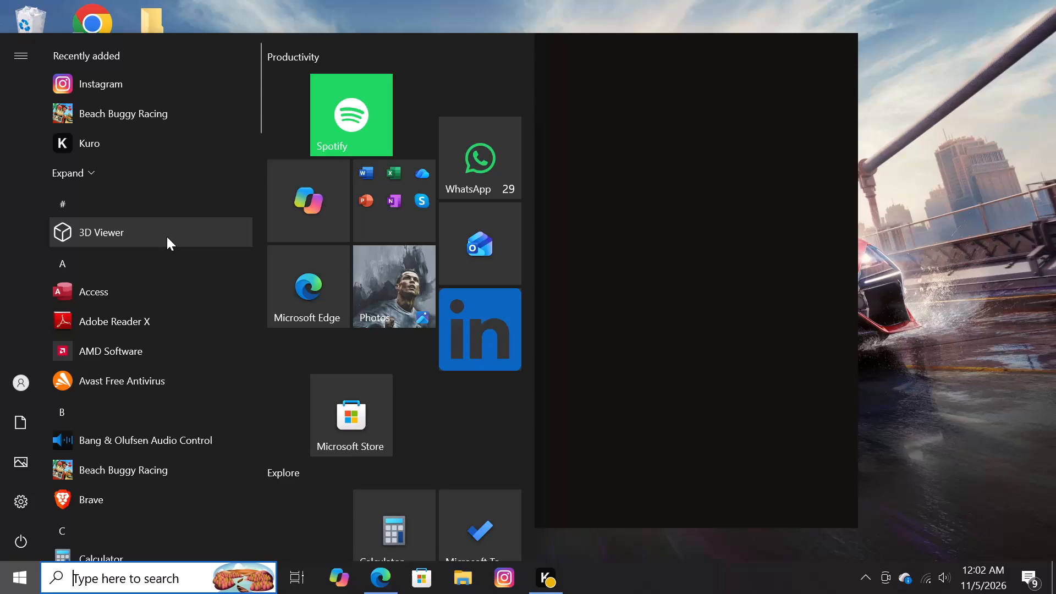
Launch Excel and create a blank workbook.
{"action": "key", "text": "Down"}
{"action": "key", "text": "Down"}
{"action": "key", "text": "Down"}
{"action": "key", "text": "Down"}
{"action": "key", "text": "Down"}
{"action": "key", "text": "Down"}
{"action": "key", "text": "Down"}
{"action": "key", "text": "Down"}
{"action": "key", "text": "Down"}
{"action": "key", "text": "Down"}
{"action": "key", "text": "Down"}
{"action": "key", "text": "Down"}
{"action": "key", "text": "Down"}
{"action": "key", "text": "Down"}
{"action": "key", "text": "Down"}
{"action": "key", "text": "Down"}
{"action": "key", "text": "Down"}
{"action": "key", "text": "Down"}
{"action": "key", "text": "Down"}
{"action": "key", "text": "Down"}
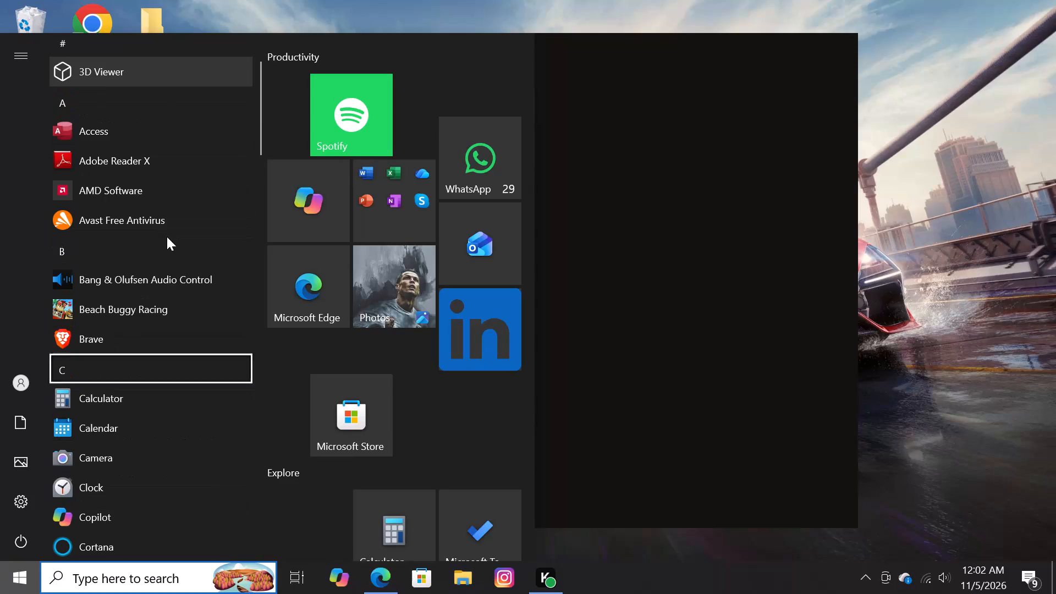
{"action": "key", "text": "Down"}
{"action": "key", "text": "Down"}
{"action": "key", "text": "Down"}
{"action": "key", "text": "Down"}
{"action": "key", "text": "Down"}
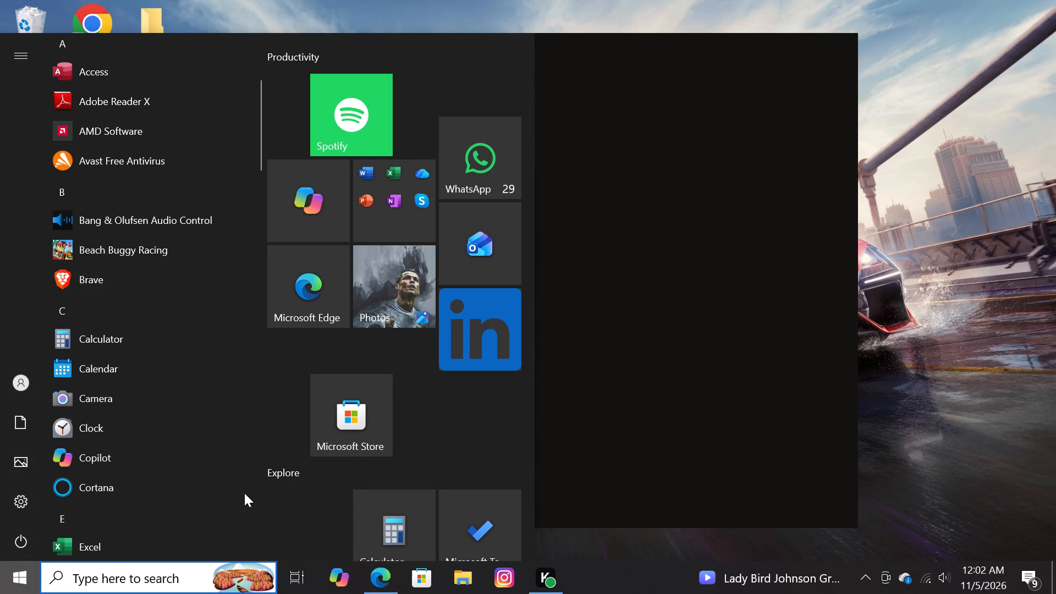
{"action": "left_click", "coordinate": [106, 547]}
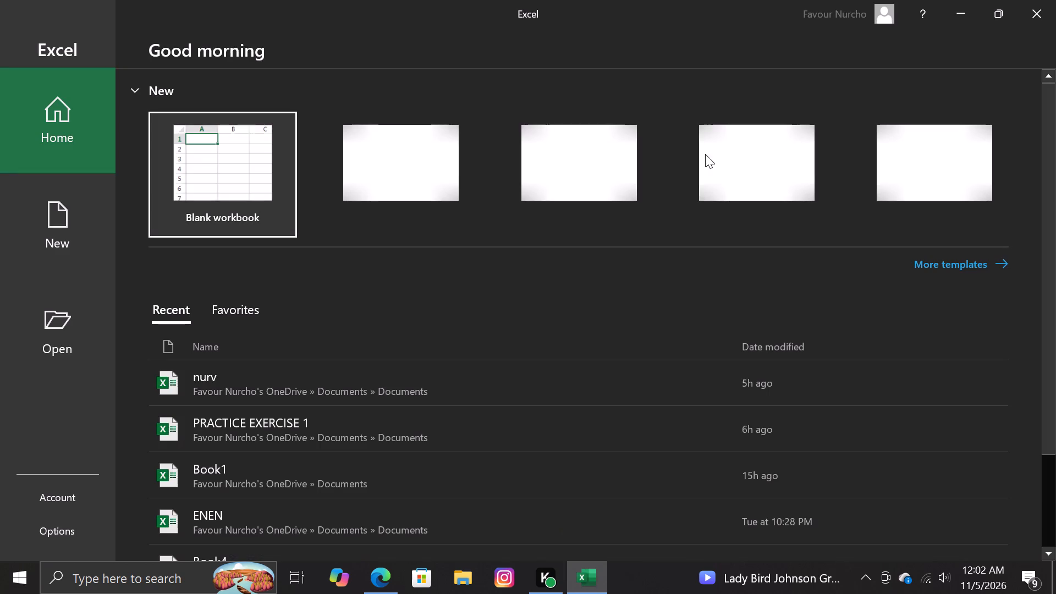
{"action": "double_click", "coordinate": [254, 196]}
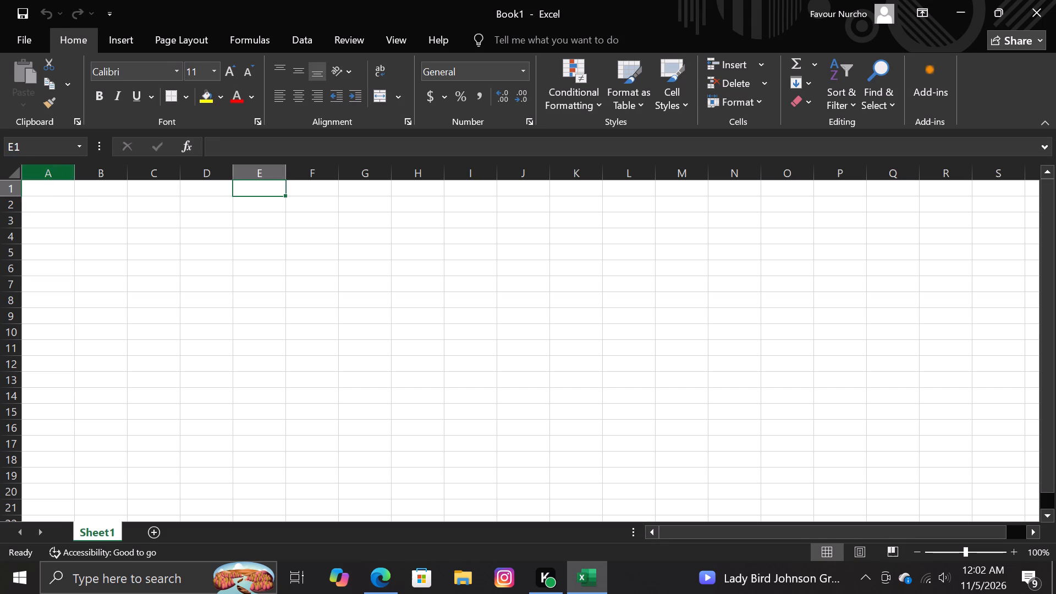
Enter the column headers Name, Class, Dorm, Admission and Fees paid in cells A1 through E1.
{"action": "left_click", "coordinate": [58, 189]}
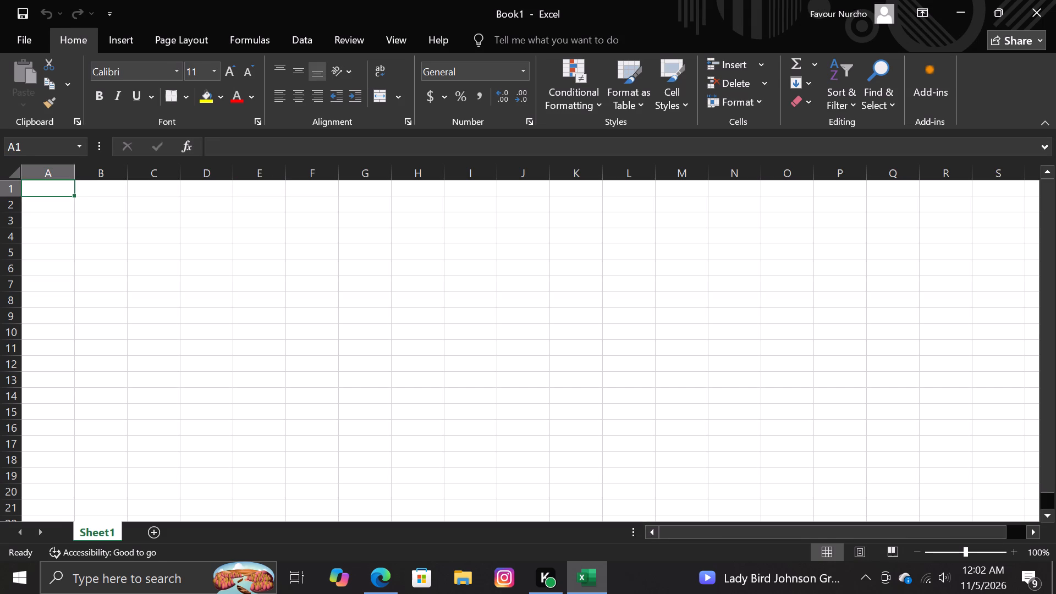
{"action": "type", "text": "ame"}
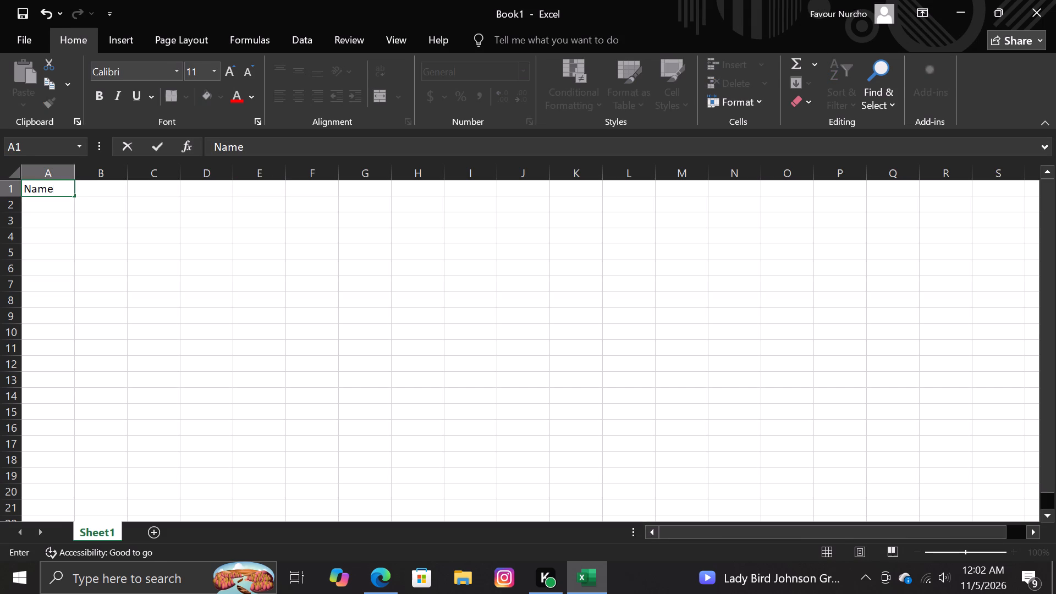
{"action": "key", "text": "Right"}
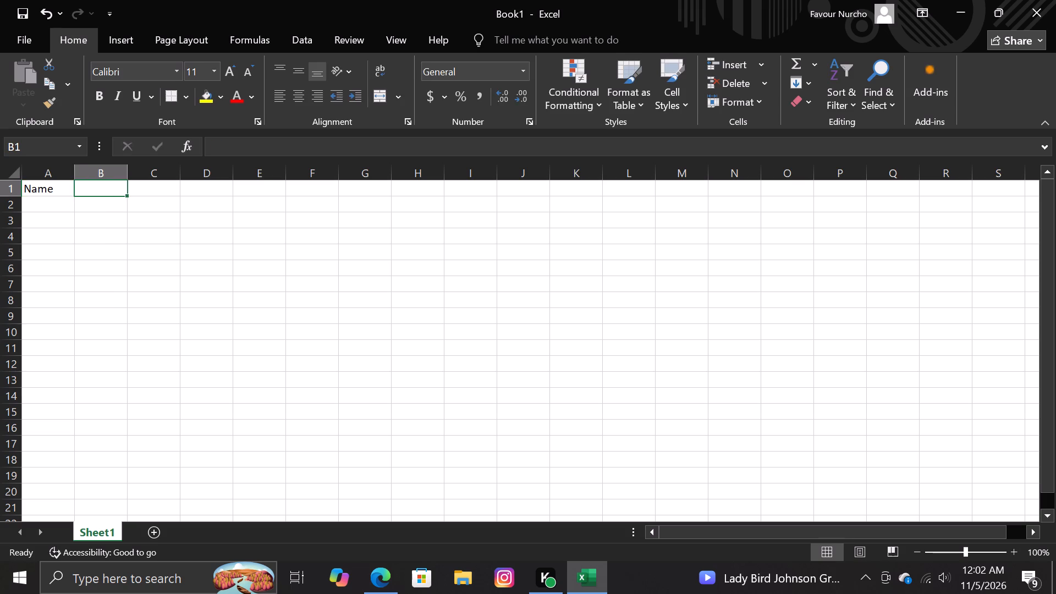
{"action": "left_click", "coordinate": [107, 192]}
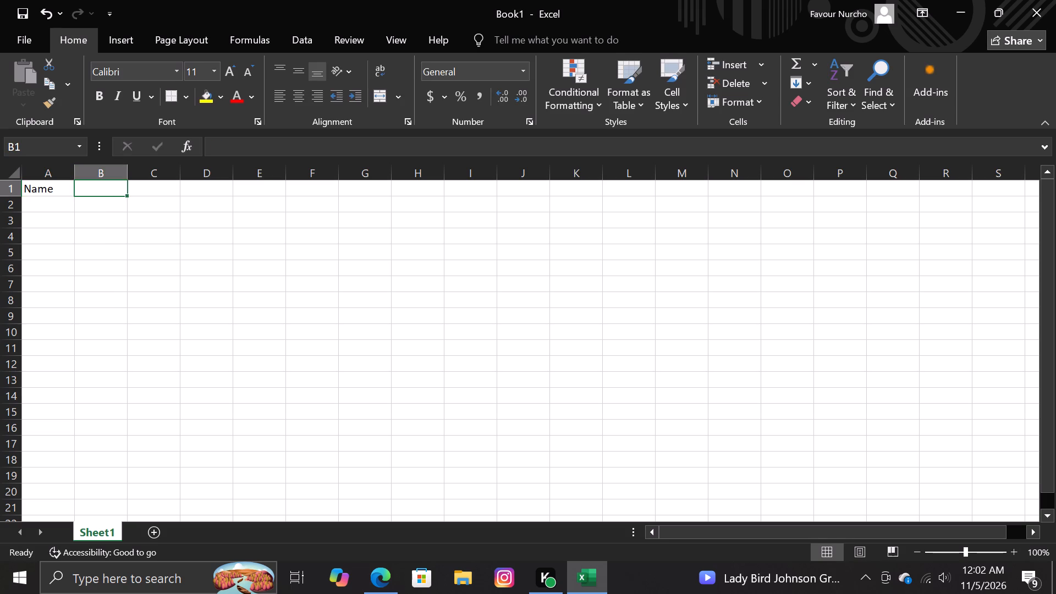
{"action": "double_click", "coordinate": [107, 192]}
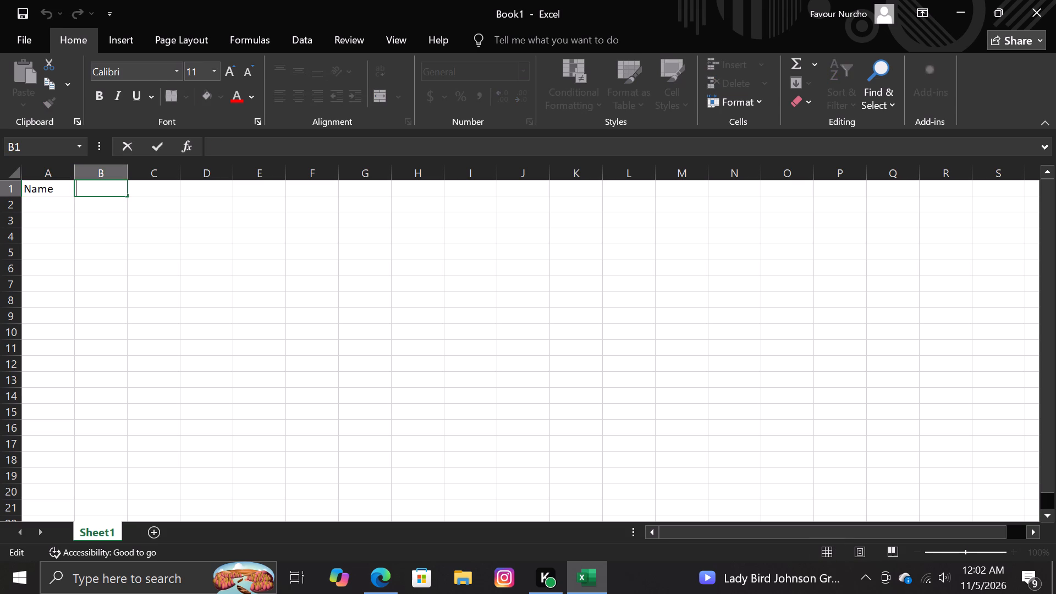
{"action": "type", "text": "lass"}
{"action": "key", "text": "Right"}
{"action": "left_click", "coordinate": [151, 190]}
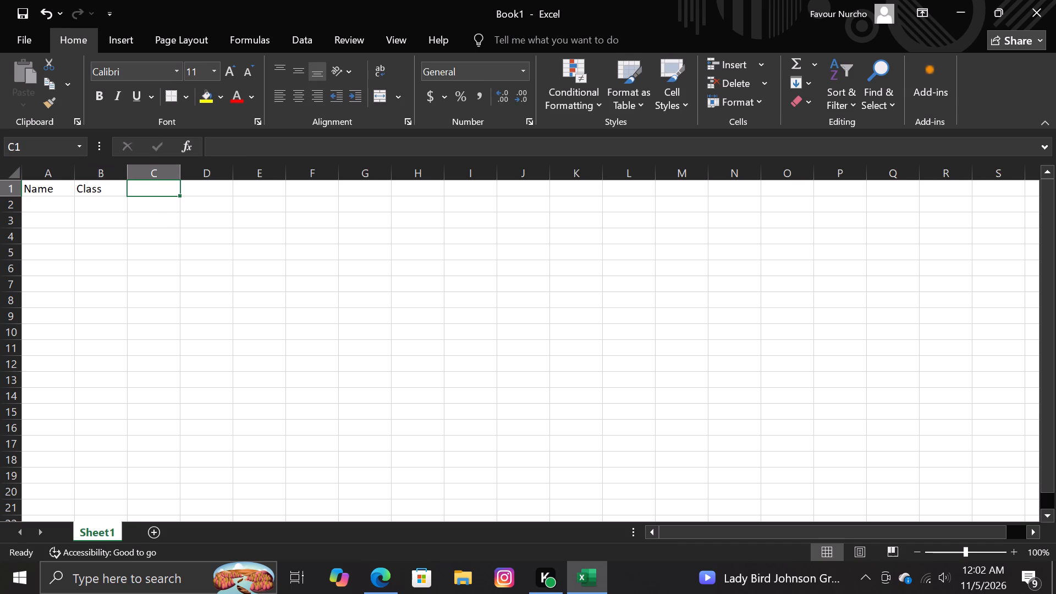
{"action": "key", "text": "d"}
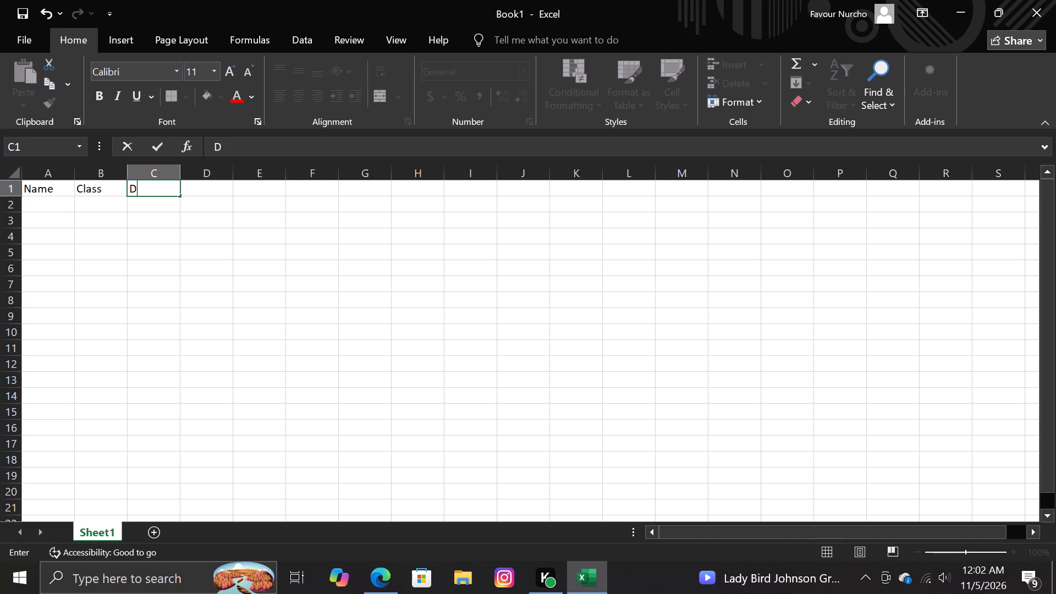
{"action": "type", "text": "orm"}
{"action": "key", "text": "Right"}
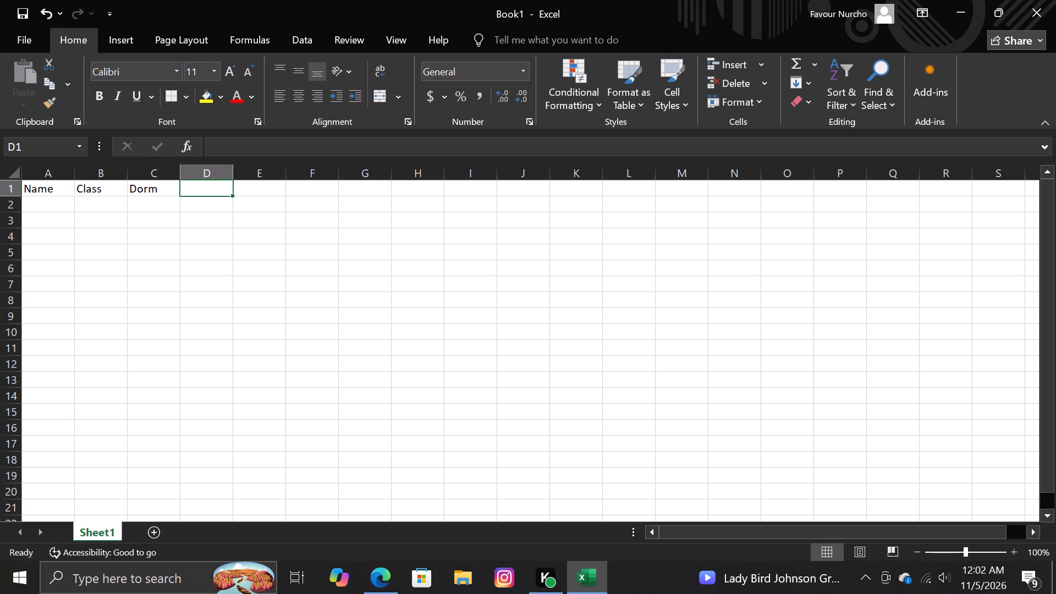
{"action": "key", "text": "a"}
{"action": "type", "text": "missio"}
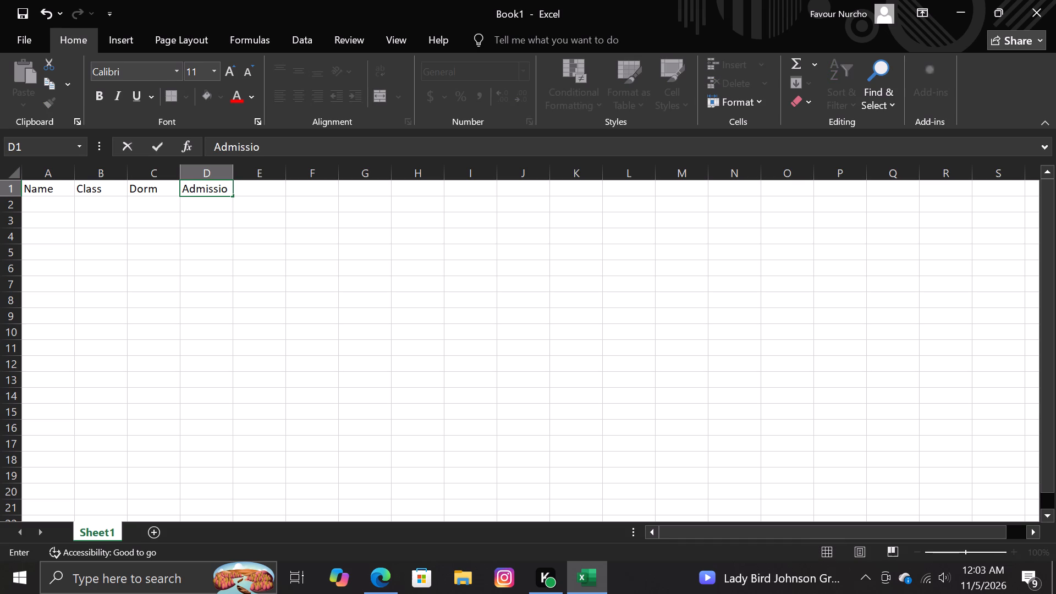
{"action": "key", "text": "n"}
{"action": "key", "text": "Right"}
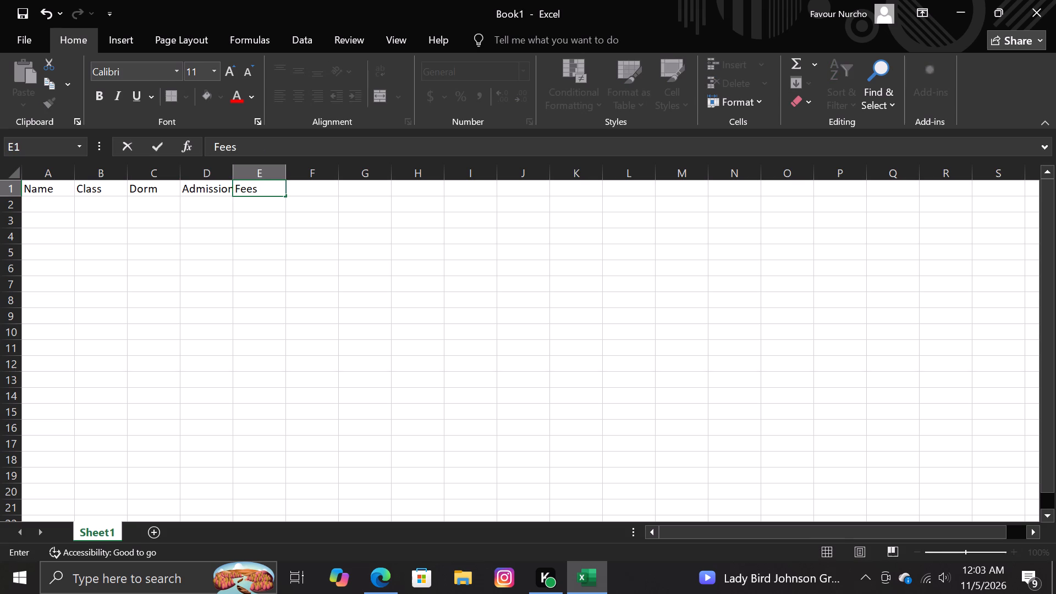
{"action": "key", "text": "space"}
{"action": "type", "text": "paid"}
Widen column D slightly so the Admission header fits inside its cell.
{"action": "left_click", "coordinate": [223, 192]}
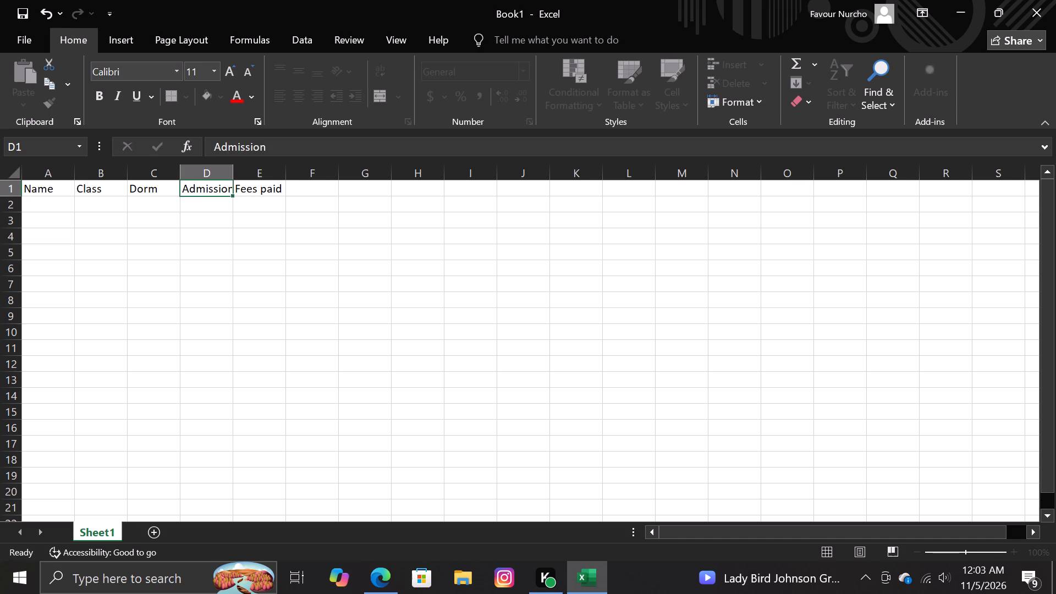
{"action": "left_click_drag", "start_coordinate": [234, 176], "coordinate": [237, 177]}
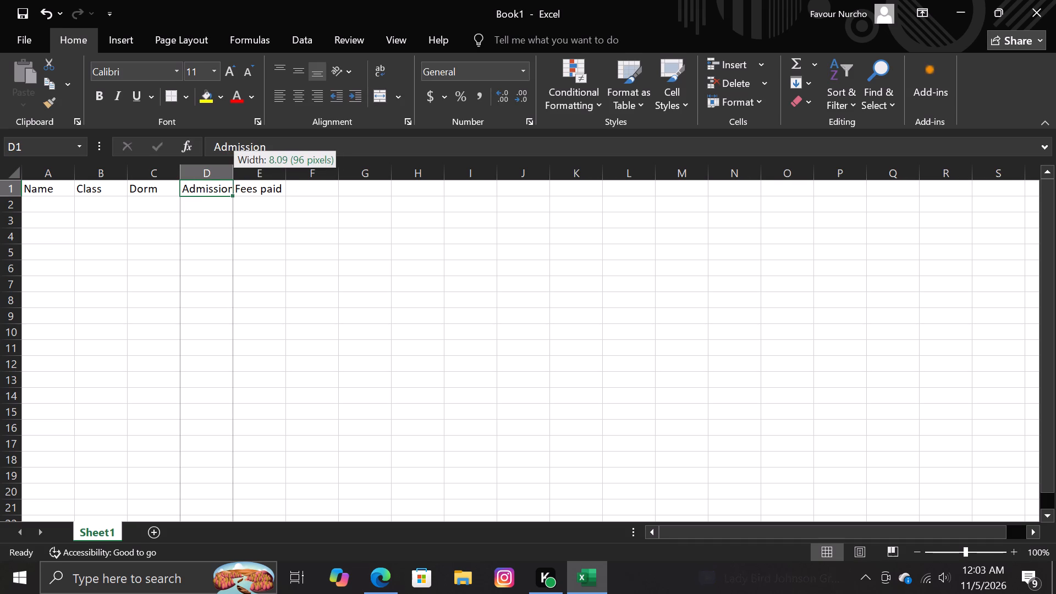
{"action": "left_click_drag", "start_coordinate": [237, 177], "coordinate": [245, 182]}
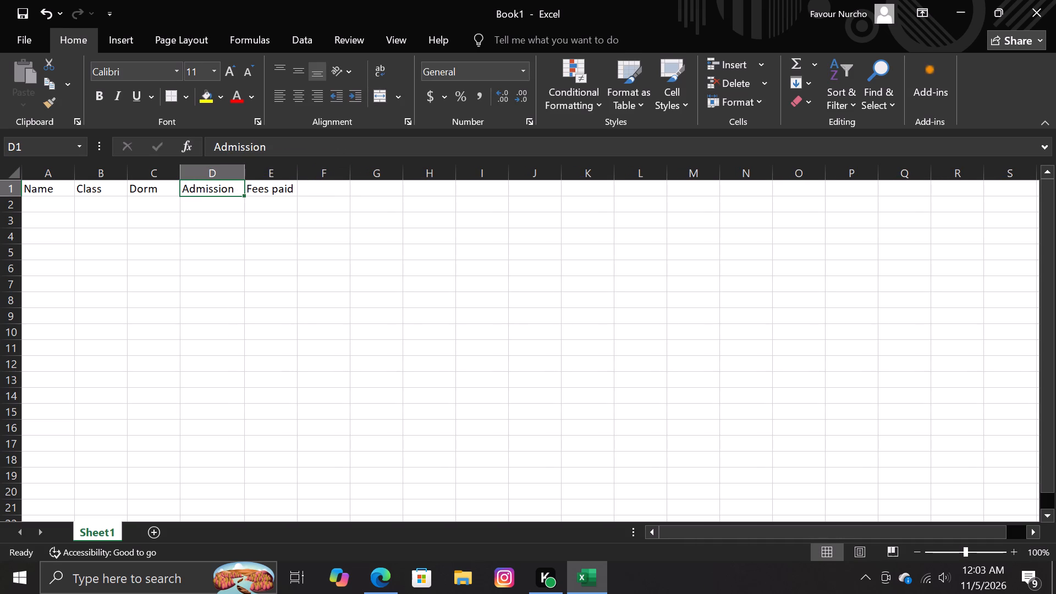
Enter the header Fee Balance in cell F1, with a leading space before the text.
{"action": "left_click", "coordinate": [318, 188]}
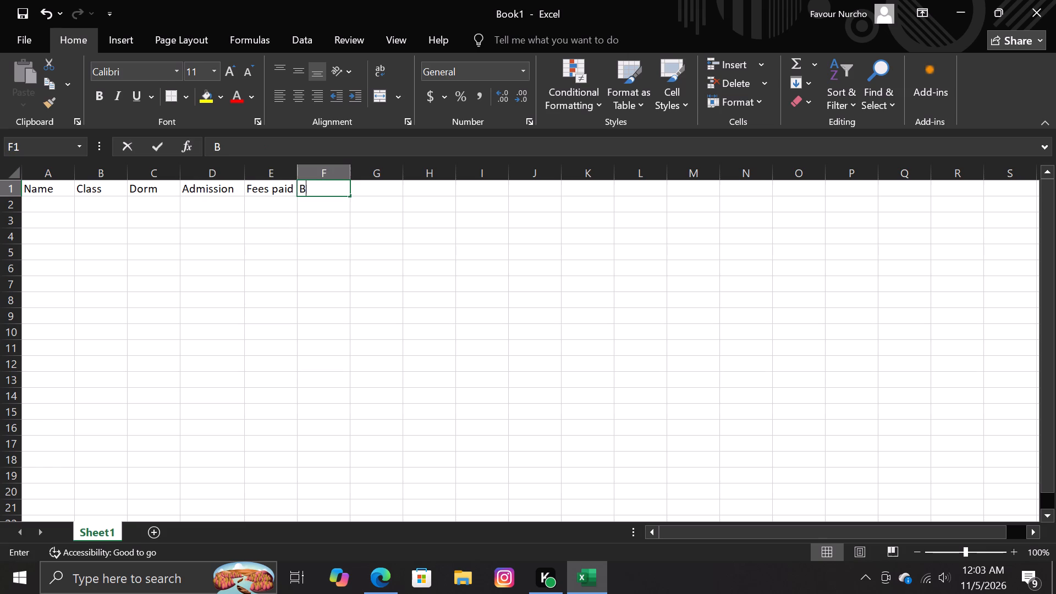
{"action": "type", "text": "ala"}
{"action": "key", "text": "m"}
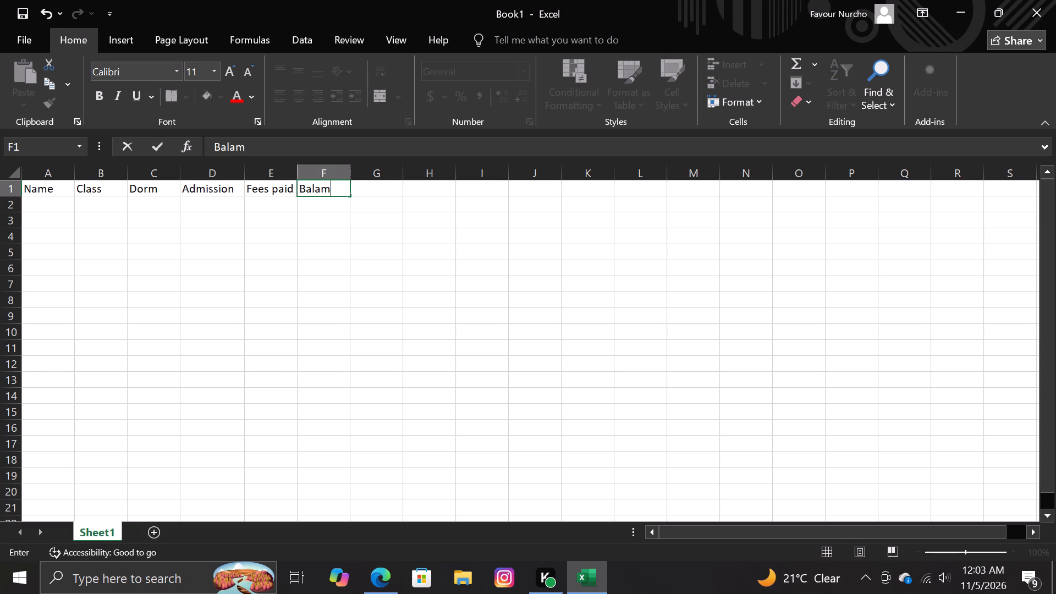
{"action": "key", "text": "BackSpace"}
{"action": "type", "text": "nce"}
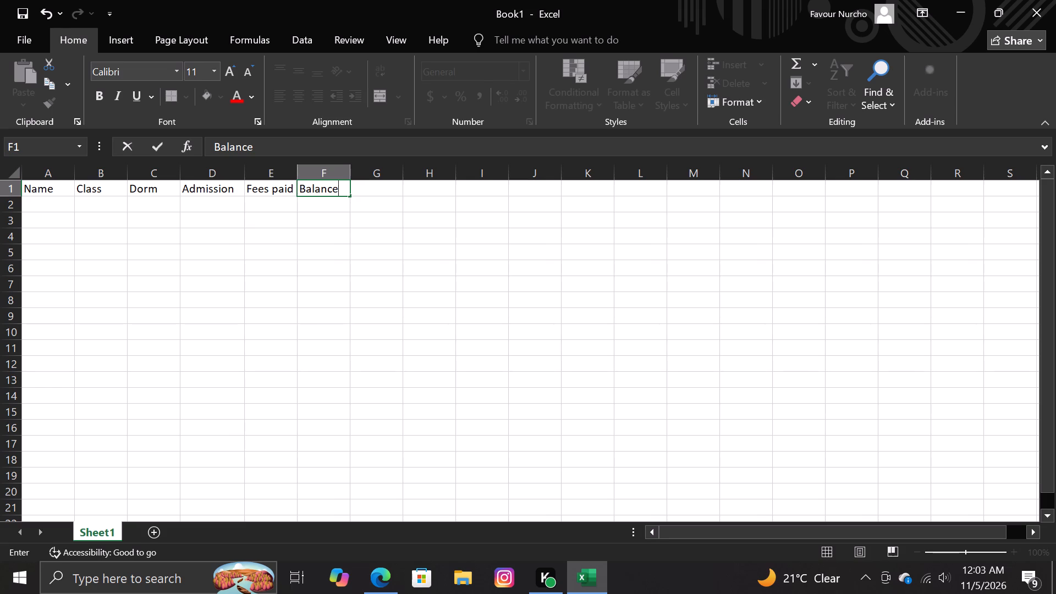
{"action": "left_click", "coordinate": [300, 186]}
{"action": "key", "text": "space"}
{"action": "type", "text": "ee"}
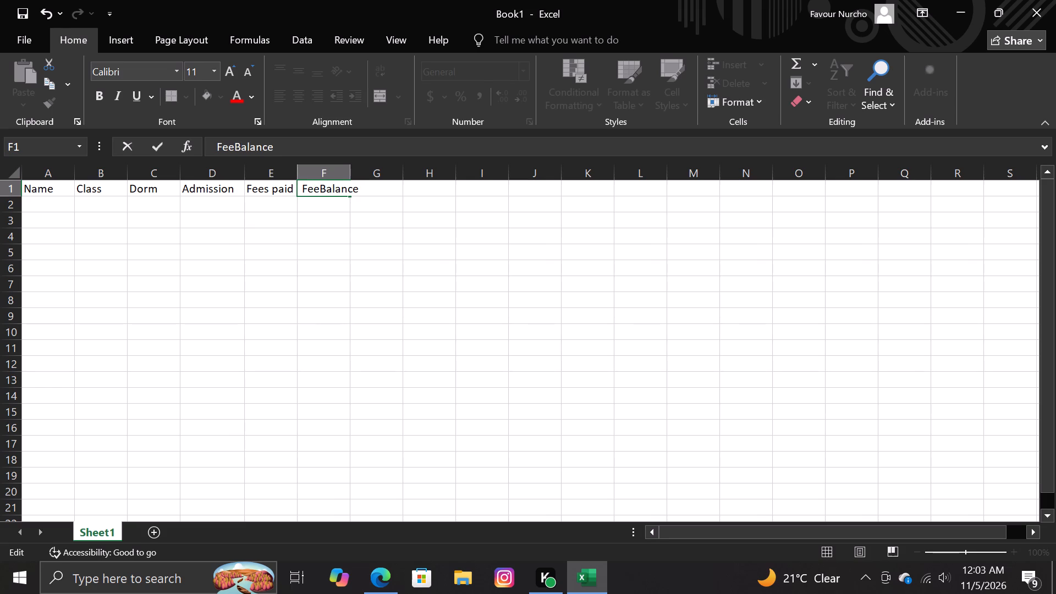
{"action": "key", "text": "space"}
{"action": "left_click", "coordinate": [390, 190]}
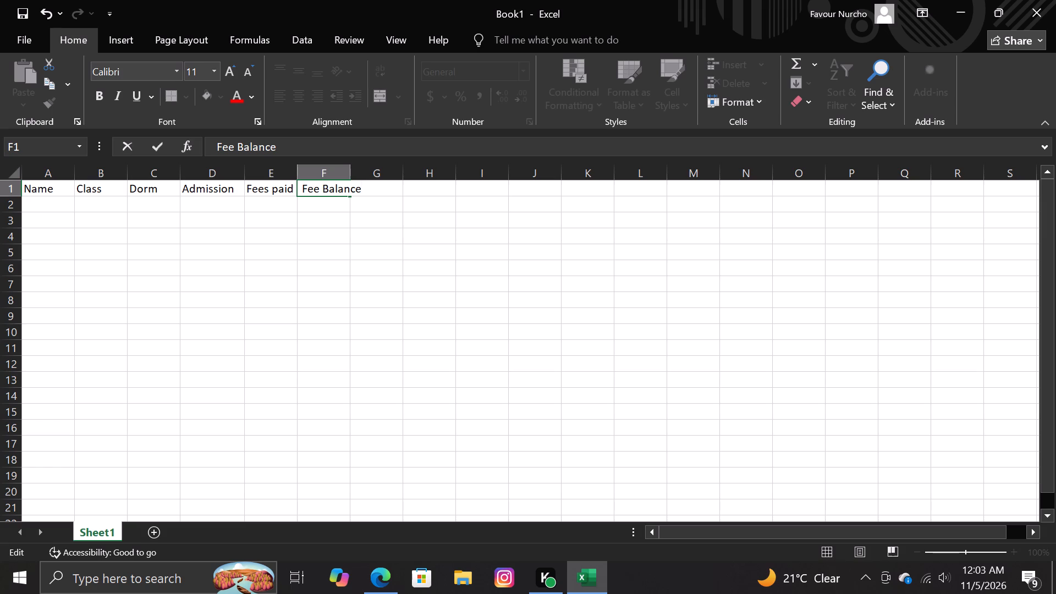
{"action": "left_click", "coordinate": [338, 201]}
Widen column F so the Fee Balance header fits inside its cell.
{"action": "left_click", "coordinate": [349, 190]}
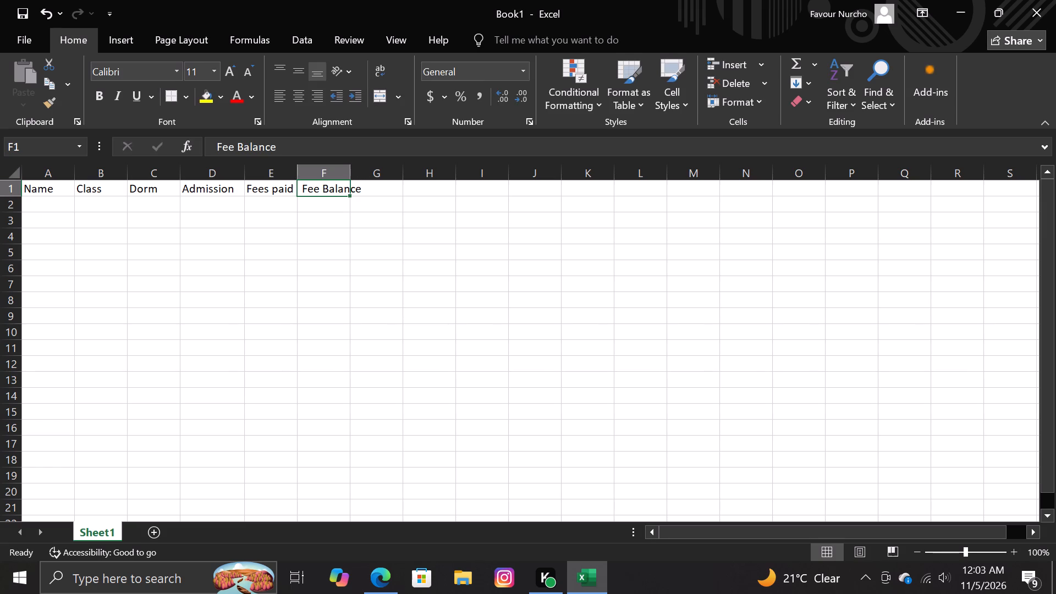
{"action": "left_click_drag", "start_coordinate": [349, 180], "coordinate": [365, 183]}
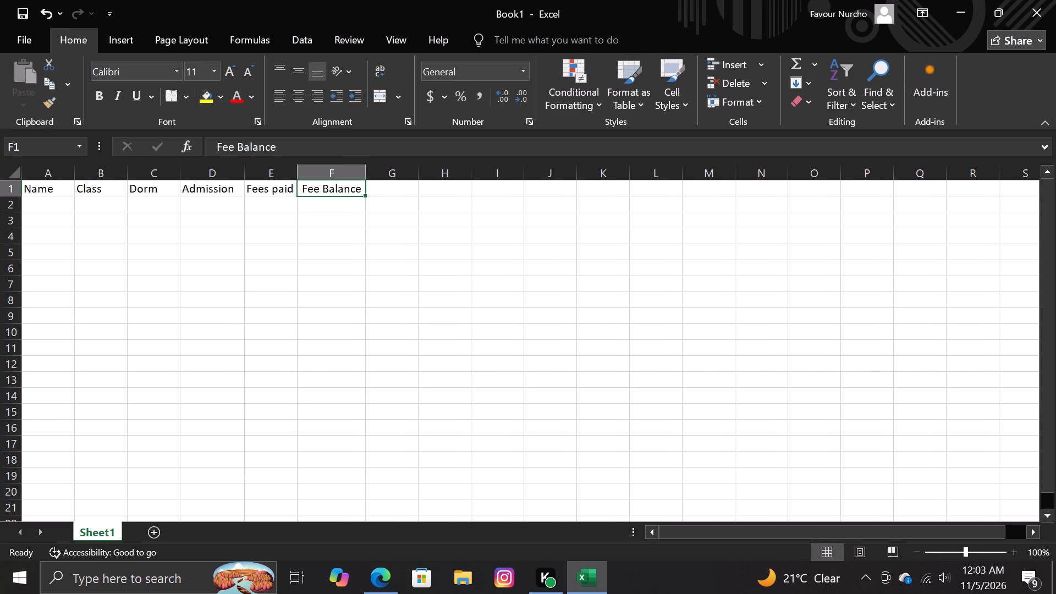
Widen column A to about two and a half times its width to make room for full names.
{"action": "left_click", "coordinate": [44, 202]}
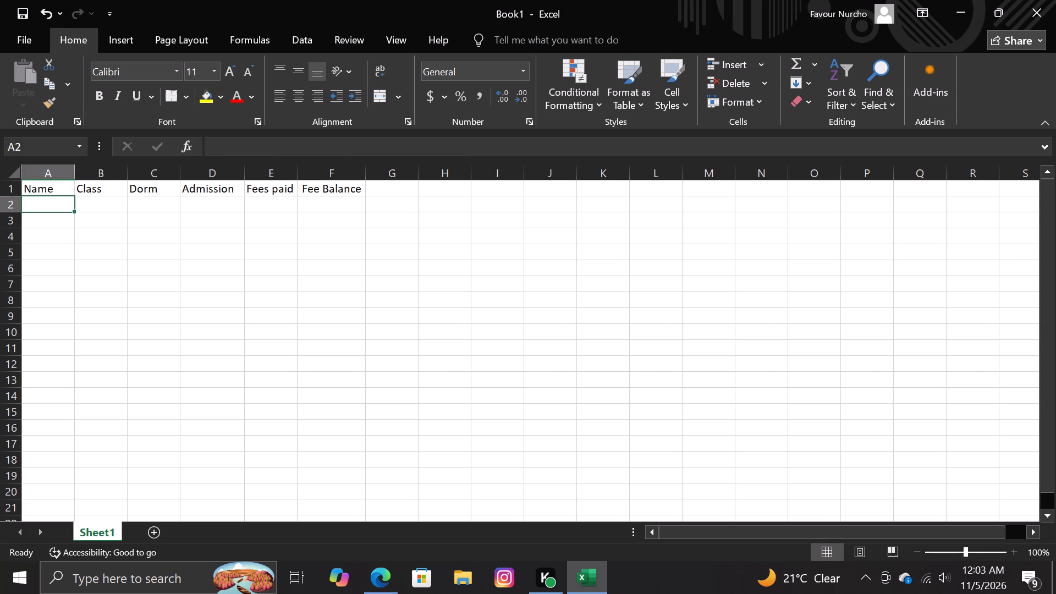
{"action": "left_click_drag", "start_coordinate": [75, 175], "coordinate": [155, 192]}
Enter the first student's full name in cell A2, under the Name header.
{"action": "left_click", "coordinate": [79, 201]}
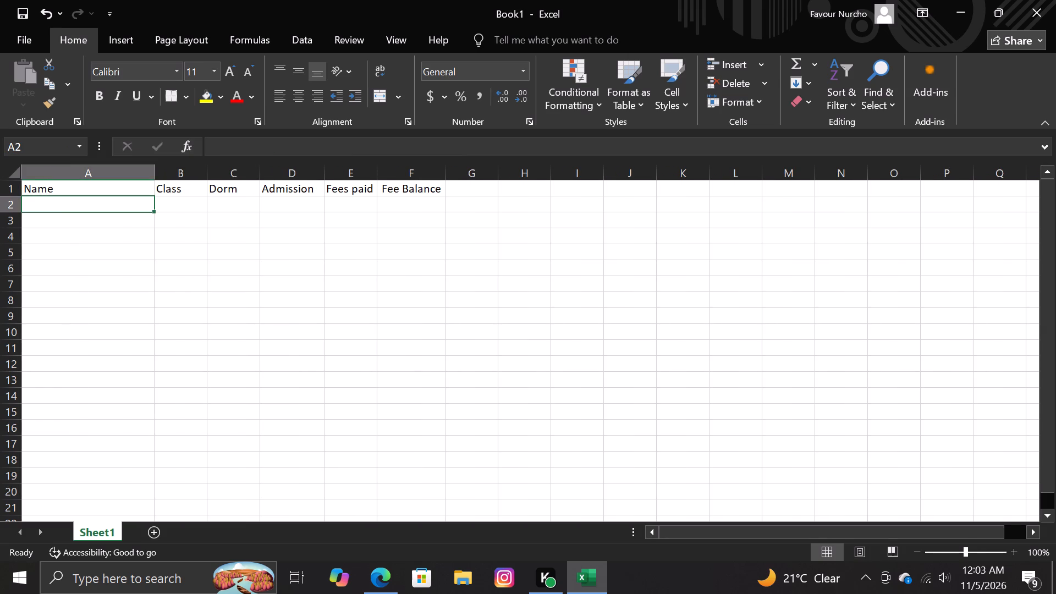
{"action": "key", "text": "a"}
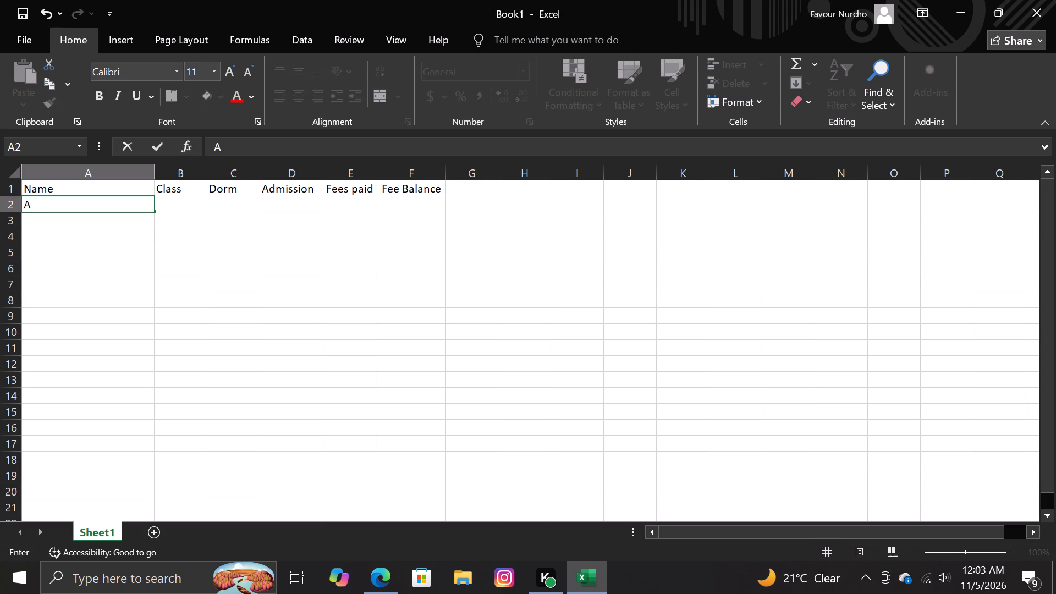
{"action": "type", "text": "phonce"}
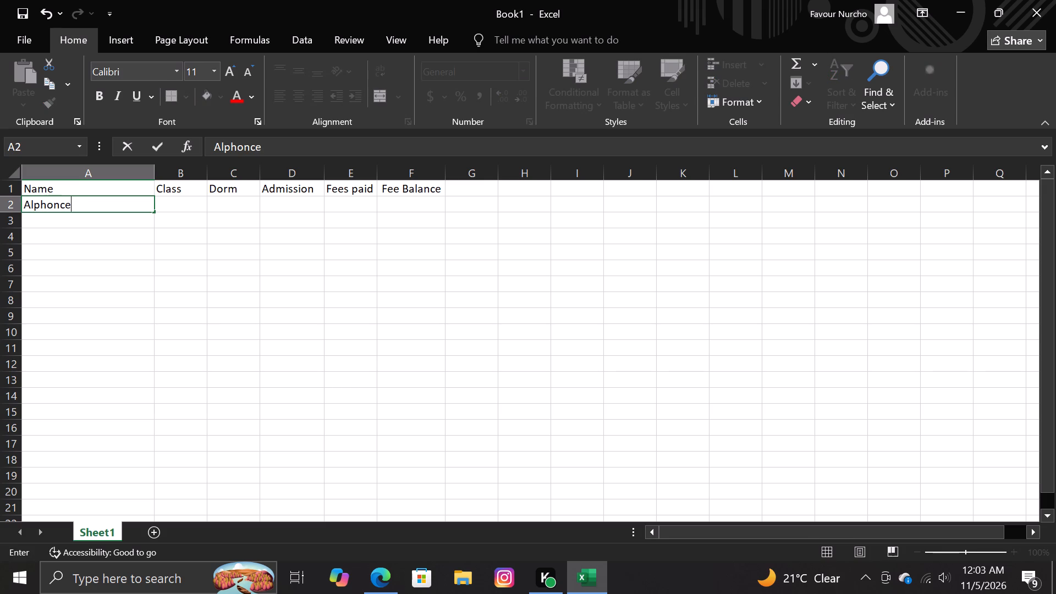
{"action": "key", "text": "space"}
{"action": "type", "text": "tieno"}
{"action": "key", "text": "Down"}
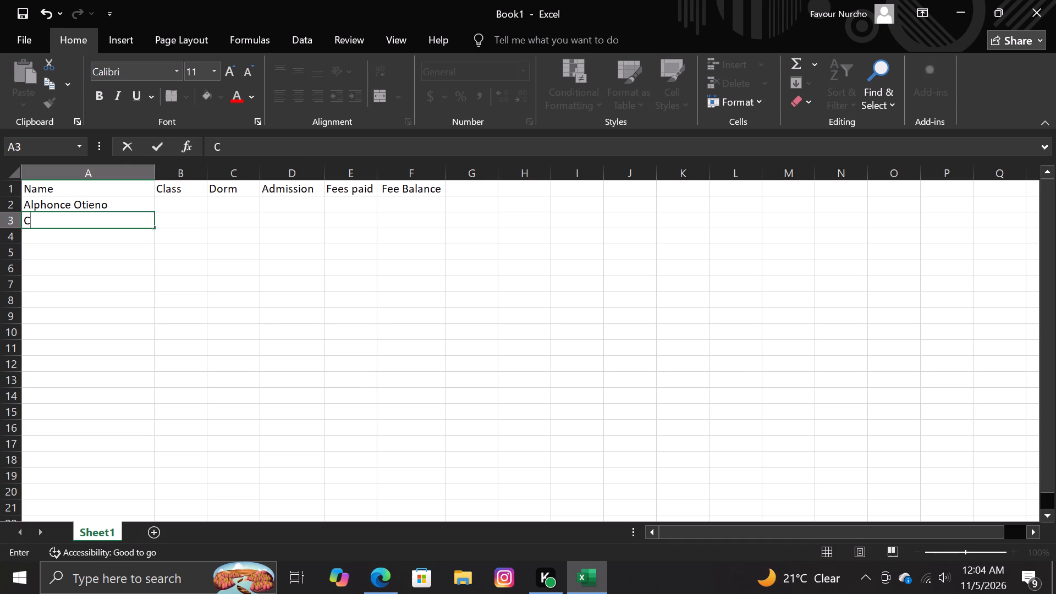
Enter the second and third students' full names in cells A3 and A4.
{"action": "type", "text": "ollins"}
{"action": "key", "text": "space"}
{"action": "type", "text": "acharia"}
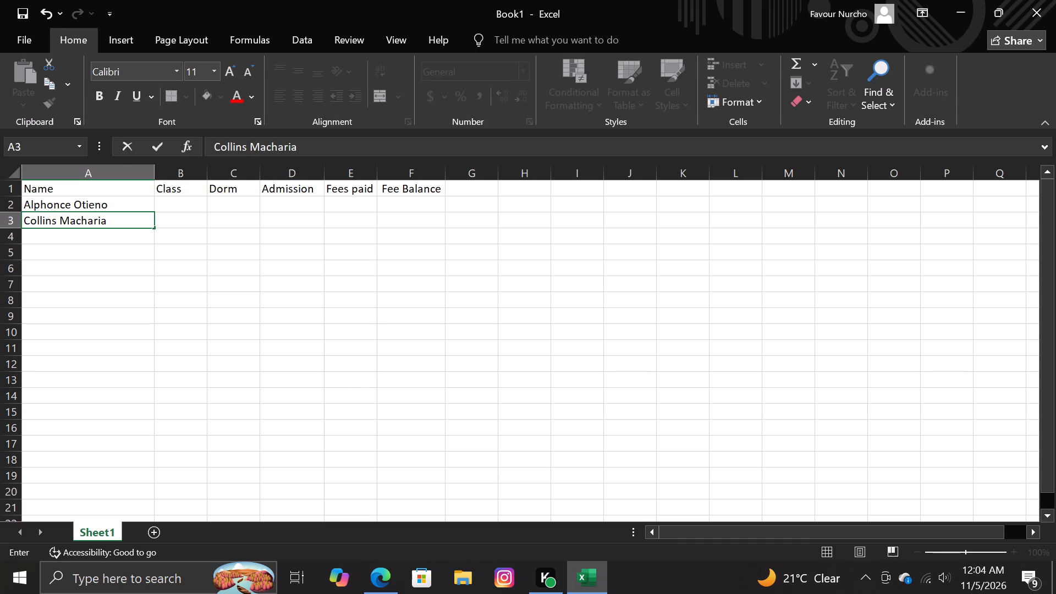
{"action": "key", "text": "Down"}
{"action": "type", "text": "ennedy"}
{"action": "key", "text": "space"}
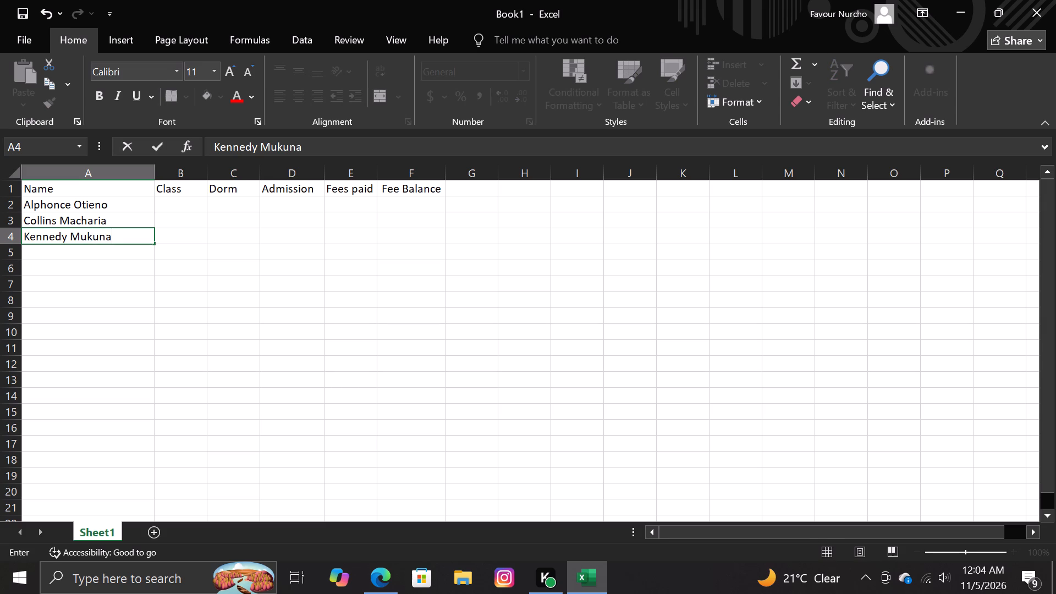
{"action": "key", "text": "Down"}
Enter the fourth student's full name in cell A5 of the Name column.
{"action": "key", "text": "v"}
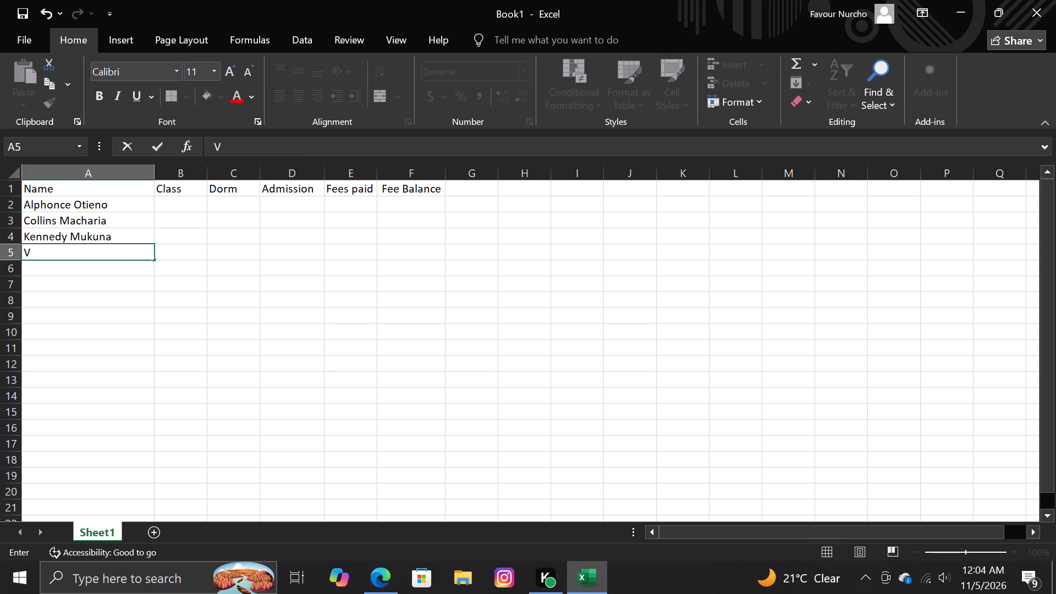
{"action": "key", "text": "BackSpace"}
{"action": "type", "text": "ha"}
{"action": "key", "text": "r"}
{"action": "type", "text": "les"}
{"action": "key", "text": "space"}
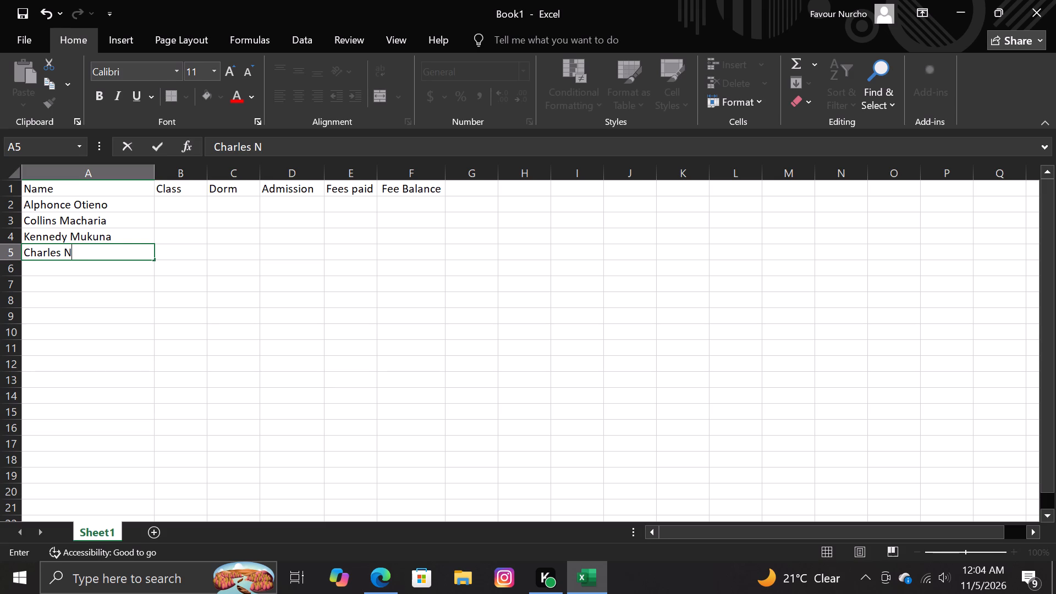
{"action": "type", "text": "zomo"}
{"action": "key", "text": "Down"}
Enter the fifth student's full name in cell A6, capitalising only the first letter of each name.
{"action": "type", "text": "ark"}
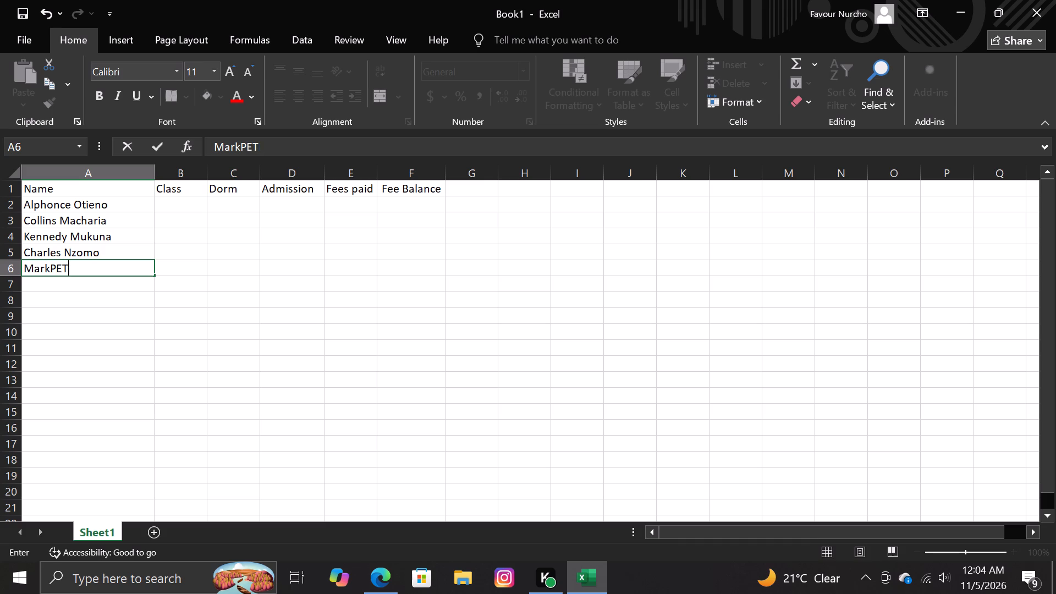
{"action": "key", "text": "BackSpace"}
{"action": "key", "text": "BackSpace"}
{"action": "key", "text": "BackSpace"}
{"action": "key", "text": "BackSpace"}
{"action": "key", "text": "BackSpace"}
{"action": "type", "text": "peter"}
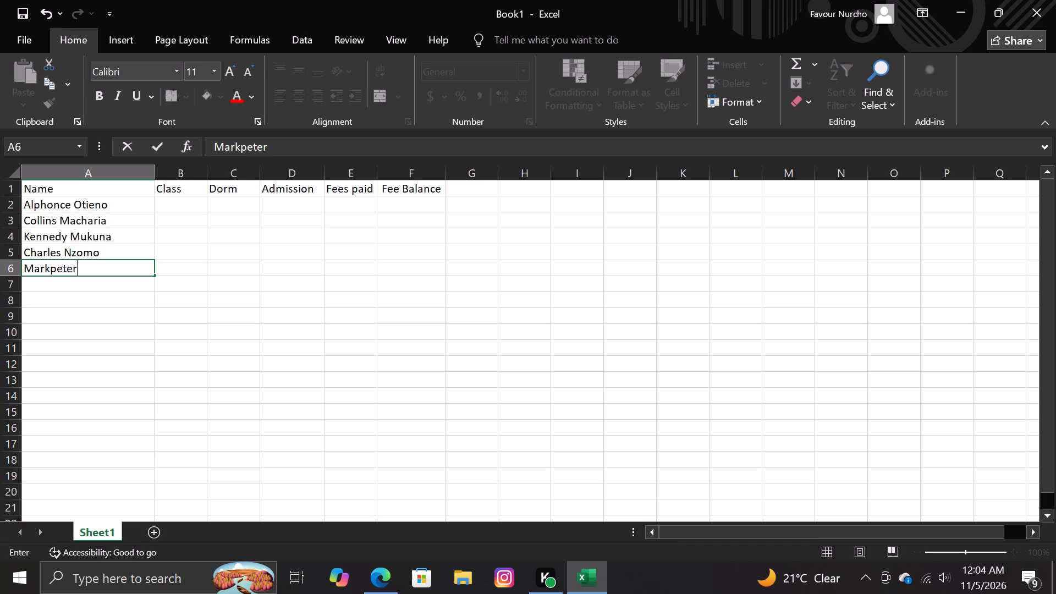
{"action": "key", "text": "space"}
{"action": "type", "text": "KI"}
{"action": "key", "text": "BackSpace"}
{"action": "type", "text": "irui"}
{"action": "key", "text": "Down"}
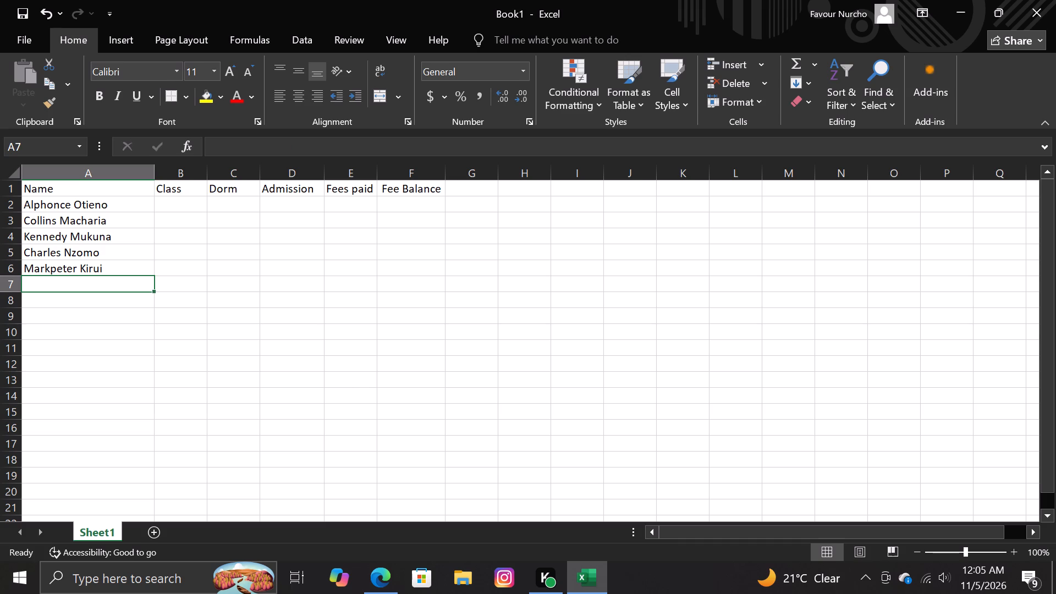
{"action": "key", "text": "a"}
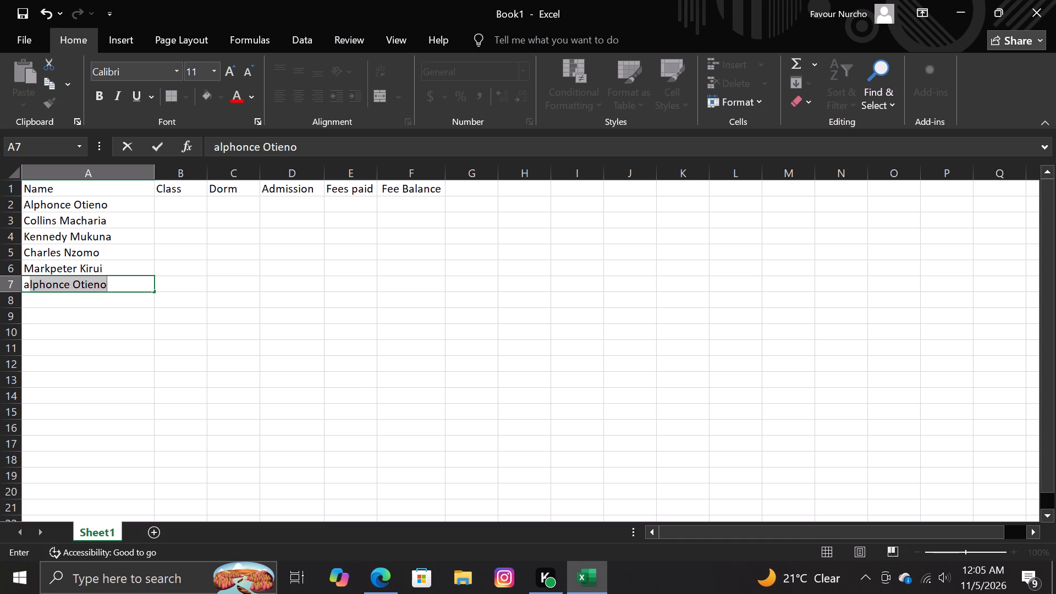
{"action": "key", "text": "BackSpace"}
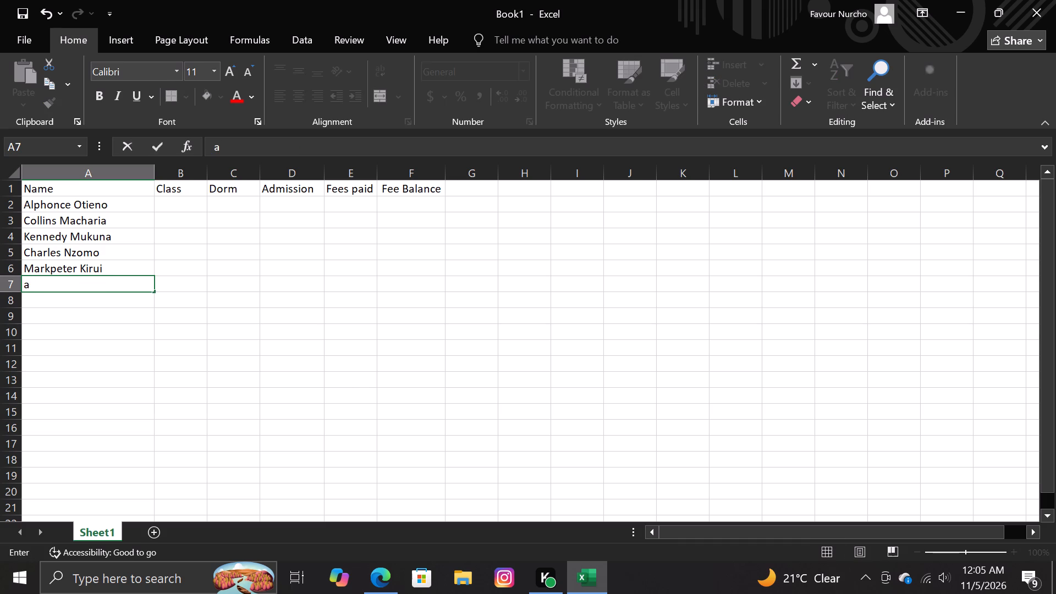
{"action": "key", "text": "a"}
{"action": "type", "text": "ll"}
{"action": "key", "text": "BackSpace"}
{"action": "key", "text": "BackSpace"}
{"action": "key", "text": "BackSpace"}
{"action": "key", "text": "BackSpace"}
Enter the sixth student's full name in cell A7, capitalising only the first letter of each name.
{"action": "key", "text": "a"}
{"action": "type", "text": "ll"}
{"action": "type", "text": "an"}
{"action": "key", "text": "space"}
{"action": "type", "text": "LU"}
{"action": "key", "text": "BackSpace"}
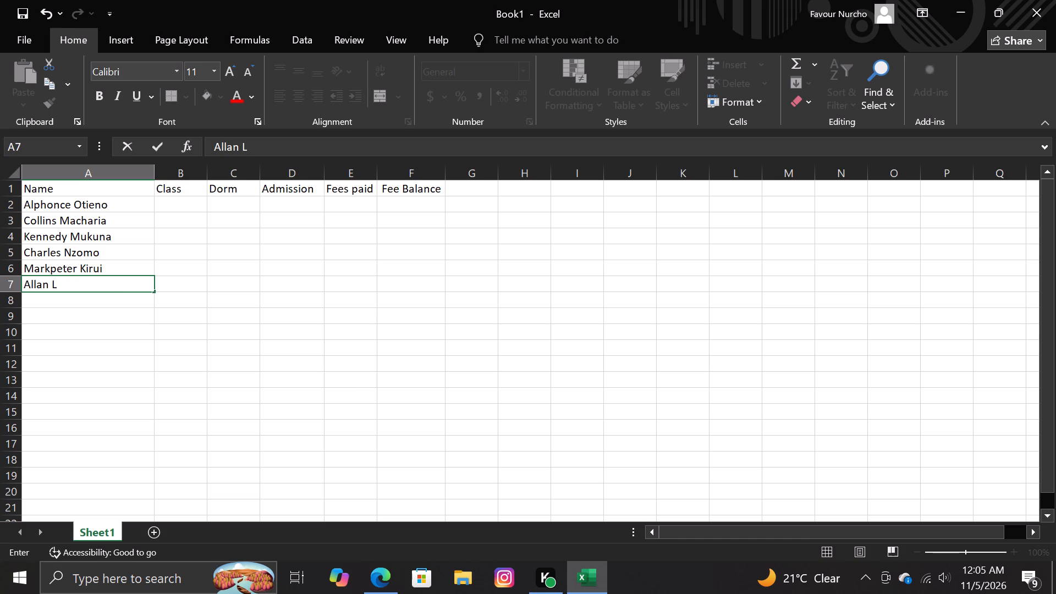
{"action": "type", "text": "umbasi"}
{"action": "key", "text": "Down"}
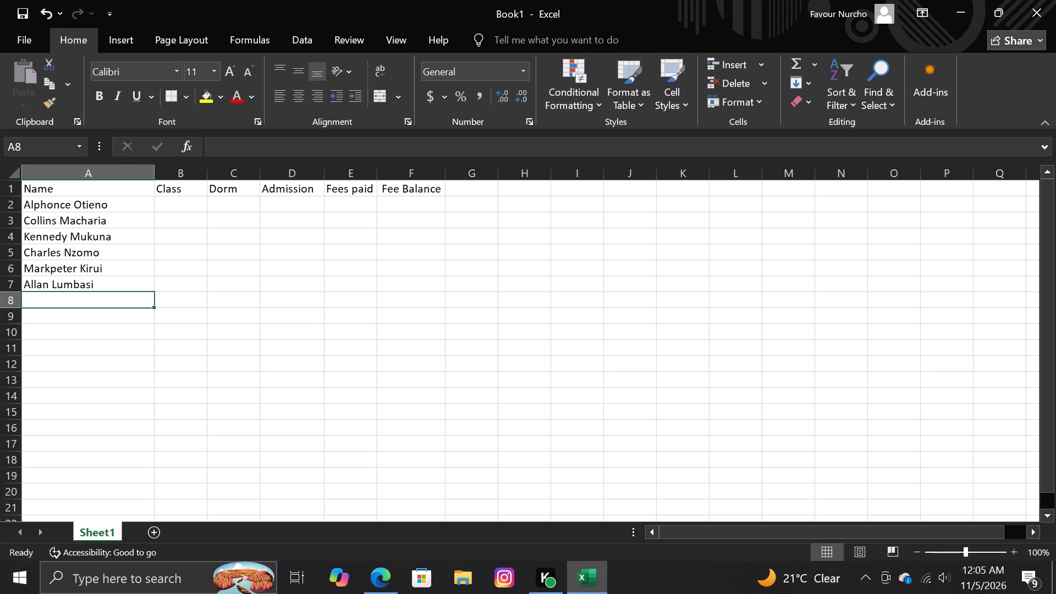
Enter the seventh student's full name in cell A8 of the Name column.
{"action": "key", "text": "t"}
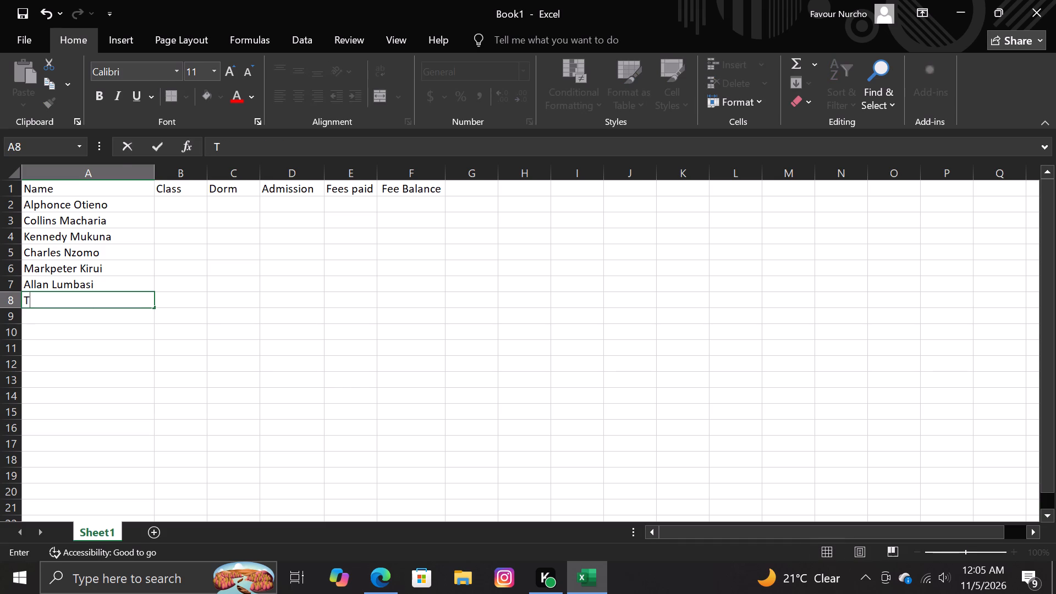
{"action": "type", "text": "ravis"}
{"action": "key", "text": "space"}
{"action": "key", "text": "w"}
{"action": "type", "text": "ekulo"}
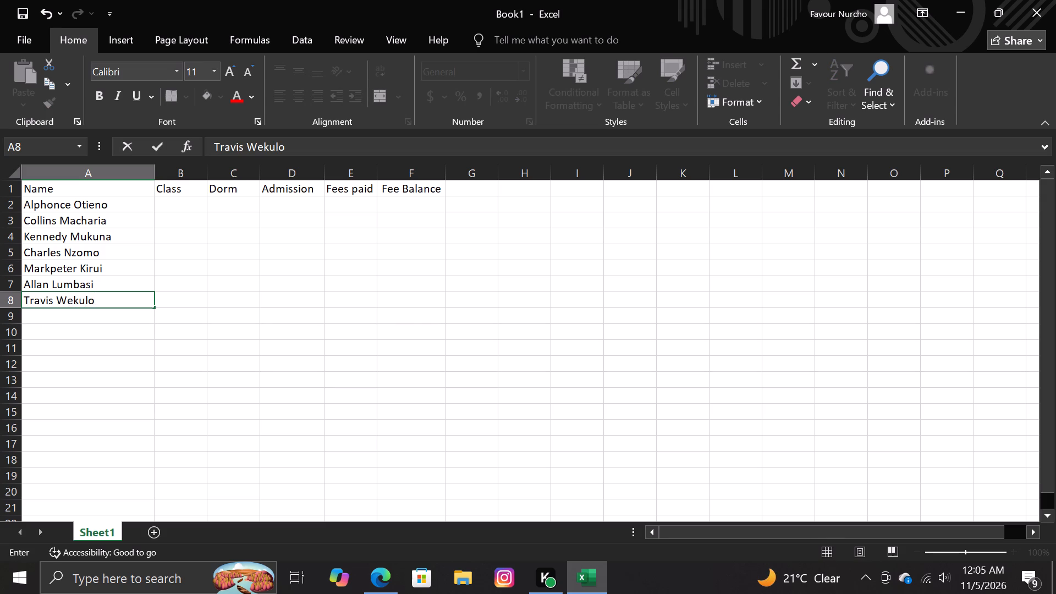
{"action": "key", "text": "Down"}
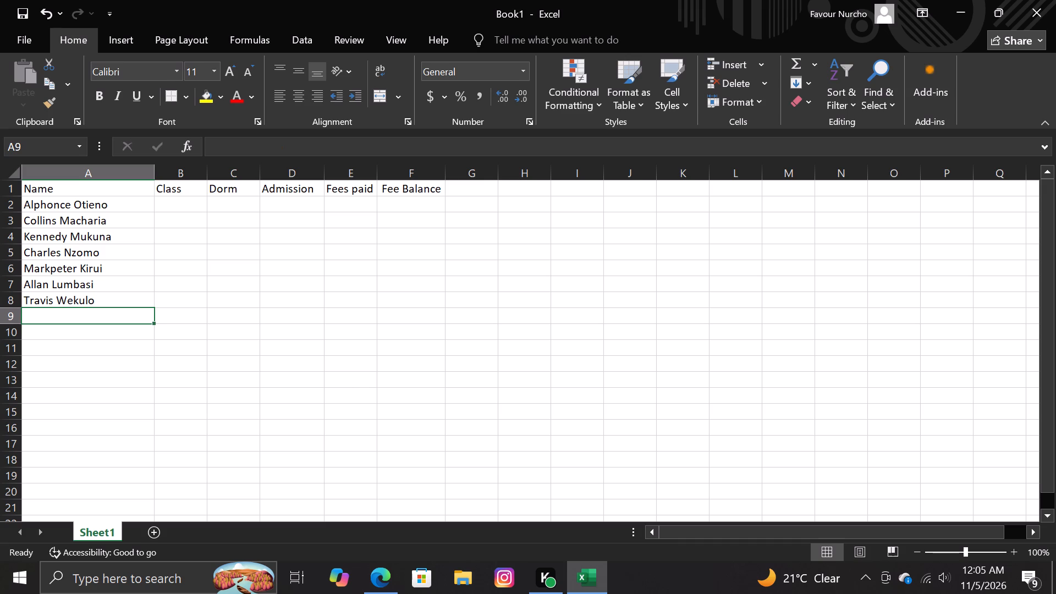
Enter the eighth student's full name in cell A9 of the Name column.
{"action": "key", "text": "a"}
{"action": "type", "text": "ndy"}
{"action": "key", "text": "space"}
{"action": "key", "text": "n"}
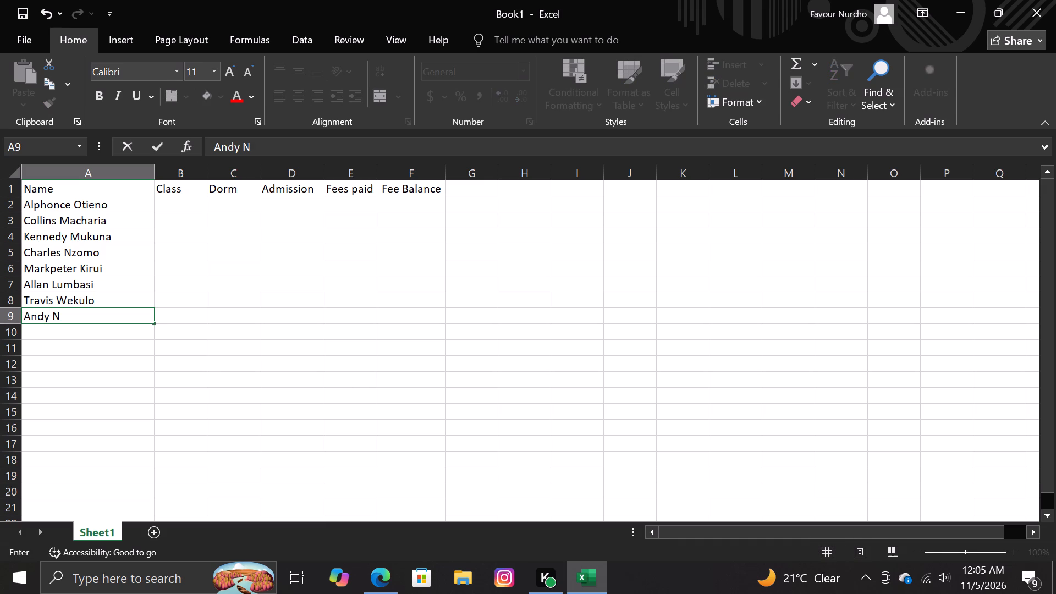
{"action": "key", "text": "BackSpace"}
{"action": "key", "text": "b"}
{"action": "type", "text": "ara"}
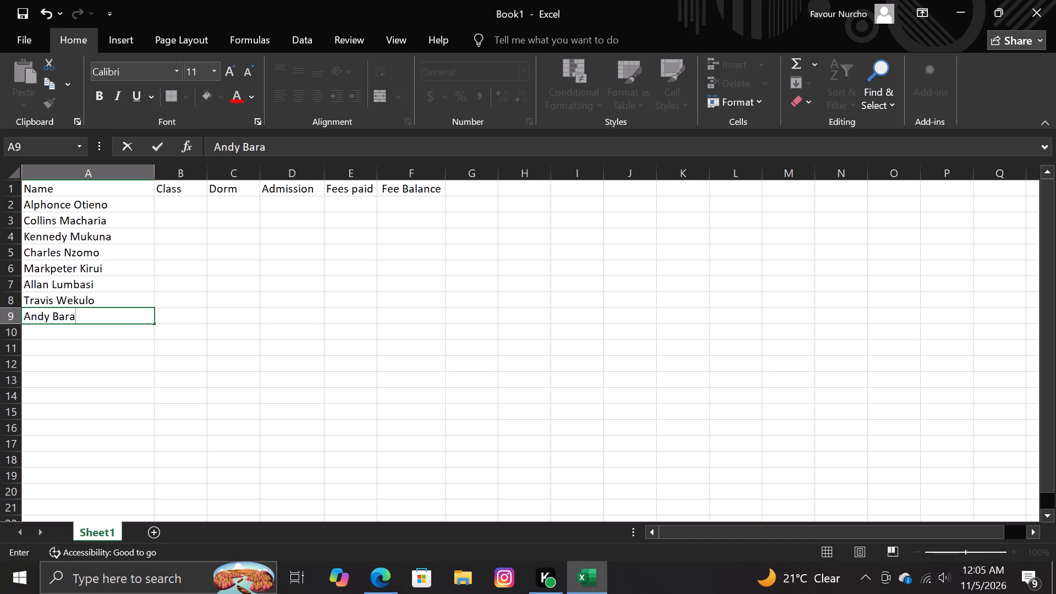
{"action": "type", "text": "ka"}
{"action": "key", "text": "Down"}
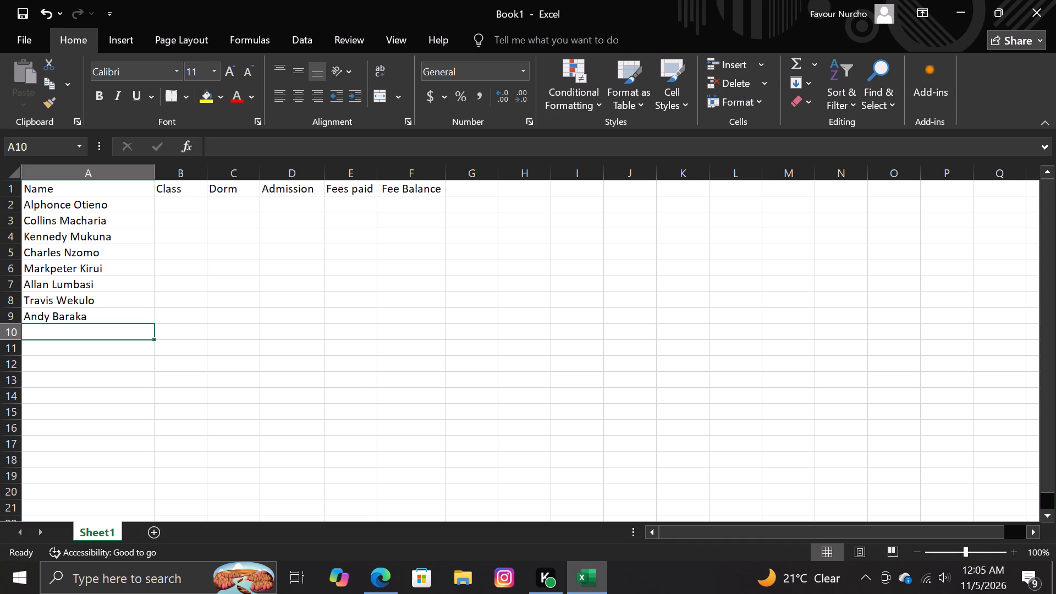
Enter the ninth student's full name in cell A10 of the Name column.
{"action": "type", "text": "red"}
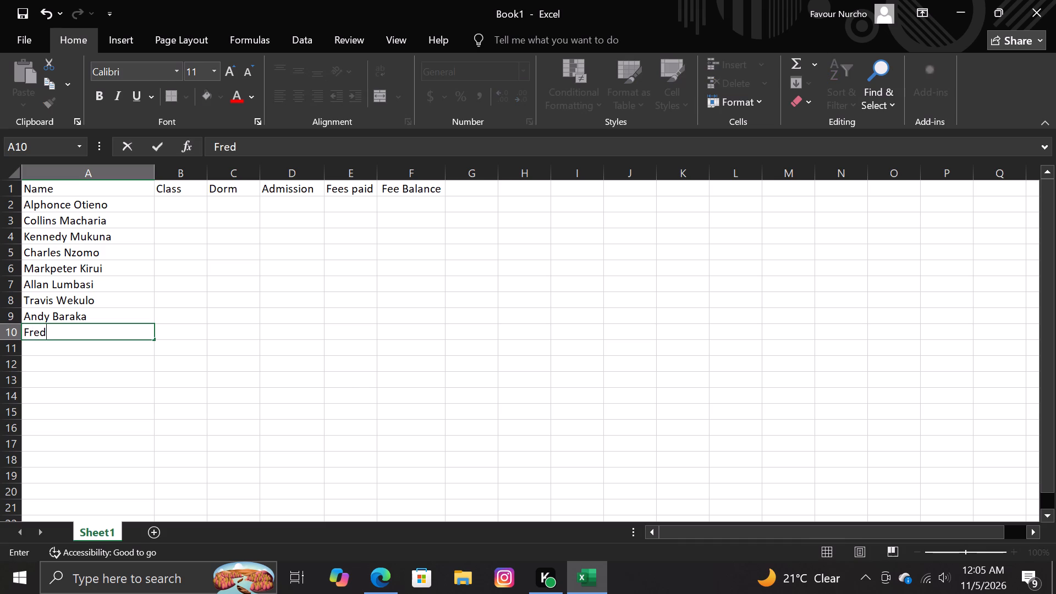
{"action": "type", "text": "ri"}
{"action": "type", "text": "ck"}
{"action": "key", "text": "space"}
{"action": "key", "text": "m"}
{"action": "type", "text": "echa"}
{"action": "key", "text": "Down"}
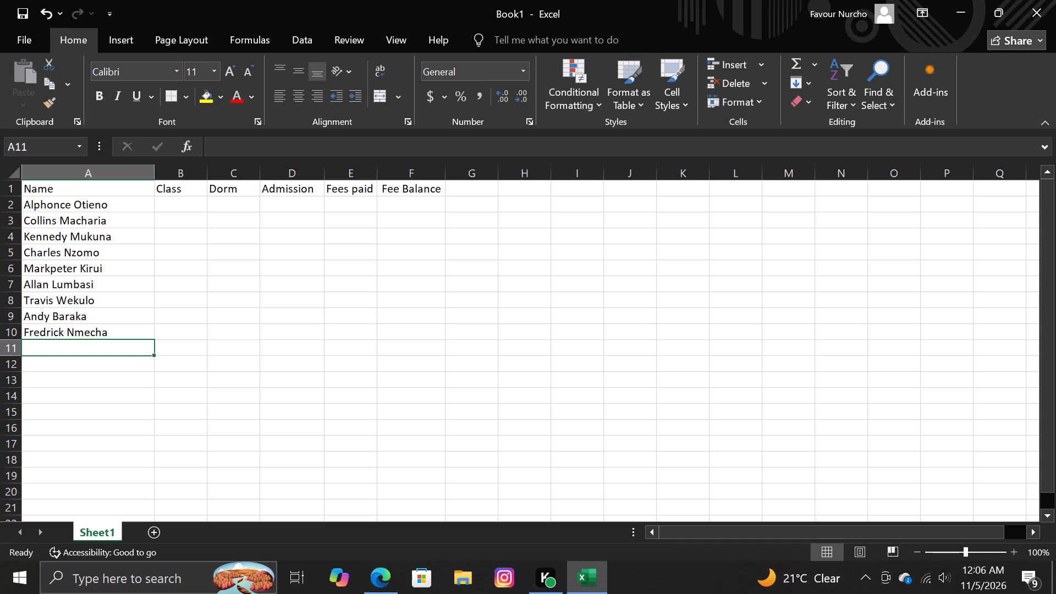
Enter the tenth student's full name in cell A11 of the Name column.
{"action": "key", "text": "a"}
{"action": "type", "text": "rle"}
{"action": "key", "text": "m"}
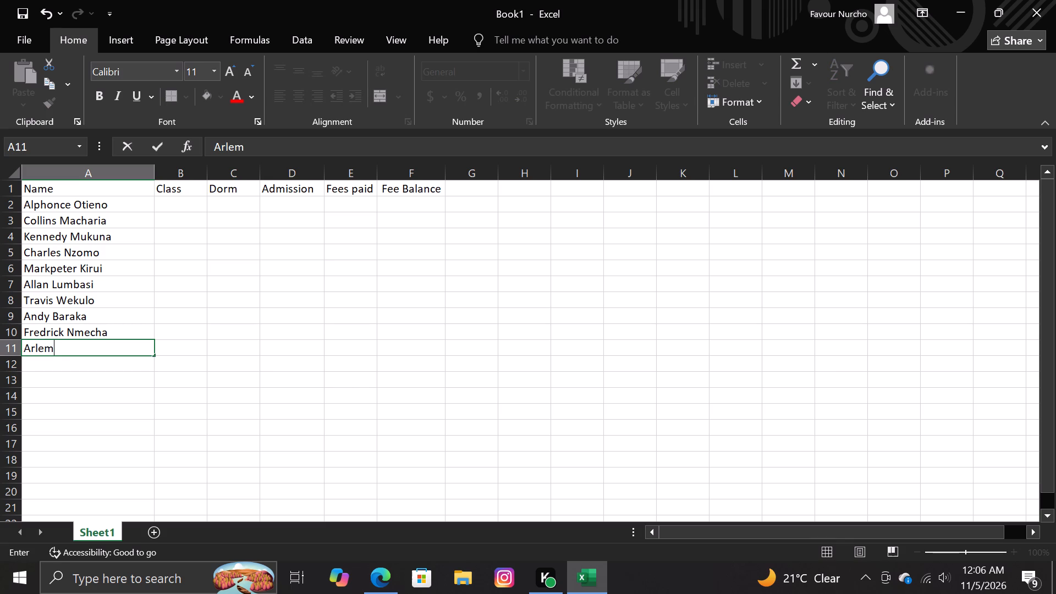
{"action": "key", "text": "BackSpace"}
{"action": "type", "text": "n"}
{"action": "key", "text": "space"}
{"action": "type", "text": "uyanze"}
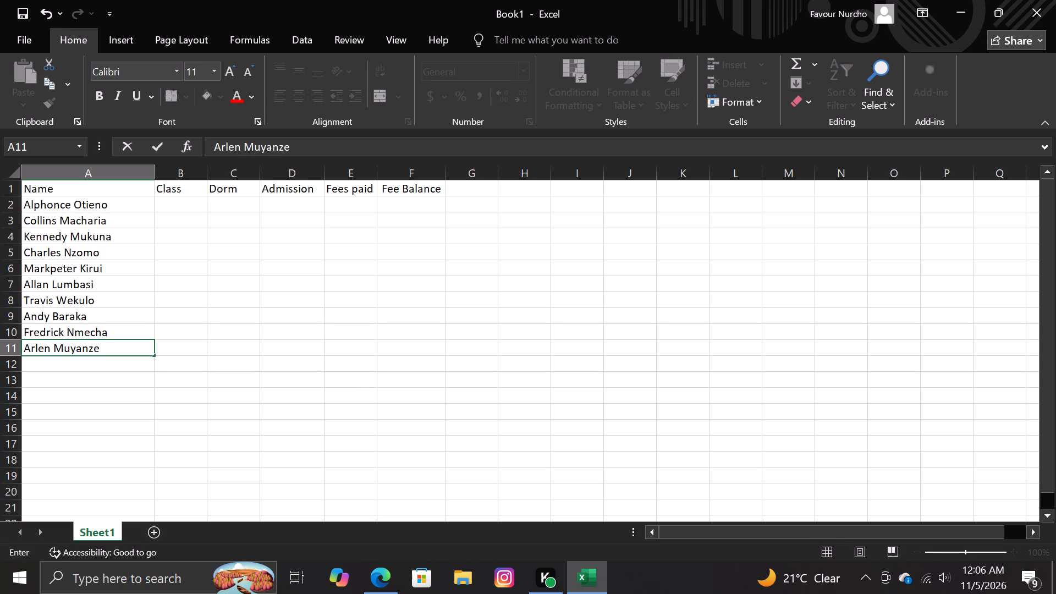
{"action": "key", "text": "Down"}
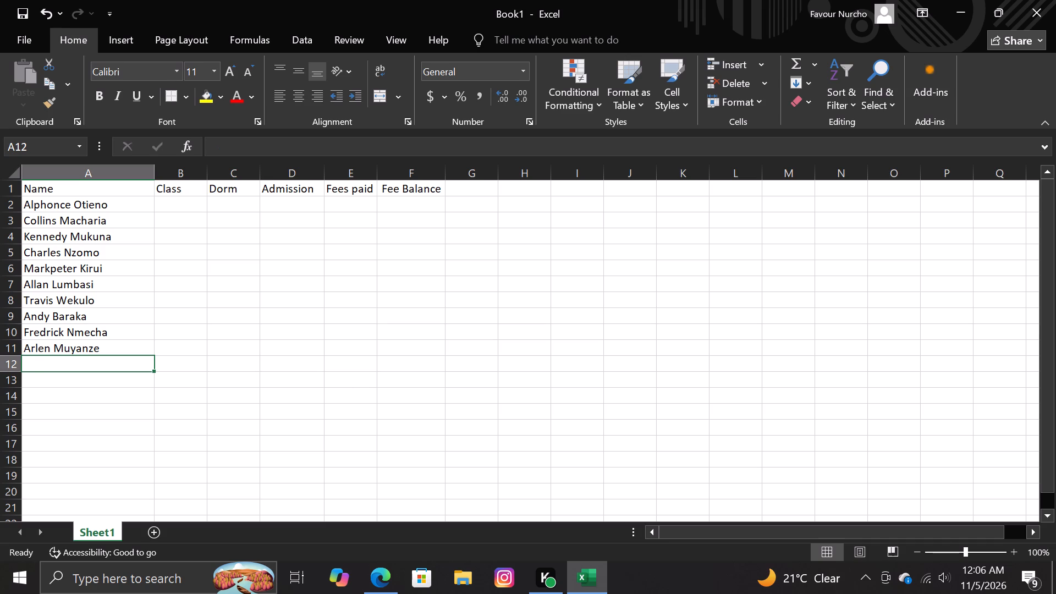
Enter the eleventh student's full name in cell A12 of the Name column.
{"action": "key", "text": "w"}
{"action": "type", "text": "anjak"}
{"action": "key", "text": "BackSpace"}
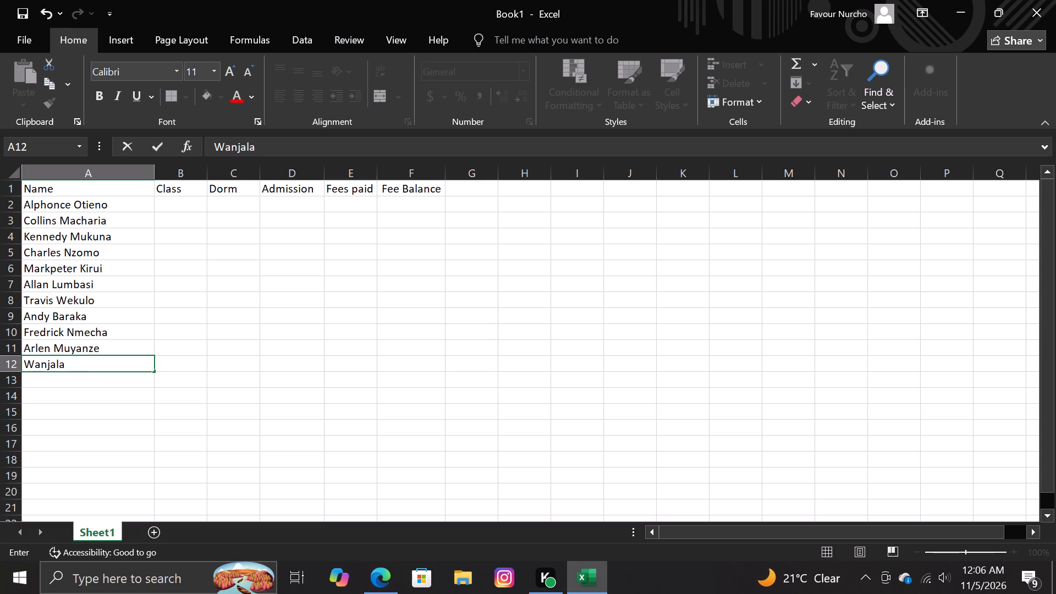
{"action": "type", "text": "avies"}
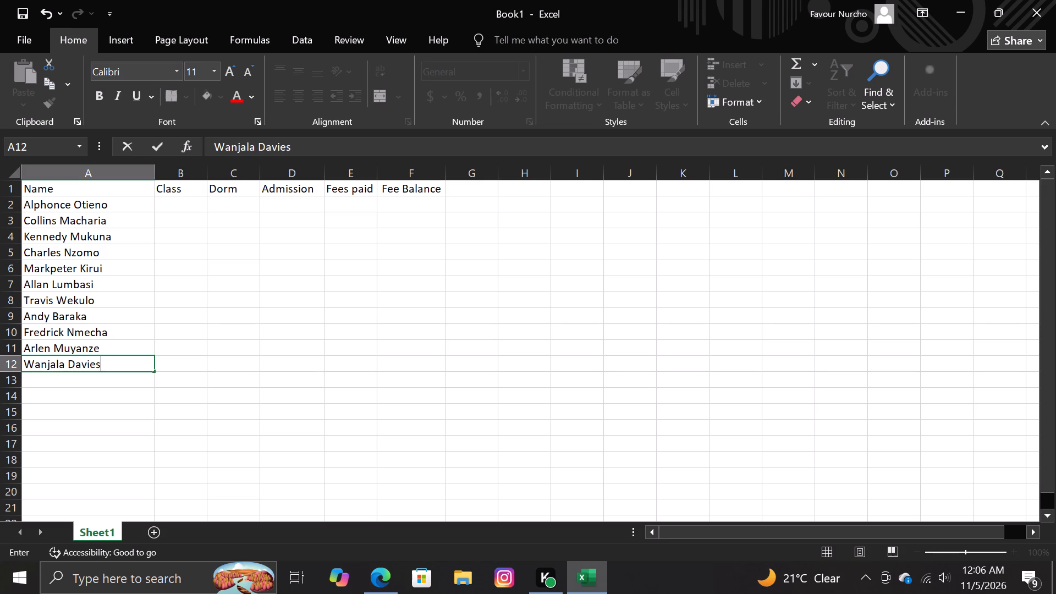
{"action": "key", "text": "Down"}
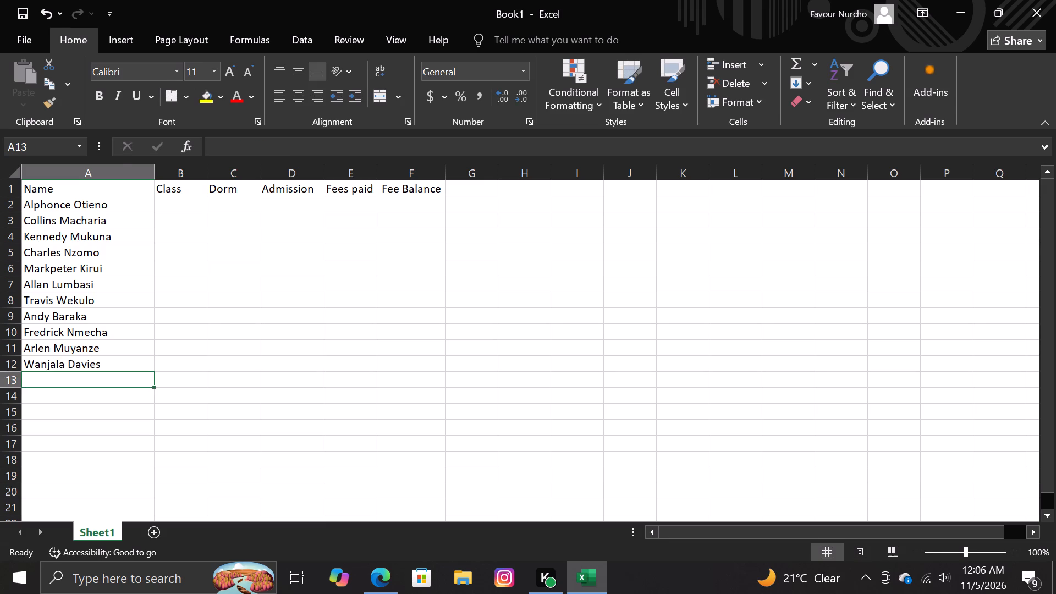
Enter the twelfth student's full name in cell A13 of the Name column.
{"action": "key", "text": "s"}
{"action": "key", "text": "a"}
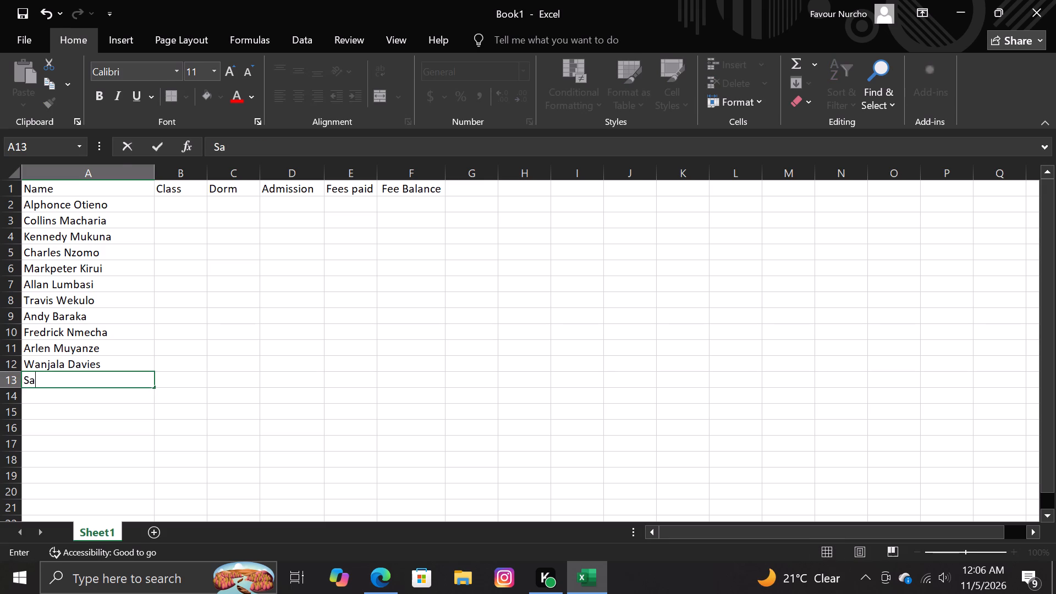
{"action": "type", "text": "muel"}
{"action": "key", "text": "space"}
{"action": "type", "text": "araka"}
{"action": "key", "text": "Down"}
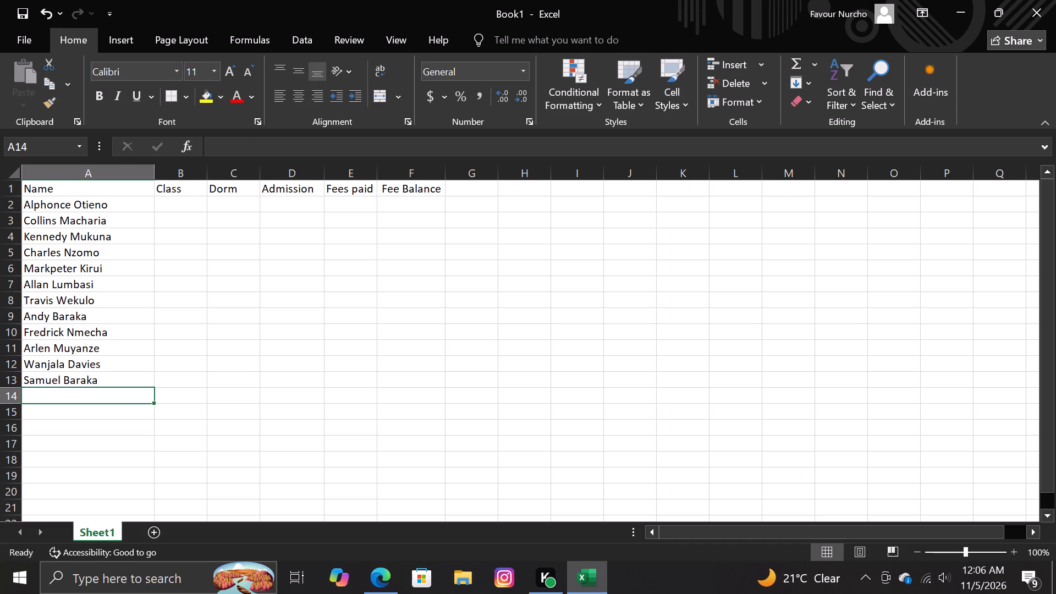
Enter the thirteenth student's full name in cell A14, with the second name in lowercase.
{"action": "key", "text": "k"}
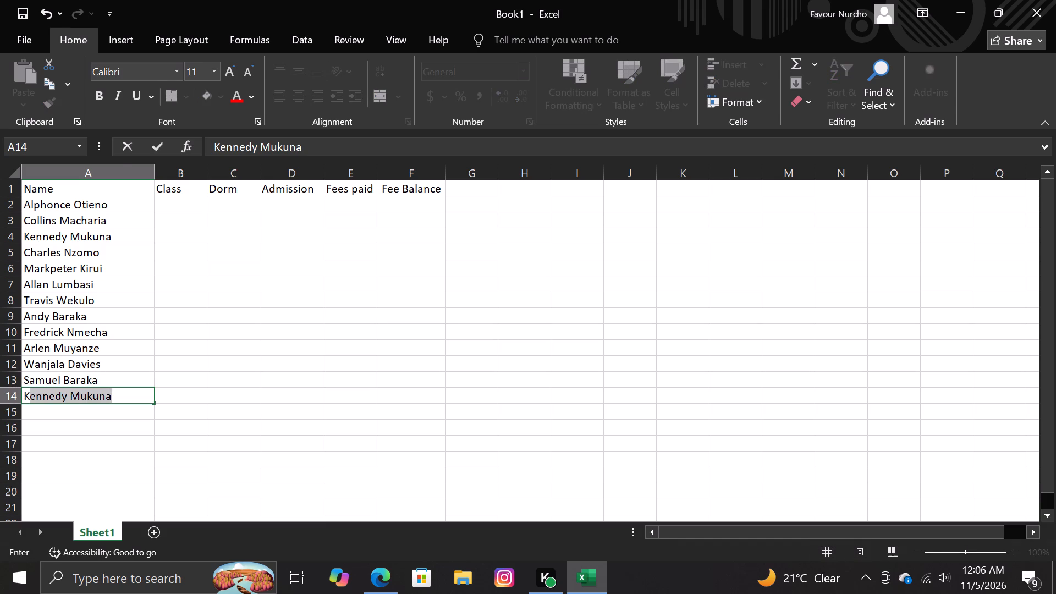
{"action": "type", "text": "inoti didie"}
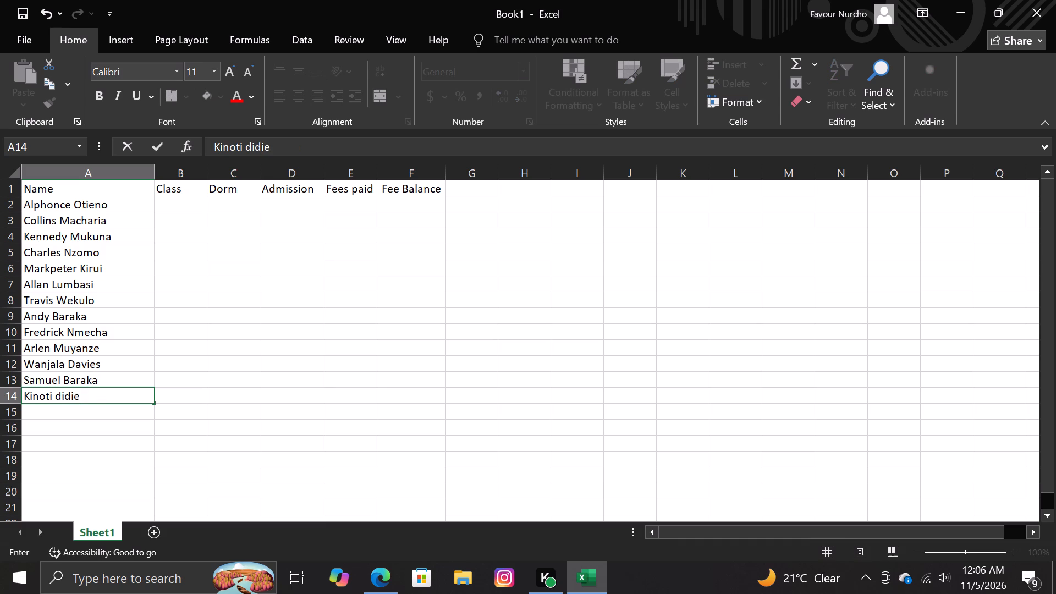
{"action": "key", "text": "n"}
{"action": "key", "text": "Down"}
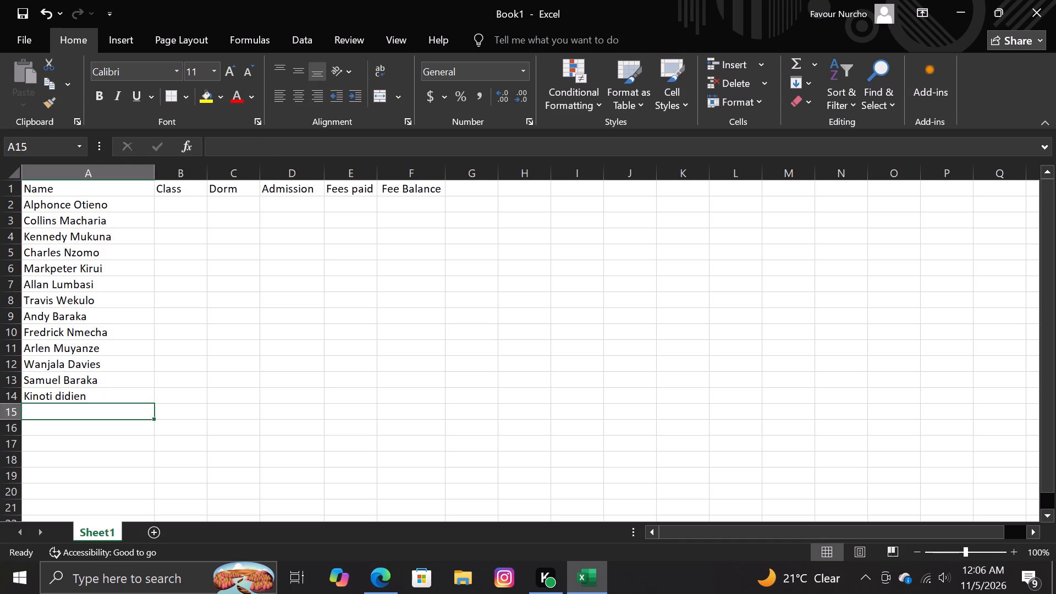
Enter the fourteenth student's full name in cell A15 of the Name column.
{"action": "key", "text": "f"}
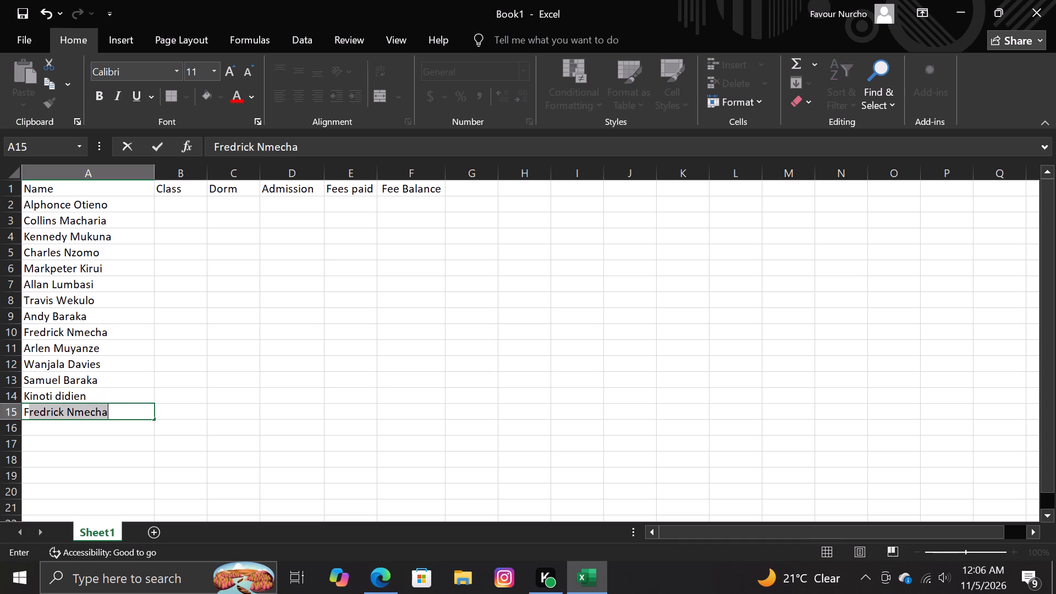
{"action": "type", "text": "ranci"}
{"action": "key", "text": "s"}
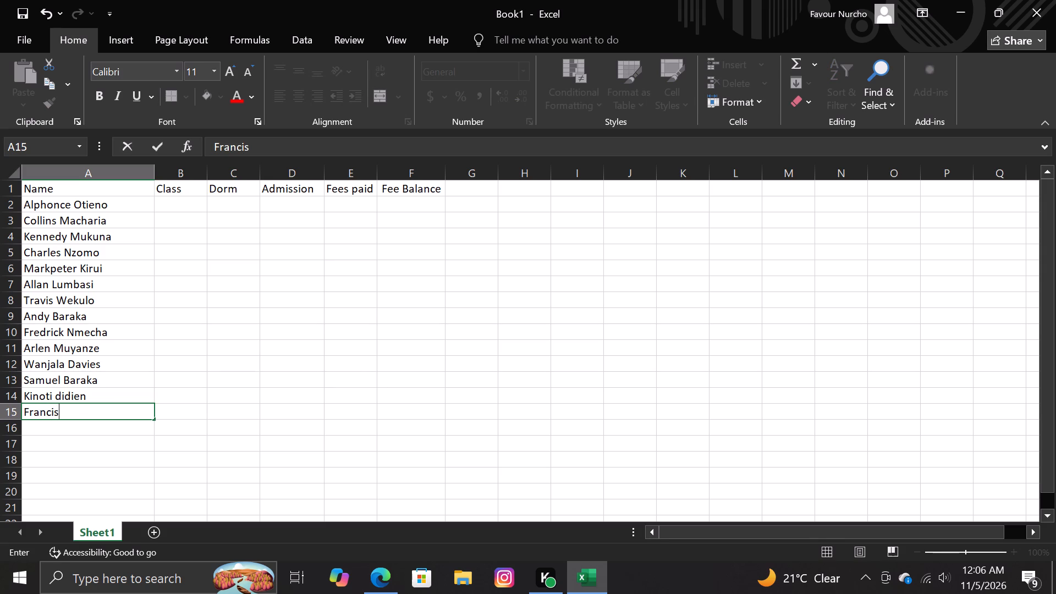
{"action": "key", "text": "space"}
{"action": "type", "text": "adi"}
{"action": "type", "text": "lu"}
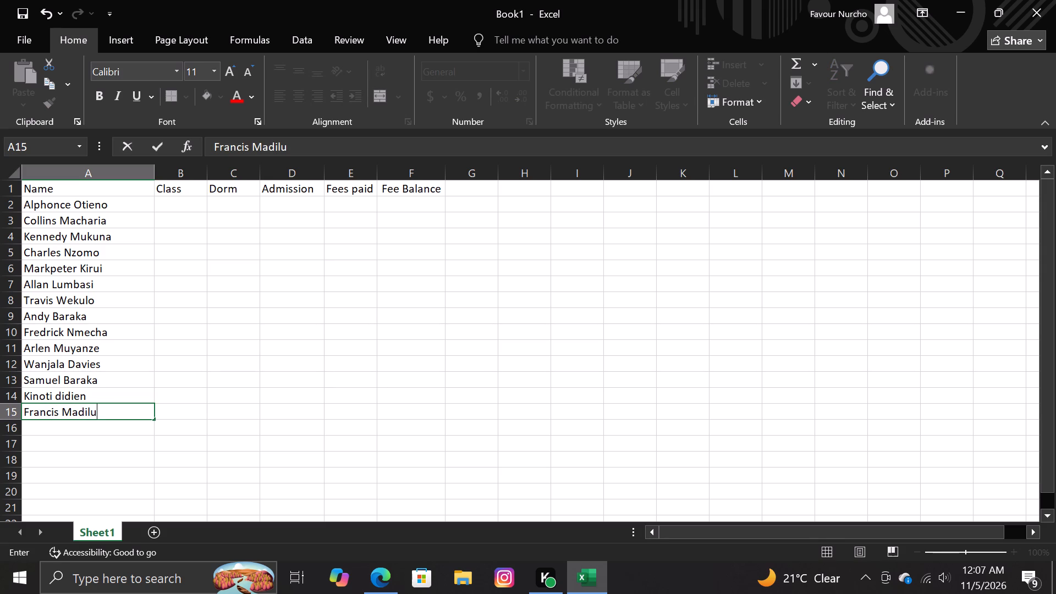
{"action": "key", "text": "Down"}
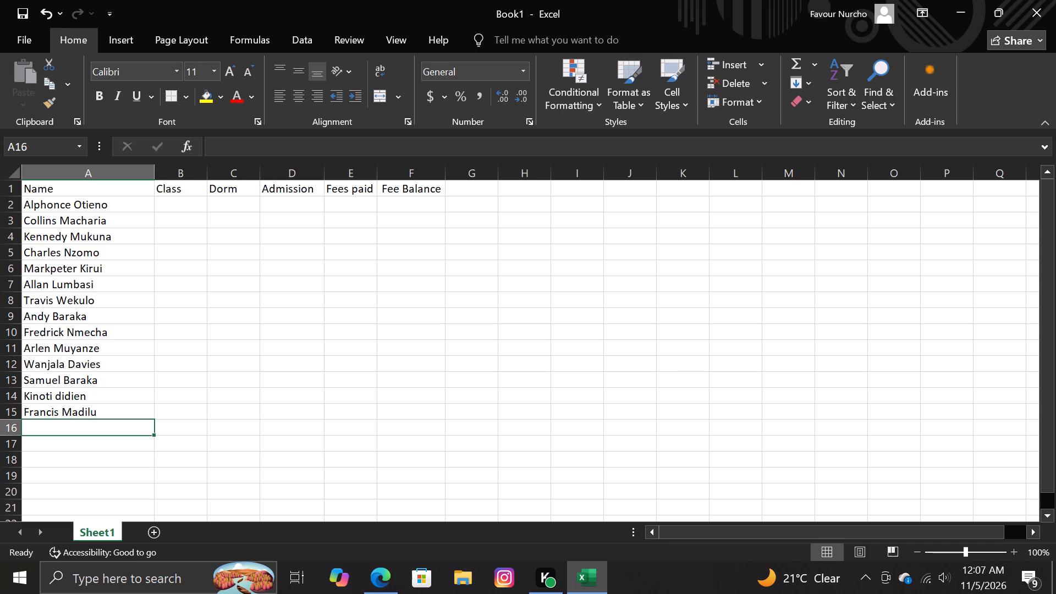
Enter the fifteenth student's full name in cell A16, capitalising only the first letter of each name.
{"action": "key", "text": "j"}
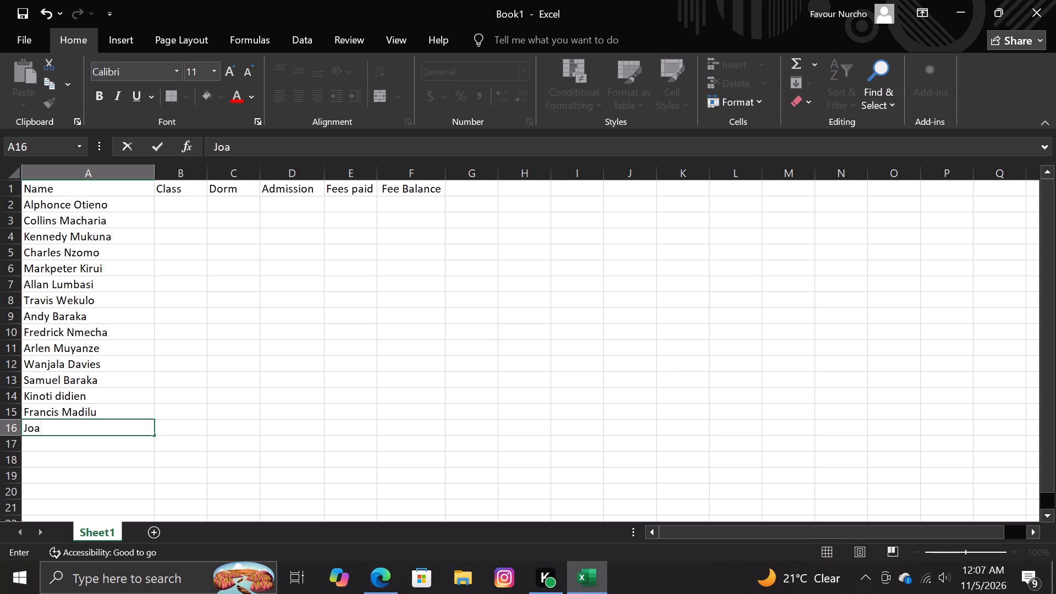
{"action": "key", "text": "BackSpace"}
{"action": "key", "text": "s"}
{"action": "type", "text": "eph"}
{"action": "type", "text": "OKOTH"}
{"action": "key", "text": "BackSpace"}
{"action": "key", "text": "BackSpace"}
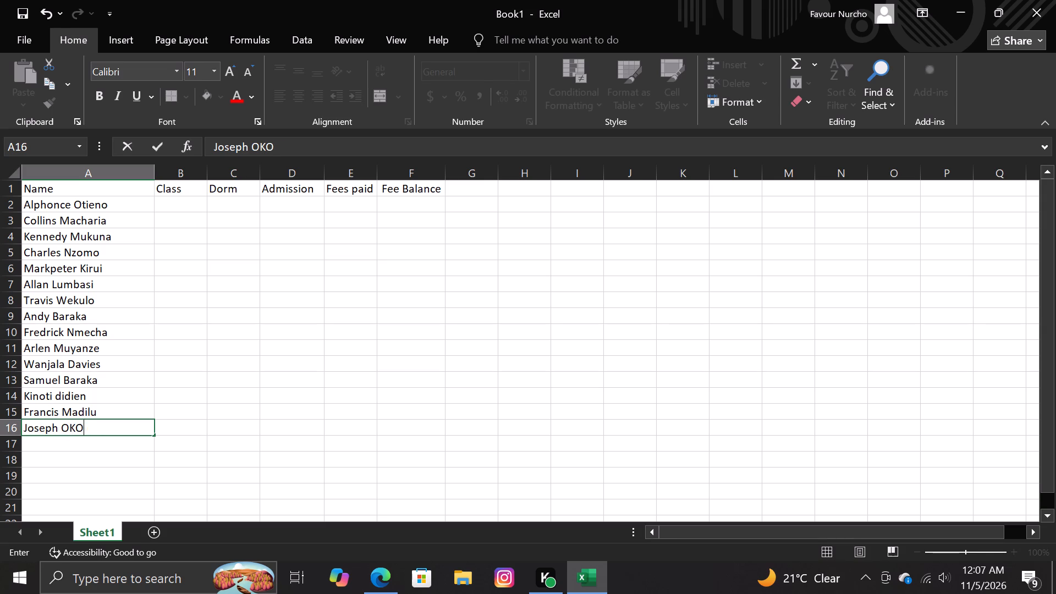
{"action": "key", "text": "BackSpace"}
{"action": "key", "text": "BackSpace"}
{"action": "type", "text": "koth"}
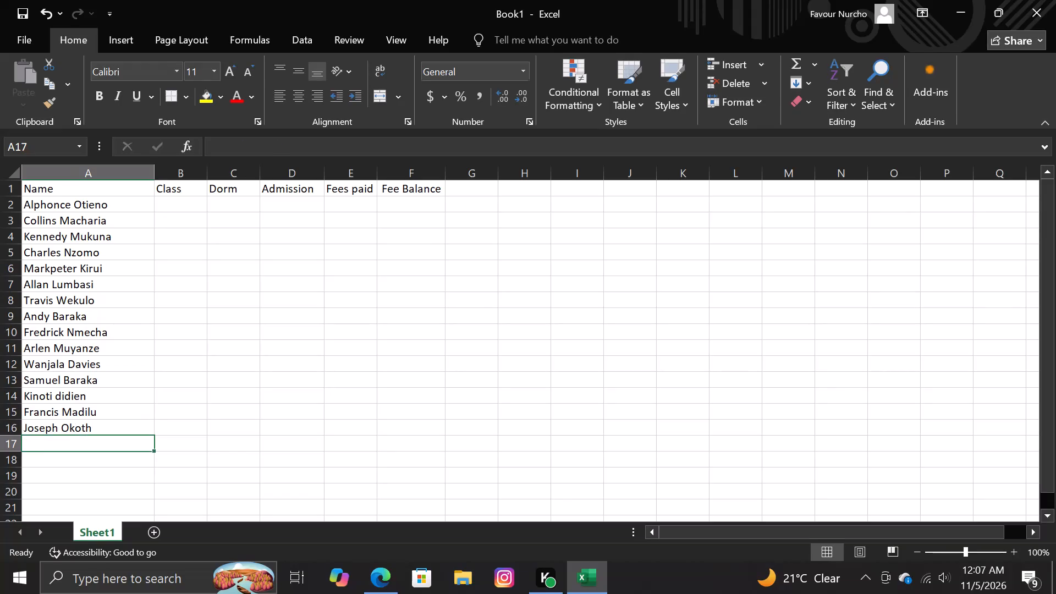
Enter the sixteenth student's full name in cell A17, capitalising only the first letter of each name.
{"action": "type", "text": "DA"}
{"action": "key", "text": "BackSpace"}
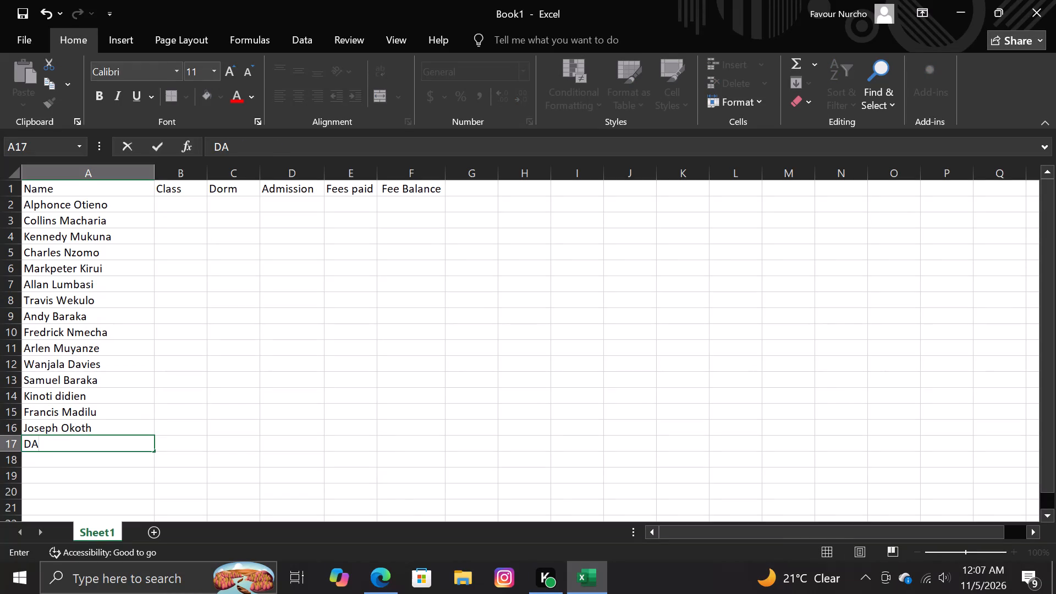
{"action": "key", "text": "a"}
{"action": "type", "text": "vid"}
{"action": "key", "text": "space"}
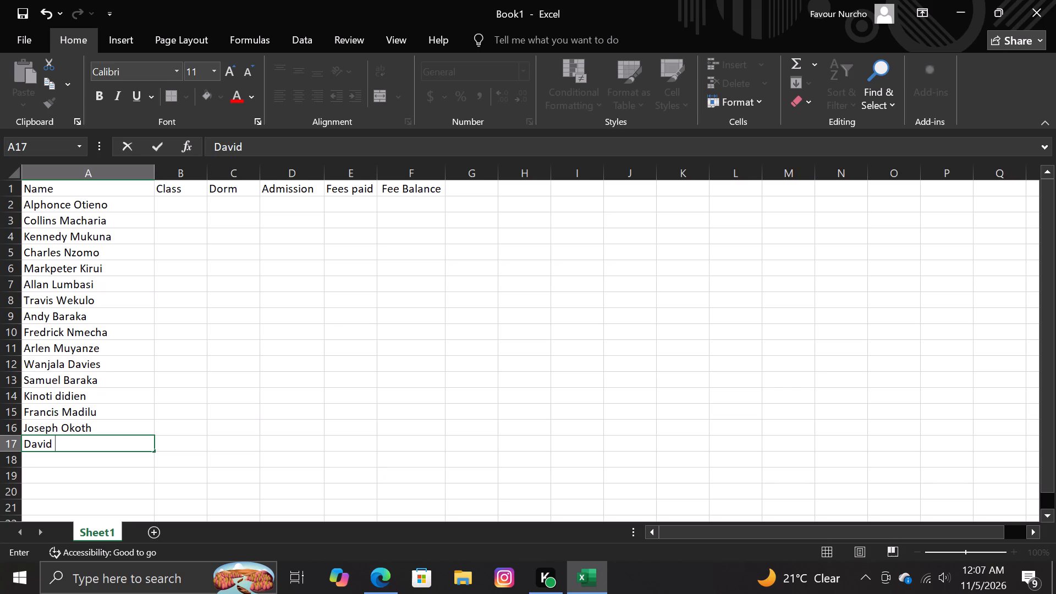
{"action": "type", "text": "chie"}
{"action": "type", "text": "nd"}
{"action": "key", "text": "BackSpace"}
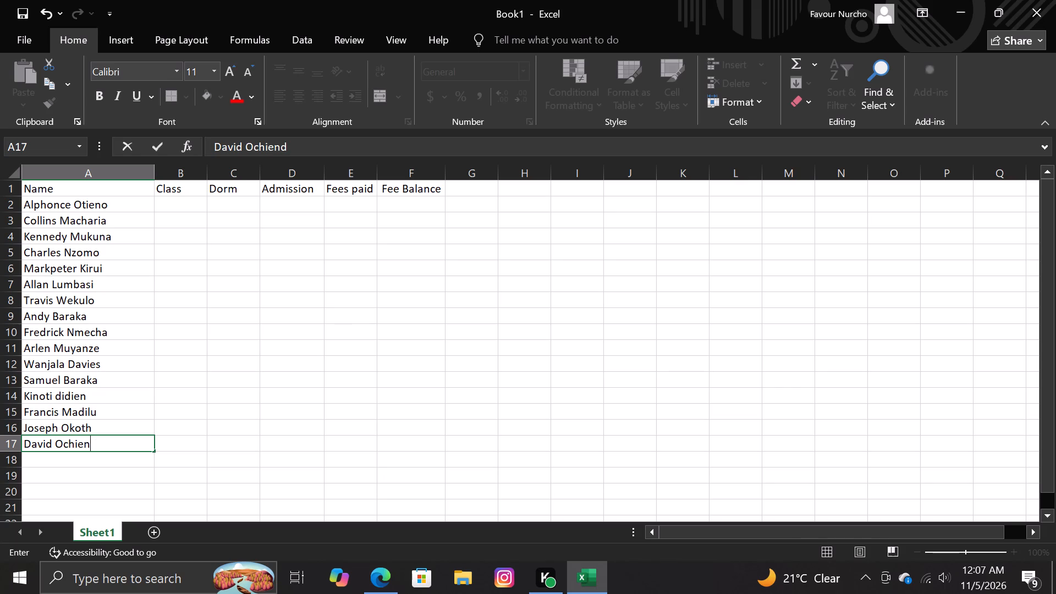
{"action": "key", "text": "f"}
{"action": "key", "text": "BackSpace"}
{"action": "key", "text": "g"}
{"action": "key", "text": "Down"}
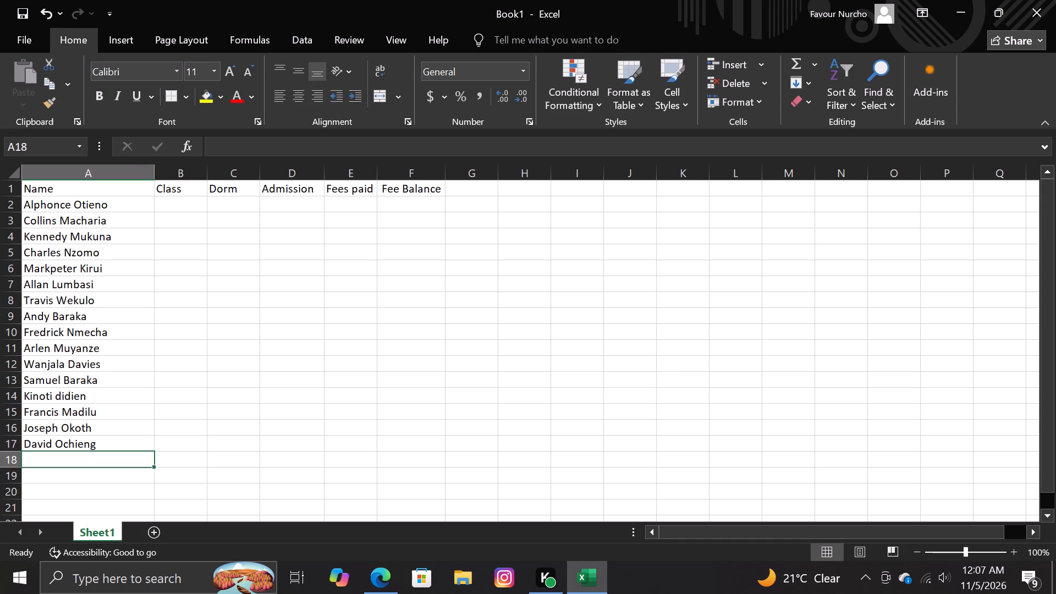
Enter the seventeenth student's full name in cell A18 of the Name column.
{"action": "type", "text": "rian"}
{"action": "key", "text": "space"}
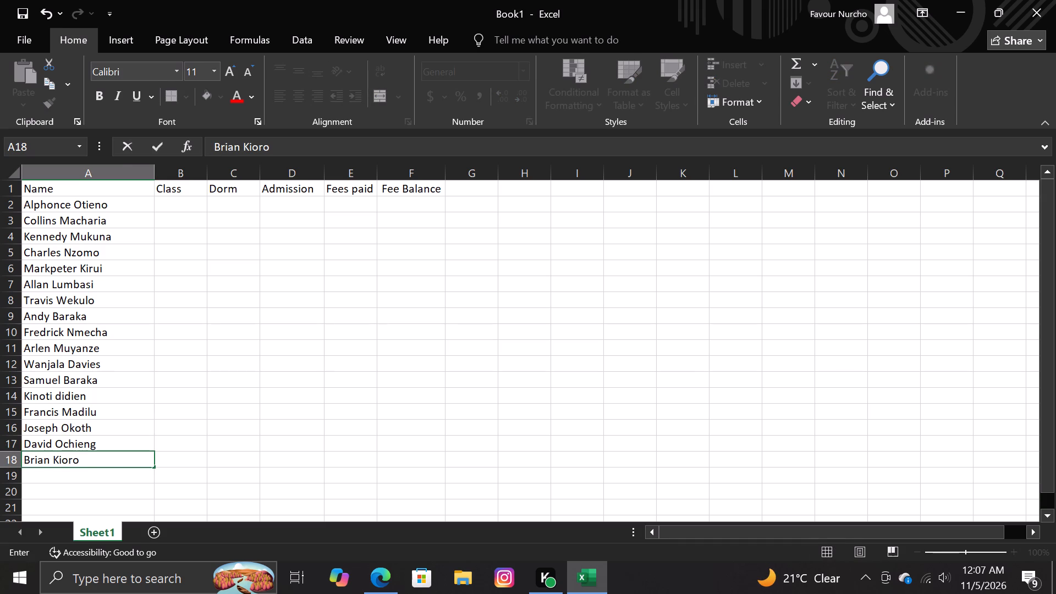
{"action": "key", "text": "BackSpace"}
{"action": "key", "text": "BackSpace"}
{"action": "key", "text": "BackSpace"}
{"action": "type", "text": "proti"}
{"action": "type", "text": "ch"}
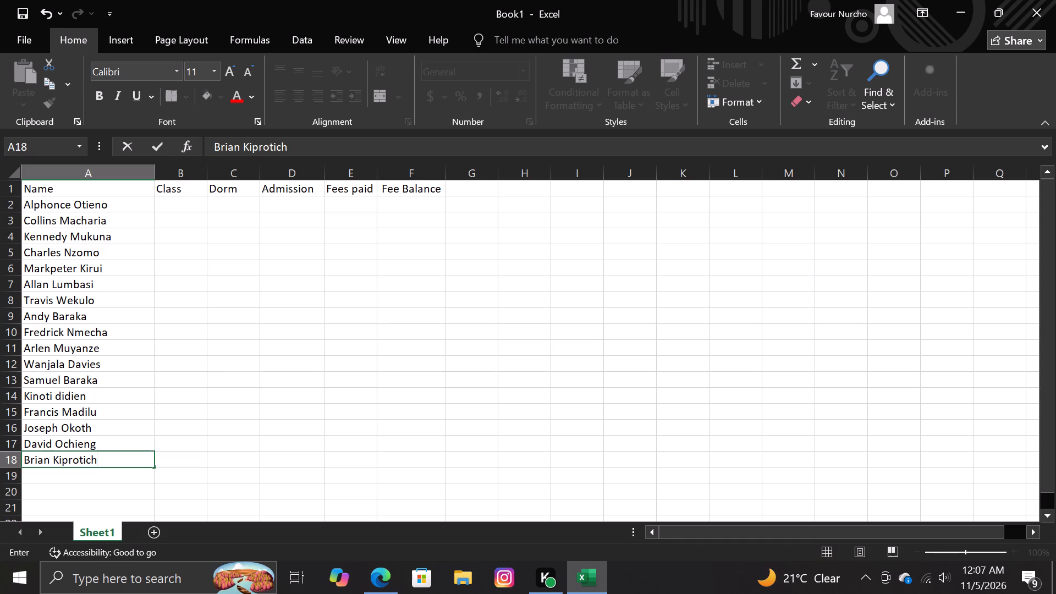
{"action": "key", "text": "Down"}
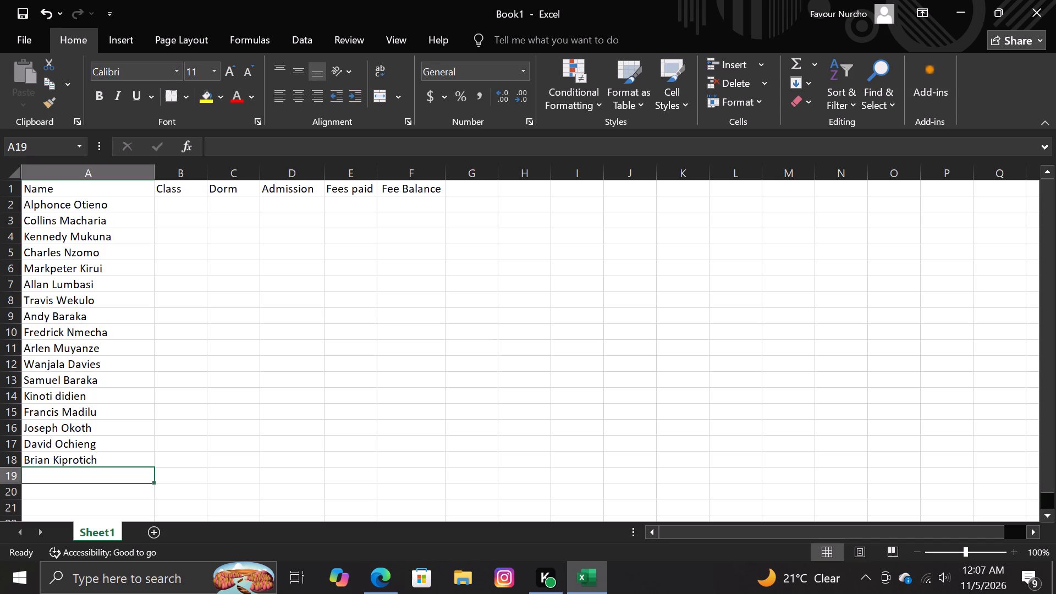
Enter the eighteenth student's full name in cell A19 of the Name column.
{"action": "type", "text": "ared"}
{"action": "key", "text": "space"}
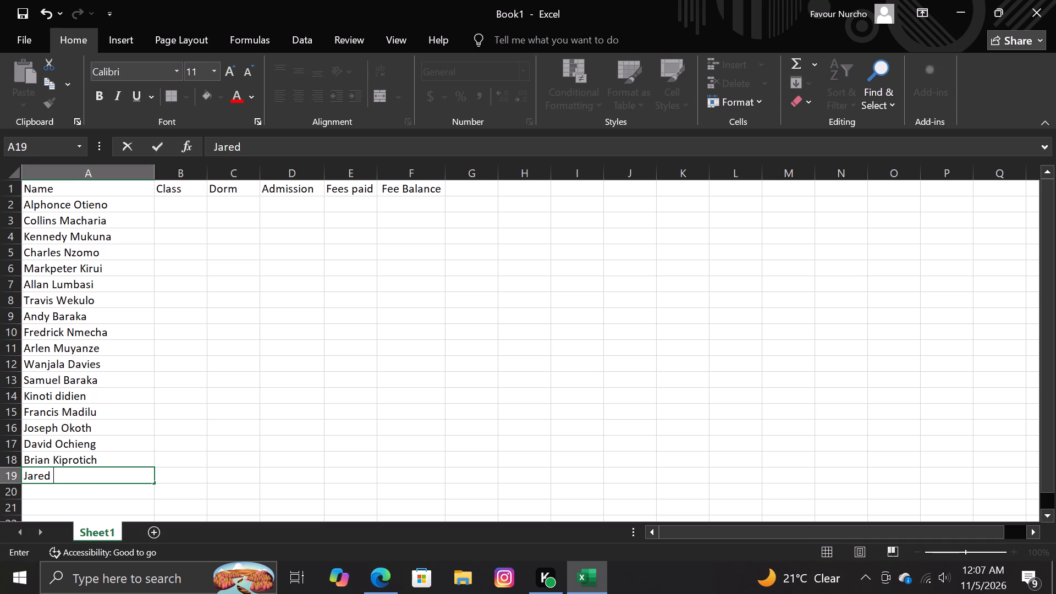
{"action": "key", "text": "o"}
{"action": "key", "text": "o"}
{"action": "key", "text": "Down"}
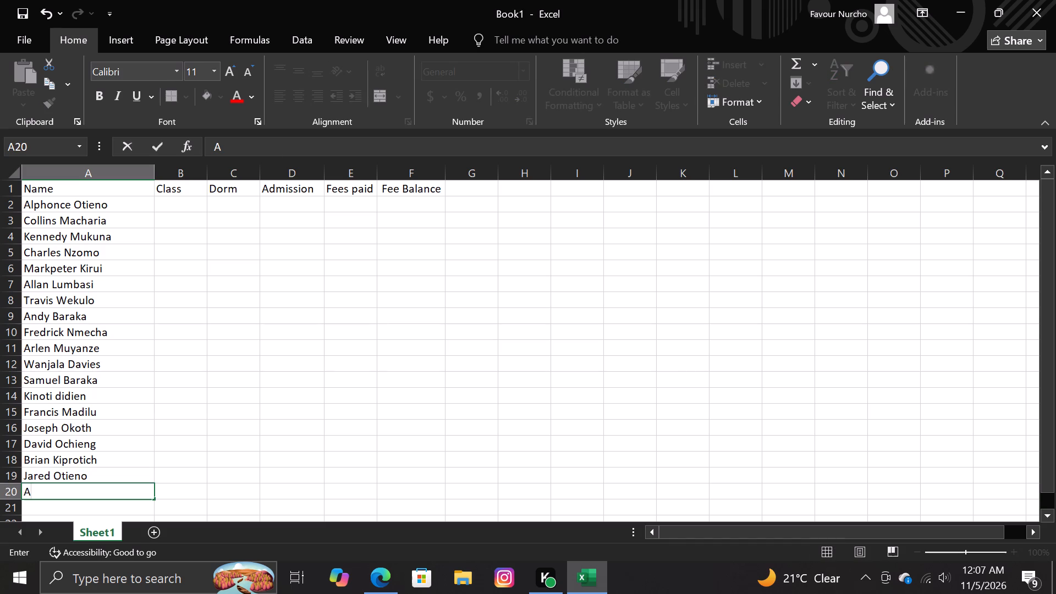
Enter the nineteenth student's full name in cell A20 of the Name column.
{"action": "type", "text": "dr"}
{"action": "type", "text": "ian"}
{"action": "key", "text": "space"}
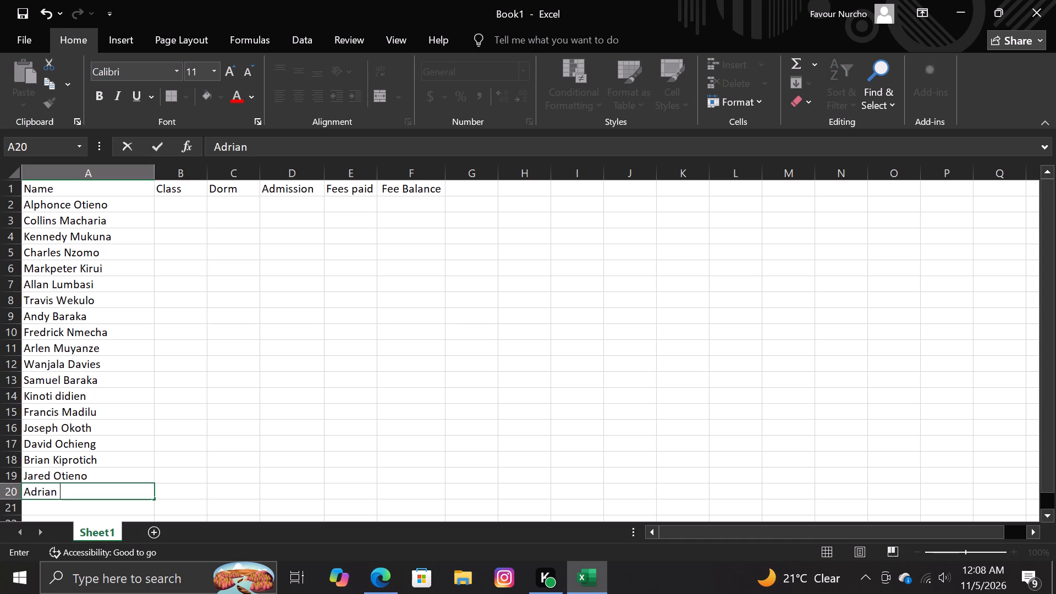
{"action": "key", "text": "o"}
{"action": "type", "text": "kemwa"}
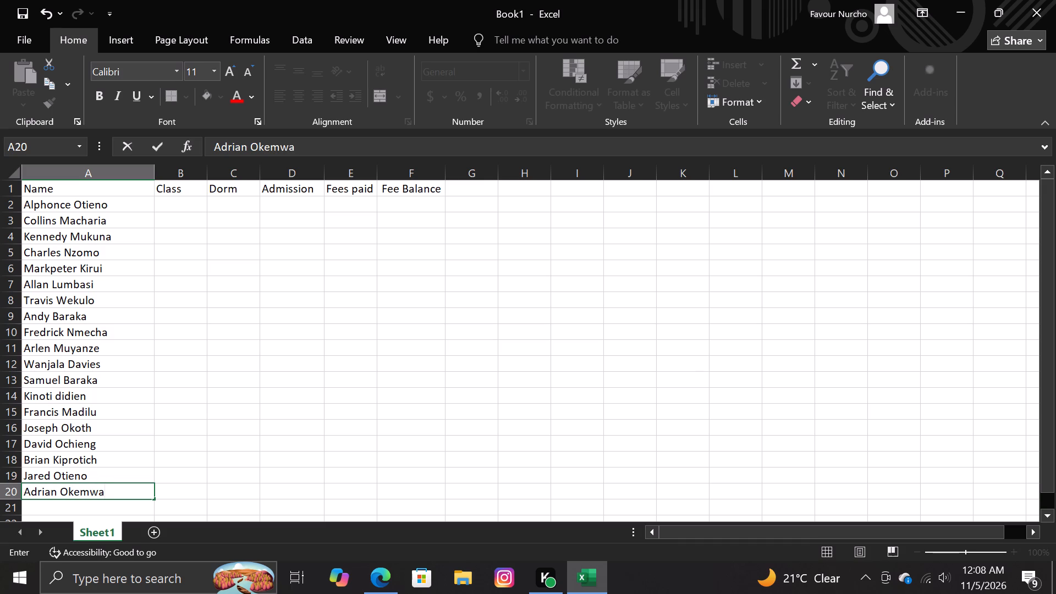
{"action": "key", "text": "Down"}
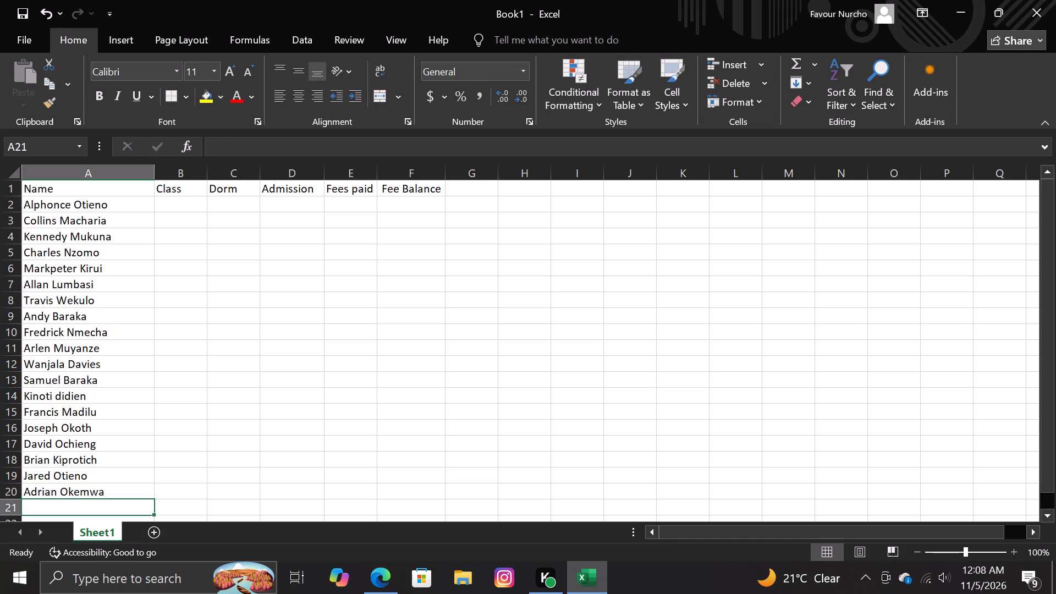
Enter the twentieth student's full name in cell A21 of the Name column.
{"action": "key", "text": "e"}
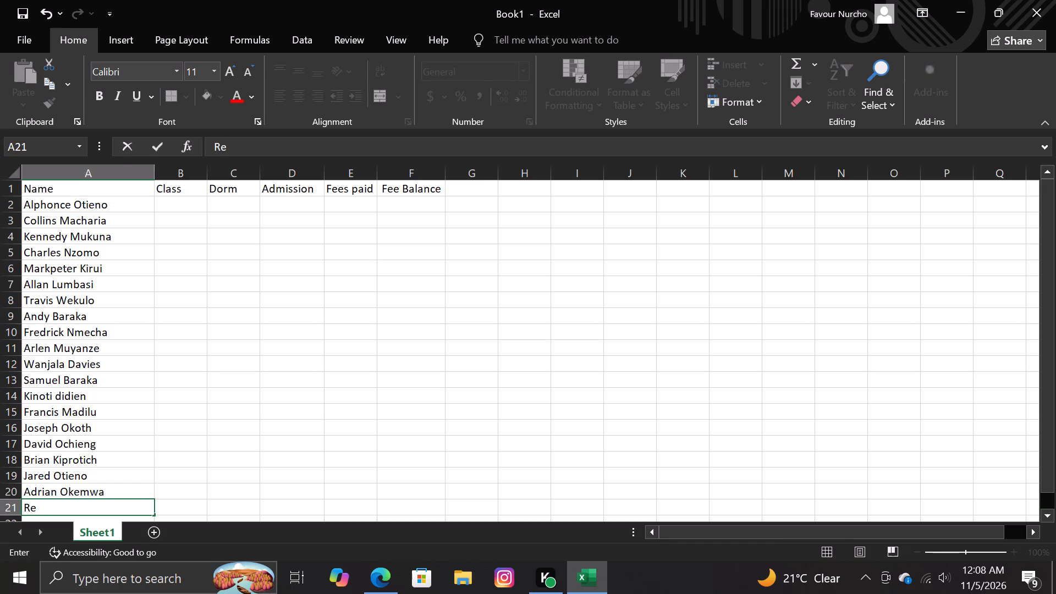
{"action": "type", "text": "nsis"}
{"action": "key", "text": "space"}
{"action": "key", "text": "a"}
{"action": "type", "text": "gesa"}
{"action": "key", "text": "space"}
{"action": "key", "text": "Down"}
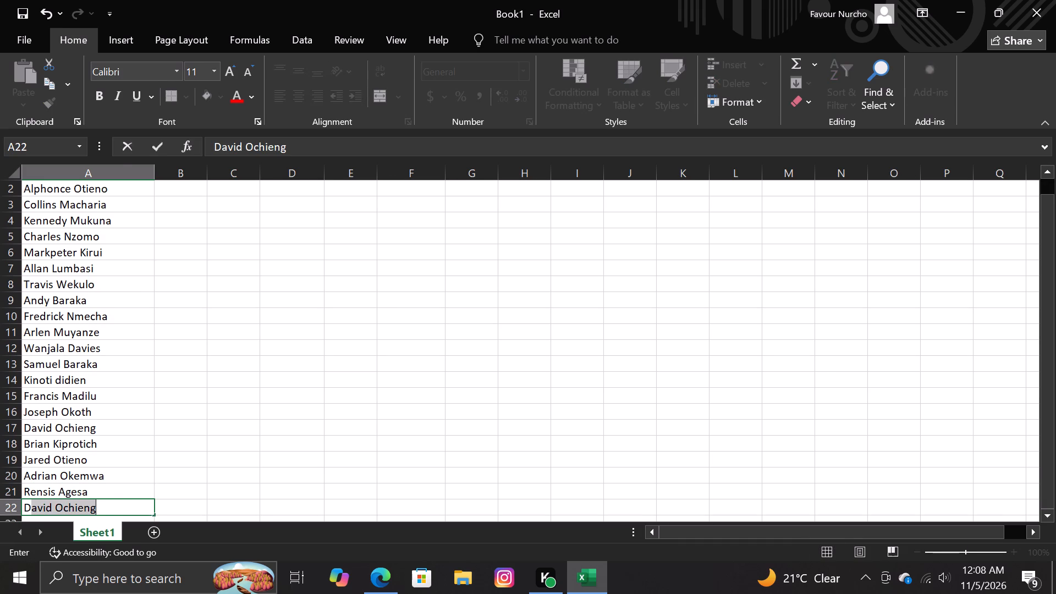
Enter the twenty-first student's full name in cell A22, replacing the suggested autocomplete entry.
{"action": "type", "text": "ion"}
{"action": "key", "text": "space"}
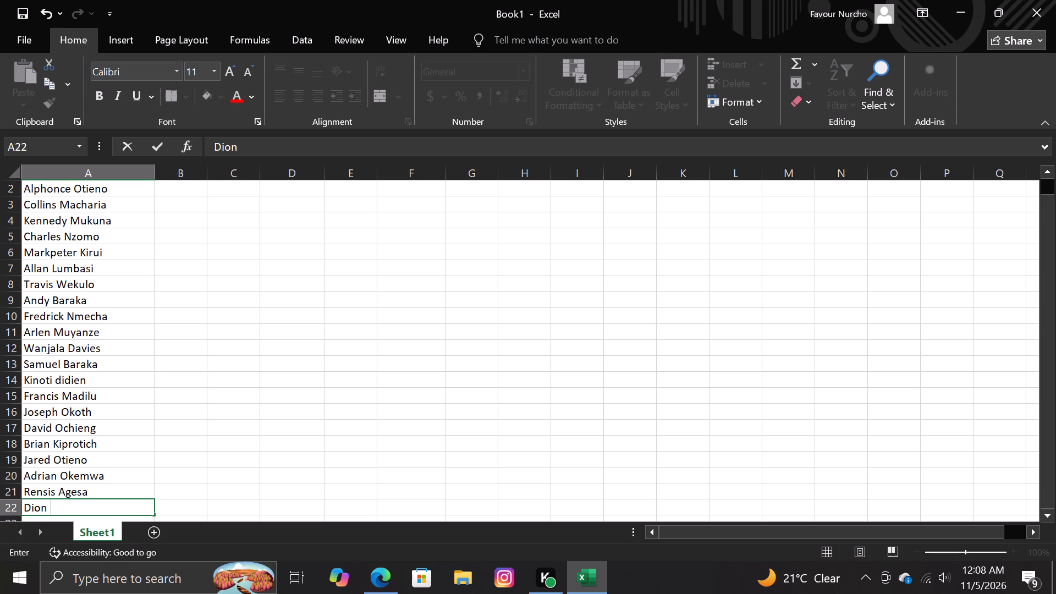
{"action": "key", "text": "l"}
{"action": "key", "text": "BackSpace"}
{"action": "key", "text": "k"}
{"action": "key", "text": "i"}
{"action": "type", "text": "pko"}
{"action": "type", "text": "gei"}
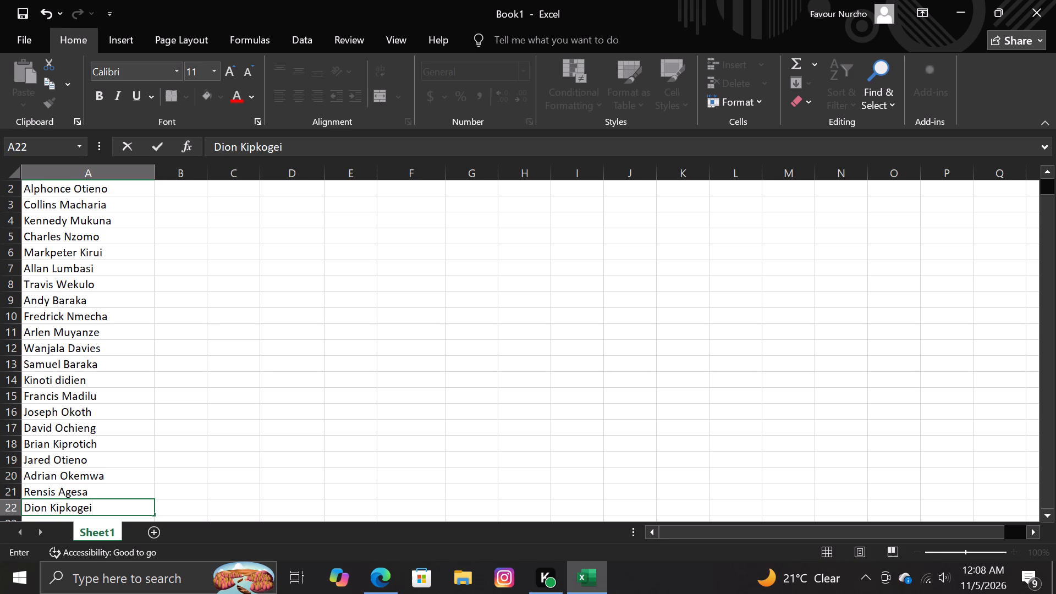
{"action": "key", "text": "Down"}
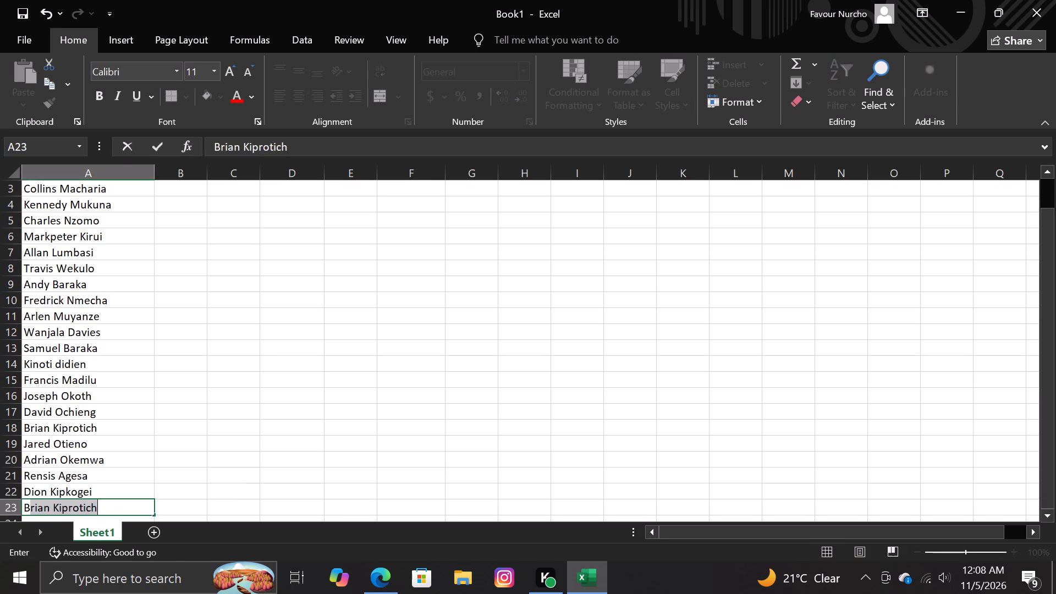
Enter the twenty-second student's full name in cell A23, using a different surname from the suggested autocomplete entry.
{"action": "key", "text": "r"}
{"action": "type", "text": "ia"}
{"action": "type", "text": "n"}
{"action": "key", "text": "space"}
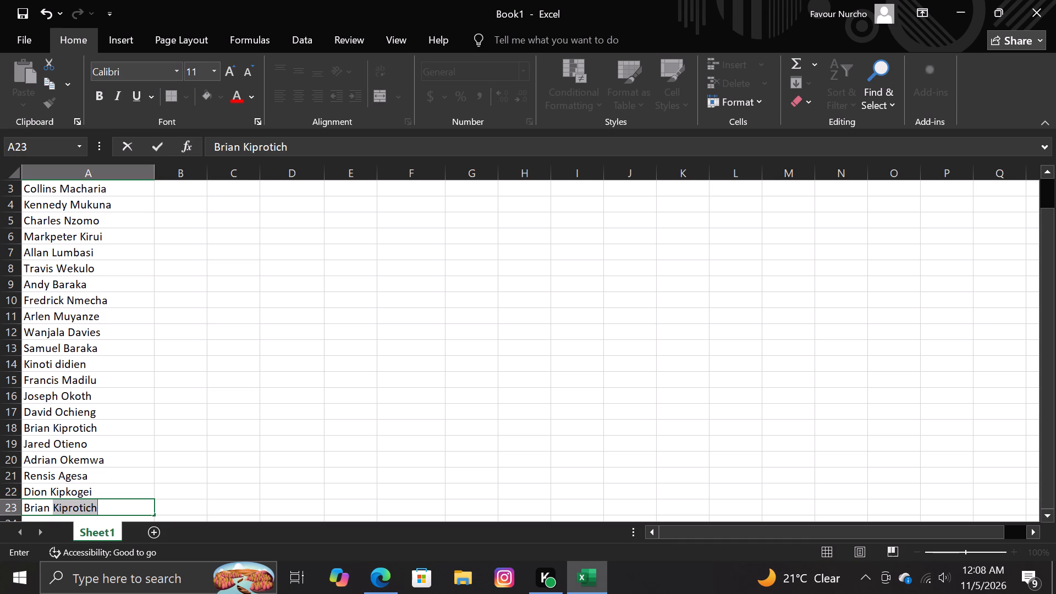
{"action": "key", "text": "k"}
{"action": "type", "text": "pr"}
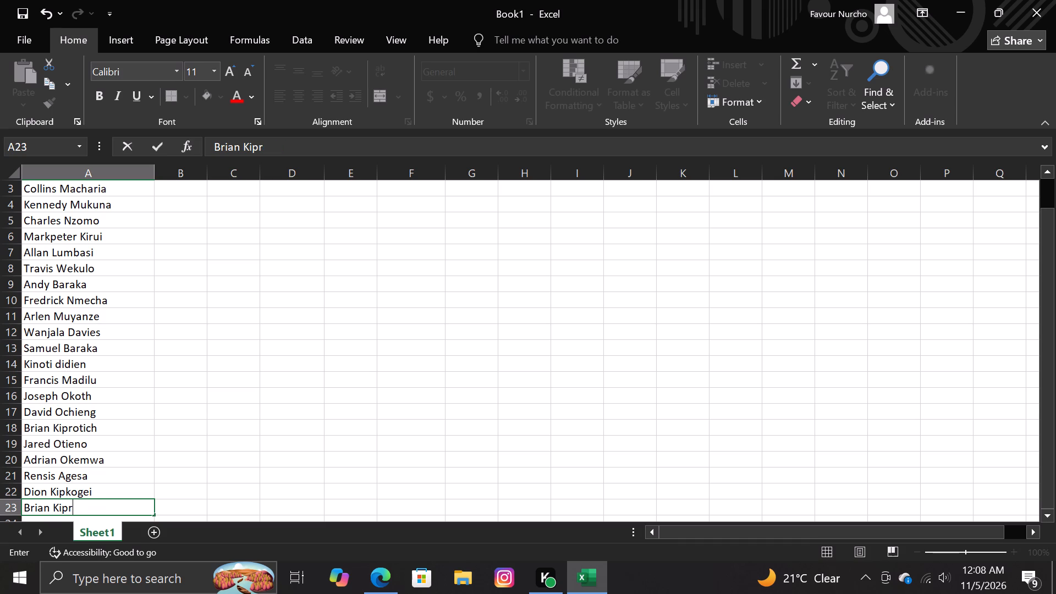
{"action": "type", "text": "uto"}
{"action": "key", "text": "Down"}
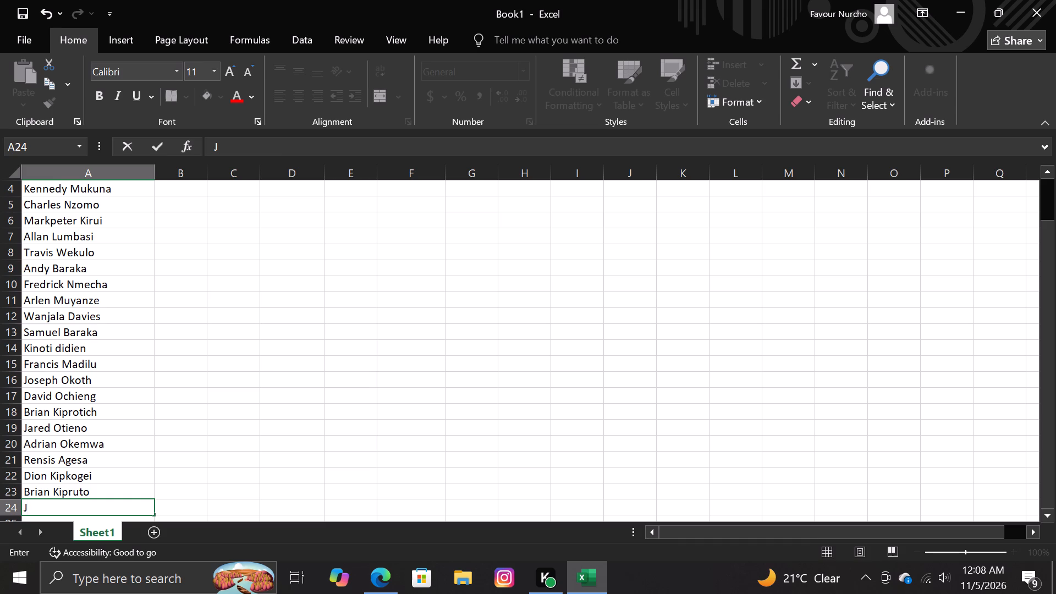
Enter the twenty-third student's full name in cell A24 of the Name column.
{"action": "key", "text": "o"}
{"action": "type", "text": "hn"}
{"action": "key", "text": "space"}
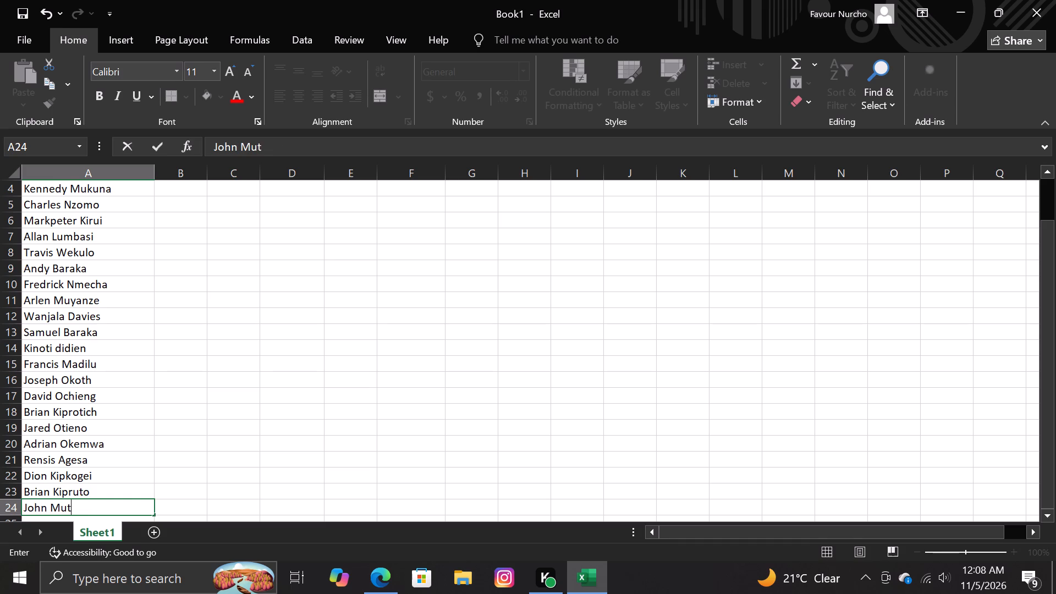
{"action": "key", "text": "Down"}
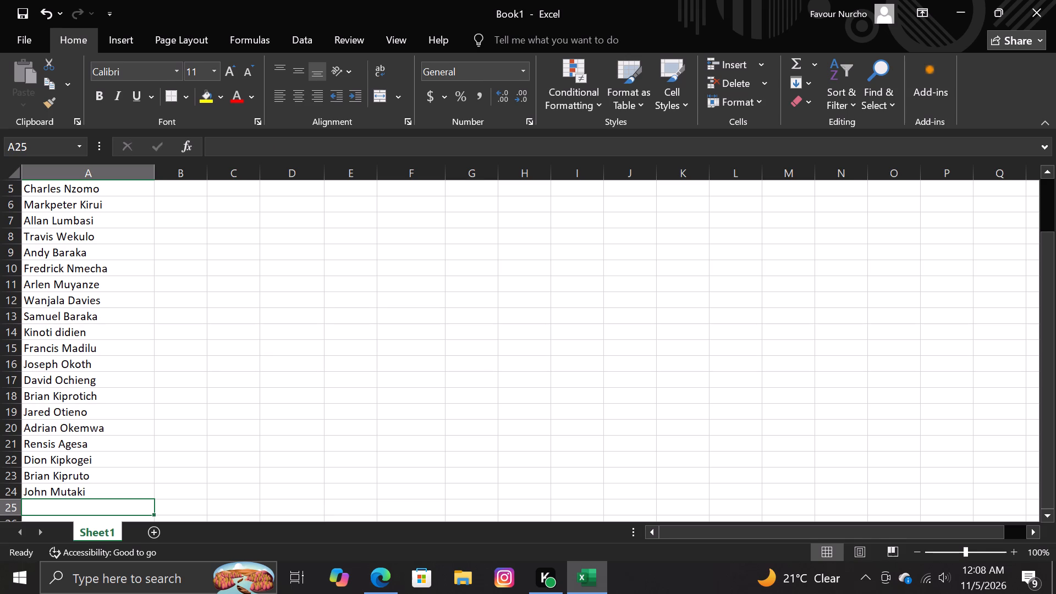
Enter the twenty-fourth student's full name in cell A25, correcting the surname's spelling.
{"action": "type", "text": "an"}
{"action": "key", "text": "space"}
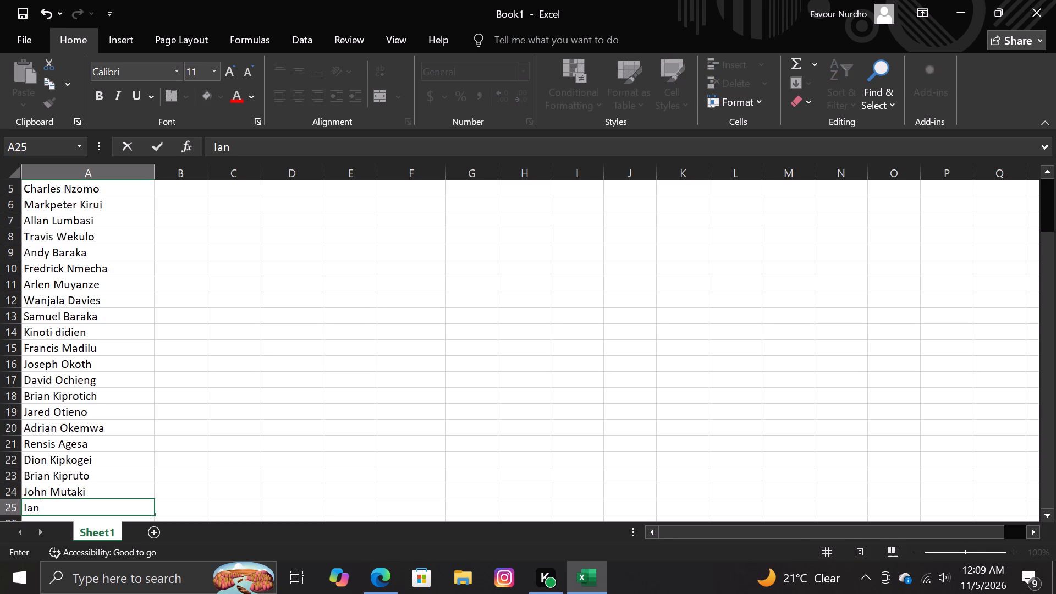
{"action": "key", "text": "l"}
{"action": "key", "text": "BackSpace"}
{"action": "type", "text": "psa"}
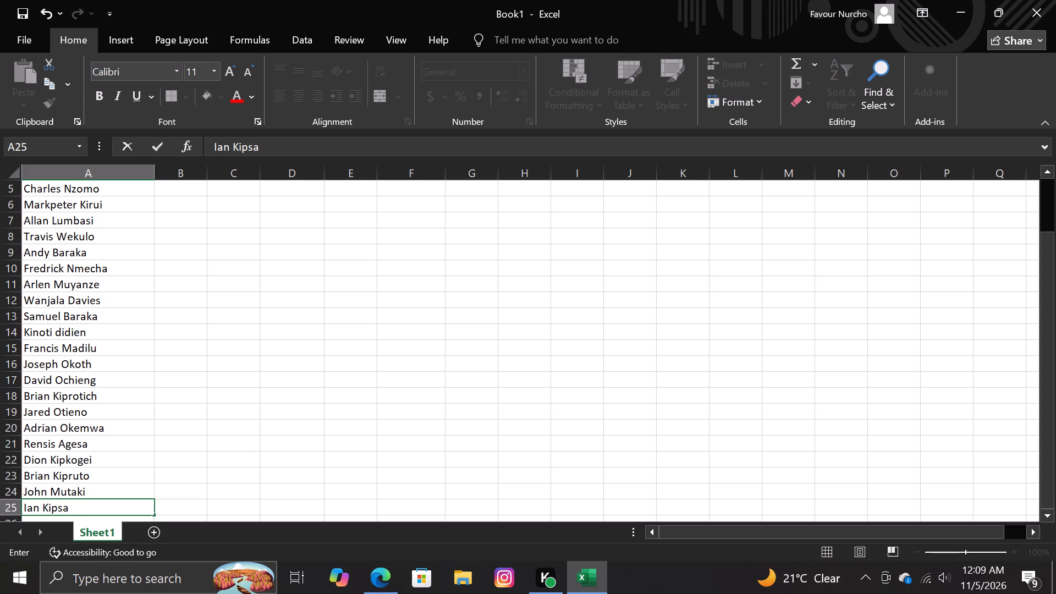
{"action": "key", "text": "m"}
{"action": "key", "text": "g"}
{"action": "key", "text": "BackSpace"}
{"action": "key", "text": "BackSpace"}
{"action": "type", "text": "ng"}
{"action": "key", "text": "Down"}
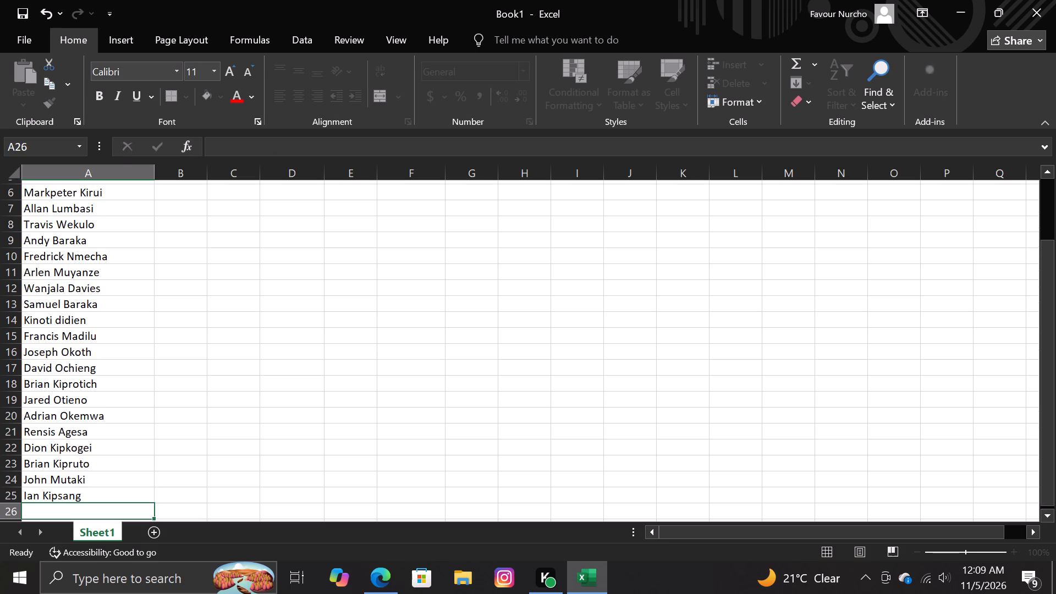
Enter the twenty-fifth student's full name in cell A26 of the Name column.
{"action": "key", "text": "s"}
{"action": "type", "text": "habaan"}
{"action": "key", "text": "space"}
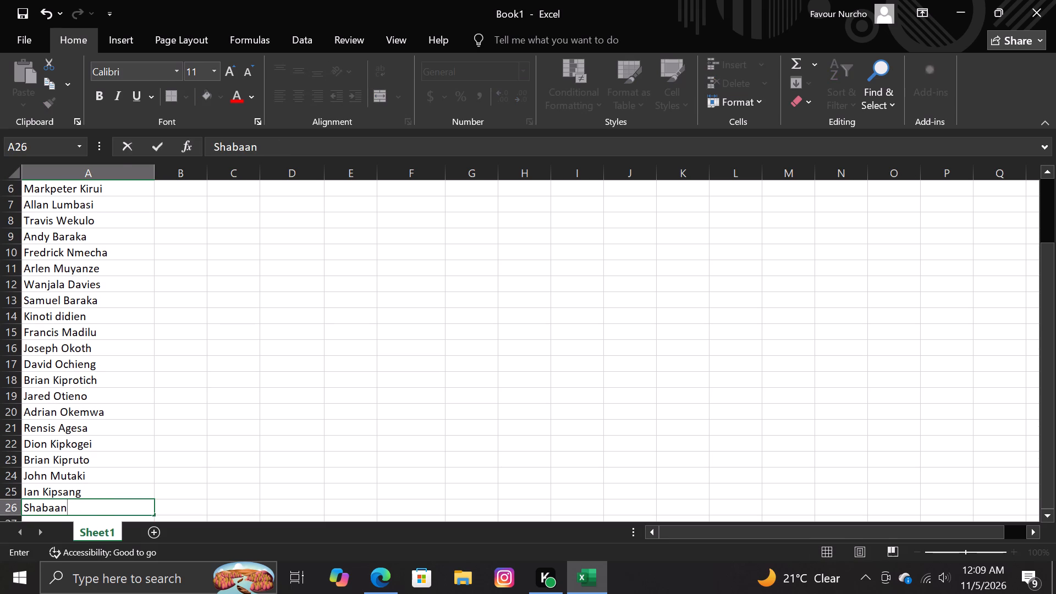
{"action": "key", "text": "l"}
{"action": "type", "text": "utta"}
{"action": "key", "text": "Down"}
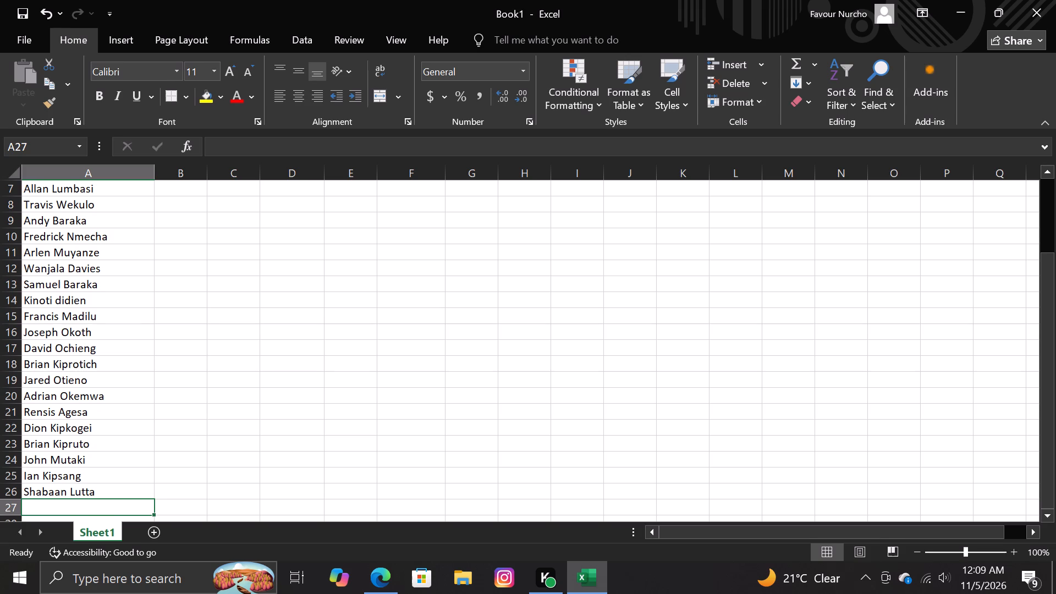
Enter the twenty-sixth student's full name in cell A27, replacing the suggested autocomplete entry.
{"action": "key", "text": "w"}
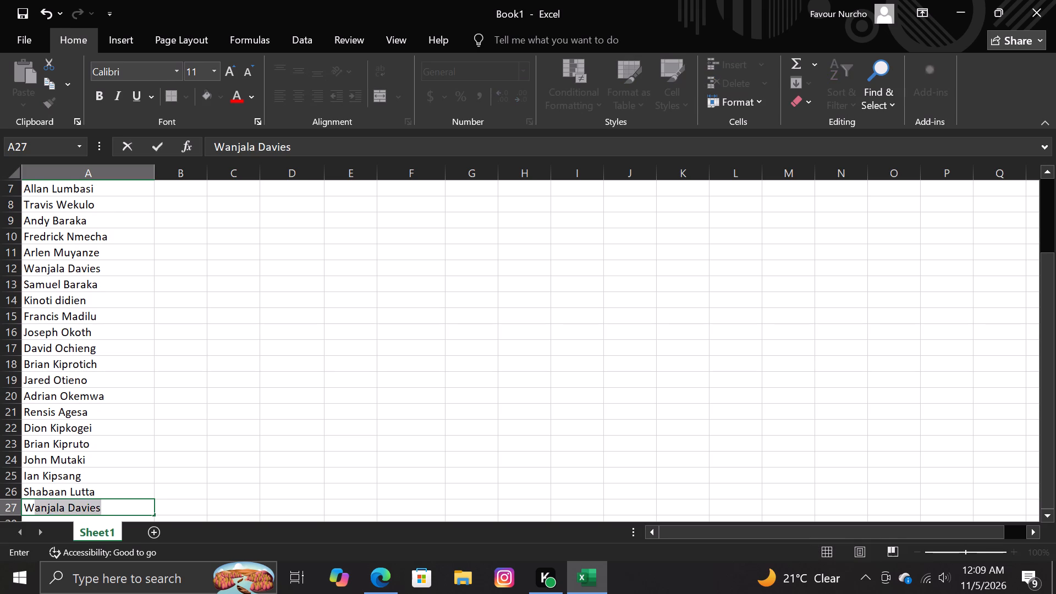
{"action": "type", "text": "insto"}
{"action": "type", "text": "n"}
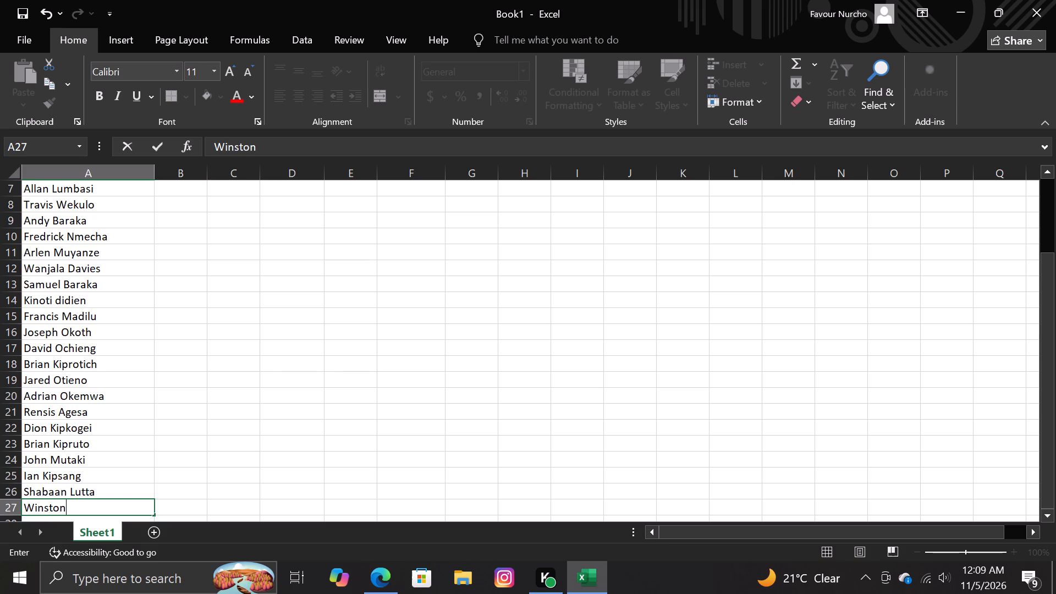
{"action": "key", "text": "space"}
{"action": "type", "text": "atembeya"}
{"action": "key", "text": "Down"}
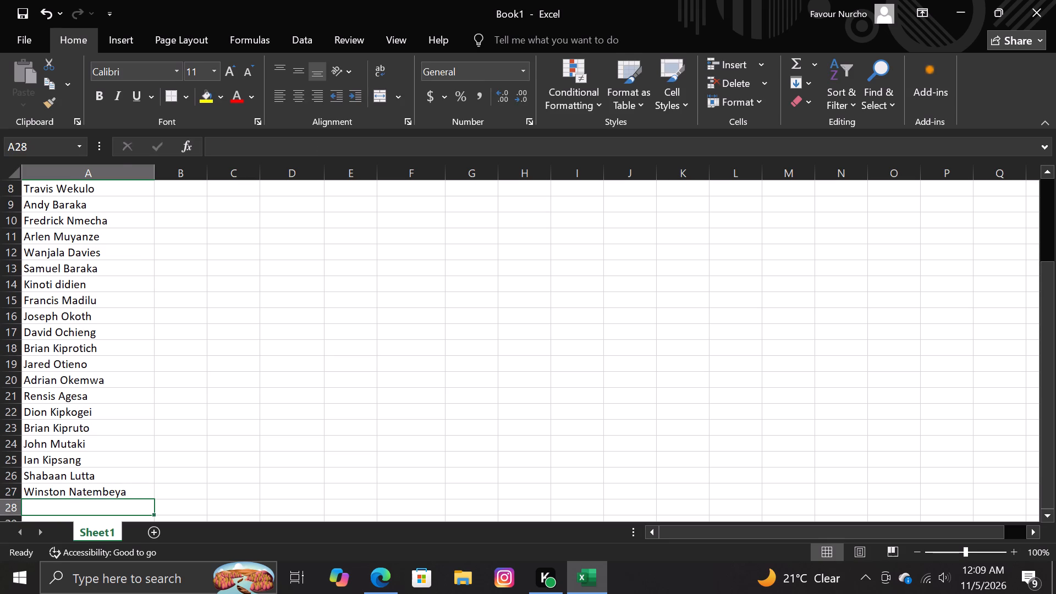
Enter the twenty-seventh student's full name in cell A28 of the Name column.
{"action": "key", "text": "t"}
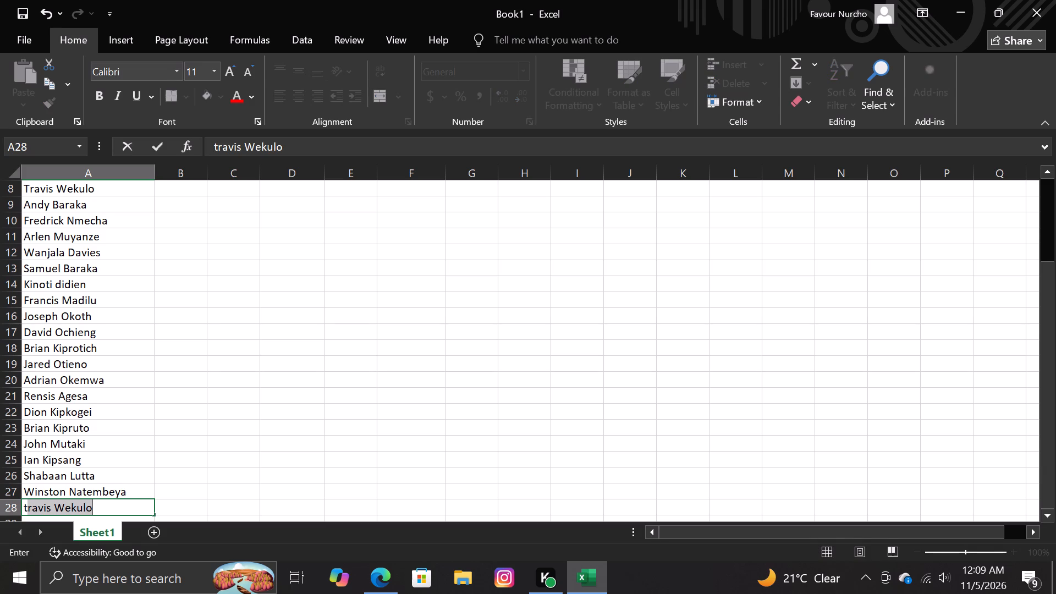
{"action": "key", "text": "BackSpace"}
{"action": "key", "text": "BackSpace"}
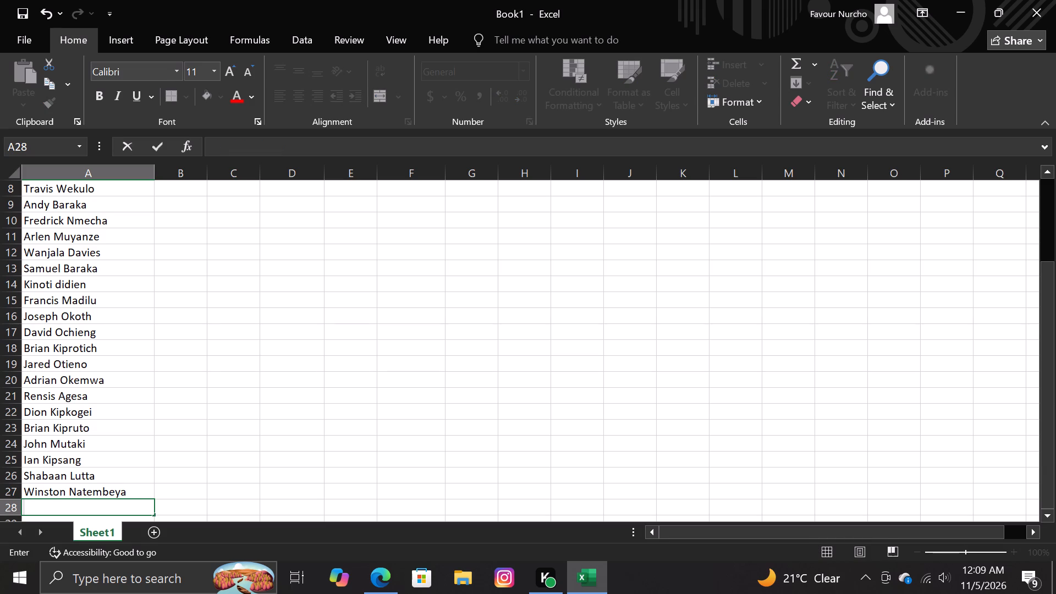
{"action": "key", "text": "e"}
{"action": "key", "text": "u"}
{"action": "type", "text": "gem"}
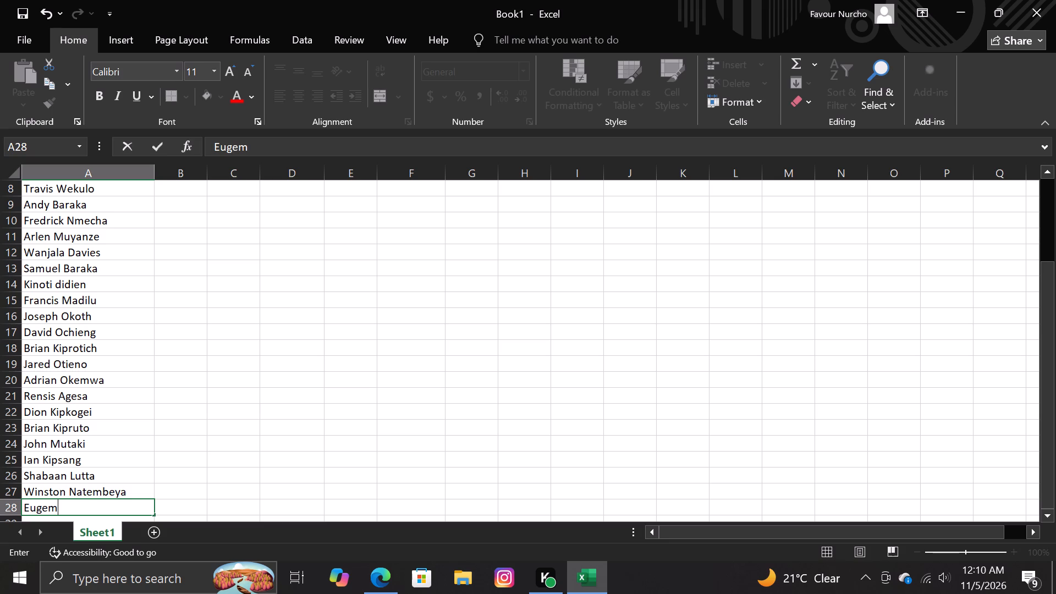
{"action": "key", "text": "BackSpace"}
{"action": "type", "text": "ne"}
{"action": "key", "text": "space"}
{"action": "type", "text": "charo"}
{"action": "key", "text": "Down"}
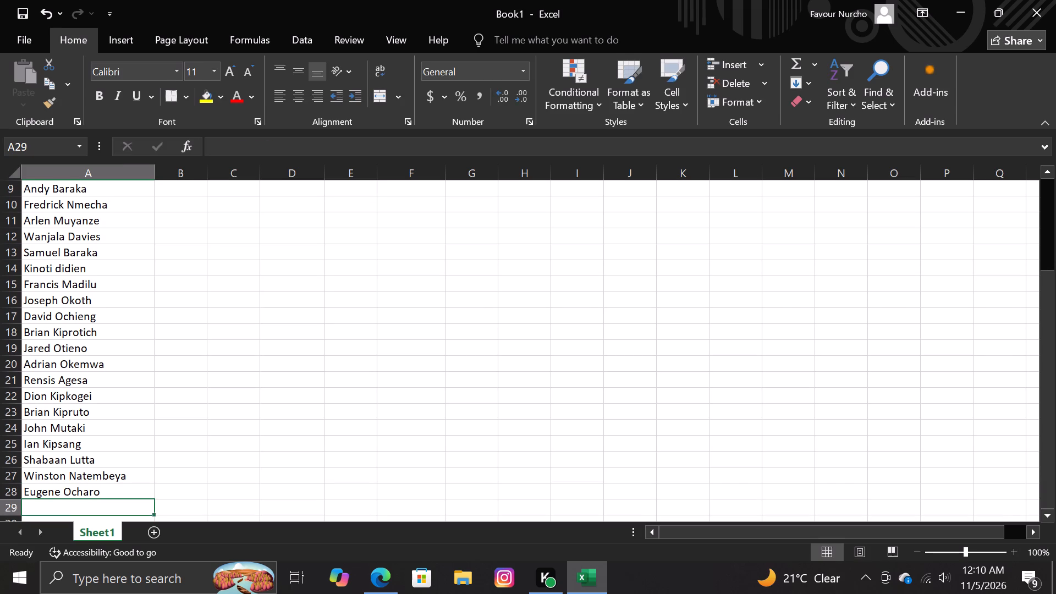
Enter the twenty-eighth student's full name in cell A29, clearing the mistyped first letters.
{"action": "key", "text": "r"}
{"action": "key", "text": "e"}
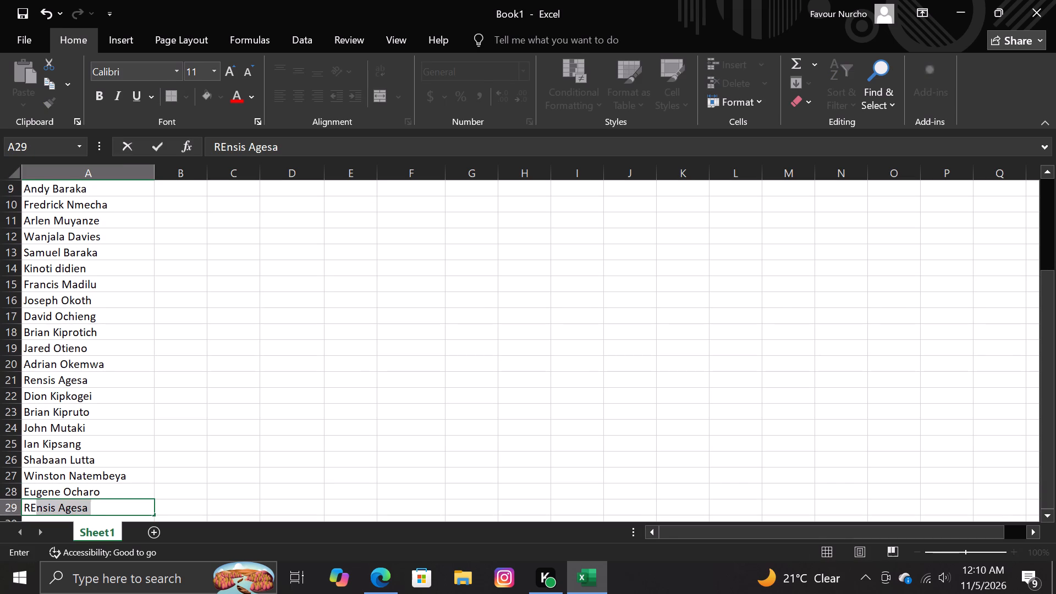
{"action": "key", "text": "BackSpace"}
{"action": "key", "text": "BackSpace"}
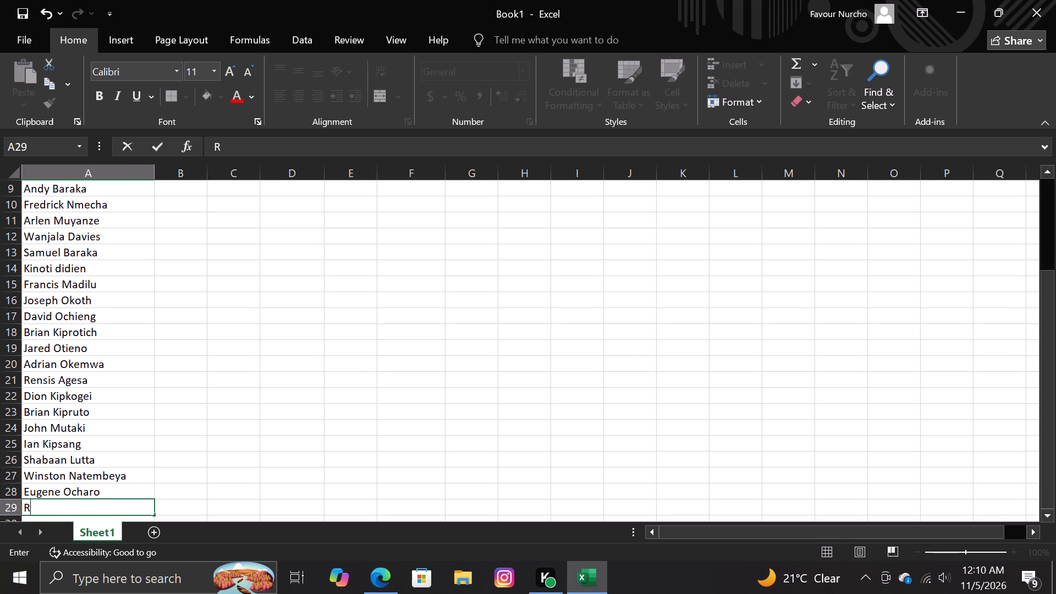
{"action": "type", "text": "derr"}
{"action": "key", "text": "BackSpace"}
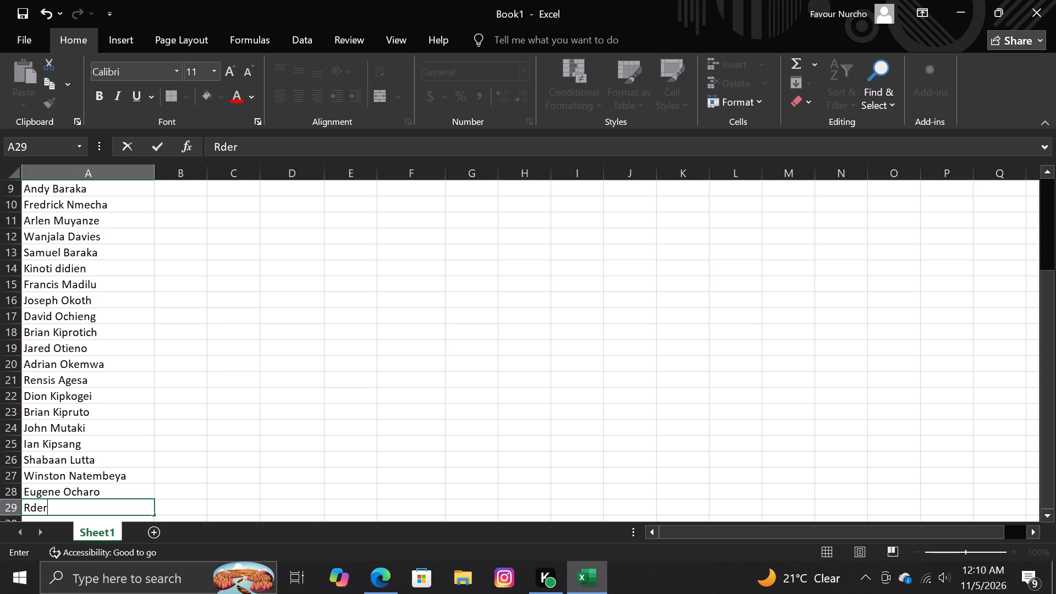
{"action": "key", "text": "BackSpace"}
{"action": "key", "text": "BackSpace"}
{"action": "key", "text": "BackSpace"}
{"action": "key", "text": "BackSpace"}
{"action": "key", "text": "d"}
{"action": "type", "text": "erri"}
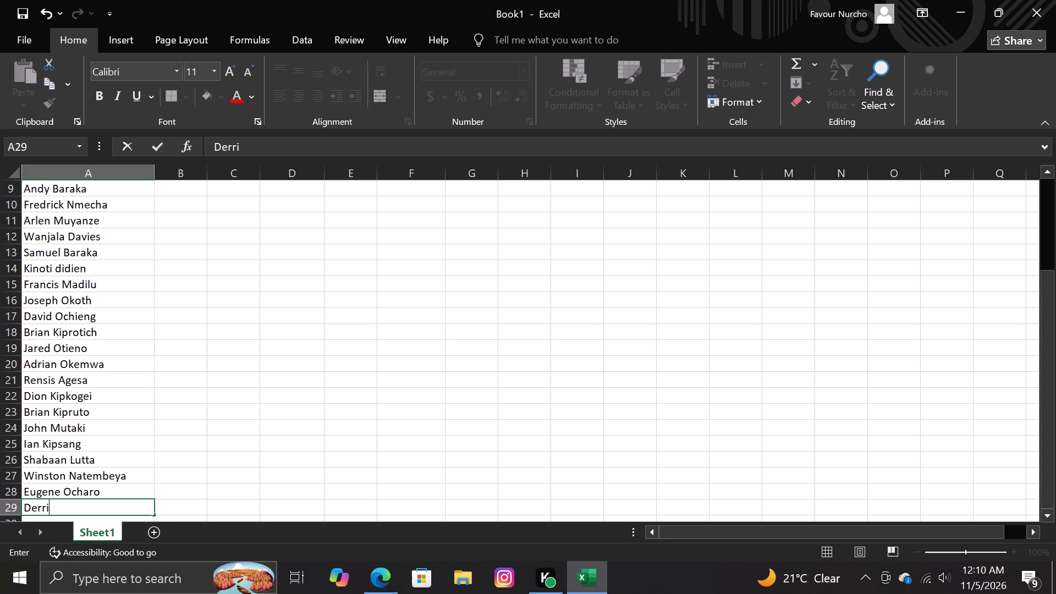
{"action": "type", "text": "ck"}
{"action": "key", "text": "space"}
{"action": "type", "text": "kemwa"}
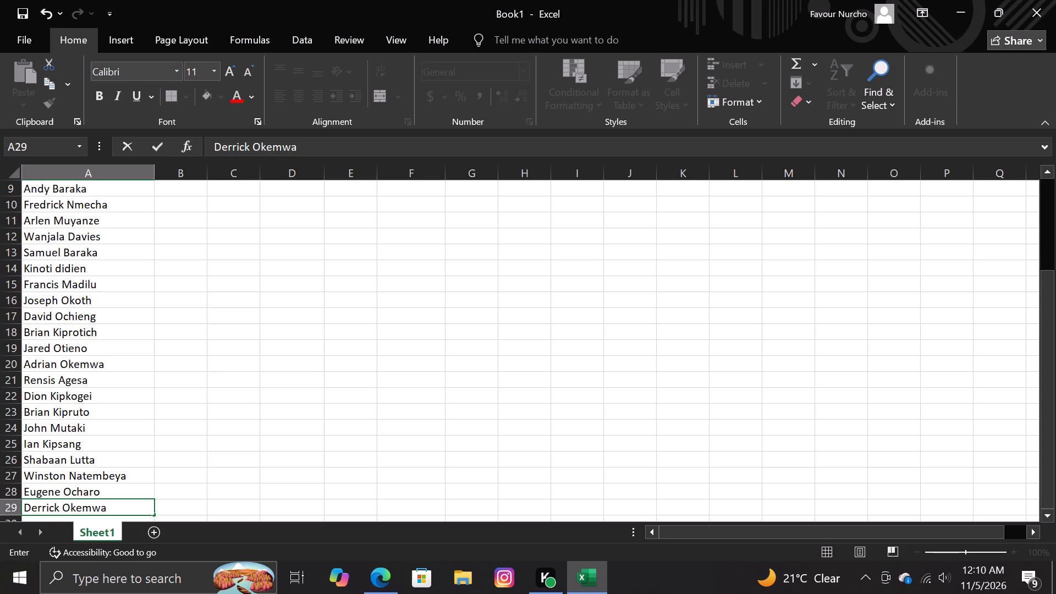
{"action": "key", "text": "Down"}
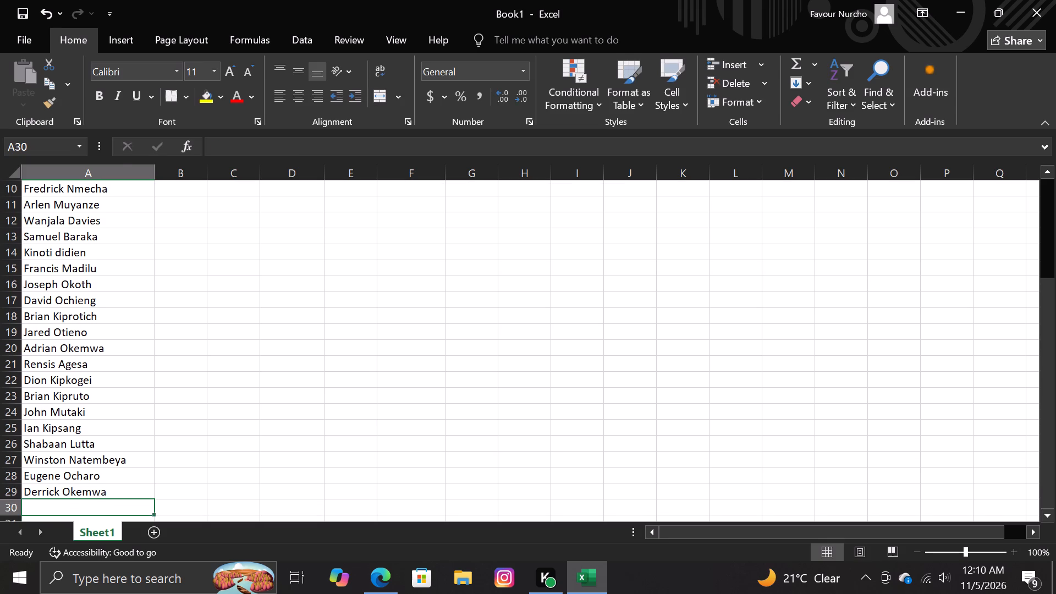
Enter the twenty-ninth student's full name in cell A30, replacing the suggested autocomplete entry.
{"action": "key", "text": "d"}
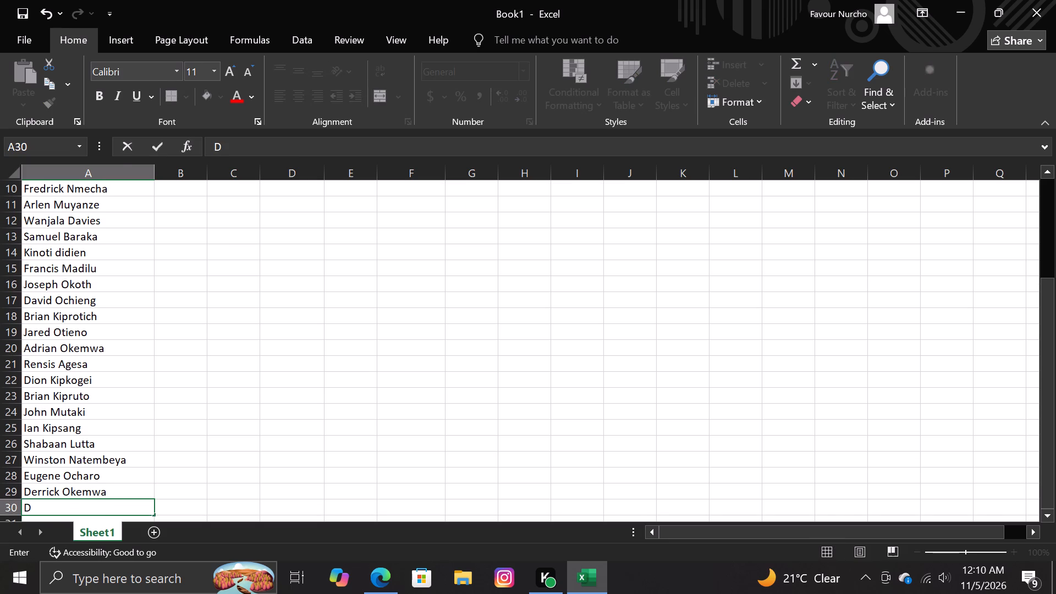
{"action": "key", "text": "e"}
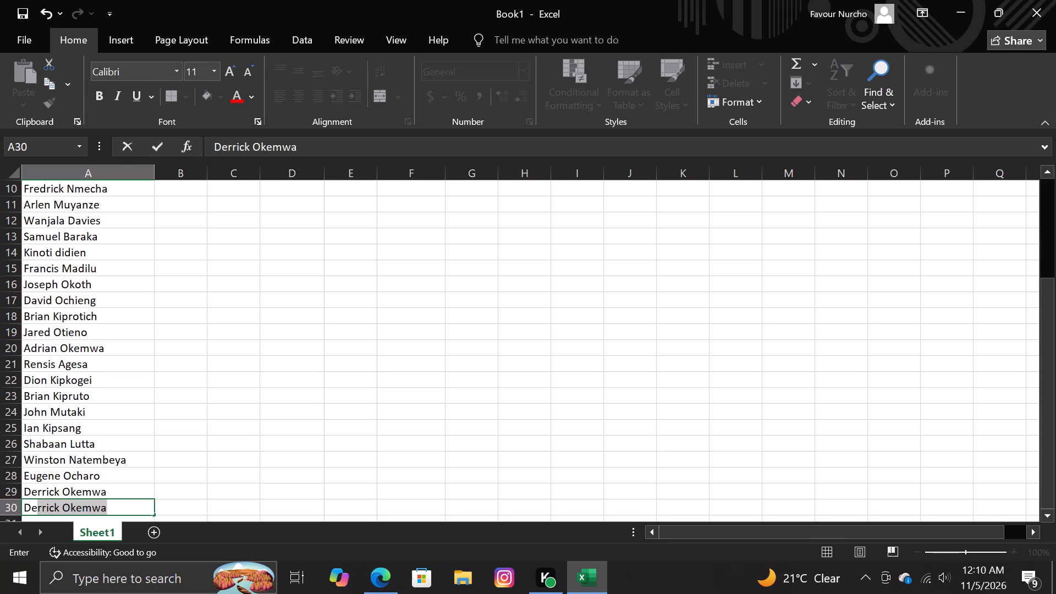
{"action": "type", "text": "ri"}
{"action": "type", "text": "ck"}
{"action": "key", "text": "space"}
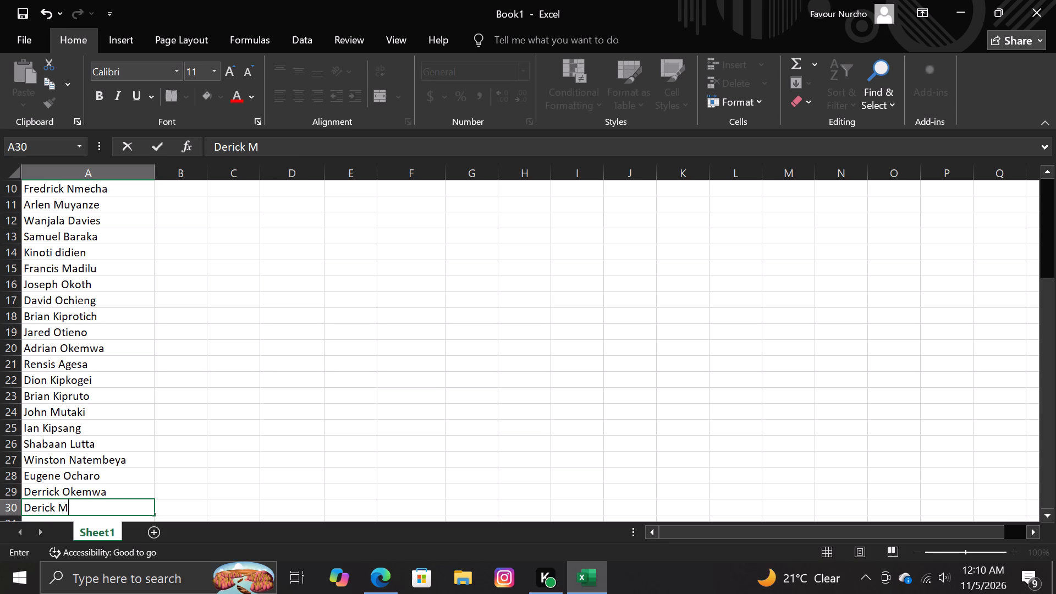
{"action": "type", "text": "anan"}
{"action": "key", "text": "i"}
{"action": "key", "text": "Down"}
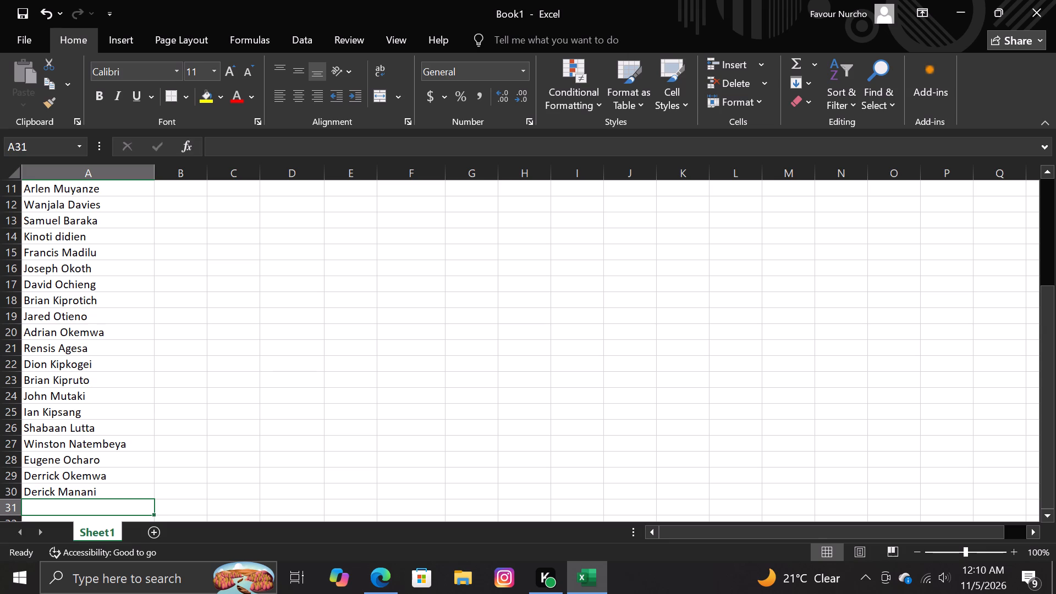
Enter the thirtieth student's full name in cell A31 of the Name column.
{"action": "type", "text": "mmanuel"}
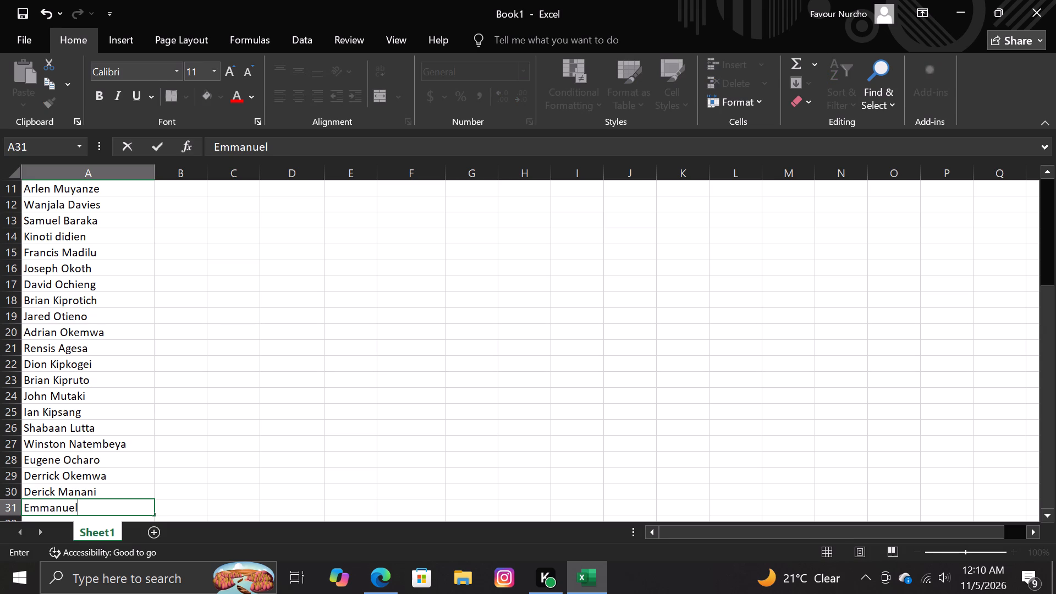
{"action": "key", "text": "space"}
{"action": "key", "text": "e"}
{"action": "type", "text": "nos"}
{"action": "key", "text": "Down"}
Enter the thirty-first student's full name in cell A32, correcting the capitalisation and using a different surname from the suggested entry.
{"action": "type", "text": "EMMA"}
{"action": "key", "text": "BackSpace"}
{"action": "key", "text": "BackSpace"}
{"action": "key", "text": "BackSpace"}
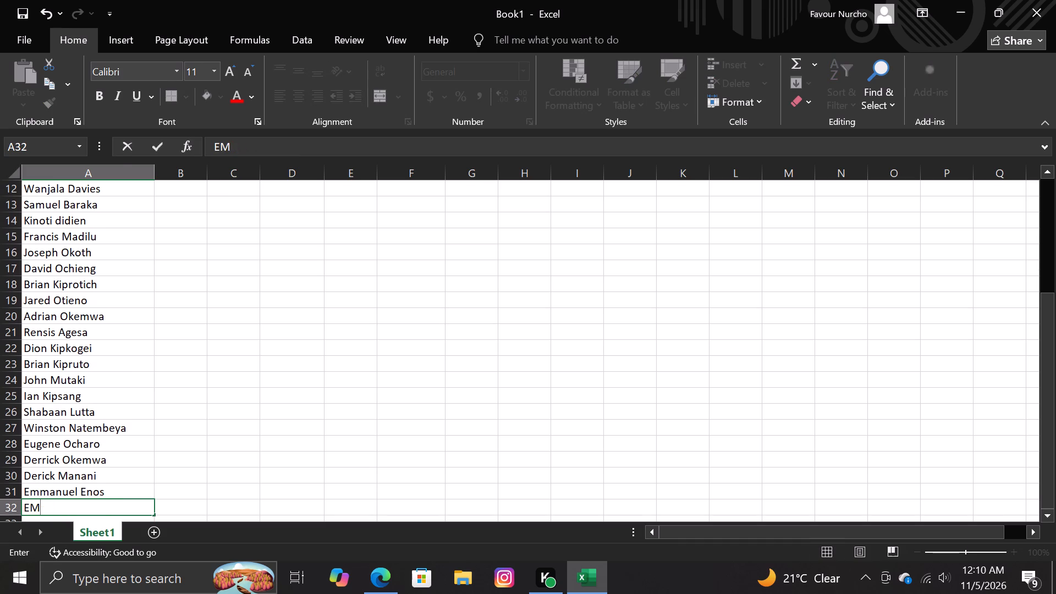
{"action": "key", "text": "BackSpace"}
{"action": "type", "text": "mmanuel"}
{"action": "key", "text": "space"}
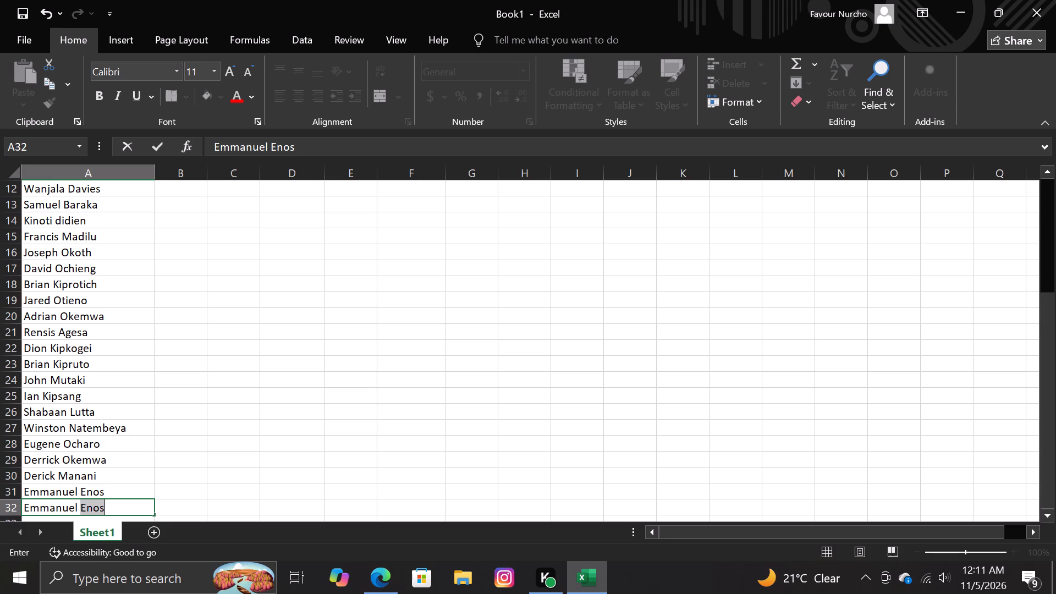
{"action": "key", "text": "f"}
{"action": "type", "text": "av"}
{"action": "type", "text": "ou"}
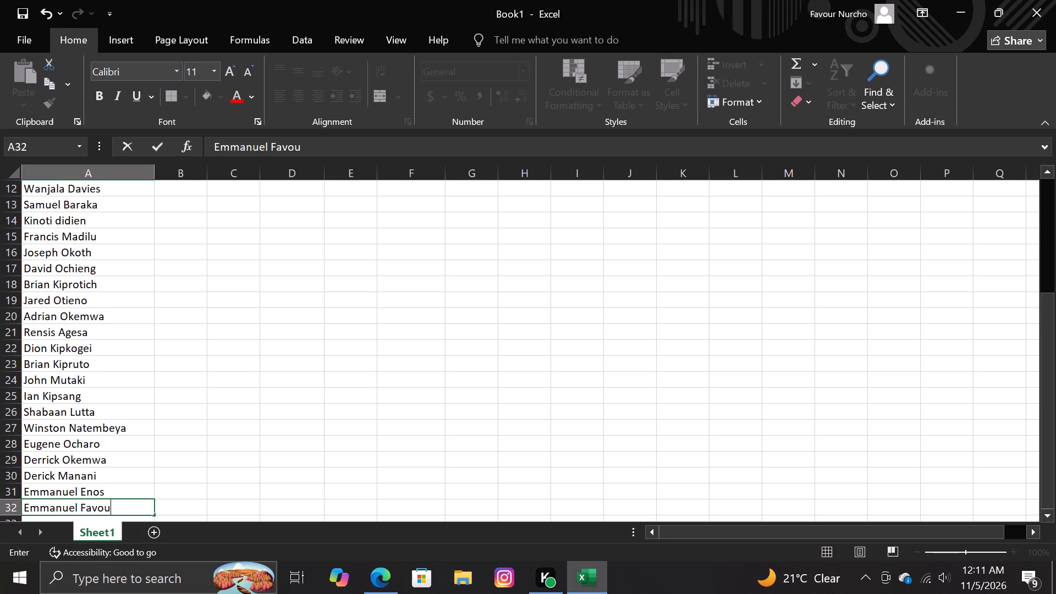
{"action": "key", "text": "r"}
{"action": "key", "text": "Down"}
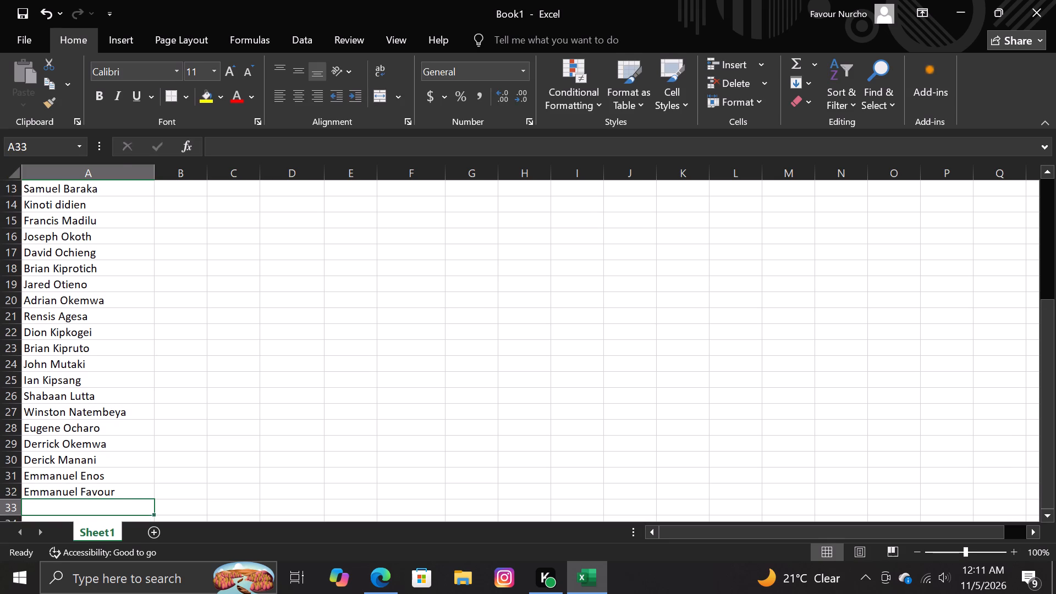
Enter the thirty-second student's full name in cell A33, replacing the suggested autocomplete entry.
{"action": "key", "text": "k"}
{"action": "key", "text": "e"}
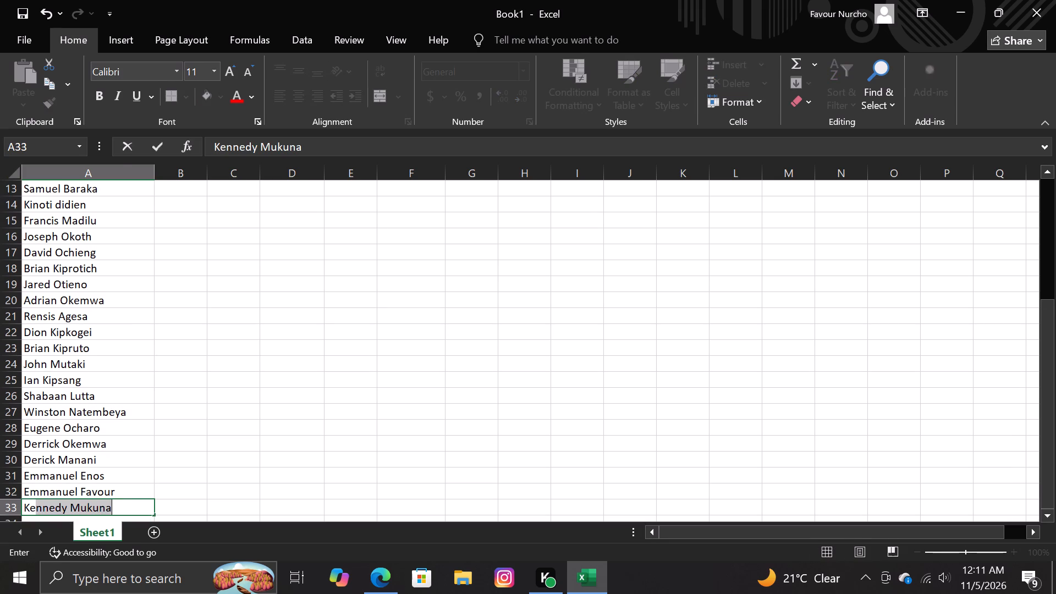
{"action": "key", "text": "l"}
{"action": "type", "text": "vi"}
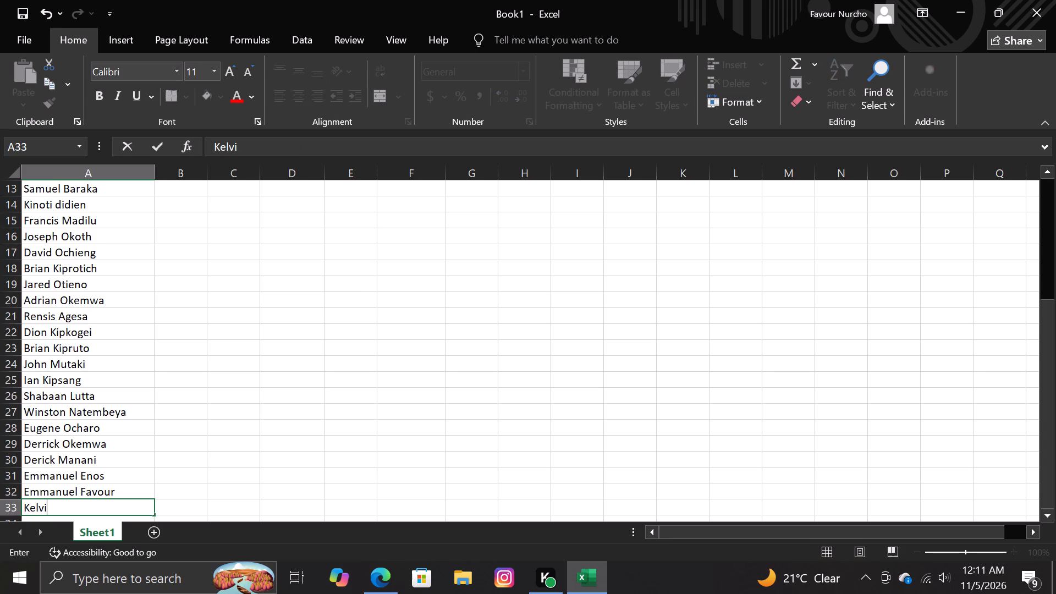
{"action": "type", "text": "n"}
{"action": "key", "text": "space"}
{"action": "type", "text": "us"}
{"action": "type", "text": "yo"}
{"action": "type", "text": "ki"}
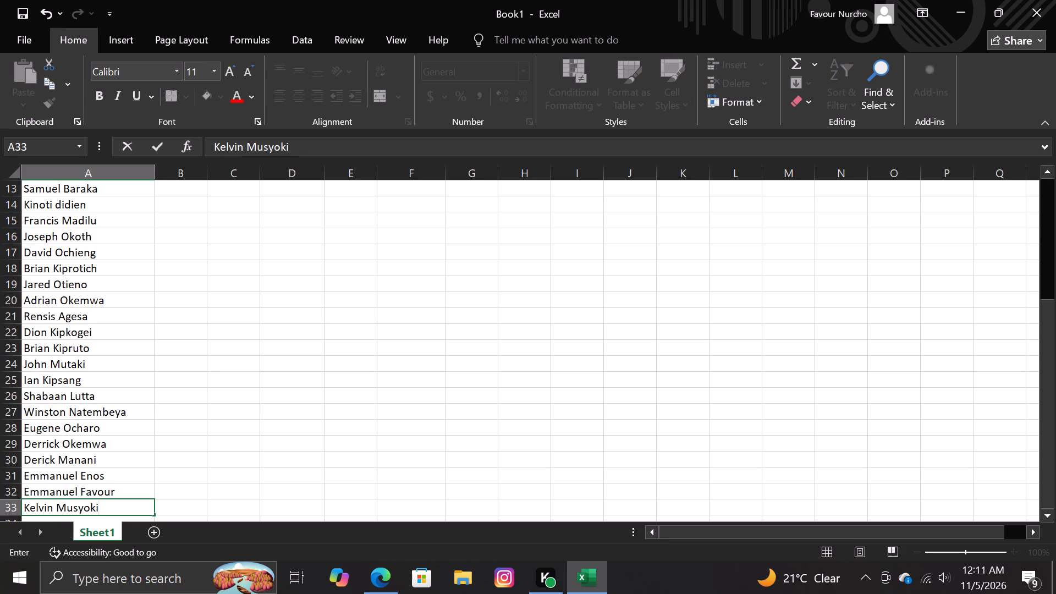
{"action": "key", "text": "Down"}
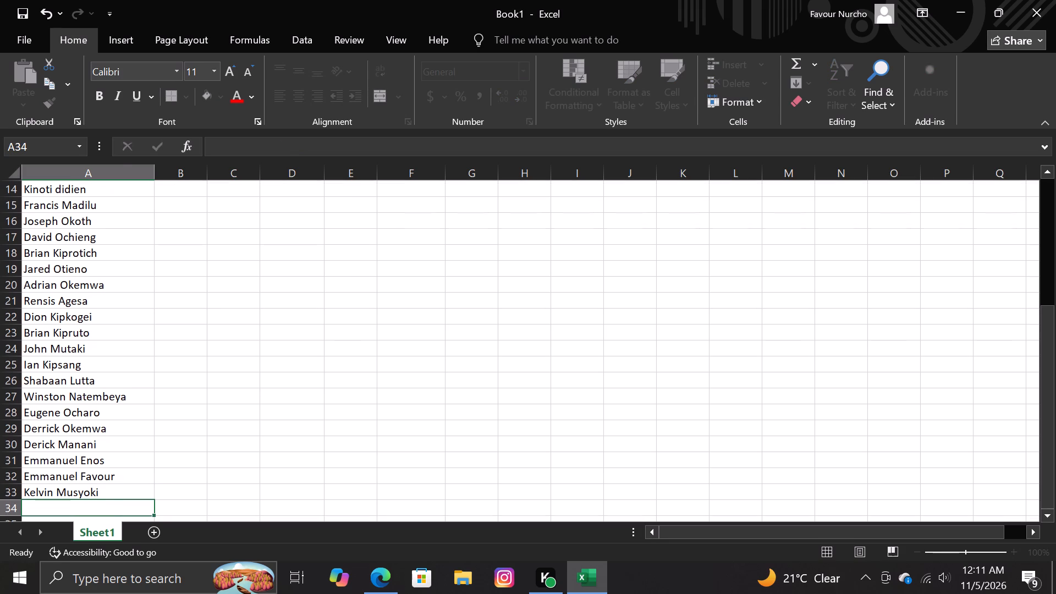
Enter the thirty-third student's full name in cell A34 of the Name column.
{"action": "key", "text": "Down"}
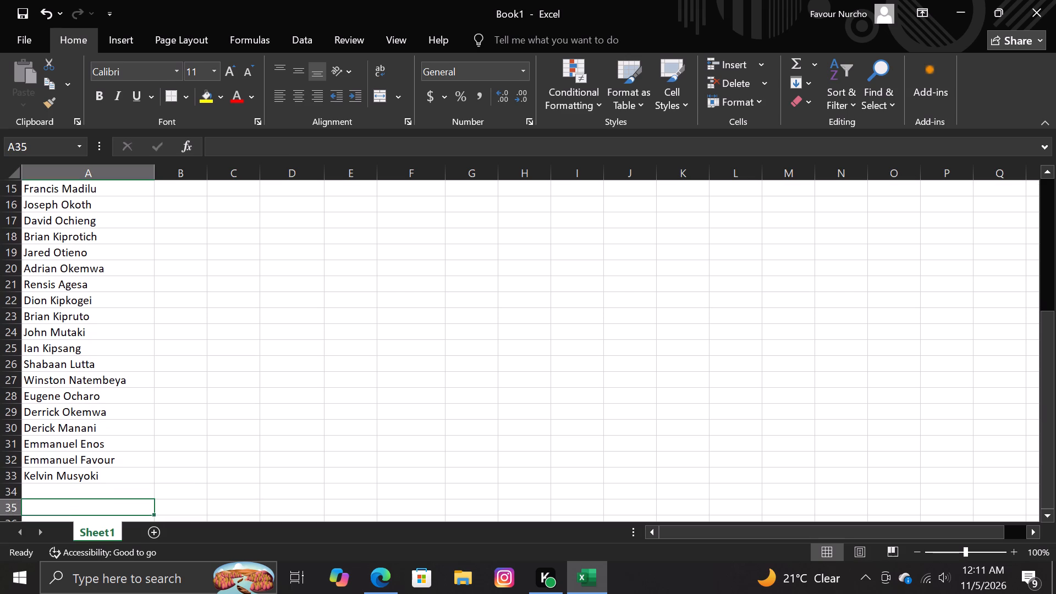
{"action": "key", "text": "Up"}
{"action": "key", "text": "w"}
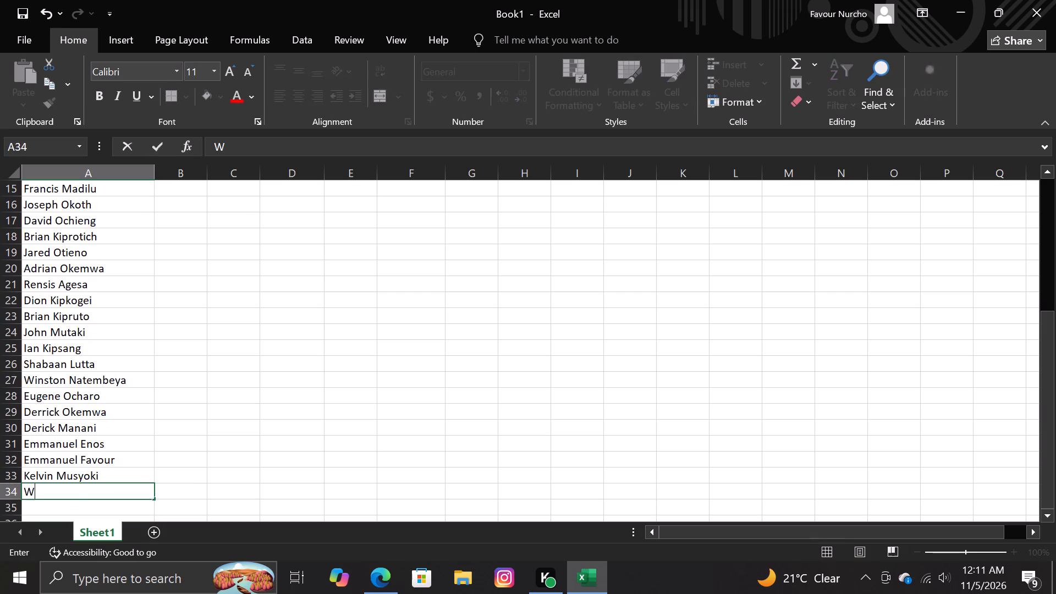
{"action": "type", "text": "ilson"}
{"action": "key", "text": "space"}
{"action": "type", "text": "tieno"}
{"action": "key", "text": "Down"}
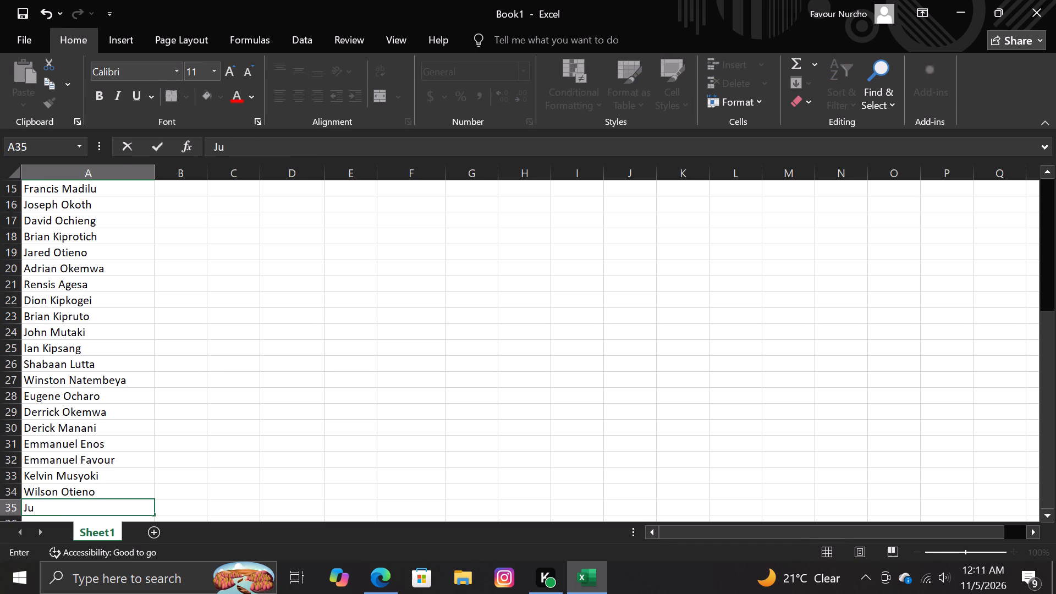
Enter the thirty-fourth student's full name in cell A35, correcting the mistyped letters in the surname.
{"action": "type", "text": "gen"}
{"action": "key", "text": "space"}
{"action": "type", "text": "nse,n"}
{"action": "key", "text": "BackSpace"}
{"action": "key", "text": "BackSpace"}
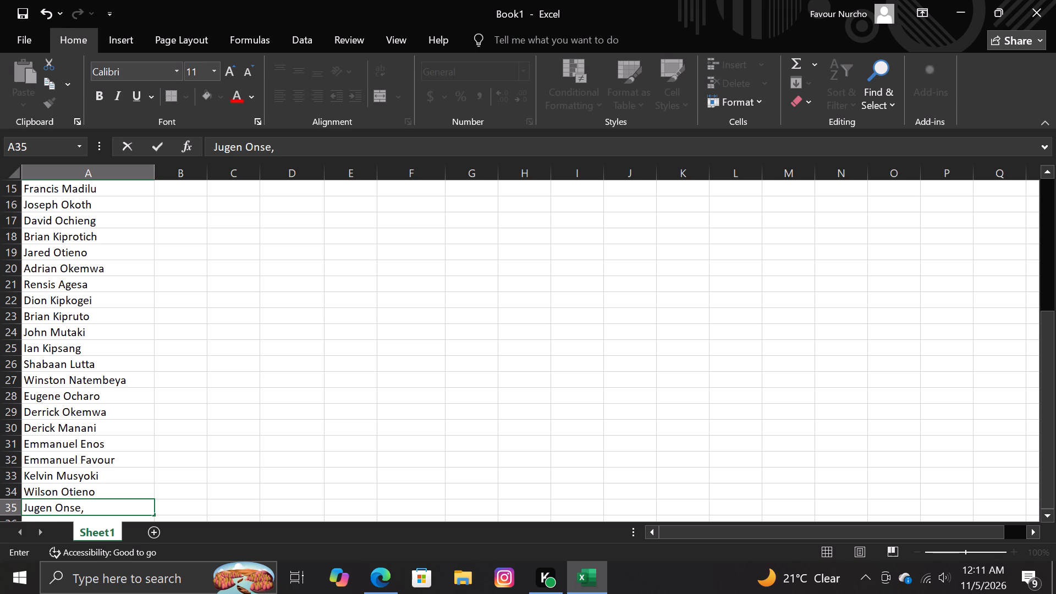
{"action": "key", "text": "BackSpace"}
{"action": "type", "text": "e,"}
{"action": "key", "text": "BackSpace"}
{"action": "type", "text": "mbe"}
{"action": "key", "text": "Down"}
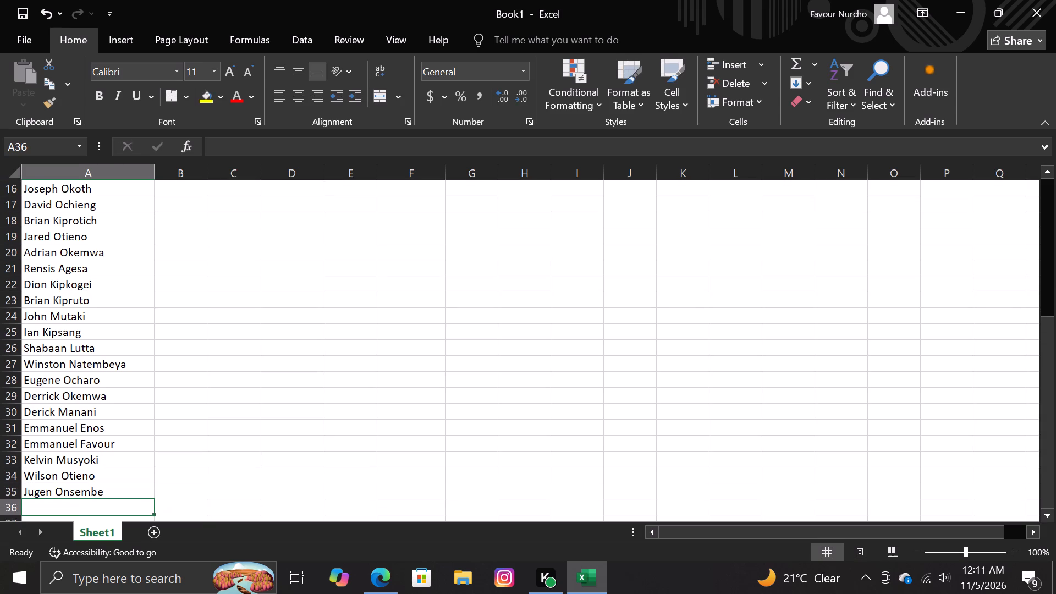
Enter the thirty-fifth student's full name in cell A36 of the Name column.
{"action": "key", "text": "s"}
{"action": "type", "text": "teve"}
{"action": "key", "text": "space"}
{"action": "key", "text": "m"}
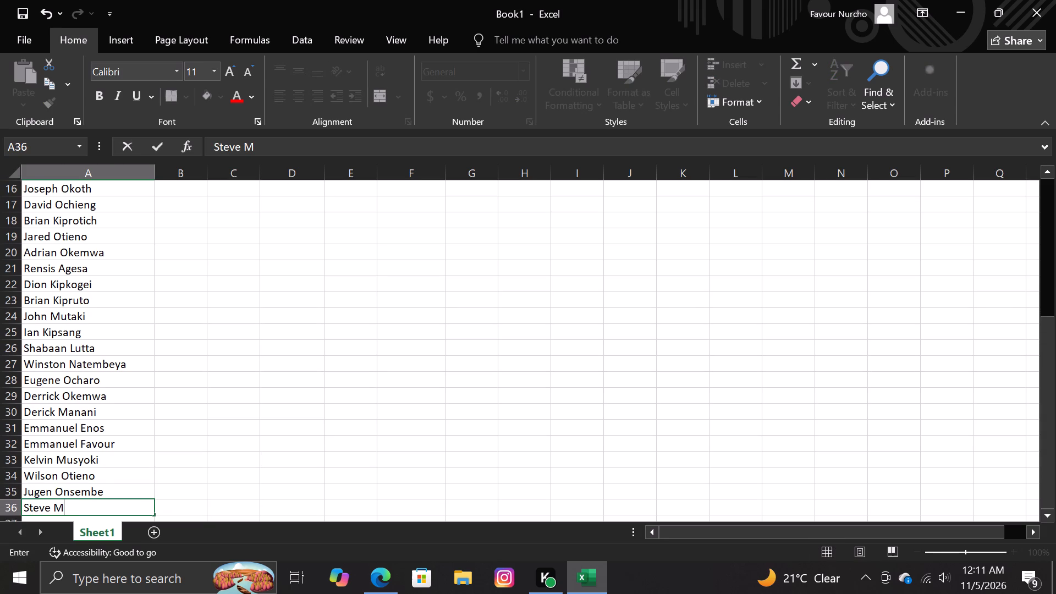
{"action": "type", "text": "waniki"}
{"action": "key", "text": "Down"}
Enter the thirty-sixth student's full name in cell A37 of the Name column.
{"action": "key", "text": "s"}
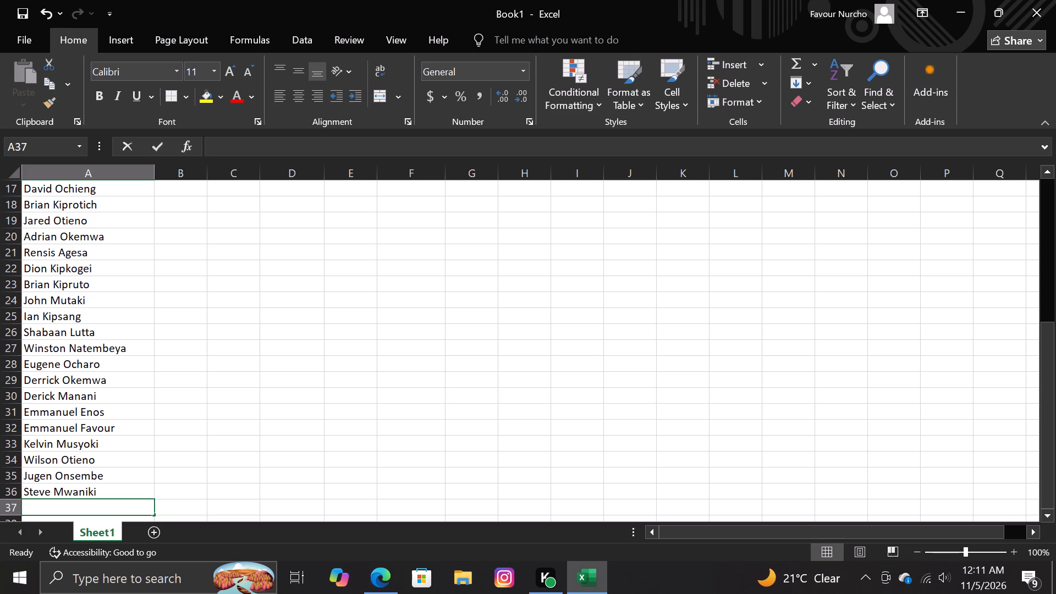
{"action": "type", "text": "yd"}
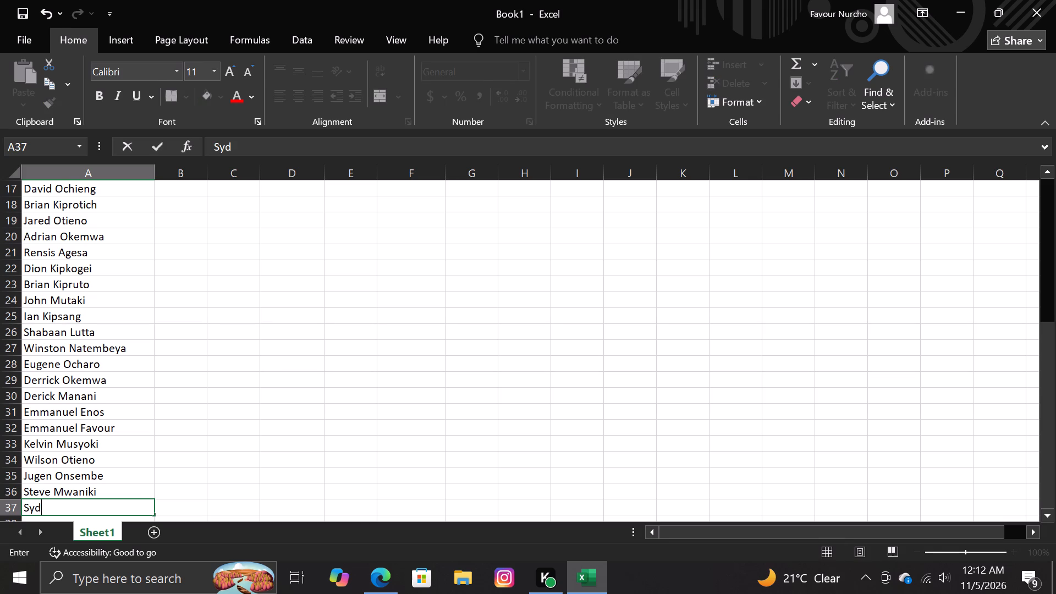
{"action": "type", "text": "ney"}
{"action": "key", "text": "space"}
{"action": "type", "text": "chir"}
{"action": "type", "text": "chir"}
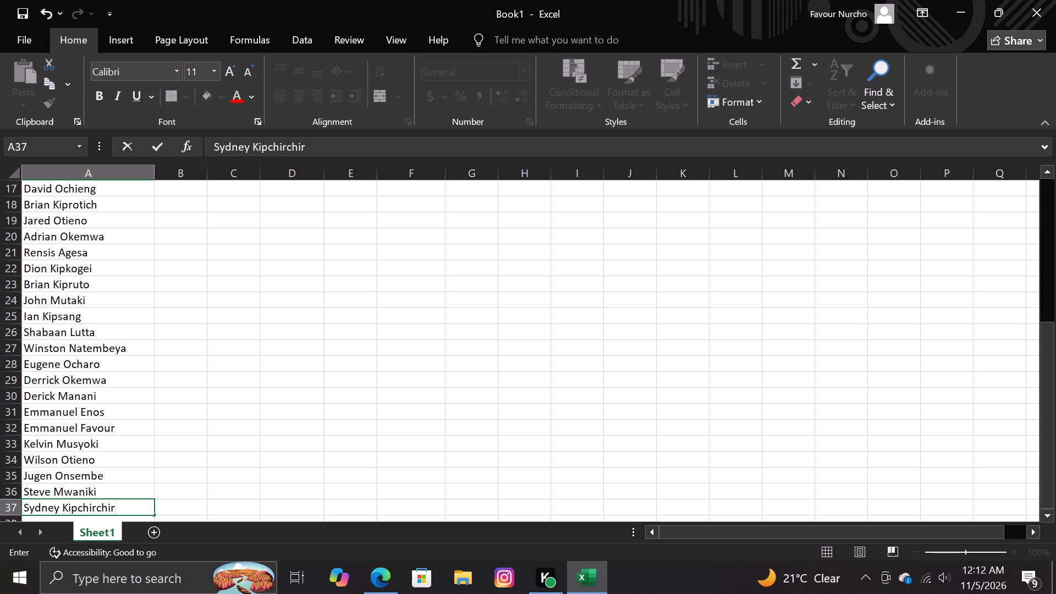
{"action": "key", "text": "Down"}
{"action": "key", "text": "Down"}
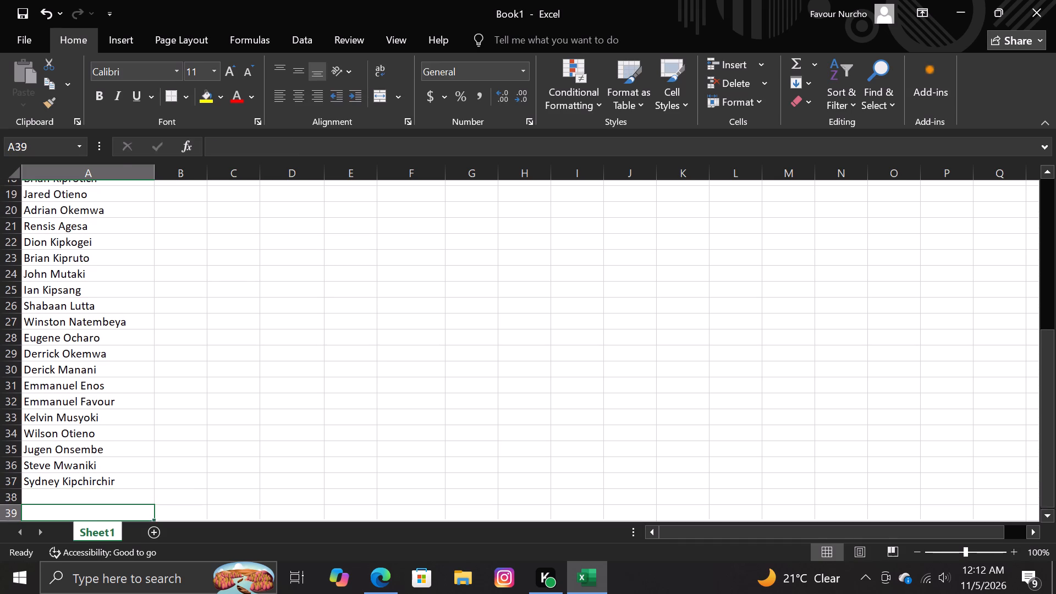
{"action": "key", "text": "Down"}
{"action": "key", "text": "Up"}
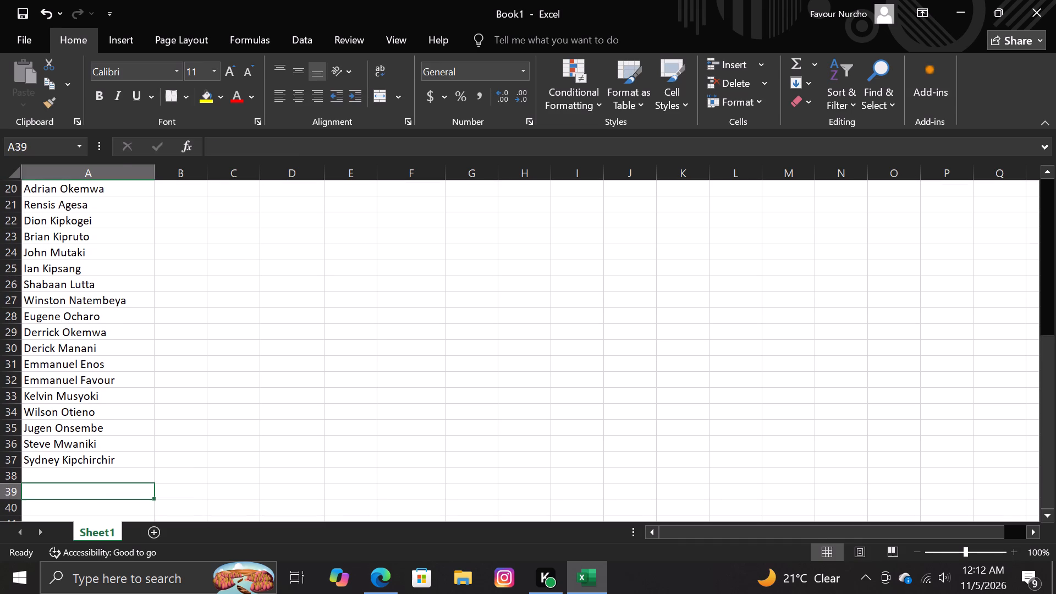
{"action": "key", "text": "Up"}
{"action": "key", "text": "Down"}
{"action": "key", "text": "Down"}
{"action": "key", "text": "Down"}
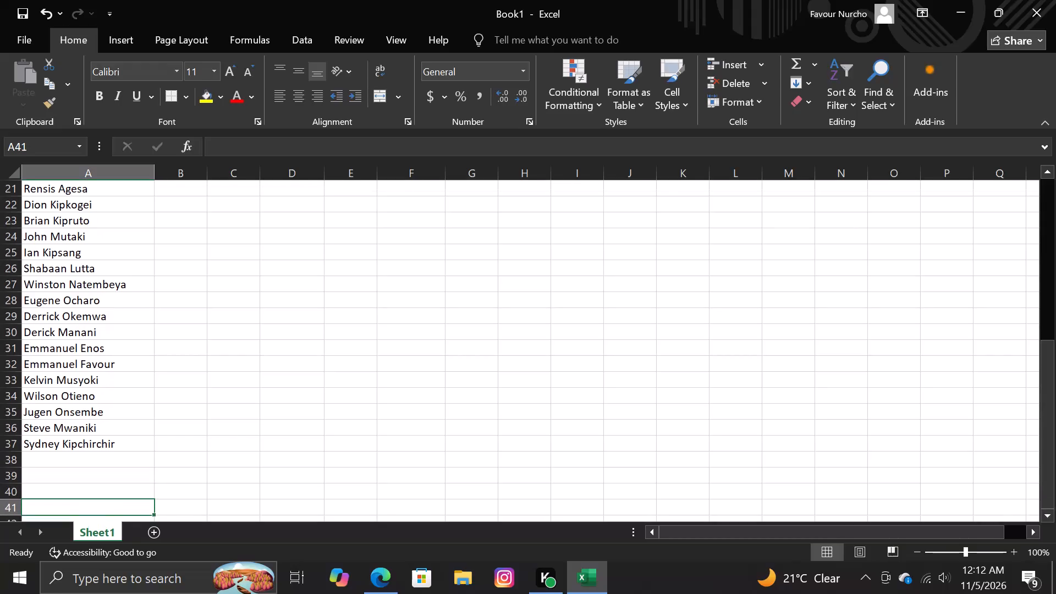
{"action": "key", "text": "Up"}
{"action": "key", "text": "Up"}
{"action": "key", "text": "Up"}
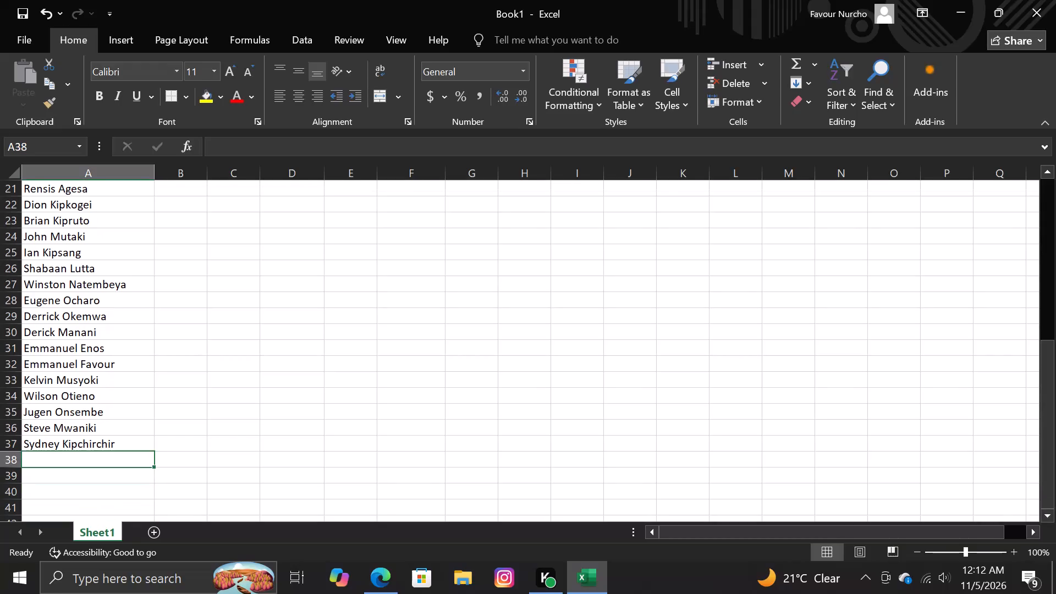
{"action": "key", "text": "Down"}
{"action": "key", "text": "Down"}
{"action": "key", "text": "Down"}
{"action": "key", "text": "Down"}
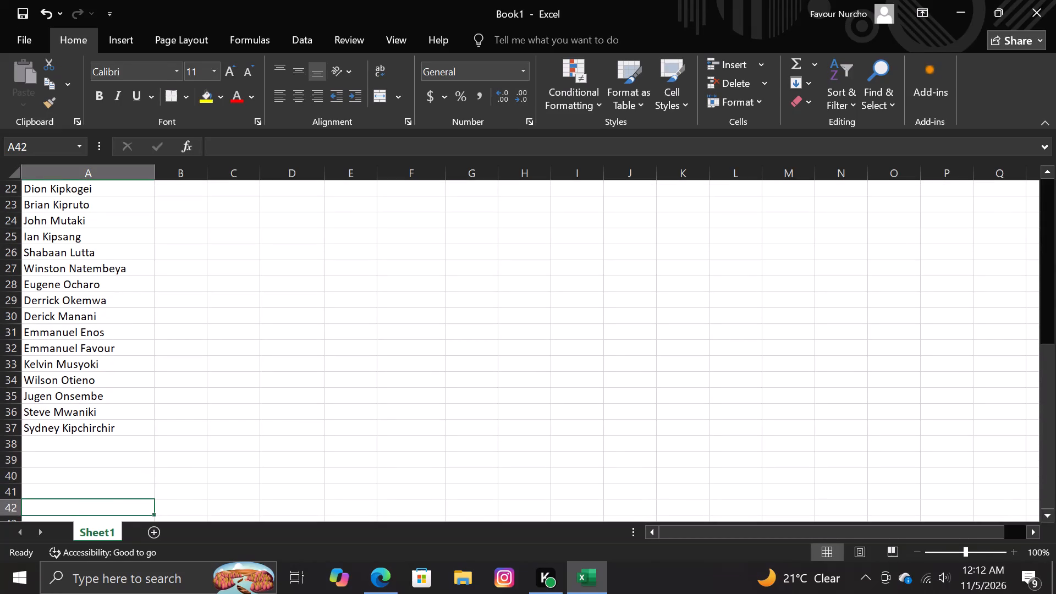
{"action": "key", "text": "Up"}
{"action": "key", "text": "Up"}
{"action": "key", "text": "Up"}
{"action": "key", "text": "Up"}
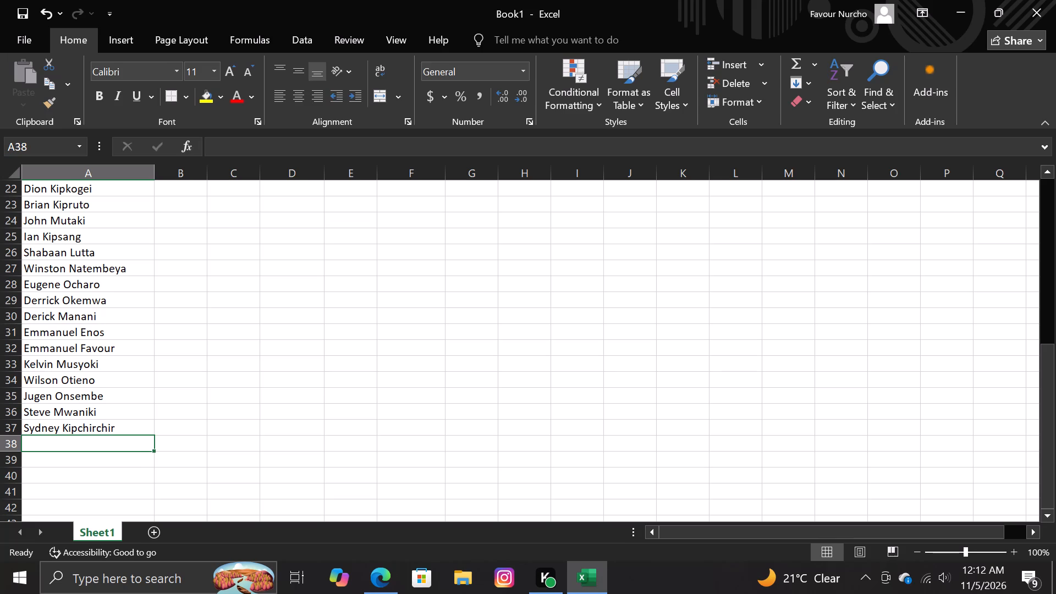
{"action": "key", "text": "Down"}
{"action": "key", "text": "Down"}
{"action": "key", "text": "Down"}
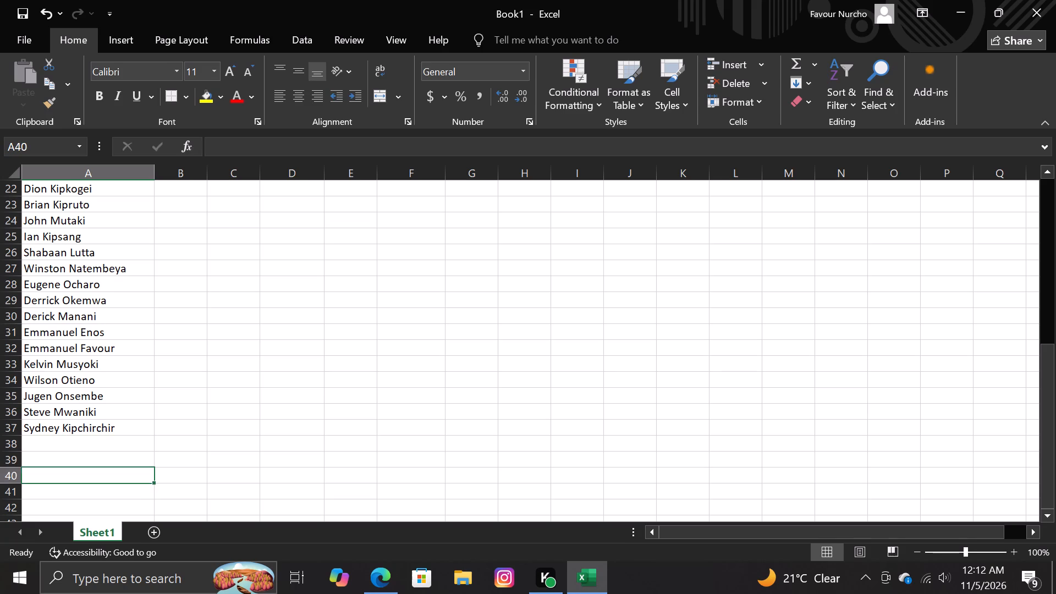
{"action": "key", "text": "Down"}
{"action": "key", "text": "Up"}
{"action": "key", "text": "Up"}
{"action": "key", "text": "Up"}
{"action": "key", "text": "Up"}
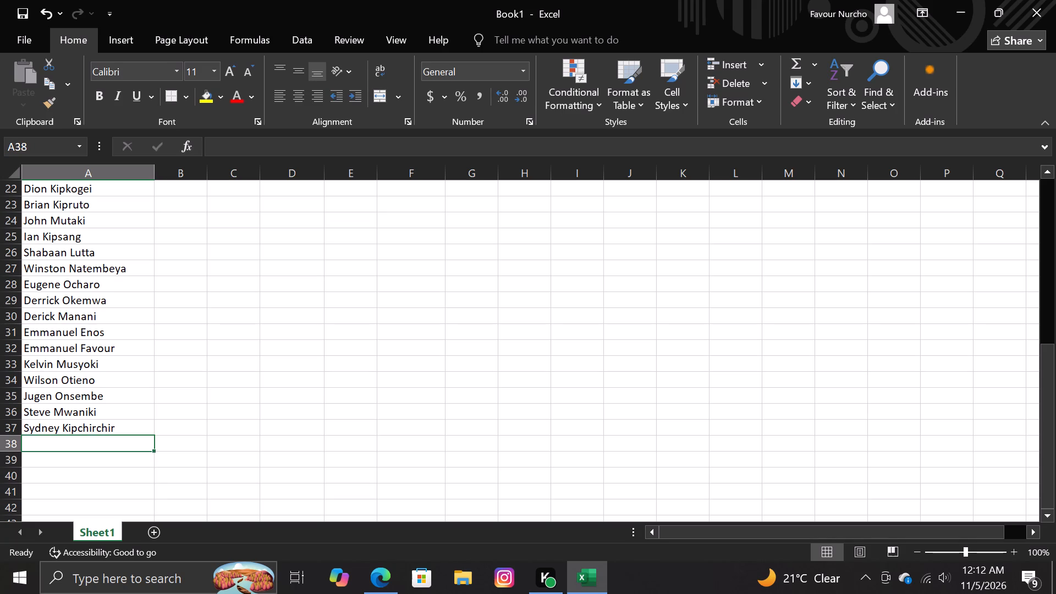
Enter the thirty-seventh student's full name in cell A38 of the Name column.
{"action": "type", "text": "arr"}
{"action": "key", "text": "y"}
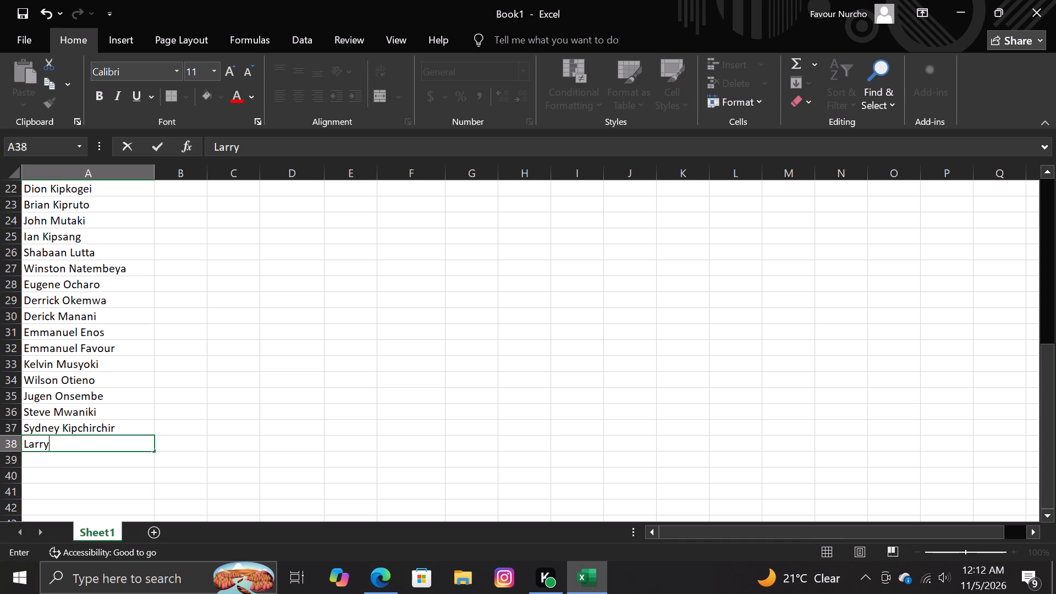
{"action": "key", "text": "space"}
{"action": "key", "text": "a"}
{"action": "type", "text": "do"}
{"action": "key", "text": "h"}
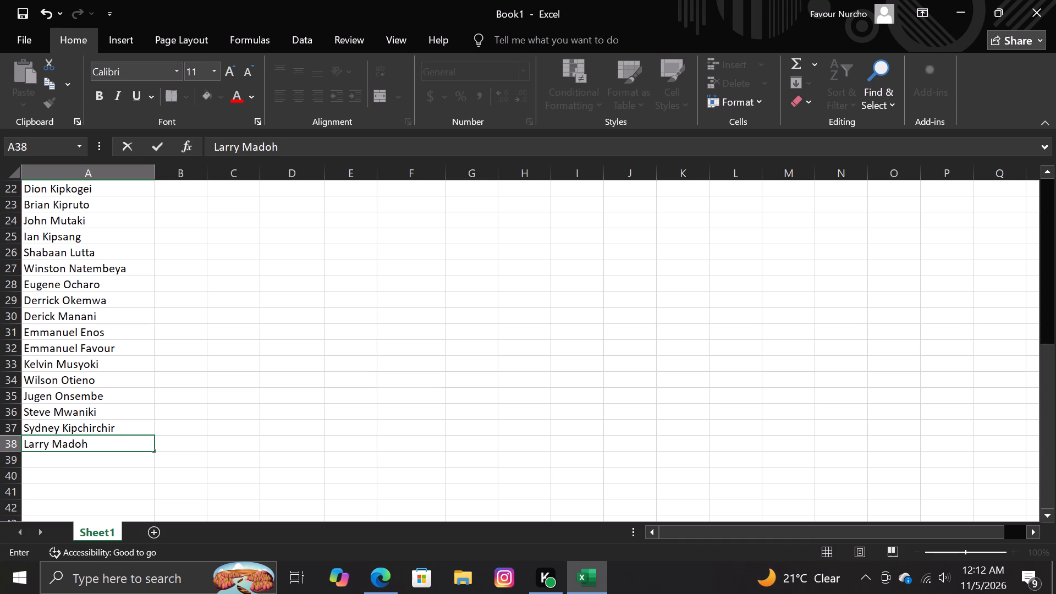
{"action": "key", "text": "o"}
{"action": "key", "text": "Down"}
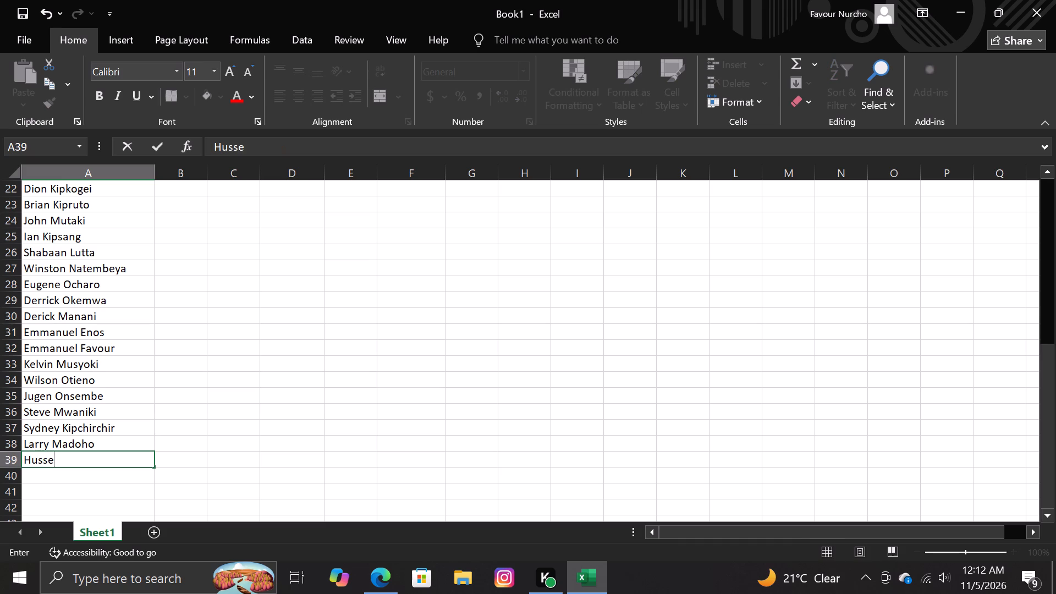
Enter the thirty-eighth student's full name in cell A39 of the Name column.
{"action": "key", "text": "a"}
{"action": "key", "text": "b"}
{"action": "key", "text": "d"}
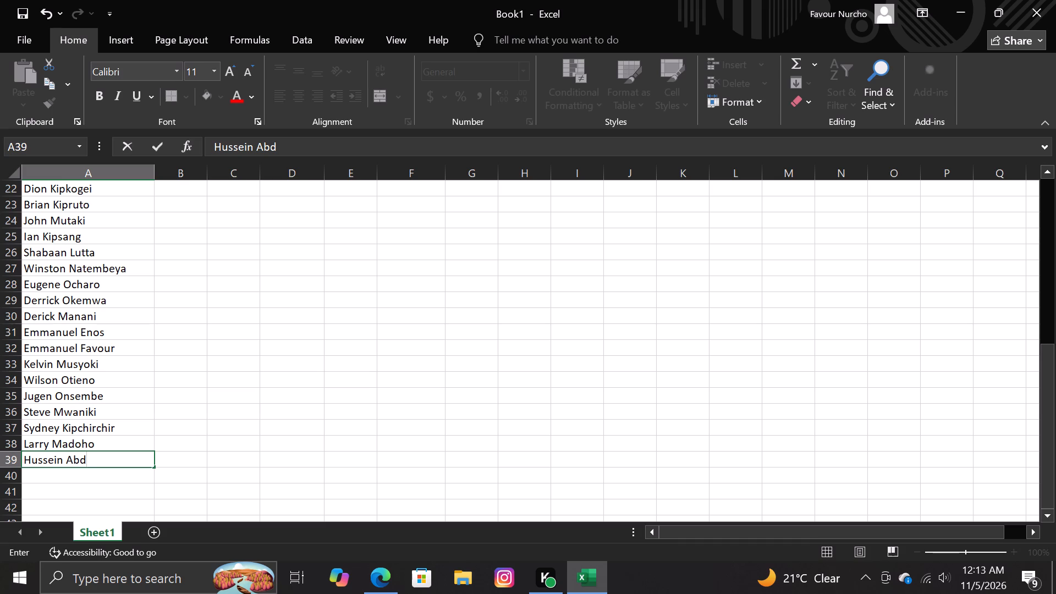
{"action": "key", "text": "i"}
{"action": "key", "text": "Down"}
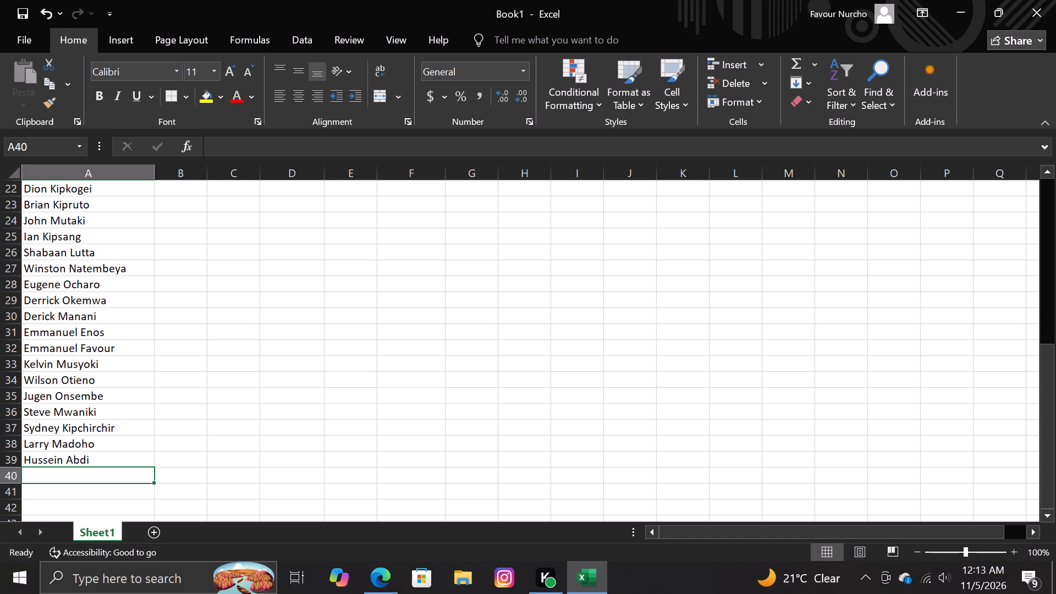
Enter the thirty-ninth student's full name in cell A40 of the Name column.
{"action": "left_click", "coordinate": [48, 487]}
{"action": "left_click", "coordinate": [46, 480]}
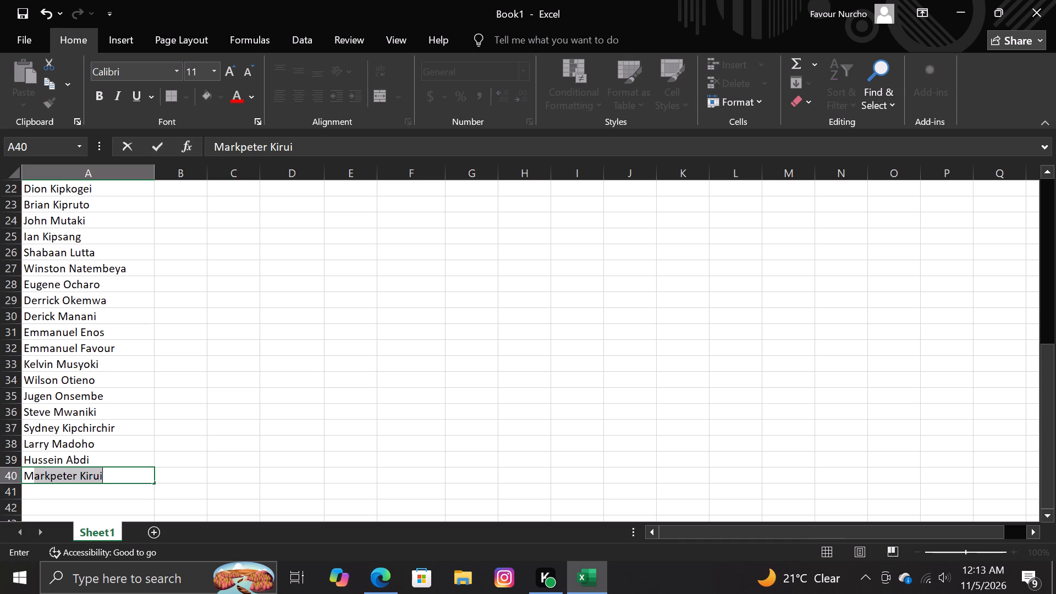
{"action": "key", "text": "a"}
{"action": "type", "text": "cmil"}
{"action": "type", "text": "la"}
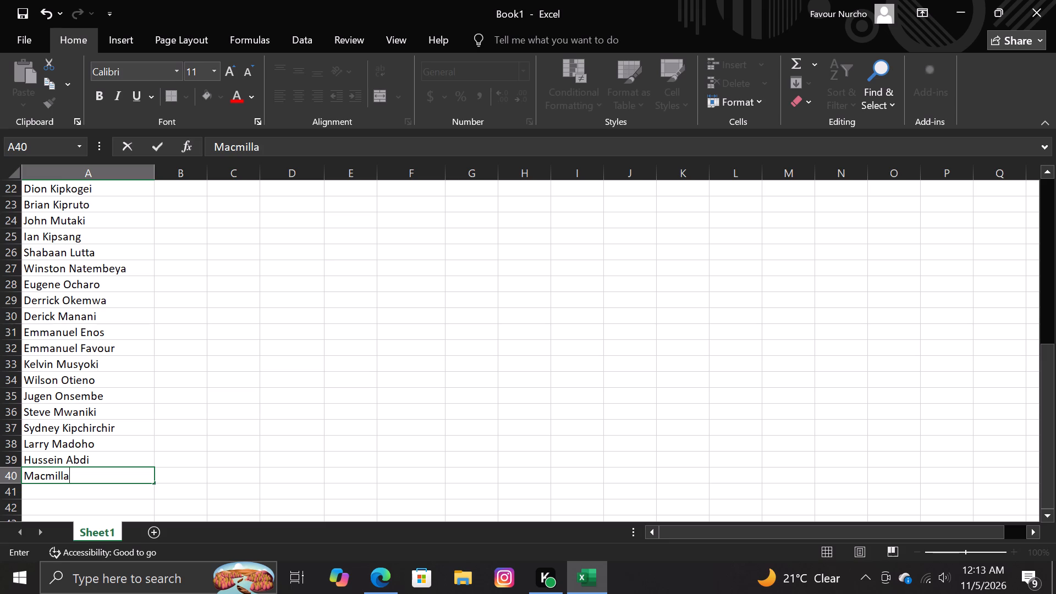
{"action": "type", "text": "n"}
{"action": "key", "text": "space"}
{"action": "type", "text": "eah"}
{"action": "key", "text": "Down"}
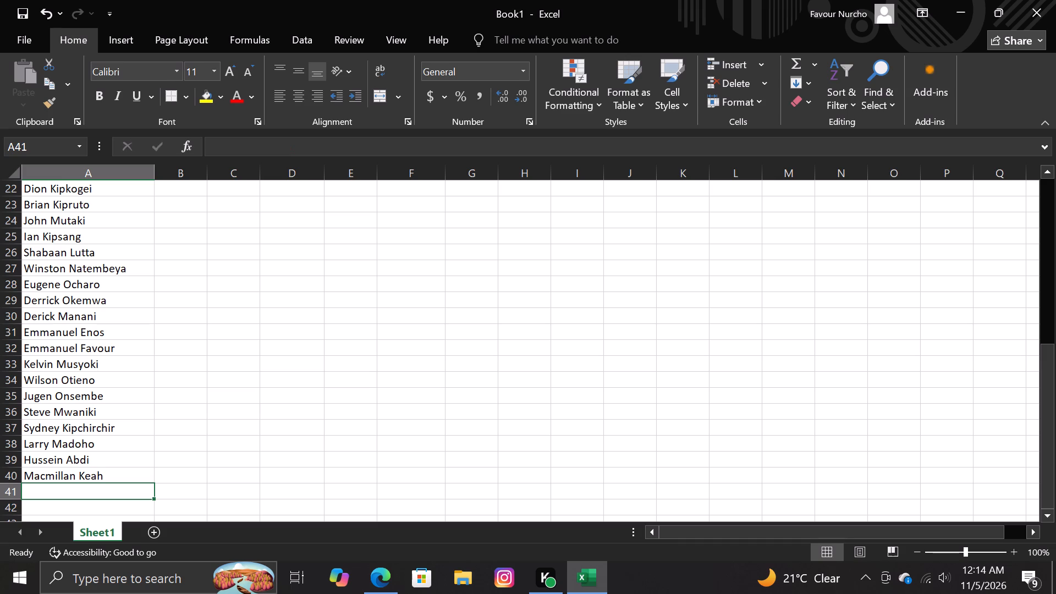
Enter the fortieth student's full name in cell A41 of the Name column.
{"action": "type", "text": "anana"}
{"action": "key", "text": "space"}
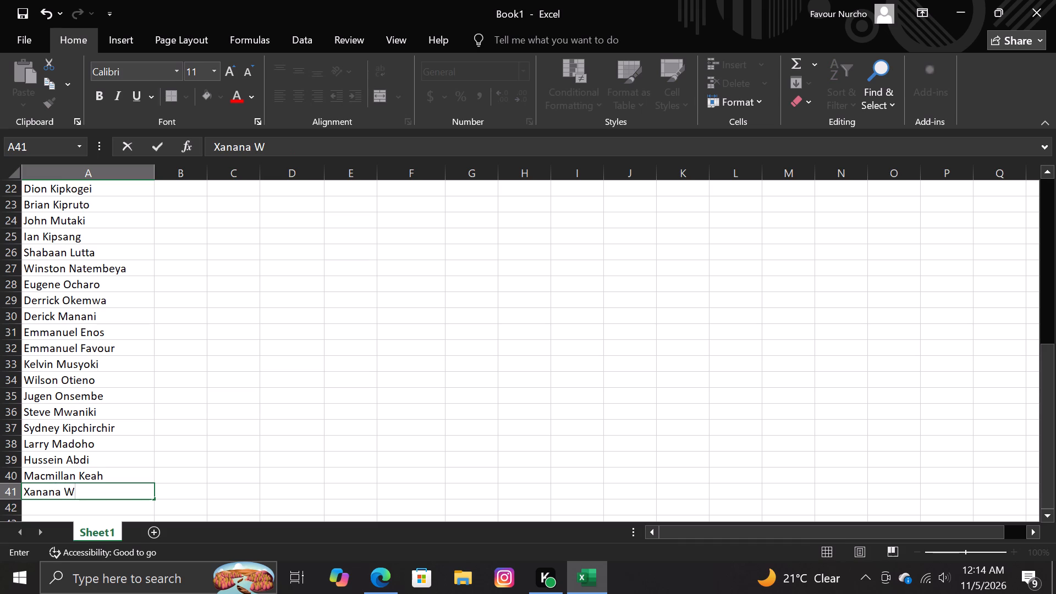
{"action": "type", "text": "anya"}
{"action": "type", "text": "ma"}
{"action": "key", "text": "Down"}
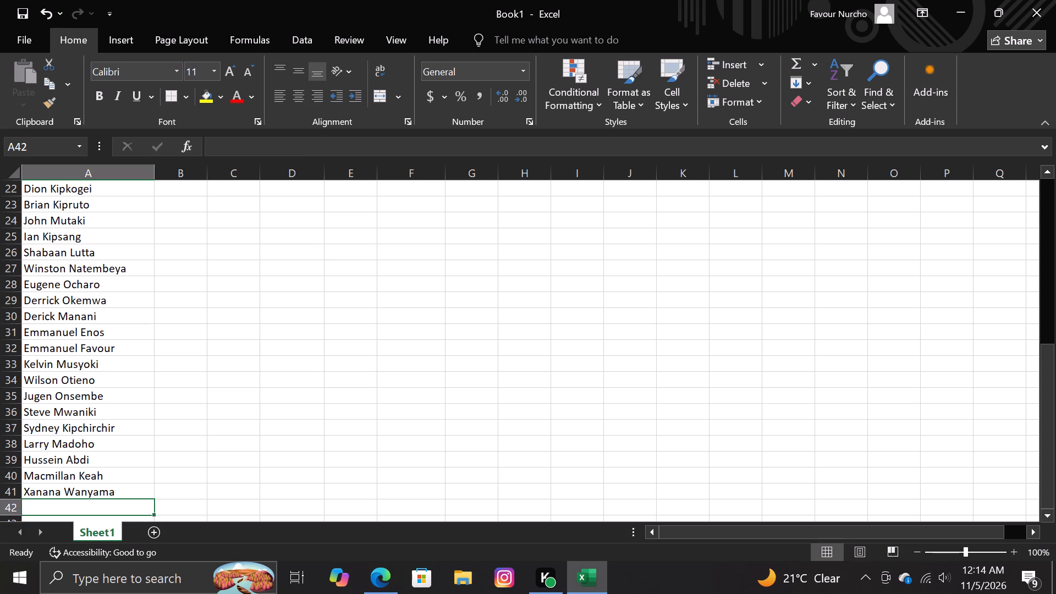
Enter the forty-first student's full name in cell A42 of the Name column.
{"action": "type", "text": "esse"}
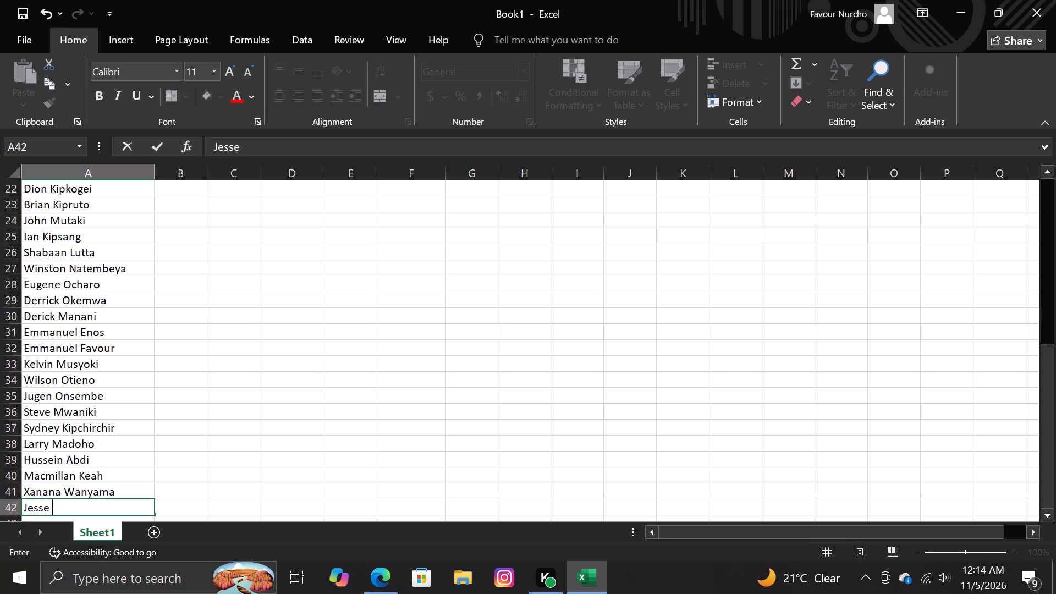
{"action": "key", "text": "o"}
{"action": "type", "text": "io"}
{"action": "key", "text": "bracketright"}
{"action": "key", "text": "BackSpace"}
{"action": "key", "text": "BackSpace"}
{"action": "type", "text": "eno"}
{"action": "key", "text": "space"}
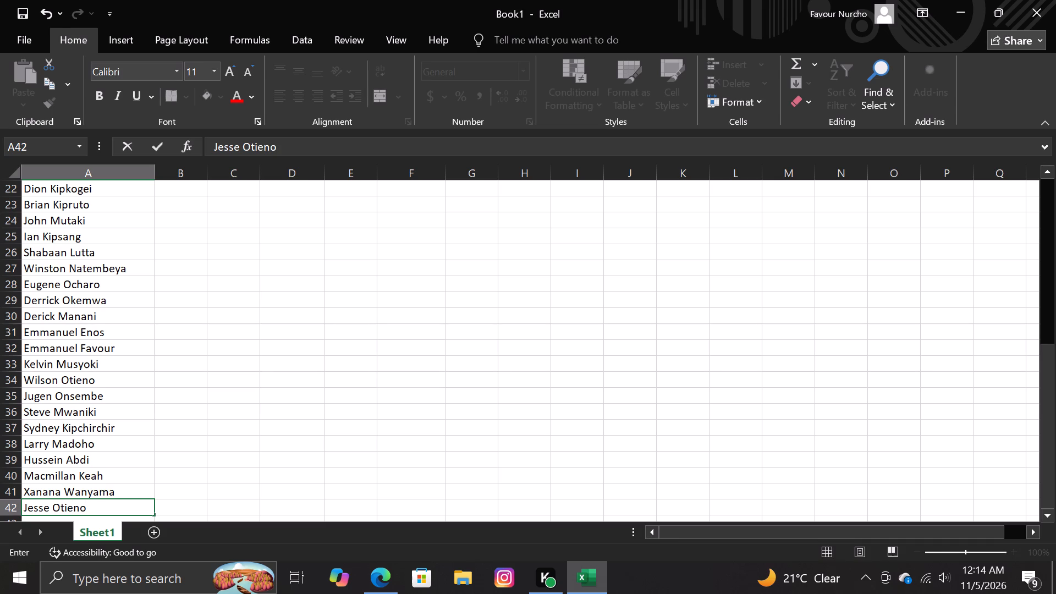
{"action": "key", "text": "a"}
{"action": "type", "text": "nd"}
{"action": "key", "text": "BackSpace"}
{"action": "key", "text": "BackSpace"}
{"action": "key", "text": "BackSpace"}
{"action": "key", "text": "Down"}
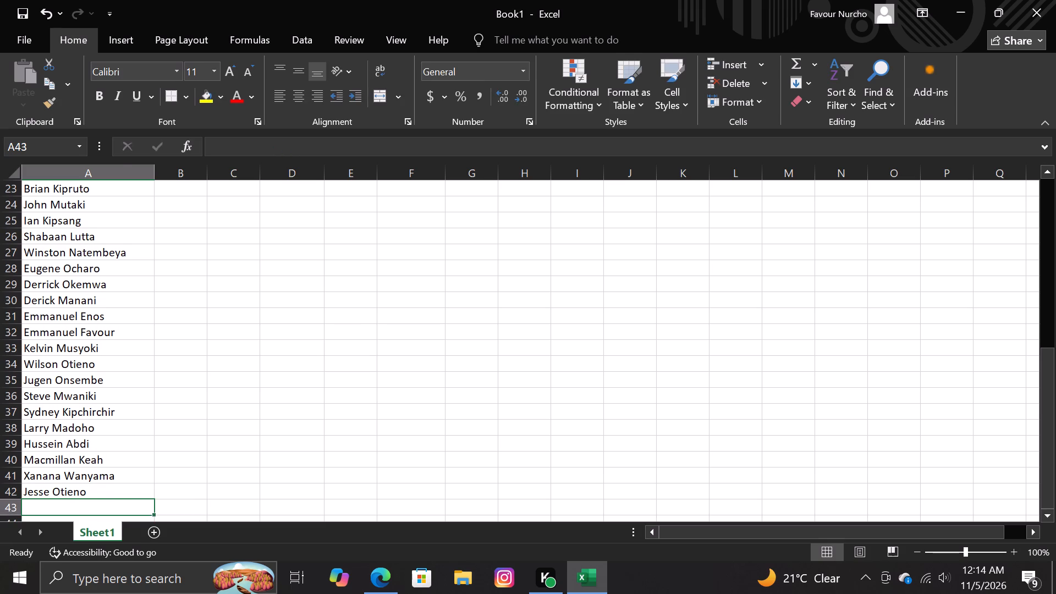
Enter the forty-second student's full name in cell A43 of the Name column.
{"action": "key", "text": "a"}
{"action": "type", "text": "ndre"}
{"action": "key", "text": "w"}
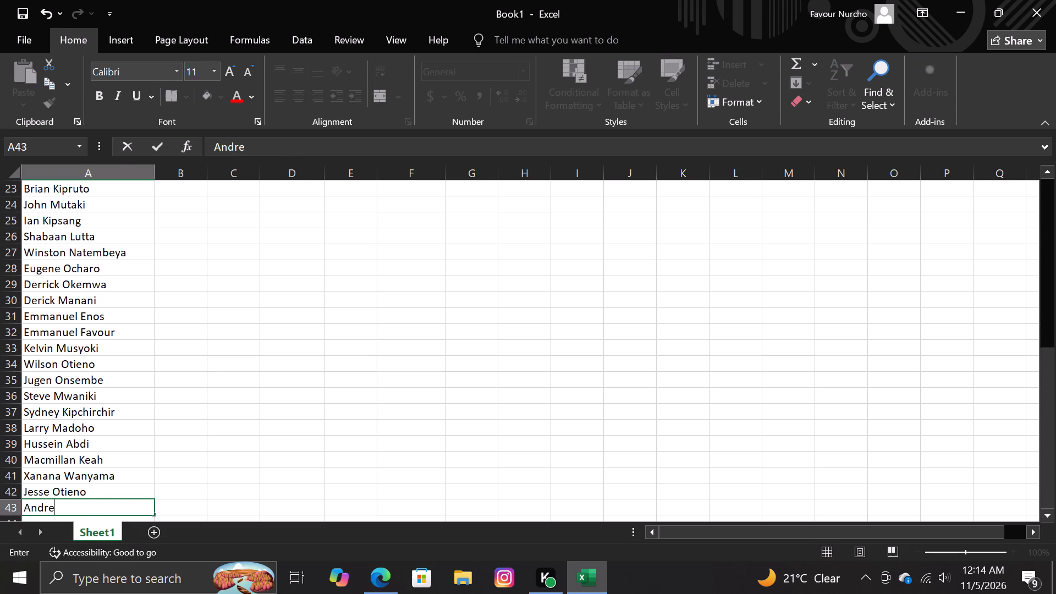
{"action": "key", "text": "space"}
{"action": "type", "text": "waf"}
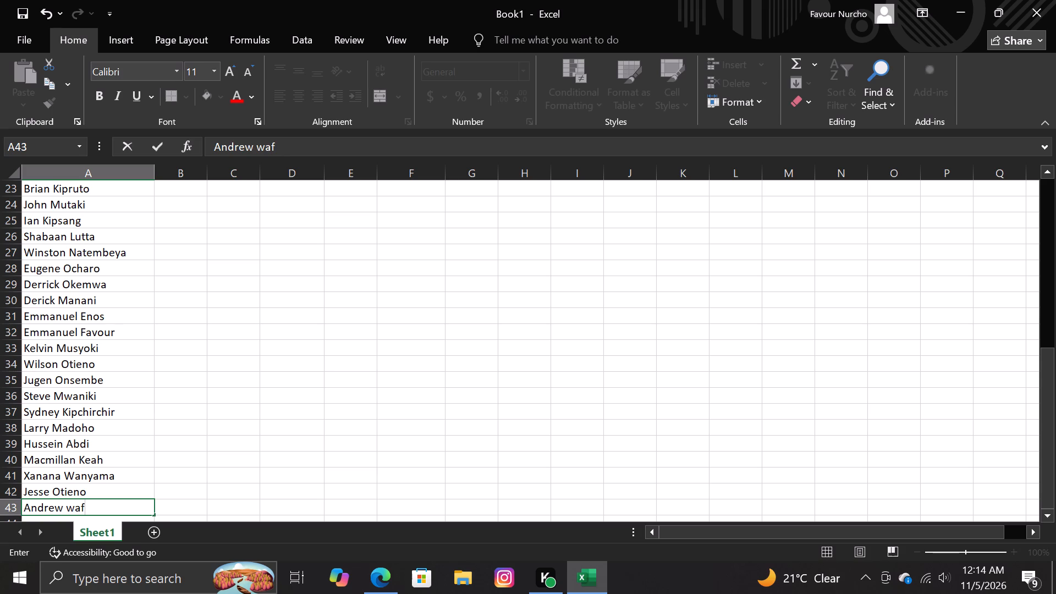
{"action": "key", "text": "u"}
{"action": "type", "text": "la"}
Capitalise the first letter of the student's surname in cell A43.
{"action": "left_click", "coordinate": [74, 507]}
{"action": "left_click", "coordinate": [74, 507]}
{"action": "key", "text": "BackSpace"}
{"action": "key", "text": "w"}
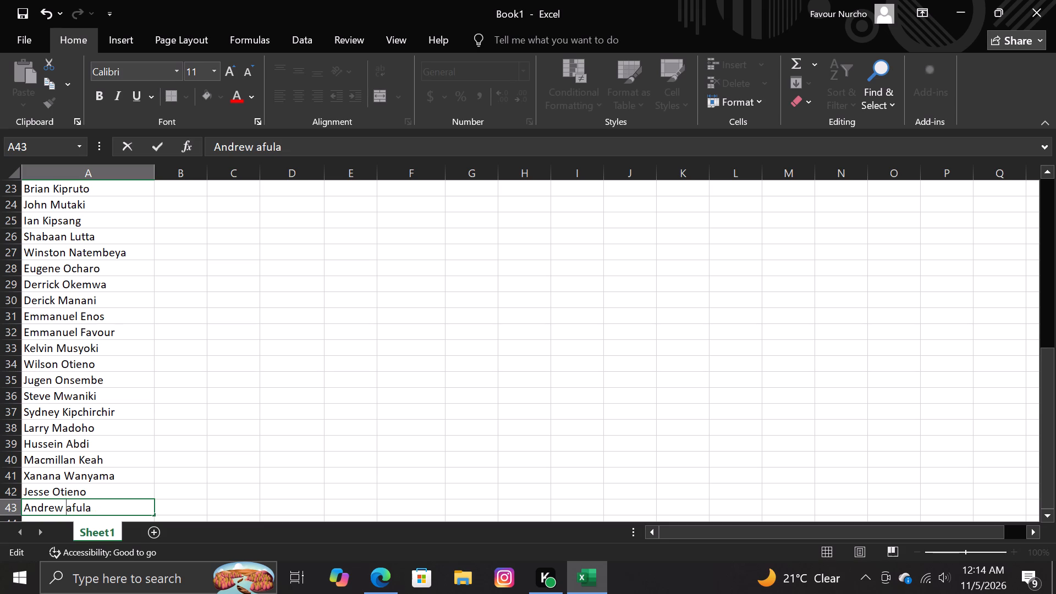
{"action": "key", "text": "Down"}
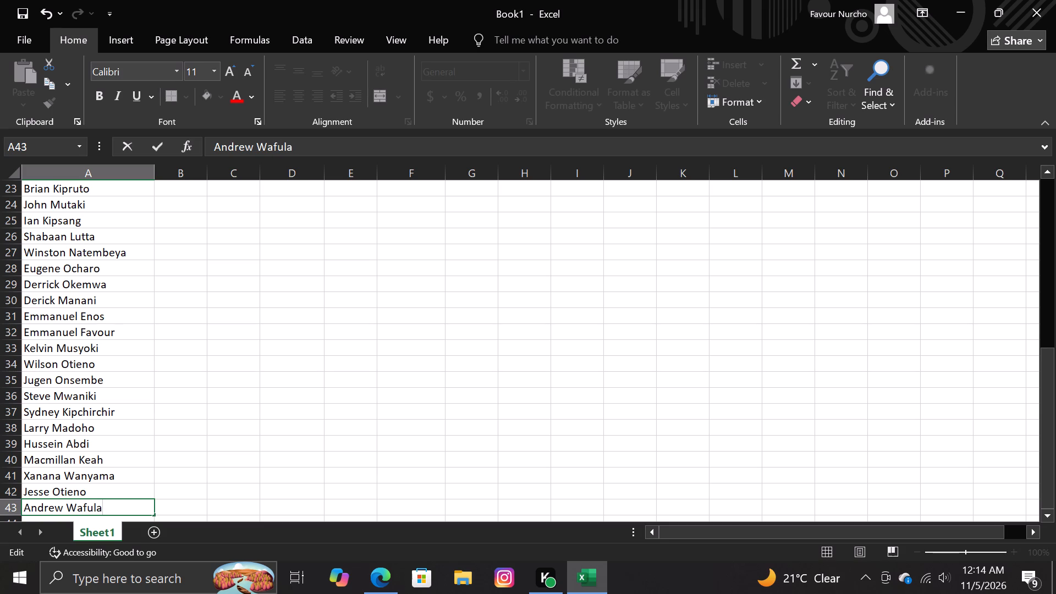
{"action": "key", "text": "Down"}
{"action": "key", "text": "Down"}
{"action": "triple_click", "coordinate": [141, 493]}
{"action": "key", "text": "Down"}
{"action": "key", "text": "Down"}
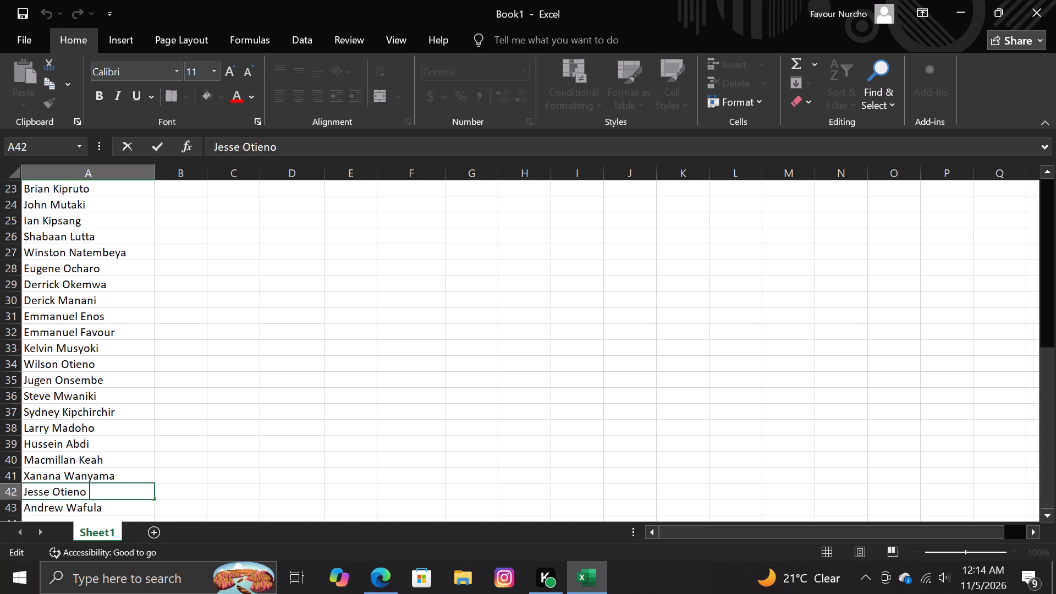
{"action": "left_click", "coordinate": [139, 507]}
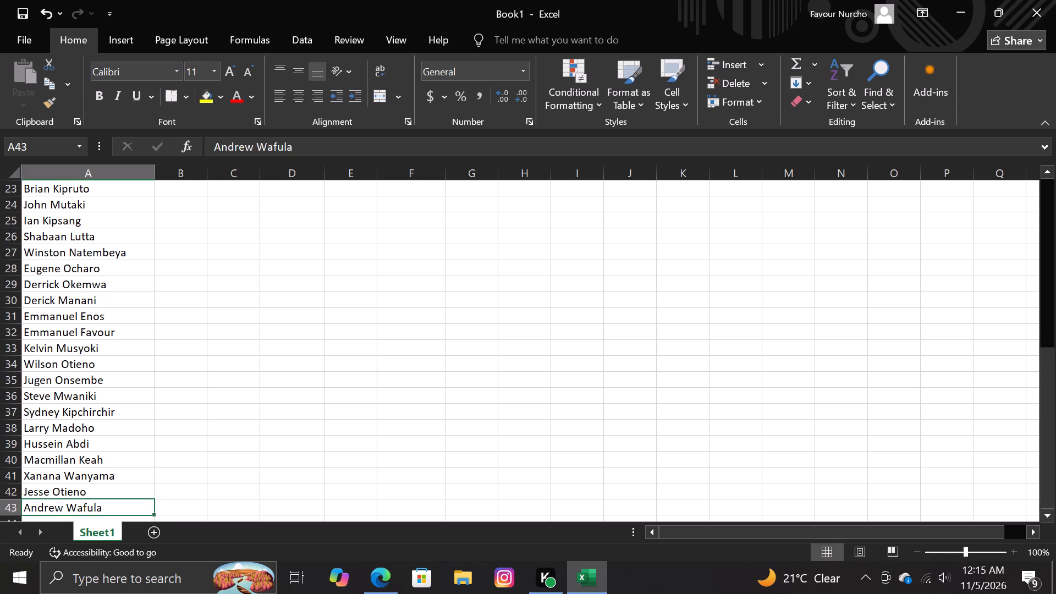
{"action": "key", "text": "Down"}
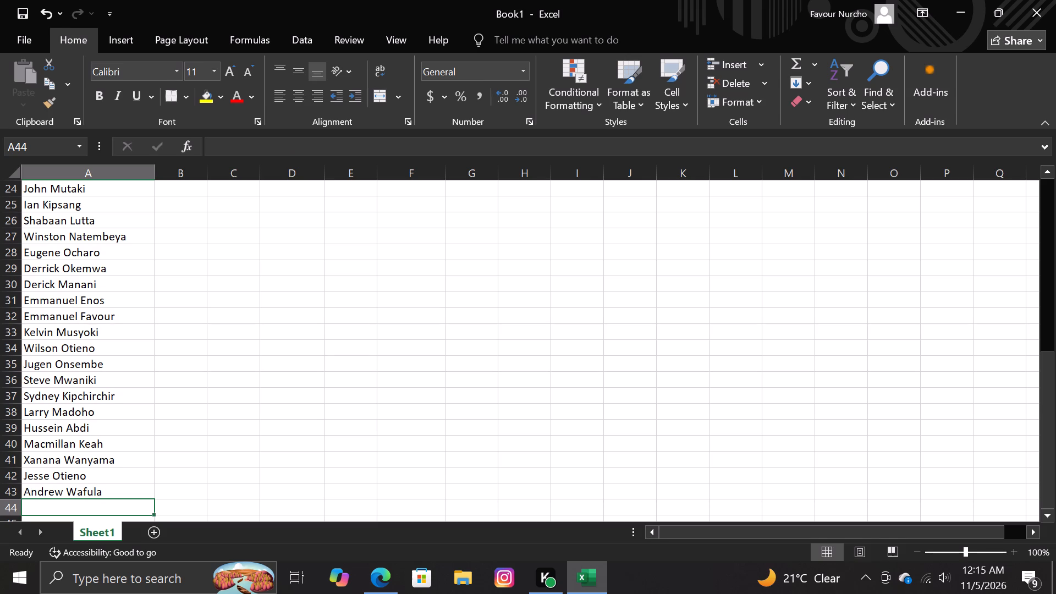
Enter the letter B in cell A65 of the Name column.
{"action": "key", "text": "Page_Down"}
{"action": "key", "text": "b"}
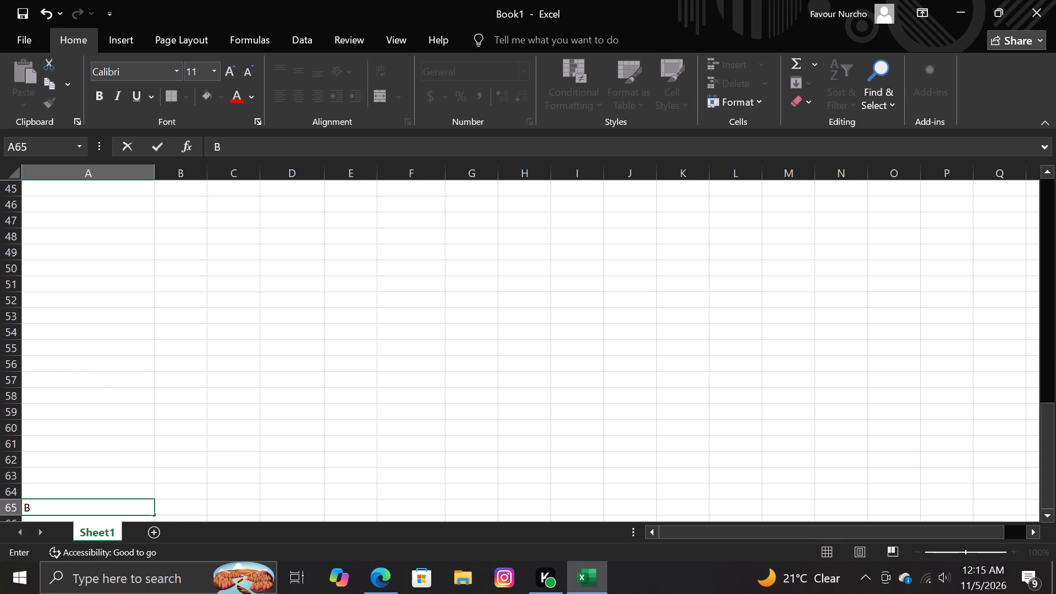
{"action": "left_click", "coordinate": [96, 189]}
Enter the forty-third student's full name in cell A44 of the Name column.
{"action": "key", "text": "Up"}
{"action": "key", "text": "Up"}
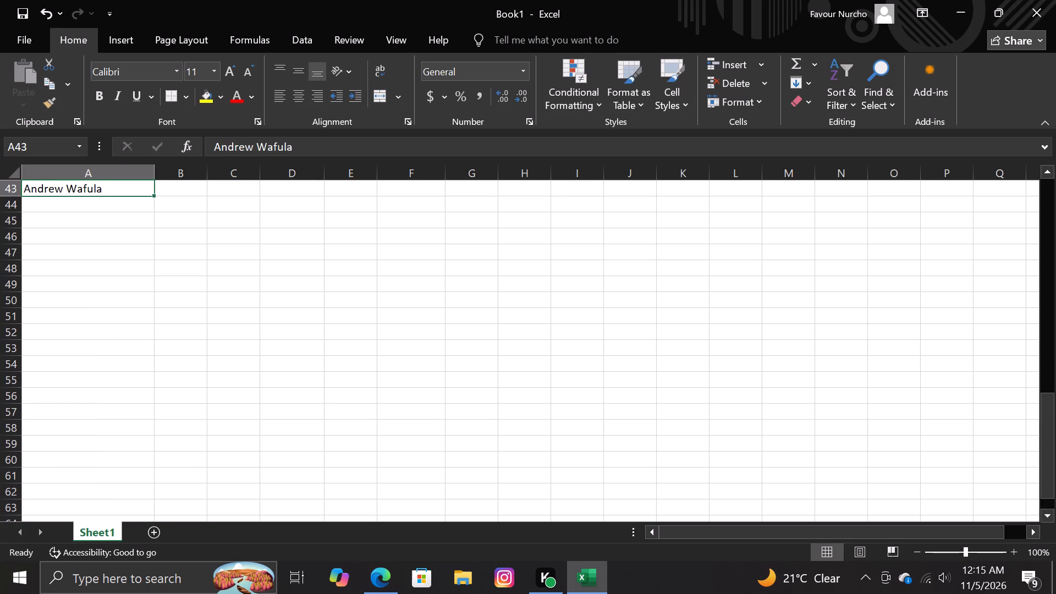
{"action": "key", "text": "Down"}
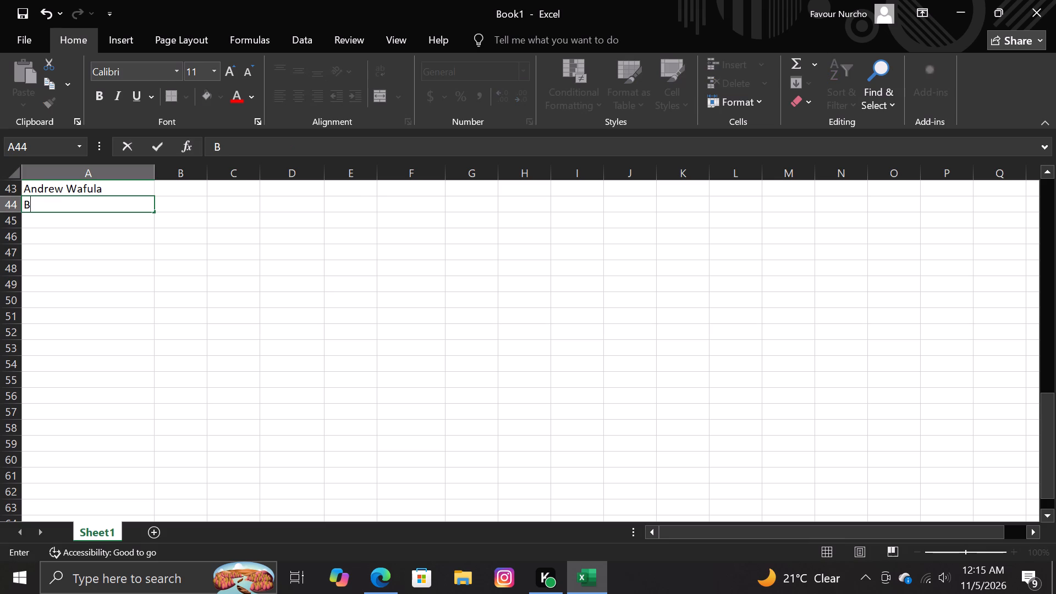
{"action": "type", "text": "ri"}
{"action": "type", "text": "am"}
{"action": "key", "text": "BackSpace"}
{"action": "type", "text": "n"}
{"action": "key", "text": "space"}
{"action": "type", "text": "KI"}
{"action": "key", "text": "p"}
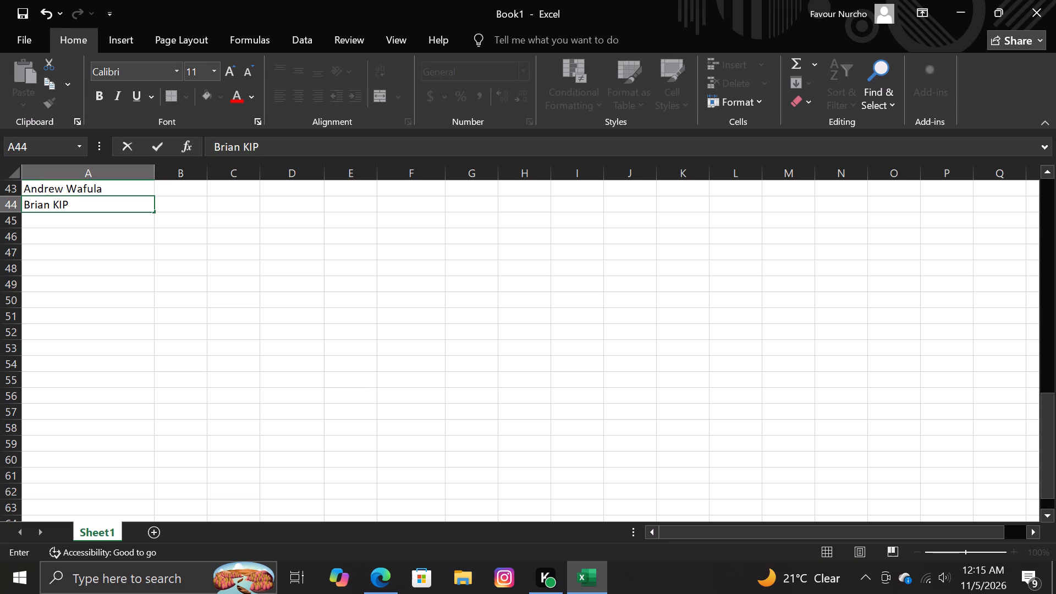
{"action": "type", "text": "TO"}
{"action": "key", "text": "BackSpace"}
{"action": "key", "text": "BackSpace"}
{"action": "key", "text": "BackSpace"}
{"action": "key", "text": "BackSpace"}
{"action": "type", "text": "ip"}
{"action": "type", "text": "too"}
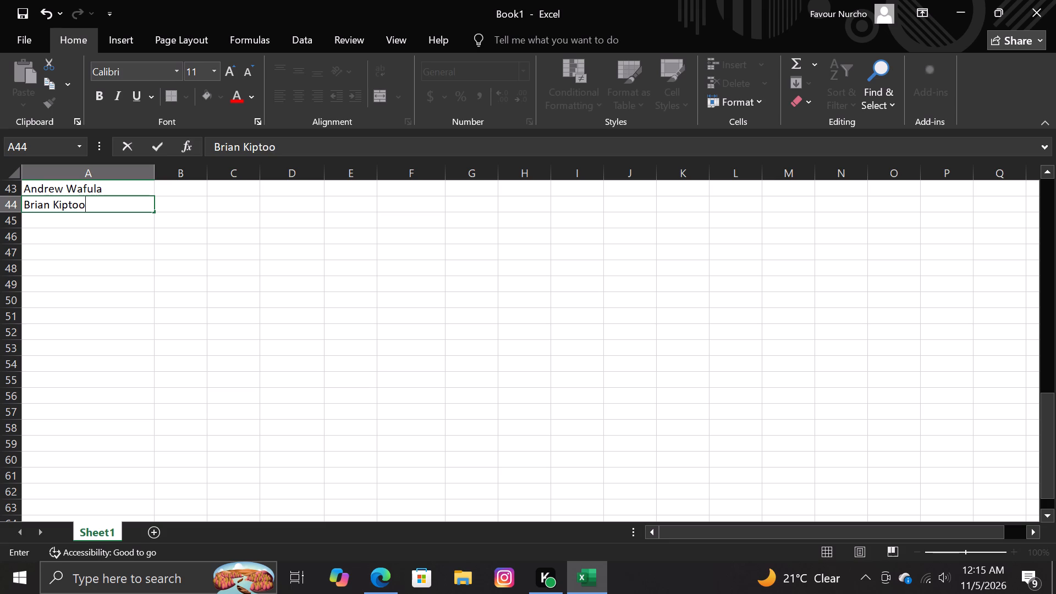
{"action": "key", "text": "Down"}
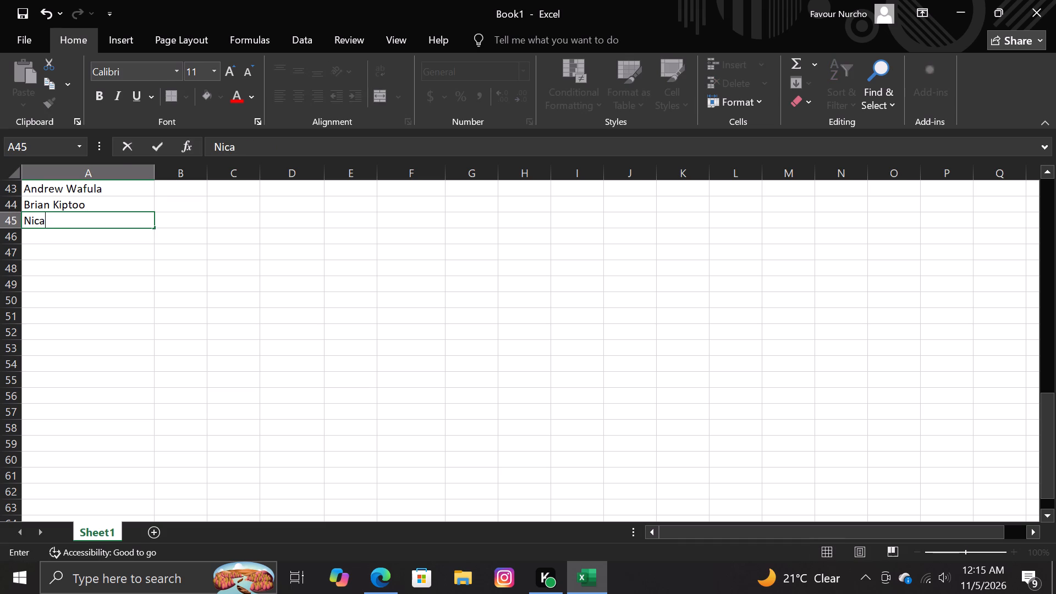
Enter the forty-fourth student's full name in cell A45 of the Name column.
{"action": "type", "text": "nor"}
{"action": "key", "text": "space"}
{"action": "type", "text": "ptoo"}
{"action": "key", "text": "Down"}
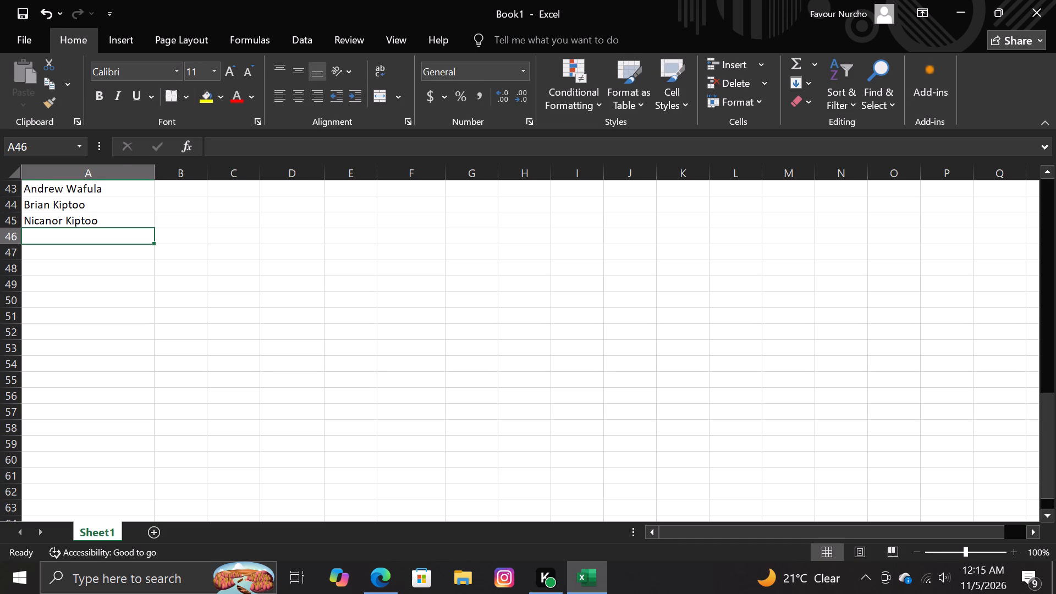
Change the student's surname in cell A45 to Kibet, keeping the first name.
{"action": "left_click", "coordinate": [105, 222]}
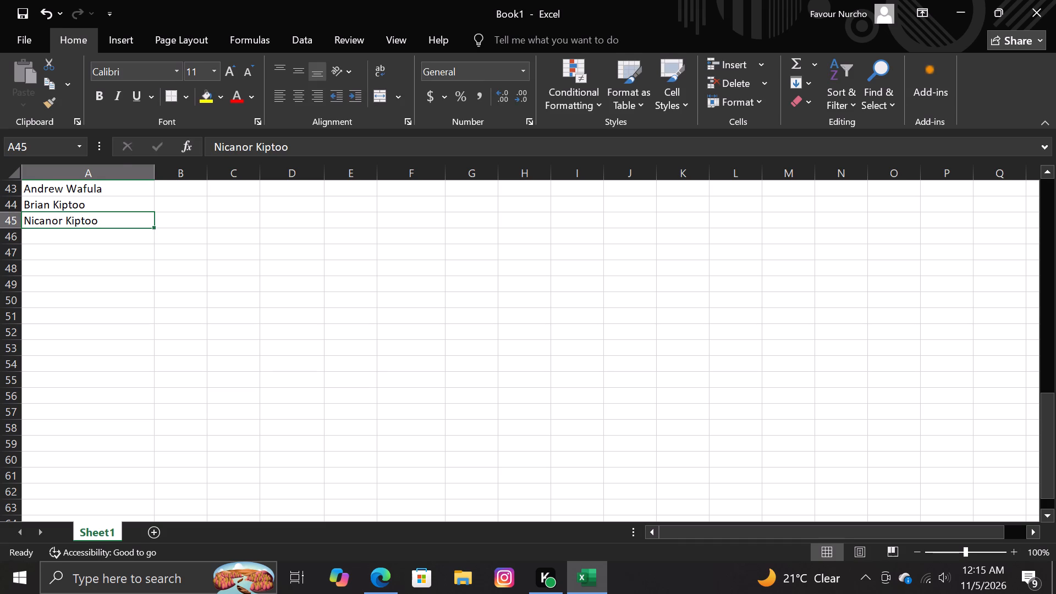
{"action": "double_click", "coordinate": [105, 222]}
{"action": "key", "text": "BackSpace"}
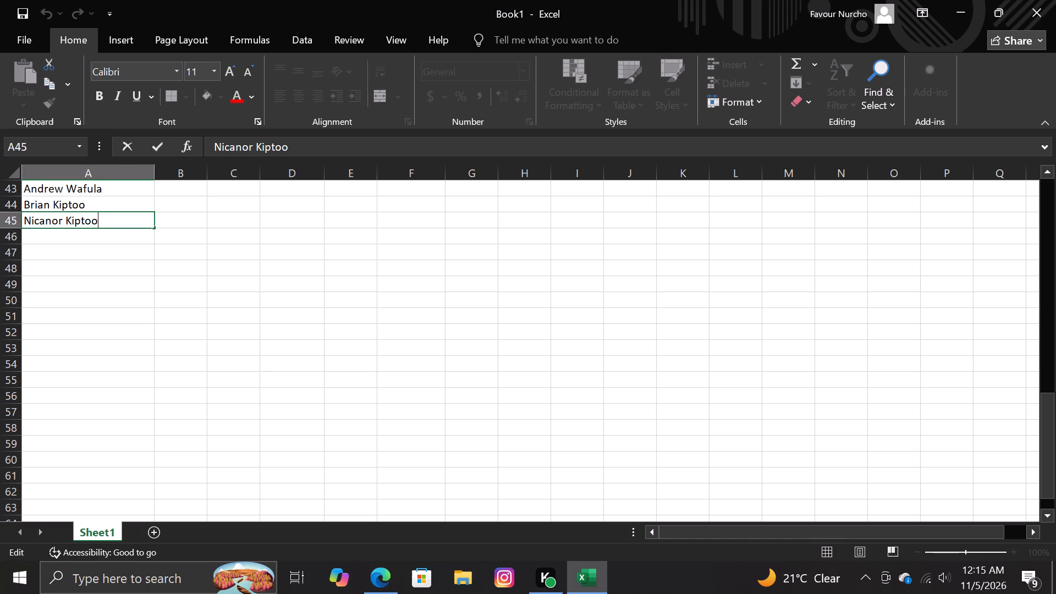
{"action": "key", "text": "BackSpace"}
{"action": "key", "text": "BackSpace"}
{"action": "key", "text": "BackSpace"}
{"action": "key", "text": "BackSpace"}
{"action": "key", "text": "BackSpace"}
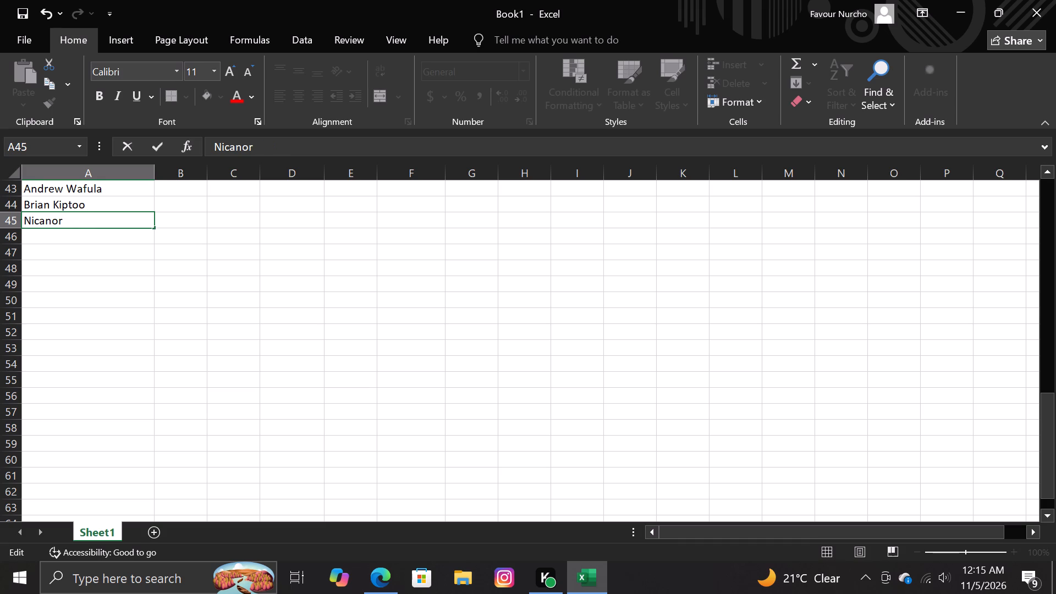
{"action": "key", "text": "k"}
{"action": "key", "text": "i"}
{"action": "key", "text": "BackSpace"}
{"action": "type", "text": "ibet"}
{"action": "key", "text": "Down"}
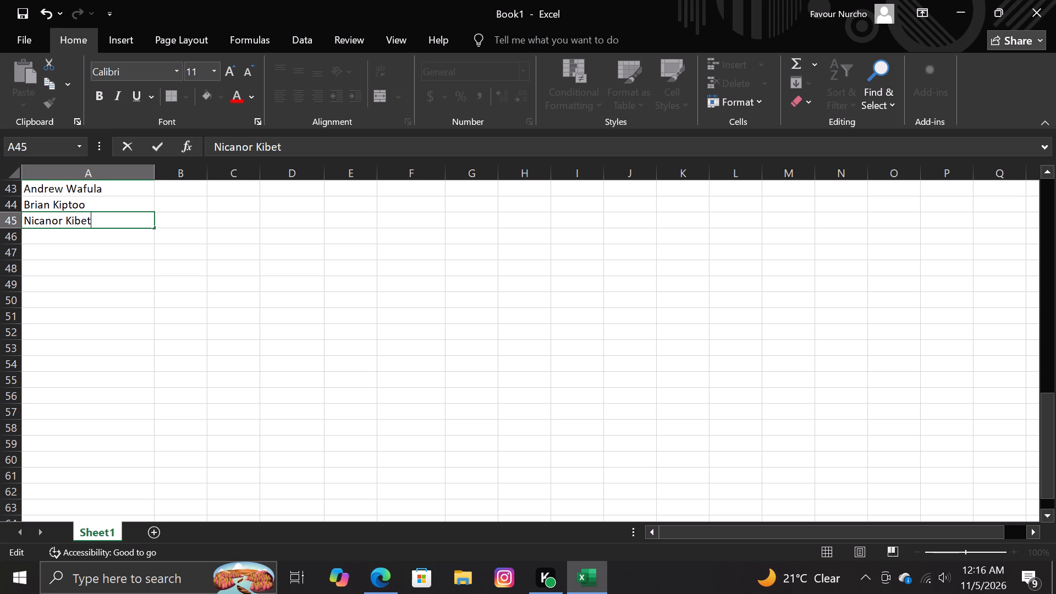
{"action": "left_click", "coordinate": [68, 230]}
{"action": "key", "text": "Down"}
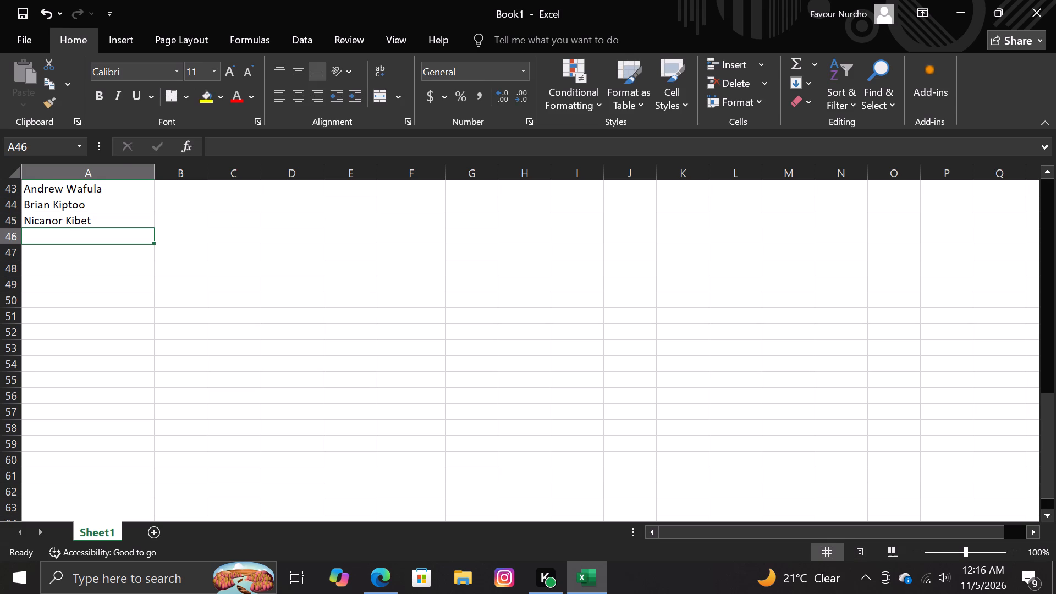
Enter the forty-fifth student's full name in cell A46 of the Name column.
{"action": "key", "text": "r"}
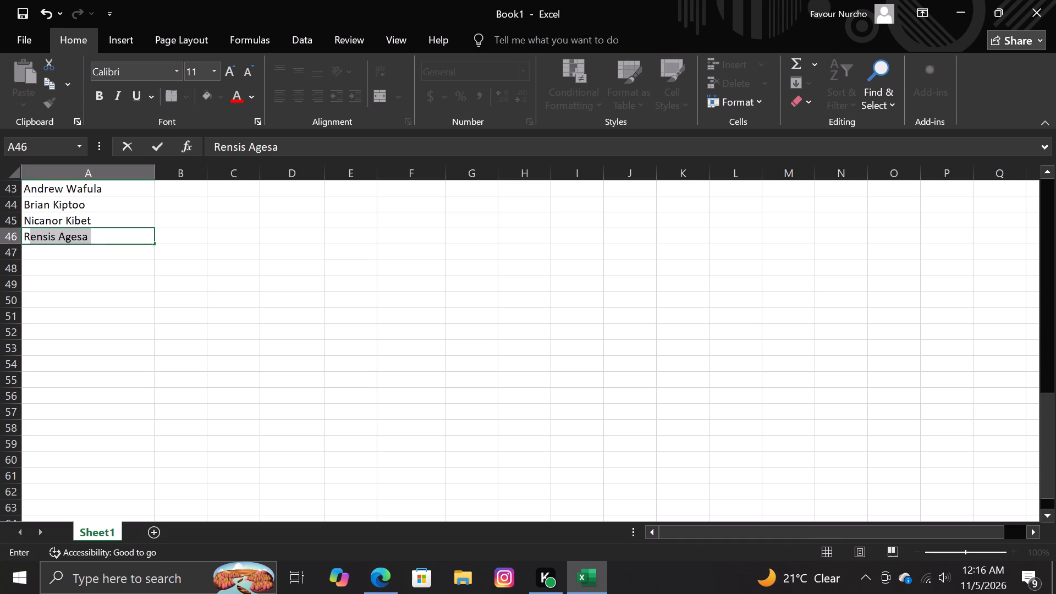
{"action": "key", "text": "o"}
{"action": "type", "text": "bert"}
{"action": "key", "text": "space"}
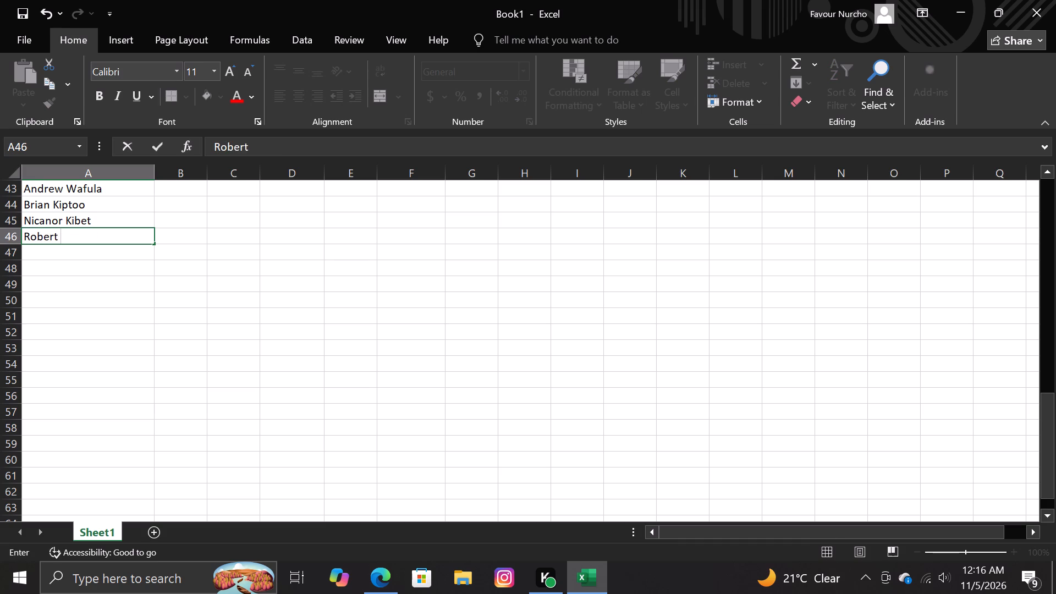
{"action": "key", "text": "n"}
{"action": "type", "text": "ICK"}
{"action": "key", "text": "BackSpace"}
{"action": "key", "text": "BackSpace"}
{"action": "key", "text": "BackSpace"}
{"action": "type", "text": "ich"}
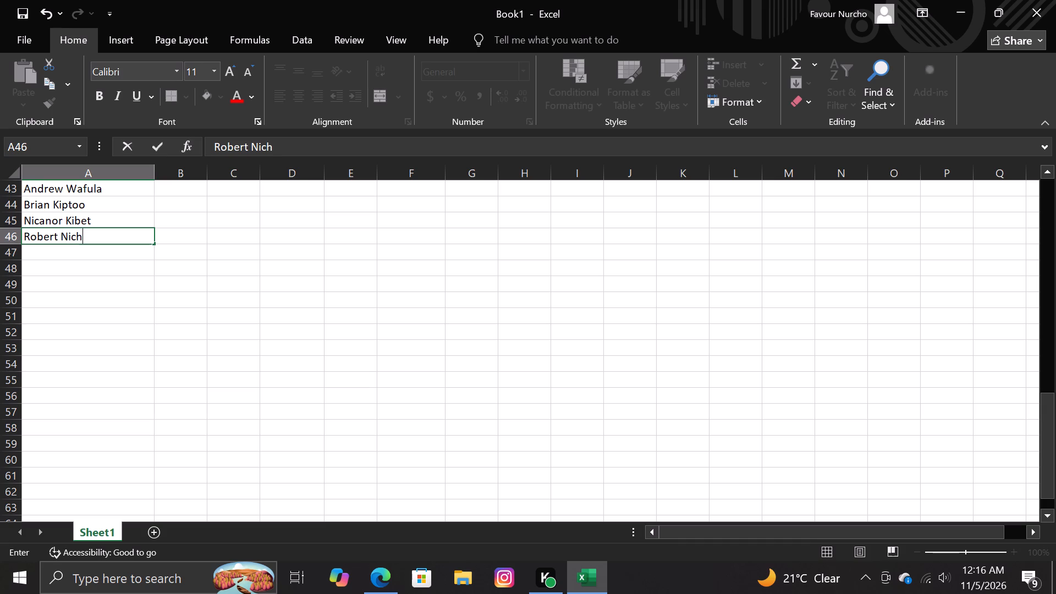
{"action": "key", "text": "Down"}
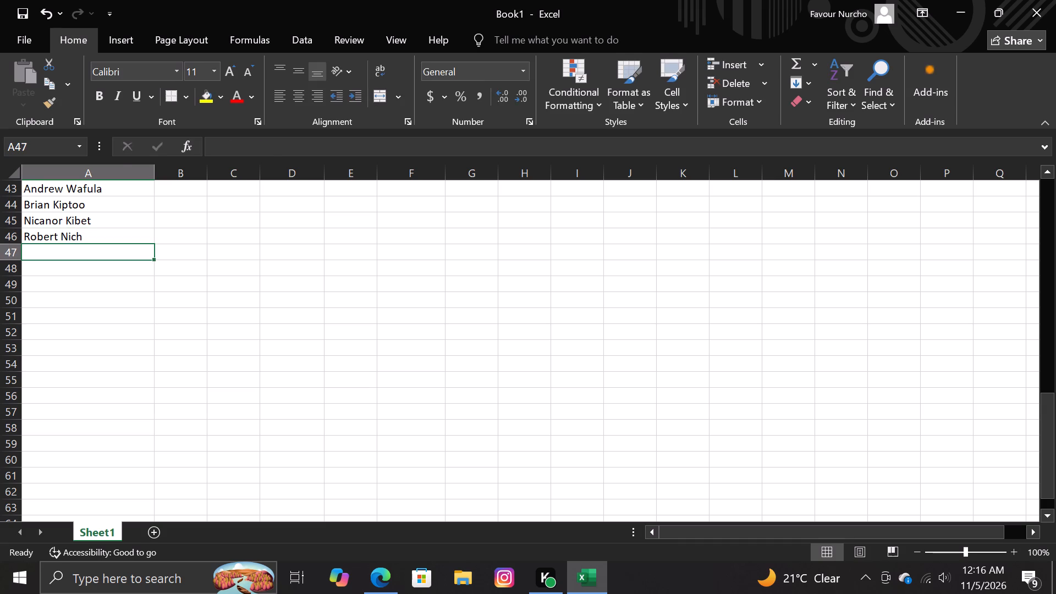
Enter the forty-sixth student's full name in cell A47 of the Name column.
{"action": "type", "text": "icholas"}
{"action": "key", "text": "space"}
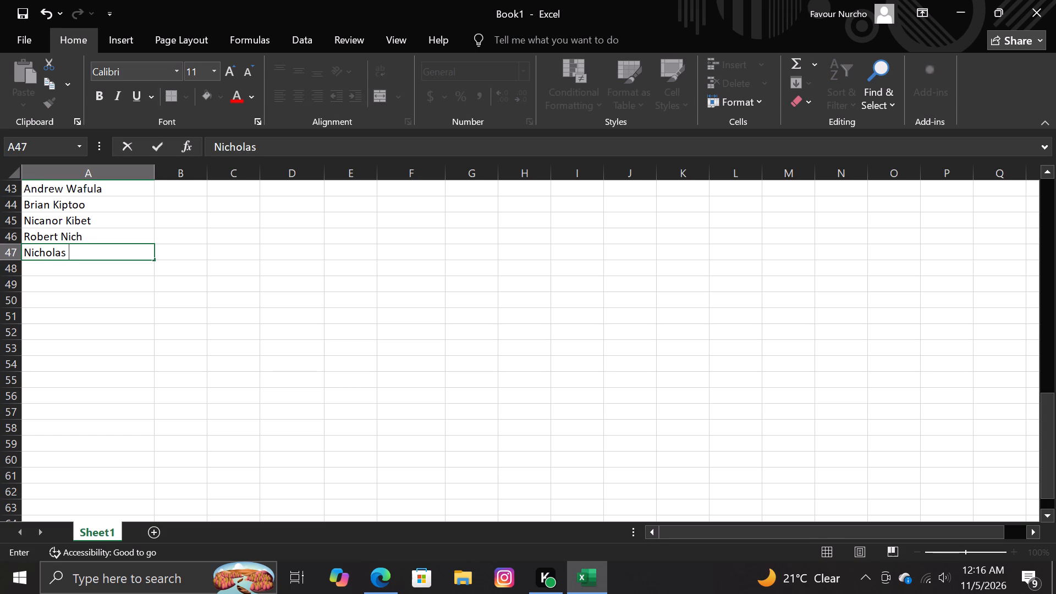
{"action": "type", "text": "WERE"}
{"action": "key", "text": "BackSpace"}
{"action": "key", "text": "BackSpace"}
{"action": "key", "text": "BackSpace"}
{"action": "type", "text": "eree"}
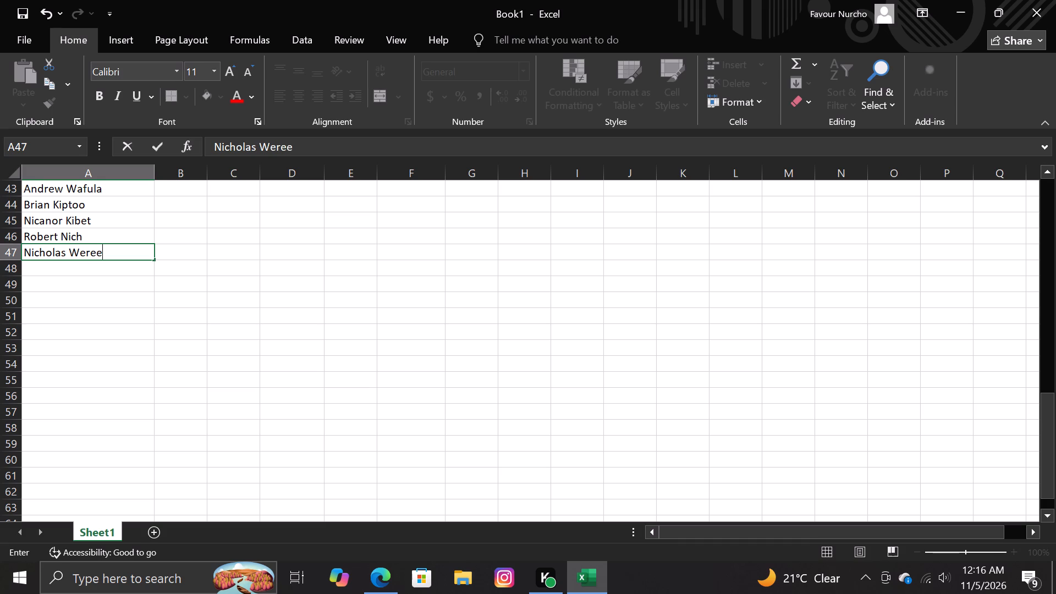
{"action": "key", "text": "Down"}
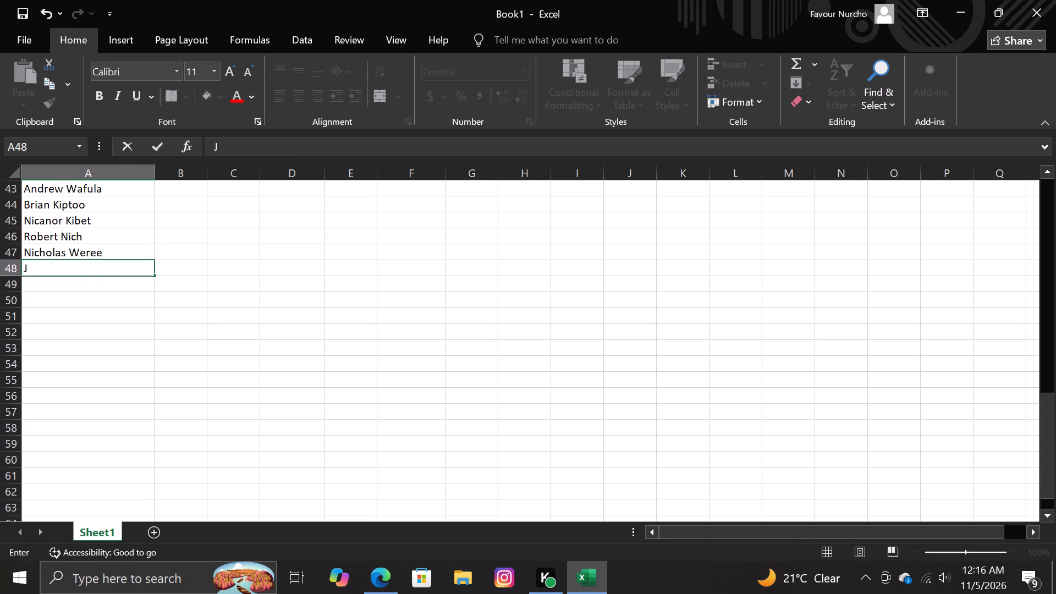
Enter the forty-seventh student's full name in cell A48 of the Name column.
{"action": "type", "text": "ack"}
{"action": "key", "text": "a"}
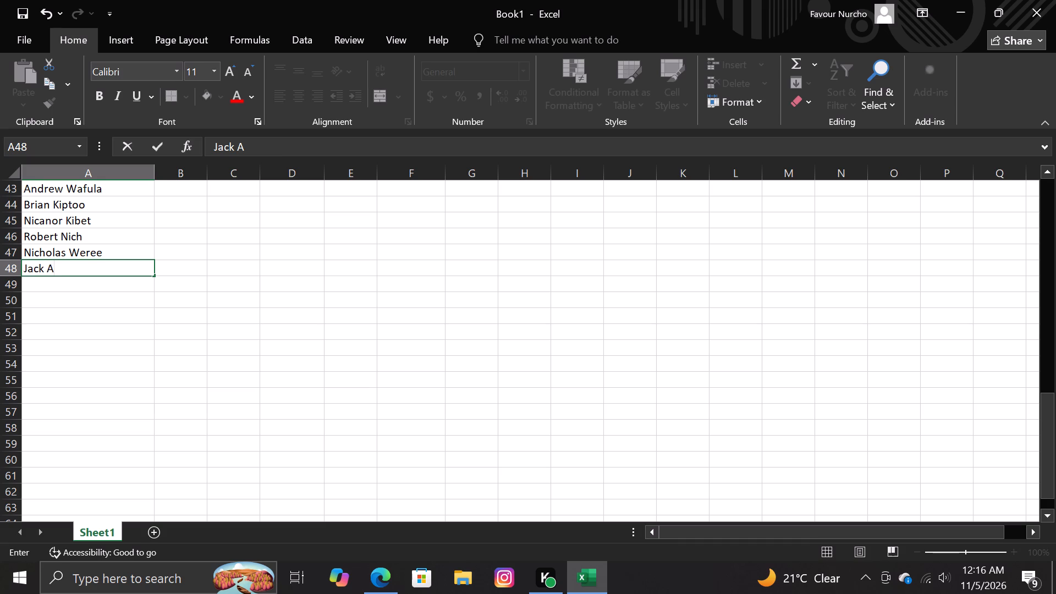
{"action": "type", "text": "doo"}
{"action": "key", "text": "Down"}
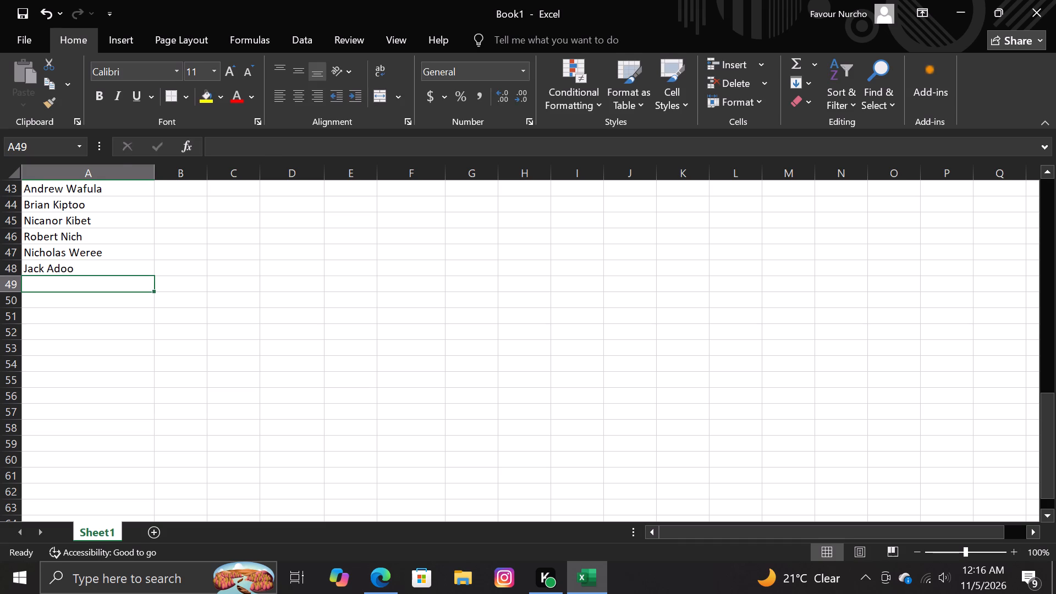
{"action": "left_click", "coordinate": [41, 278]}
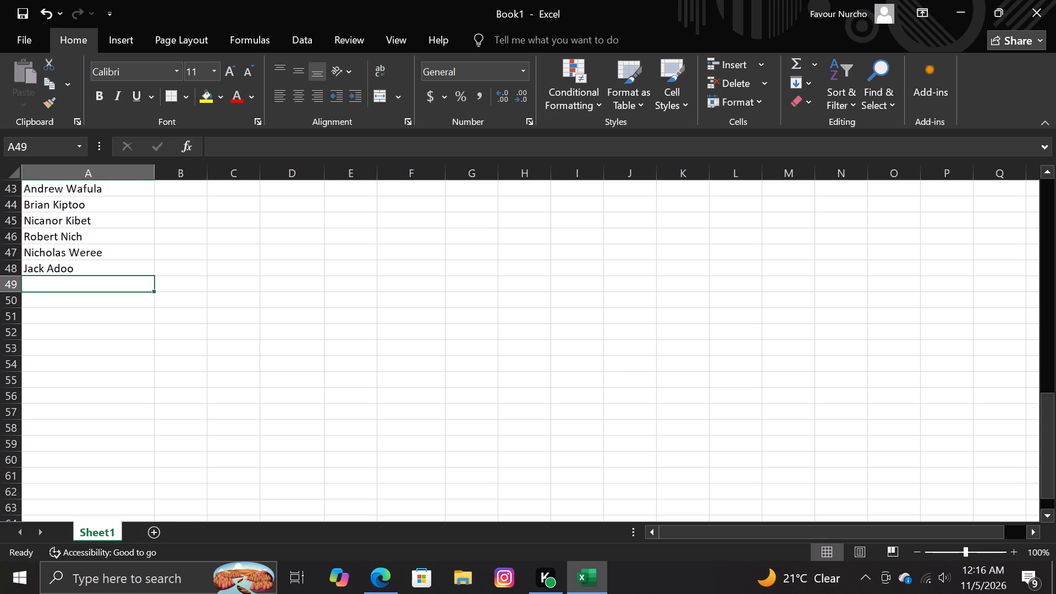
Enter the forty-eighth student's full name in cell A49 of the Name column.
{"action": "left_click", "coordinate": [40, 289]}
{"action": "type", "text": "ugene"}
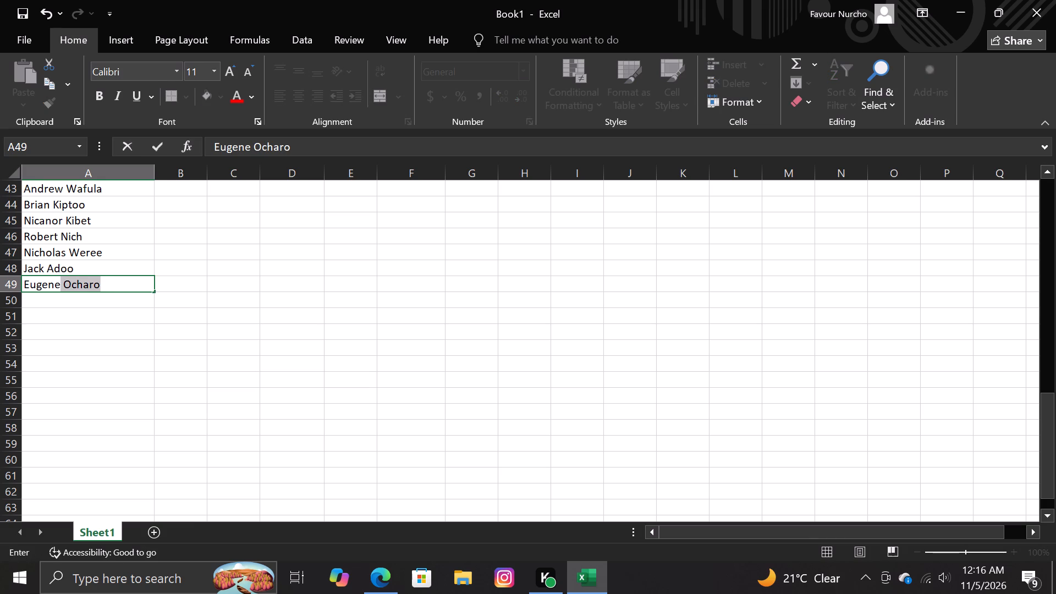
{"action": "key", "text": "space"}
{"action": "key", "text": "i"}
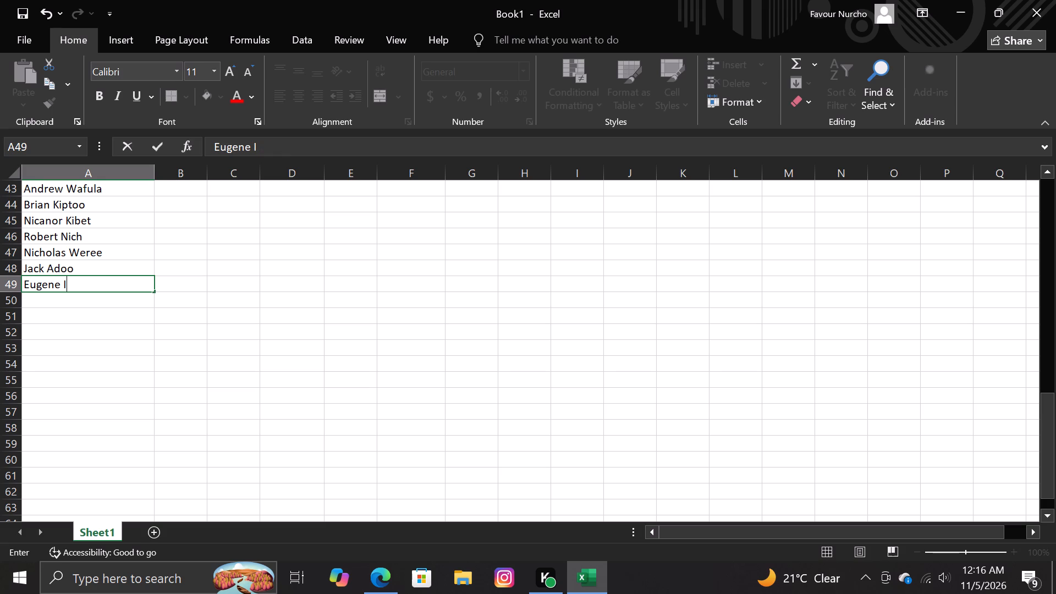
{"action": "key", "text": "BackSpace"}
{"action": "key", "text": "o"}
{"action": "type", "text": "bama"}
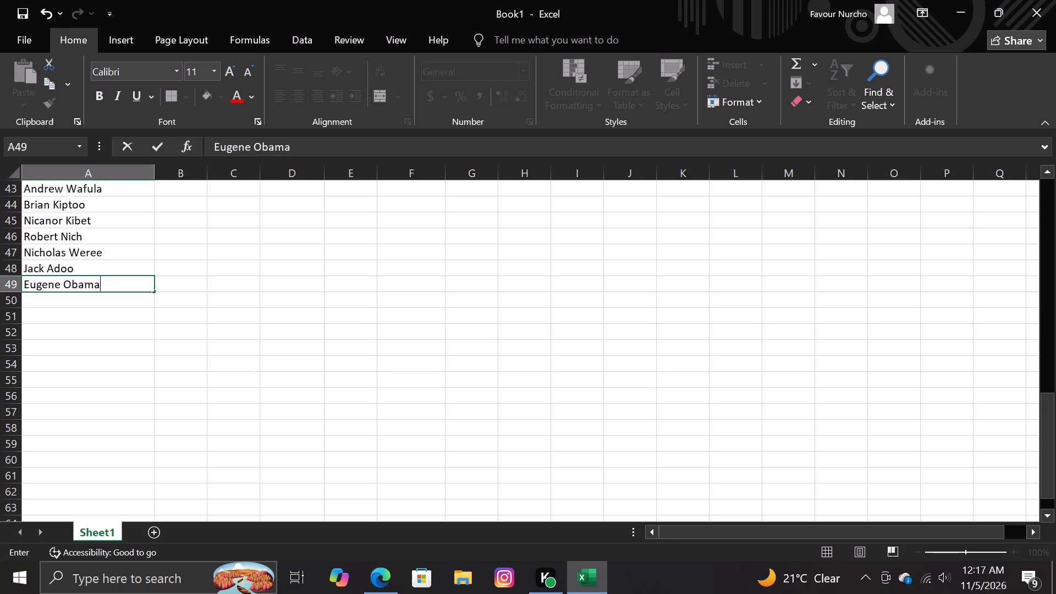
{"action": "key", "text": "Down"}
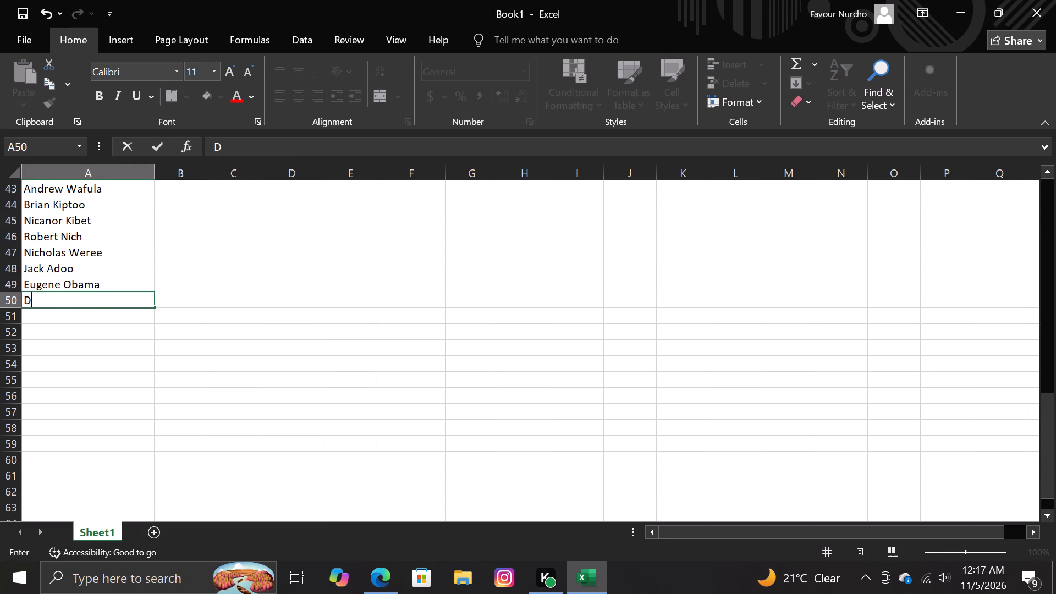
Enter the forty-ninth student's full name in cell A50 of the Name column.
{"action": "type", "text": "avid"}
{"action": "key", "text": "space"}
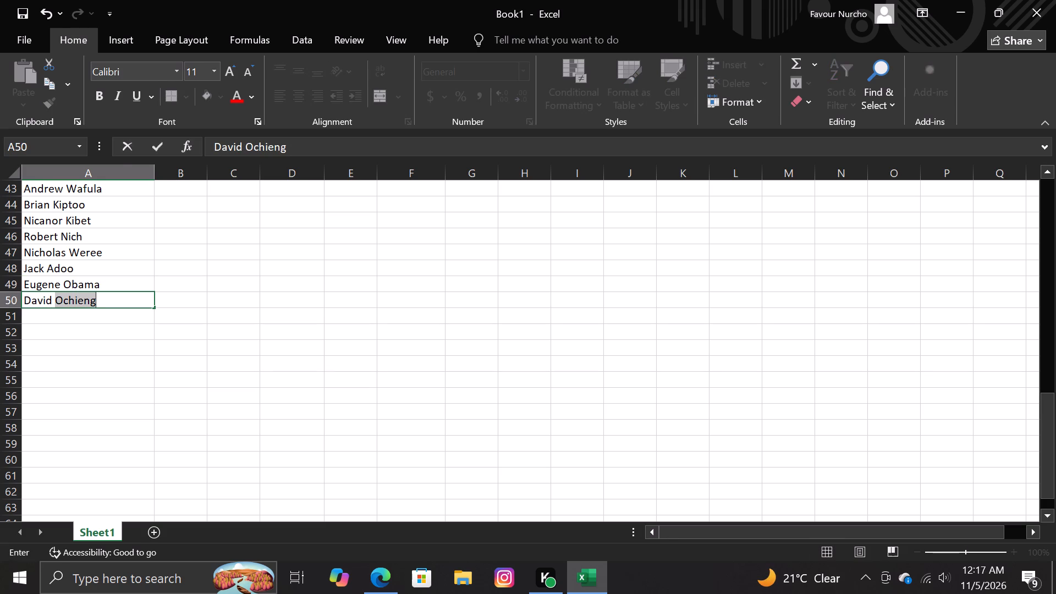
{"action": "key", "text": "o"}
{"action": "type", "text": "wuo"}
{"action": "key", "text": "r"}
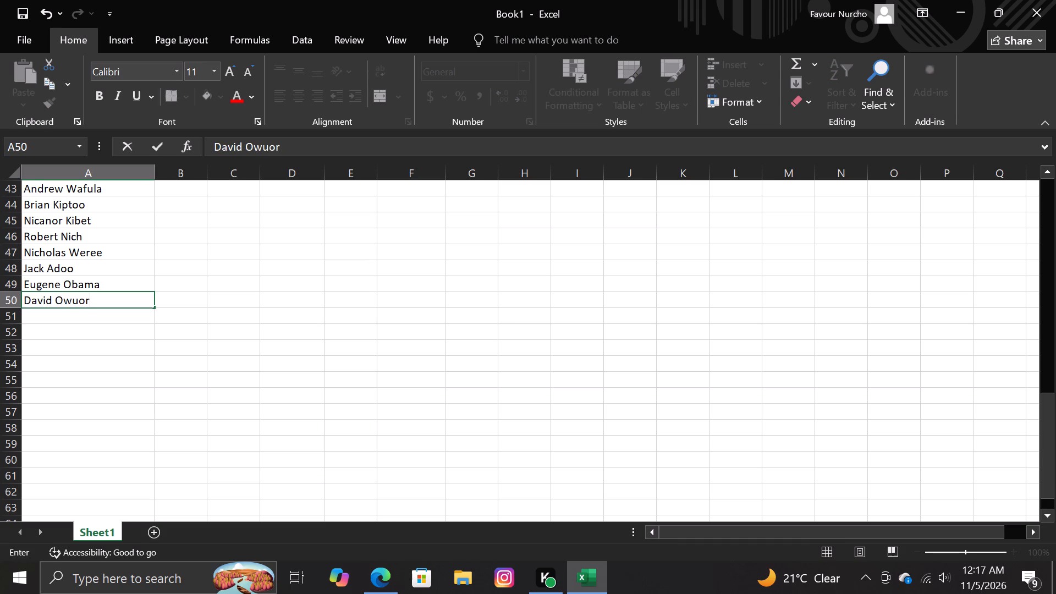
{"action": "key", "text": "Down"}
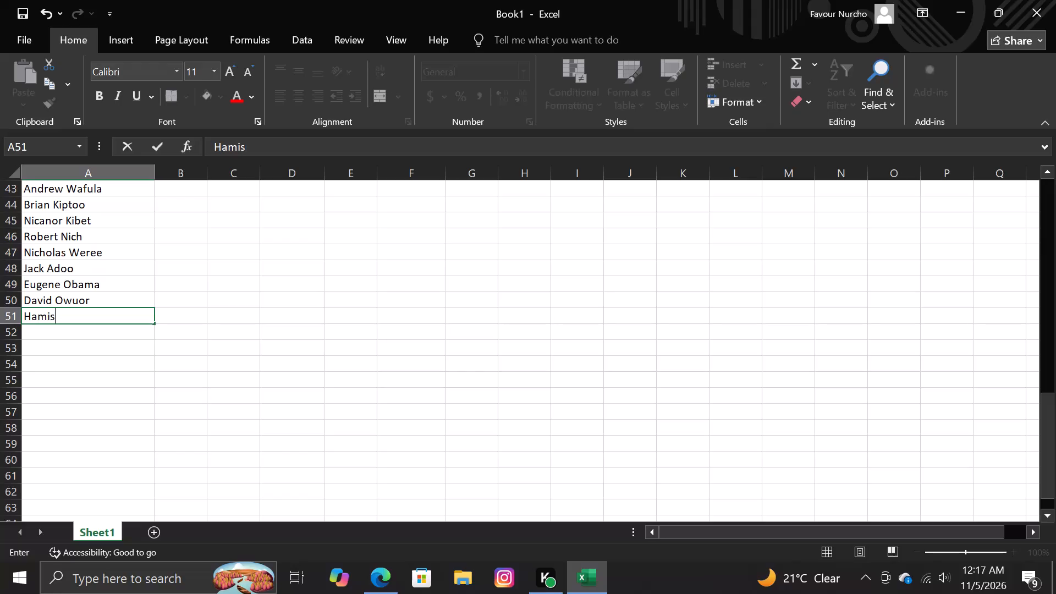
Enter the fiftieth student's full name in cell A51 of the Name column.
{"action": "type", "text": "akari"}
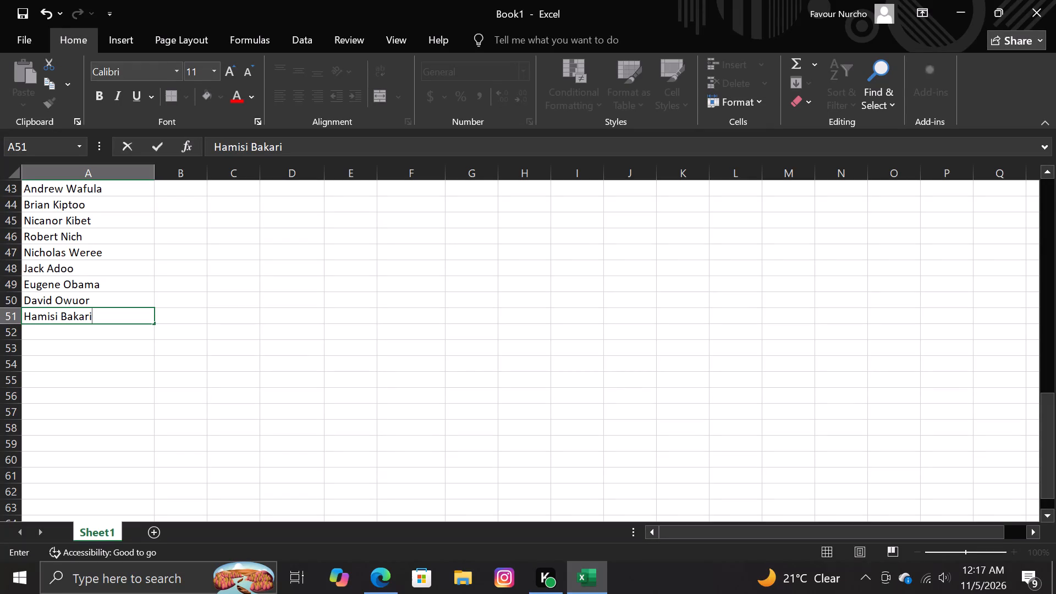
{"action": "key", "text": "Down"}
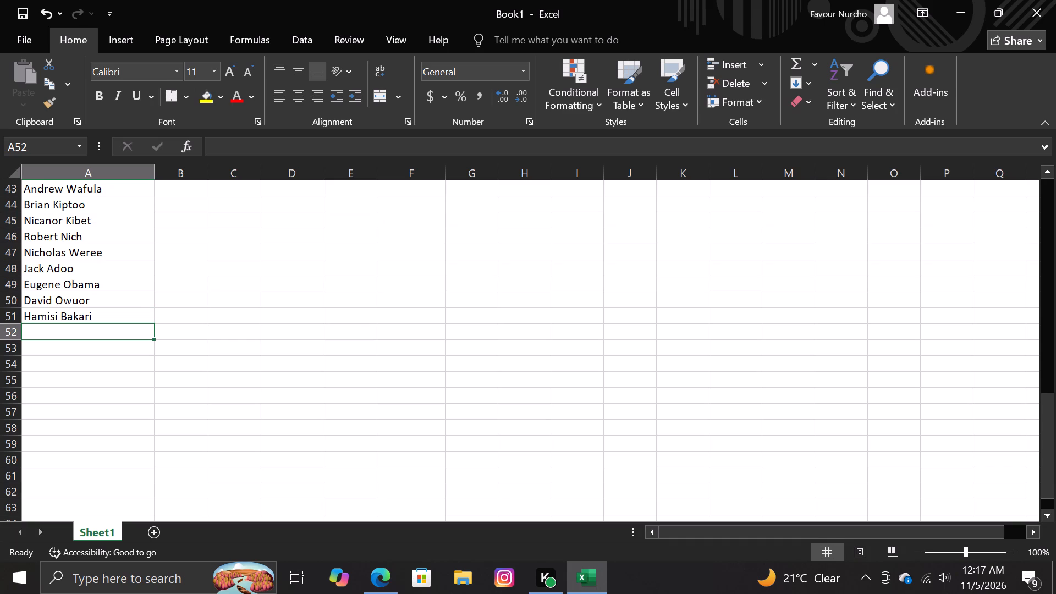
Enter the fifty-first student's full name in cell A52 of the Name column.
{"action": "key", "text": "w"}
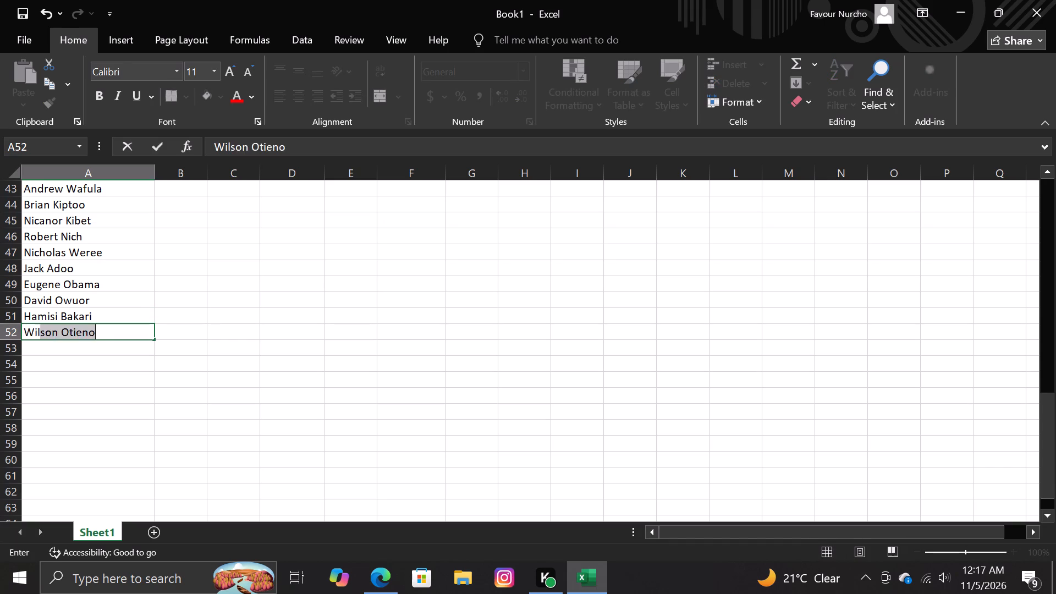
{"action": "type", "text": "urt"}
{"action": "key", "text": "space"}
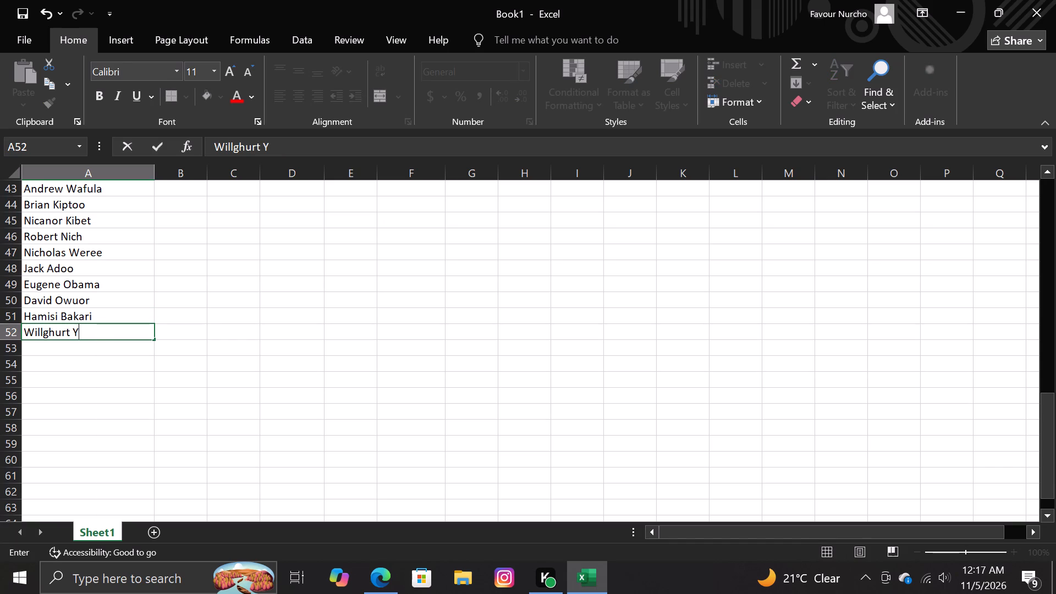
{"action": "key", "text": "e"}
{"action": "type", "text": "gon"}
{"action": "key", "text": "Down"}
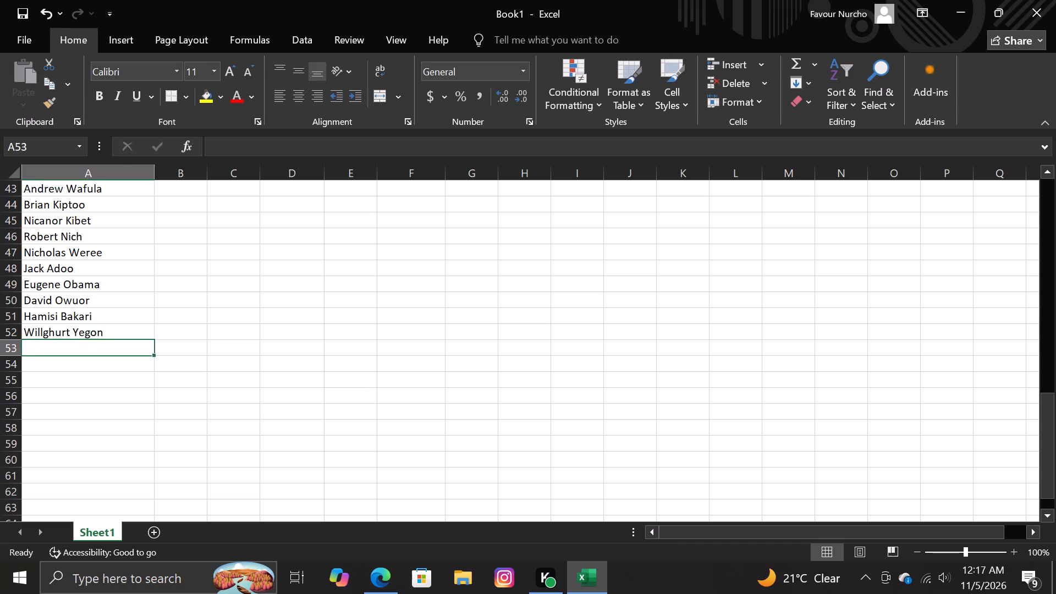
Enter the fifty-second student's full name in cell A53 of the Name column.
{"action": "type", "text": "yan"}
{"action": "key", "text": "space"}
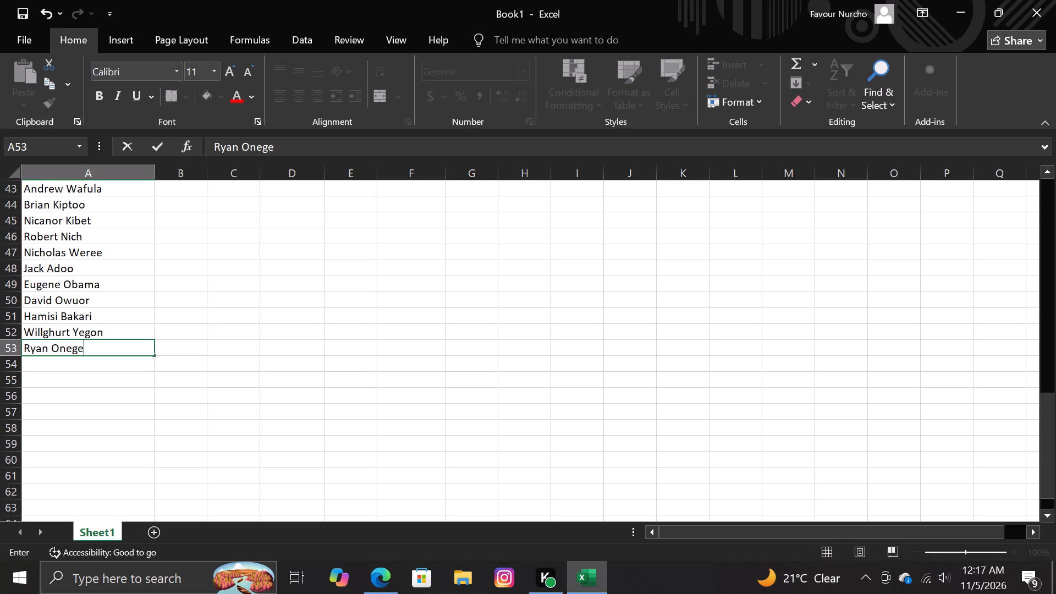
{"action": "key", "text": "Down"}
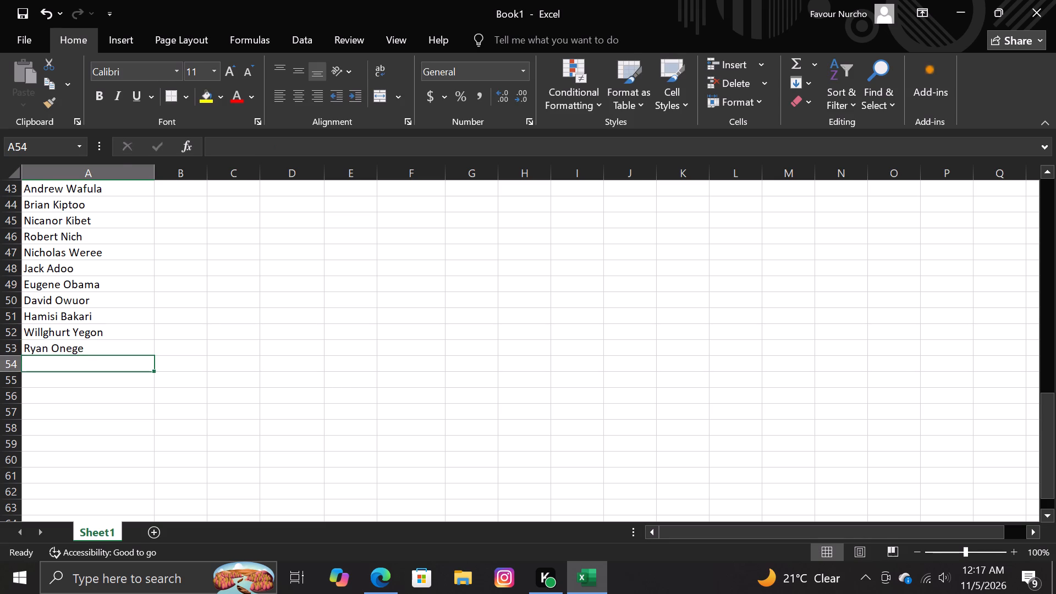
Enter the fifty-third student's full name in cell A54 of the Name column, with only the initials capitalised.
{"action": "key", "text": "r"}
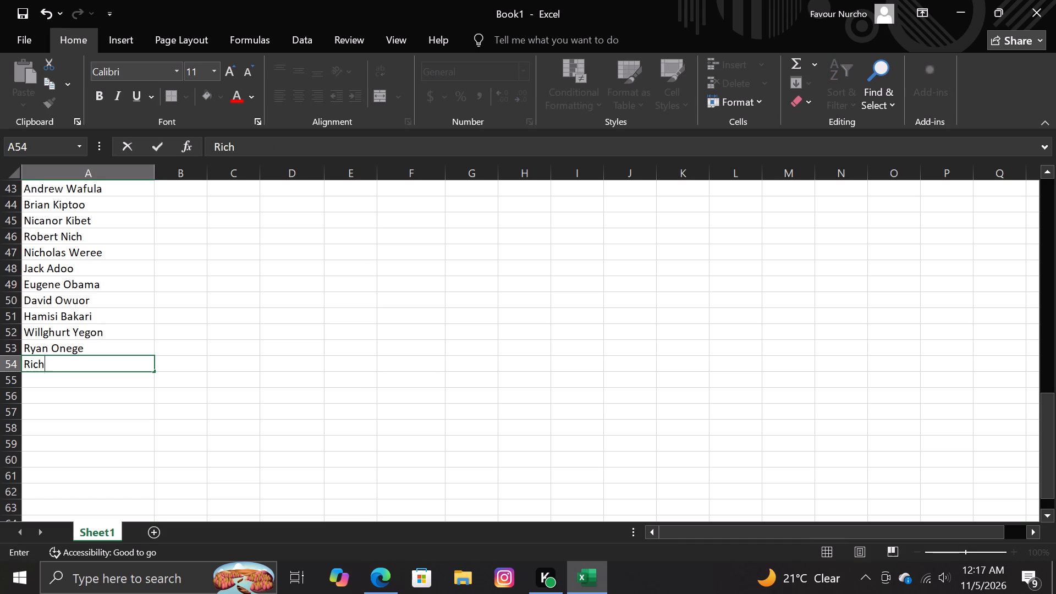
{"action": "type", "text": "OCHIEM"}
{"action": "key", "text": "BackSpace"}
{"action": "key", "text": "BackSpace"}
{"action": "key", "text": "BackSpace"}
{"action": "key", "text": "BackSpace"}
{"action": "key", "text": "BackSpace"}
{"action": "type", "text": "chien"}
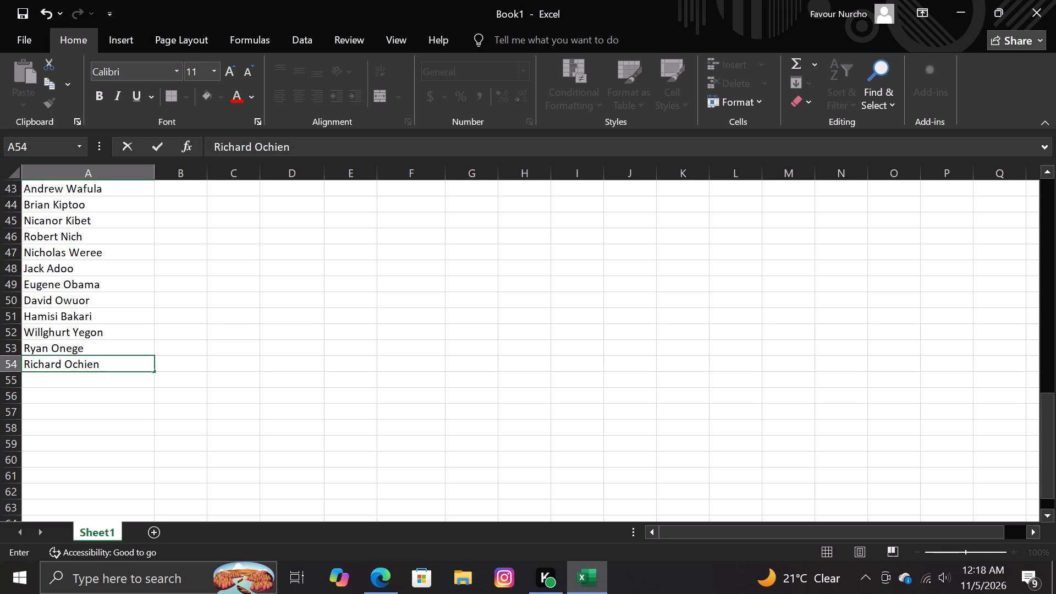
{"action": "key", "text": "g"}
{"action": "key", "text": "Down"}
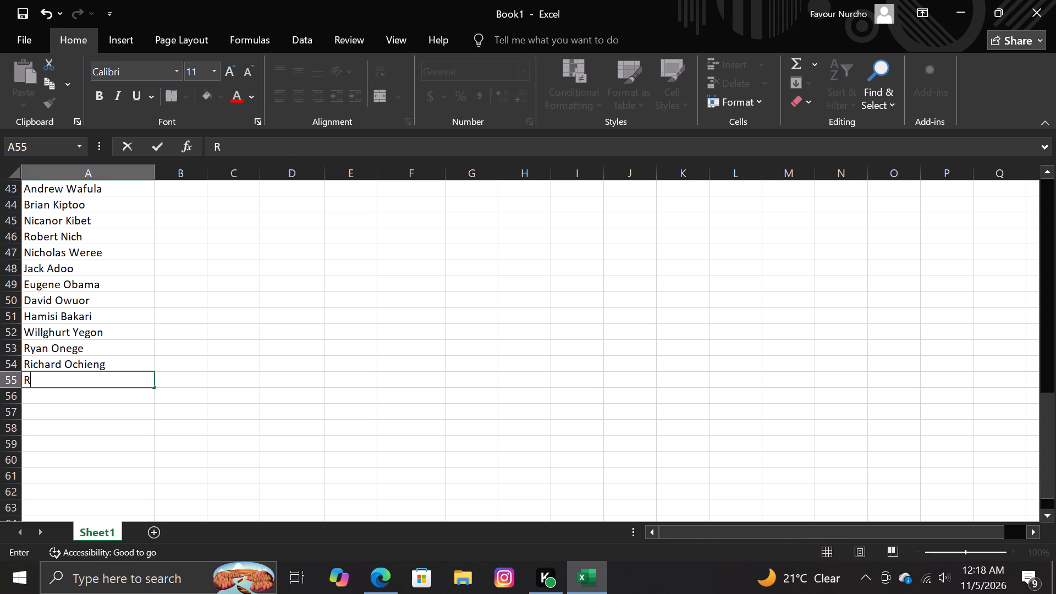
Enter the fifty-fourth student's full name in cell A55 of the Name column.
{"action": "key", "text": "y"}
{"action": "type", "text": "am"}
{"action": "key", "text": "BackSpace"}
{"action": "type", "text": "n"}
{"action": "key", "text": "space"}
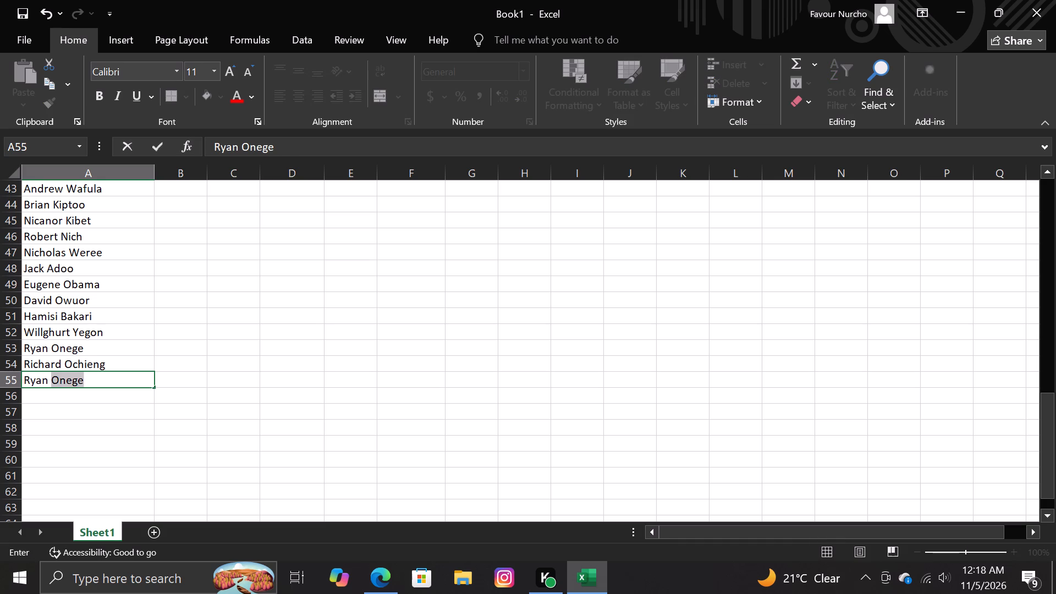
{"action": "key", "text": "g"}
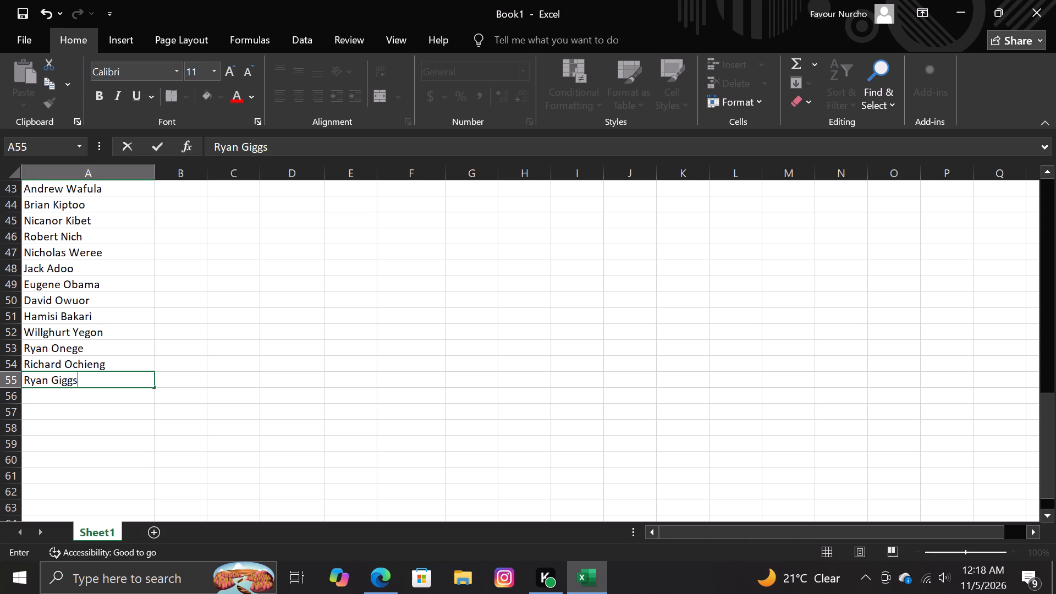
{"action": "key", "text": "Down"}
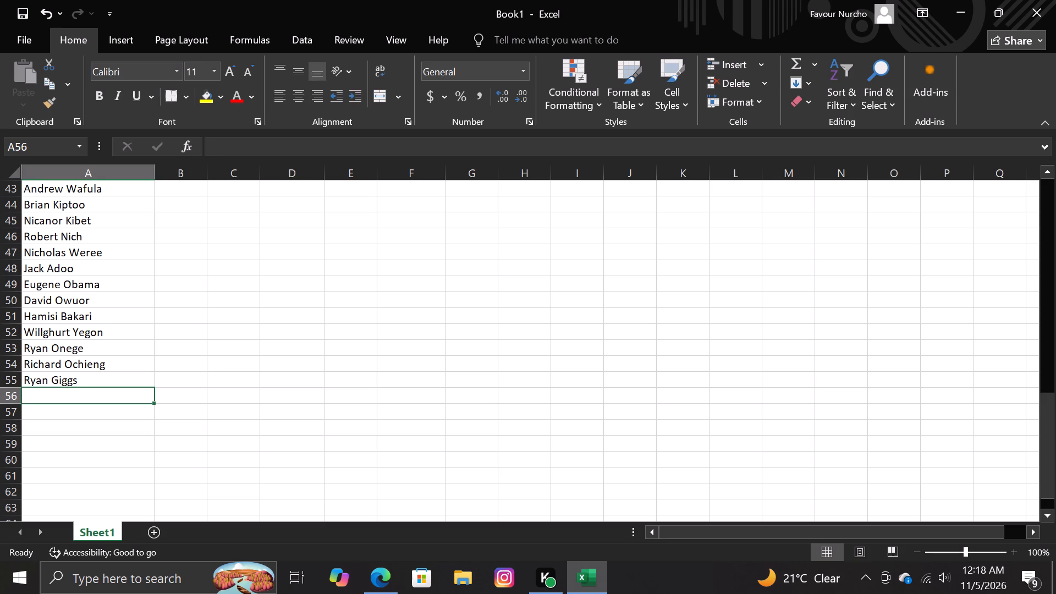
Enter the fifty-fifth student's first name and the surname letters KE in cell A56 of the Name column.
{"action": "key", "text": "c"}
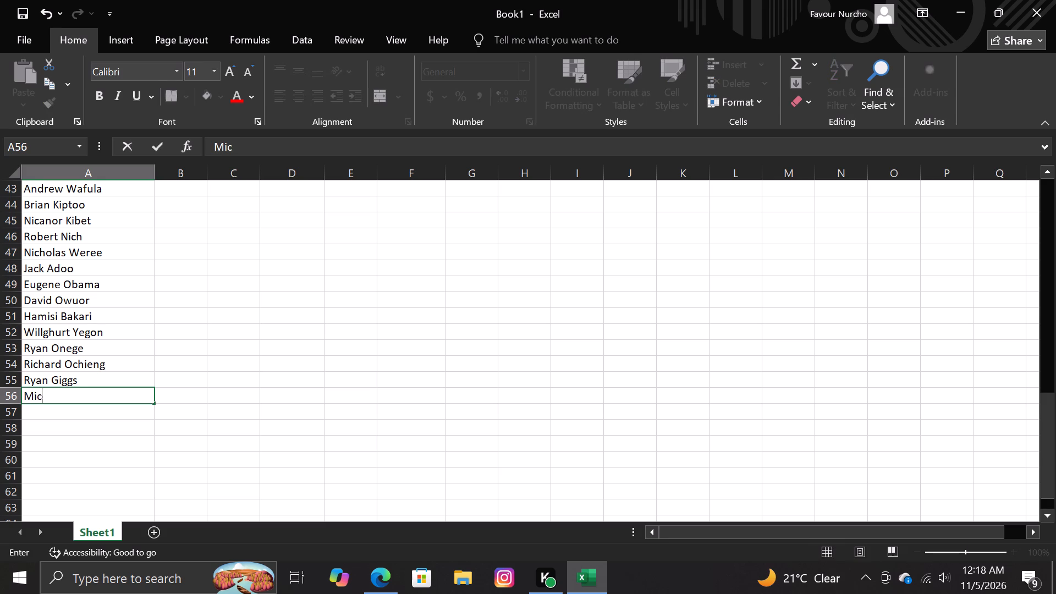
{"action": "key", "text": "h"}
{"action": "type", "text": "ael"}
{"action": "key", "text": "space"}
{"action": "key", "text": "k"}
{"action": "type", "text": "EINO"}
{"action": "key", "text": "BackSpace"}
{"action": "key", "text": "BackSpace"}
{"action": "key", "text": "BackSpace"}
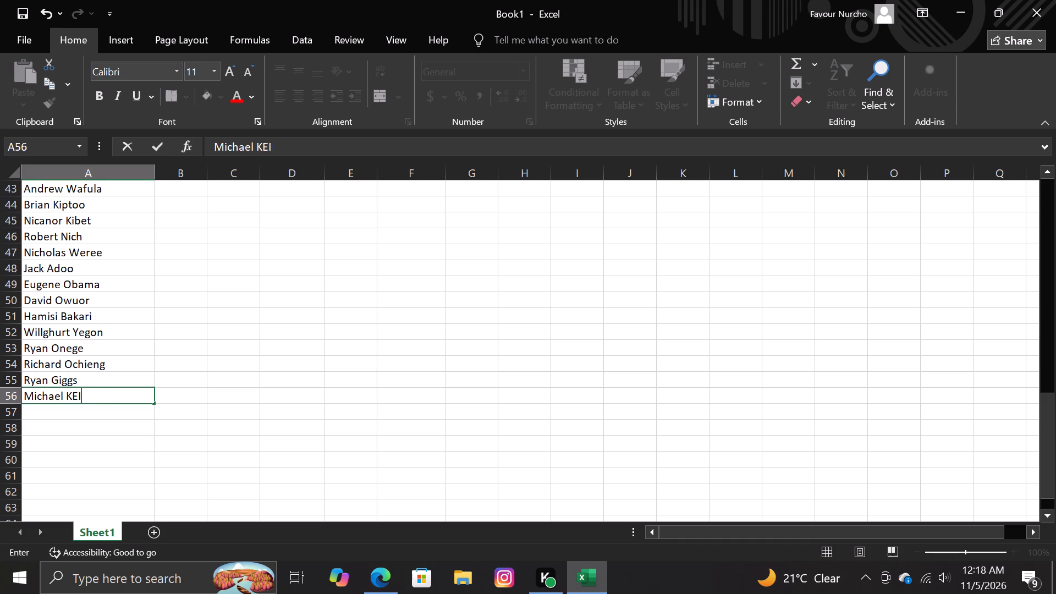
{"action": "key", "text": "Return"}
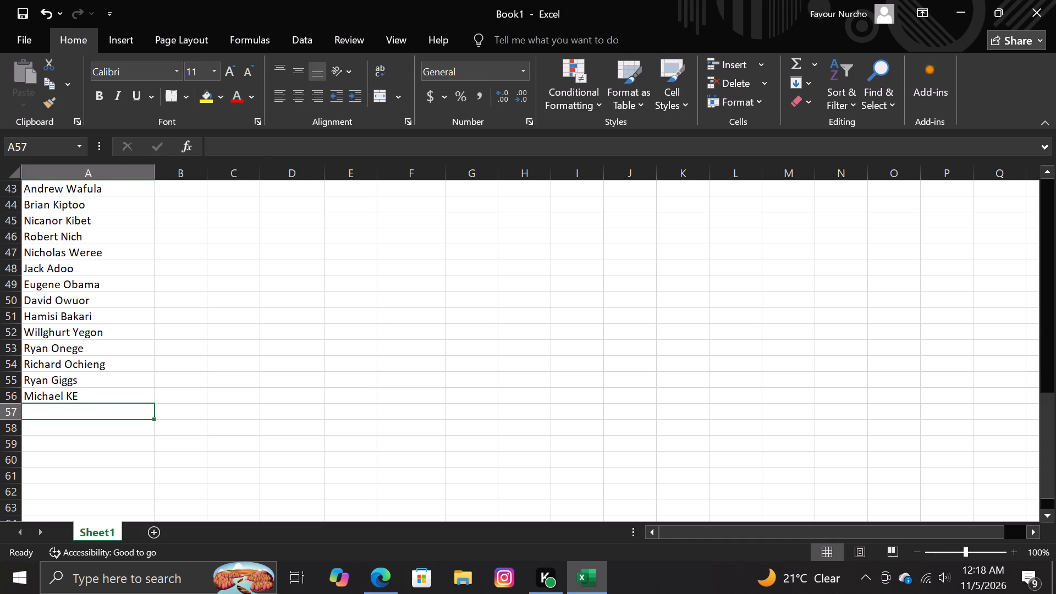
Replace the capitalised surname fragment in cell A56 with the fifty-fifth student's complete surname, capitalising only its initial.
{"action": "left_click", "coordinate": [100, 387]}
{"action": "left_click", "coordinate": [99, 398]}
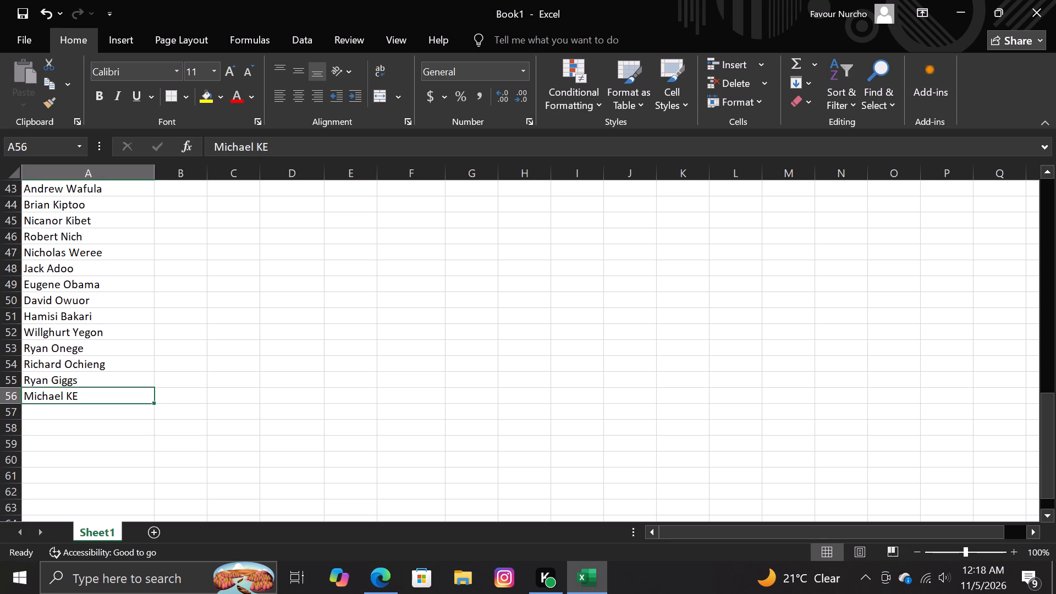
{"action": "double_click", "coordinate": [99, 398]}
{"action": "key", "text": "BackSpace"}
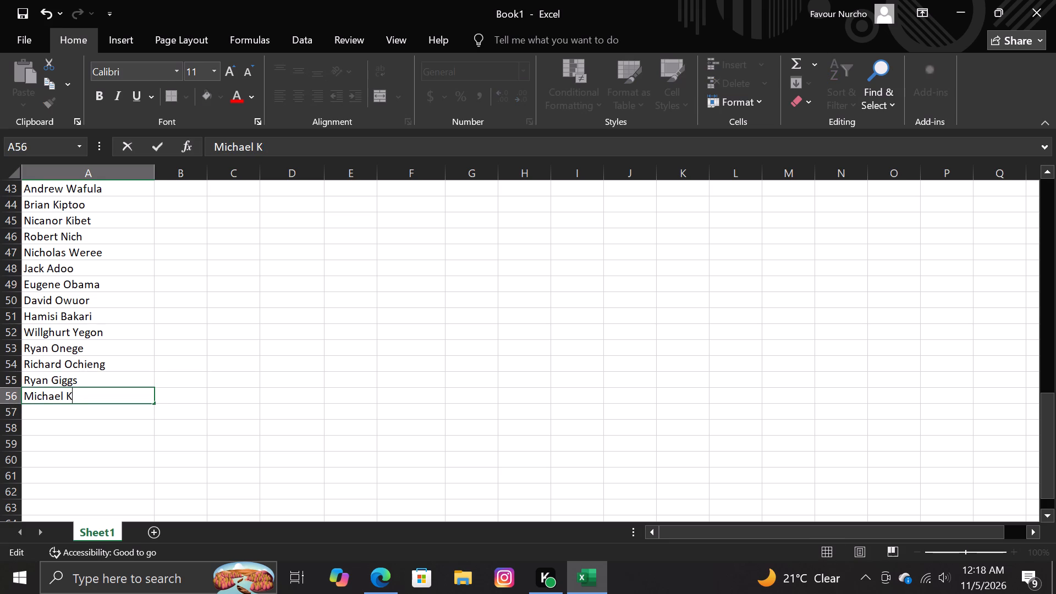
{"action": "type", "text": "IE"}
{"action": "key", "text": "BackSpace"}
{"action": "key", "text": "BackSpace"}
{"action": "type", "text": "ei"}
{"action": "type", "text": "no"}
{"action": "left_click", "coordinate": [70, 410]}
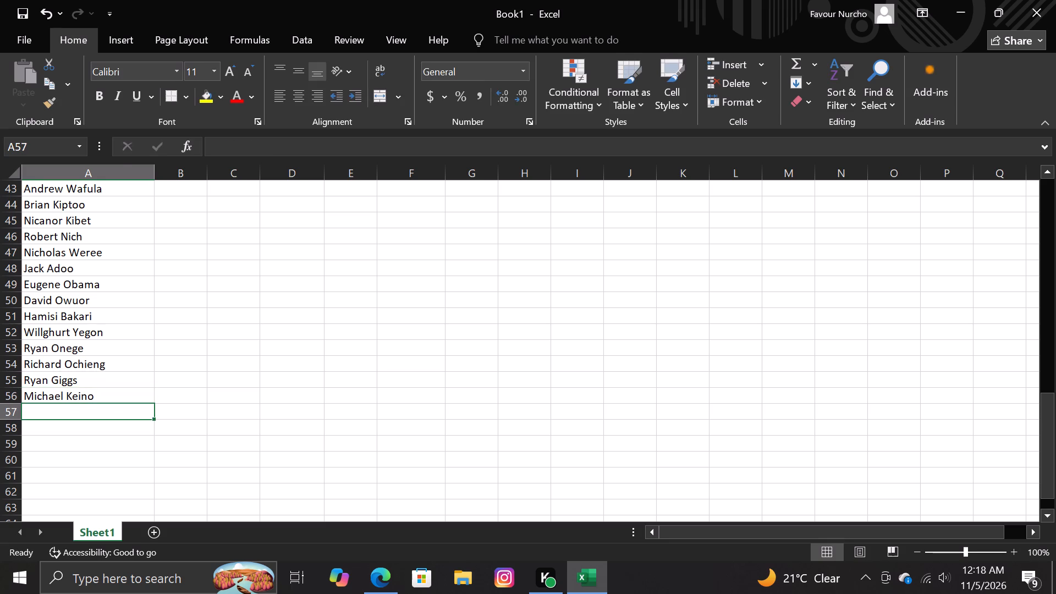
Enter the fifty-sixth student's full name in cell A57 of the Name column, with only the initials capitalised.
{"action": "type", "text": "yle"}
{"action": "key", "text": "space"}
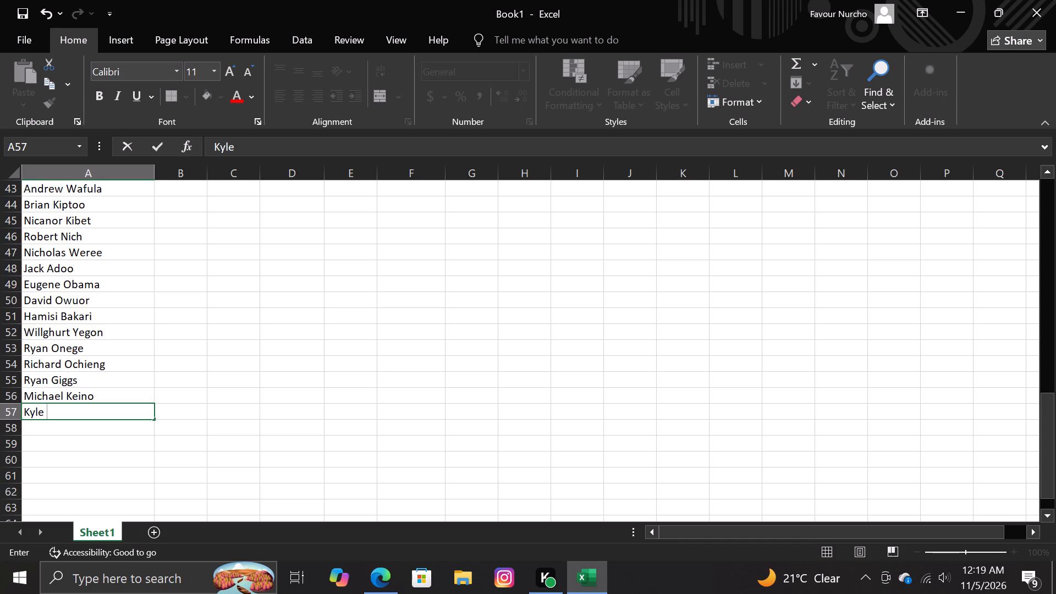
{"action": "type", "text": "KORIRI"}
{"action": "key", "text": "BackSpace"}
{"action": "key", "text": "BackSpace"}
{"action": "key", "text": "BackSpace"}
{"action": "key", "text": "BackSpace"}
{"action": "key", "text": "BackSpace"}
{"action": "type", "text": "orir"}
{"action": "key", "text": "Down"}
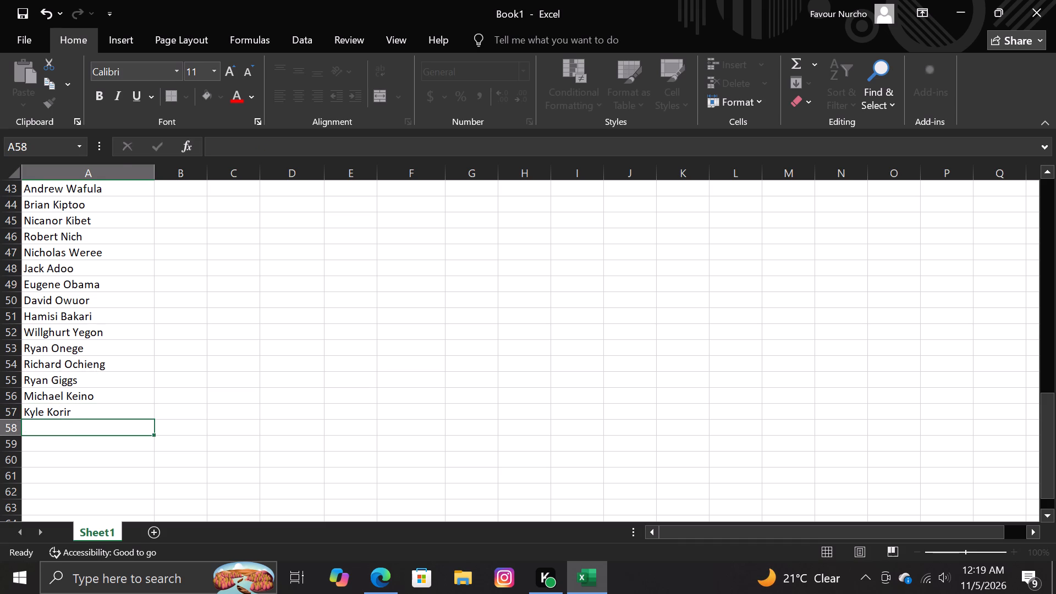
Enter the fifty-seventh student's full name in cell A58 of the Name column.
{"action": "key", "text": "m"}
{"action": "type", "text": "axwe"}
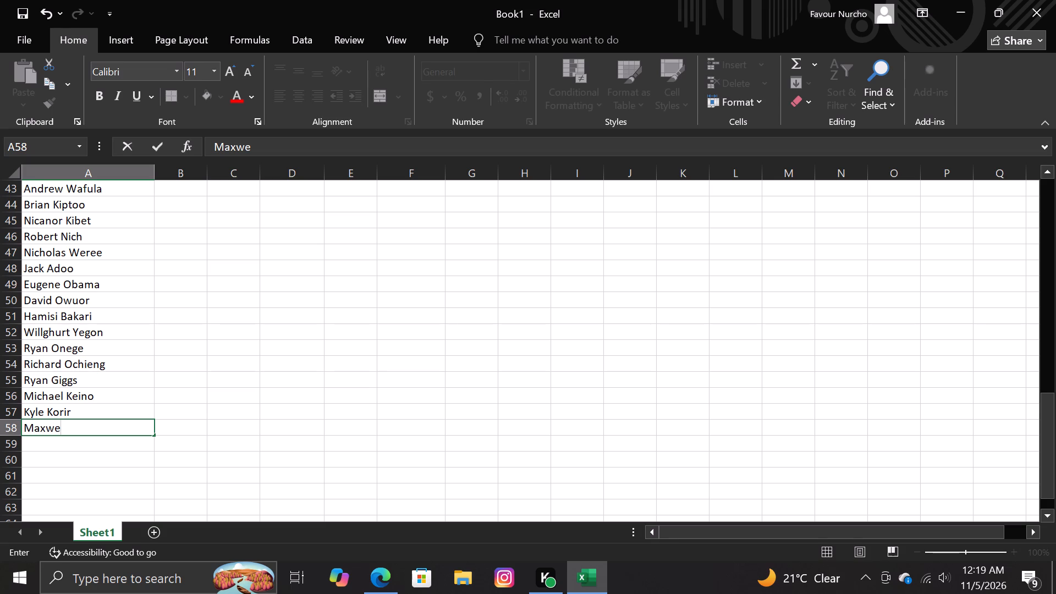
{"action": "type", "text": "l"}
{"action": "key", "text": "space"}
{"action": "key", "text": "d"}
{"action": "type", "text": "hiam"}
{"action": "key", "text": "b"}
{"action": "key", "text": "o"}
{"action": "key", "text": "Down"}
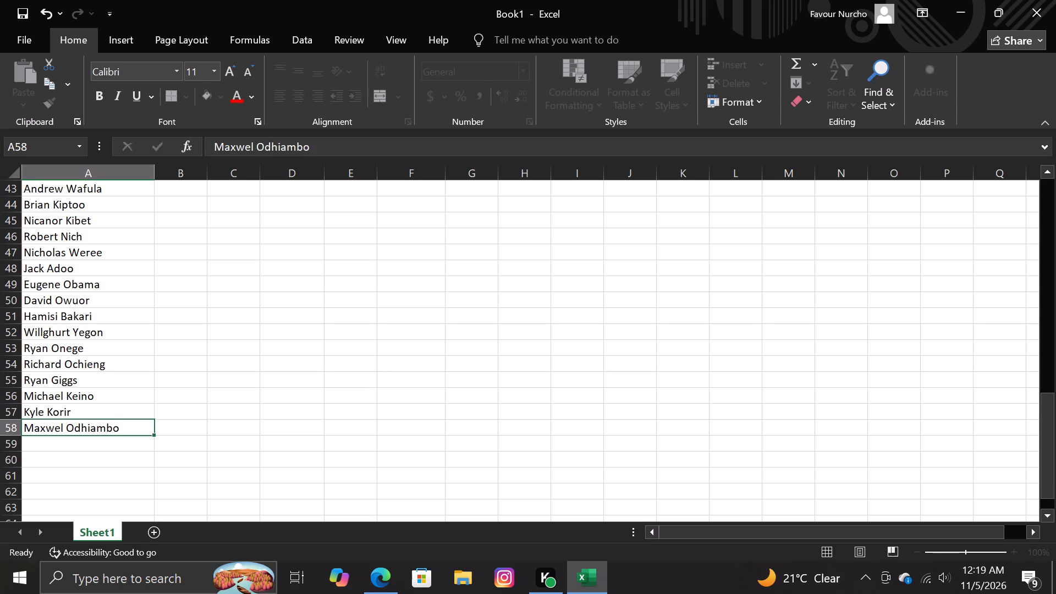
Enter the fifty-eighth student's full name in cell A59 of the Name column.
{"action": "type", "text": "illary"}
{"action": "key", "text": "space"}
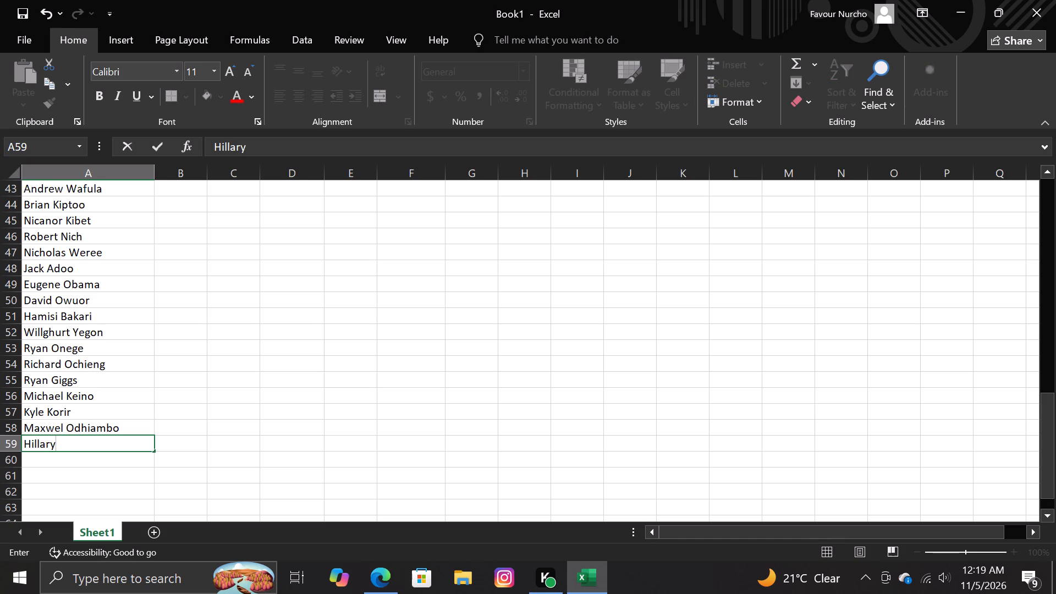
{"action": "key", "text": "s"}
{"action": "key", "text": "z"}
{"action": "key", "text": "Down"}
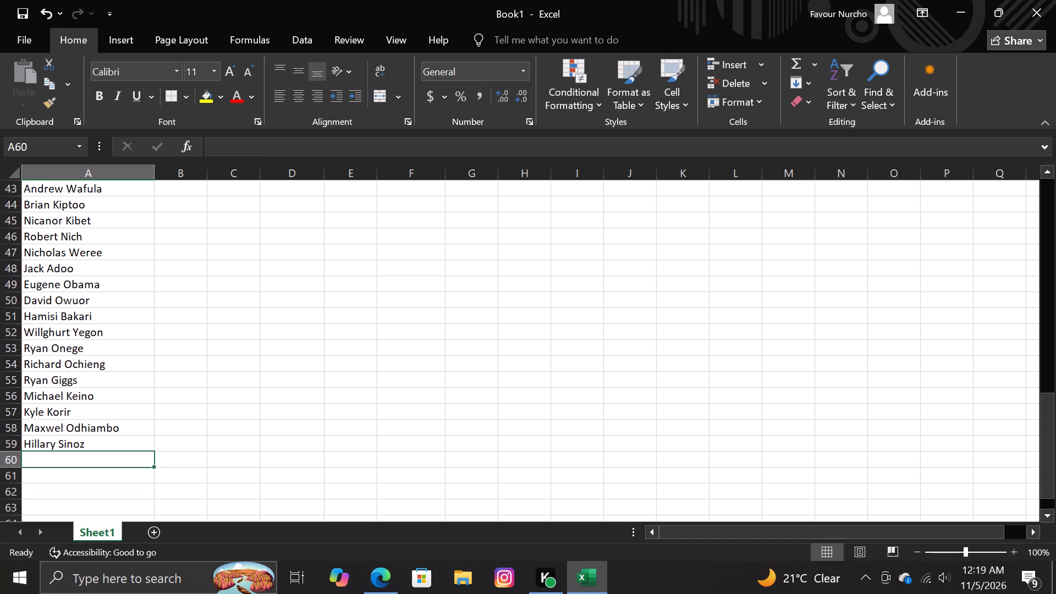
Enter the fifty-ninth student's full name in cell A60 of the Name column.
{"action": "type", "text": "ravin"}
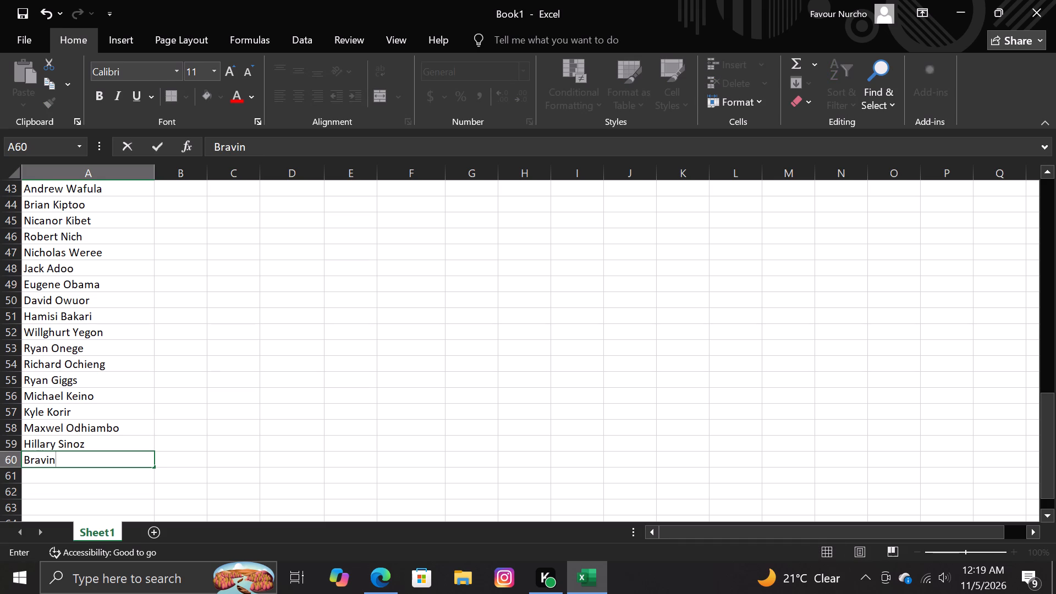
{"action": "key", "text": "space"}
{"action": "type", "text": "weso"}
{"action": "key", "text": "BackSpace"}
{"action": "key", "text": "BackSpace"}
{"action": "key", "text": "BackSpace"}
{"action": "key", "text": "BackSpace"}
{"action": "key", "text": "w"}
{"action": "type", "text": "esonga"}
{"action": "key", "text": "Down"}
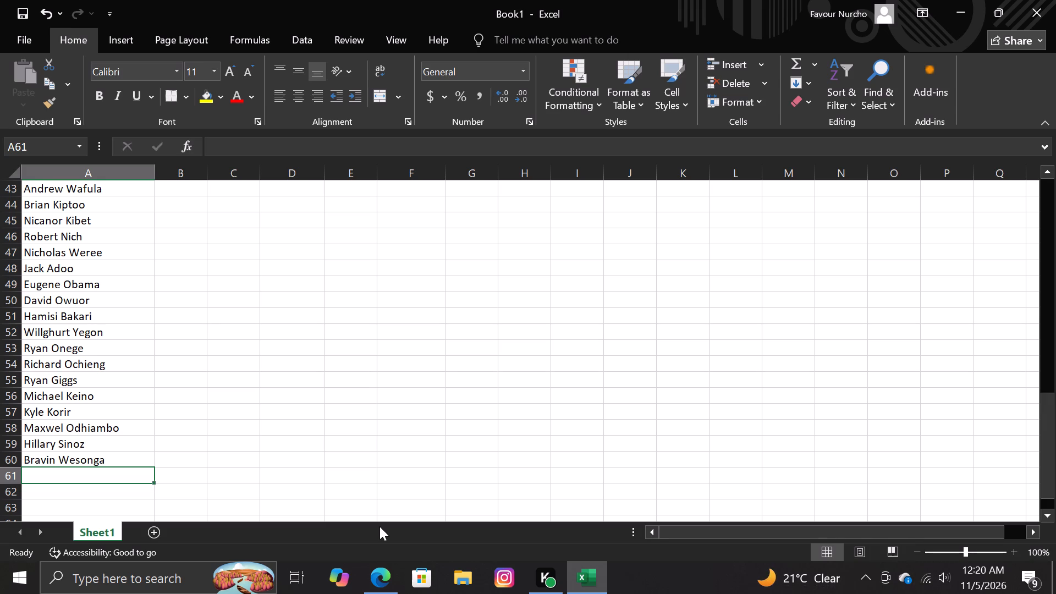
Enter the sixtieth student's full name in cell A61 of the Name column.
{"action": "left_click", "coordinate": [41, 472]}
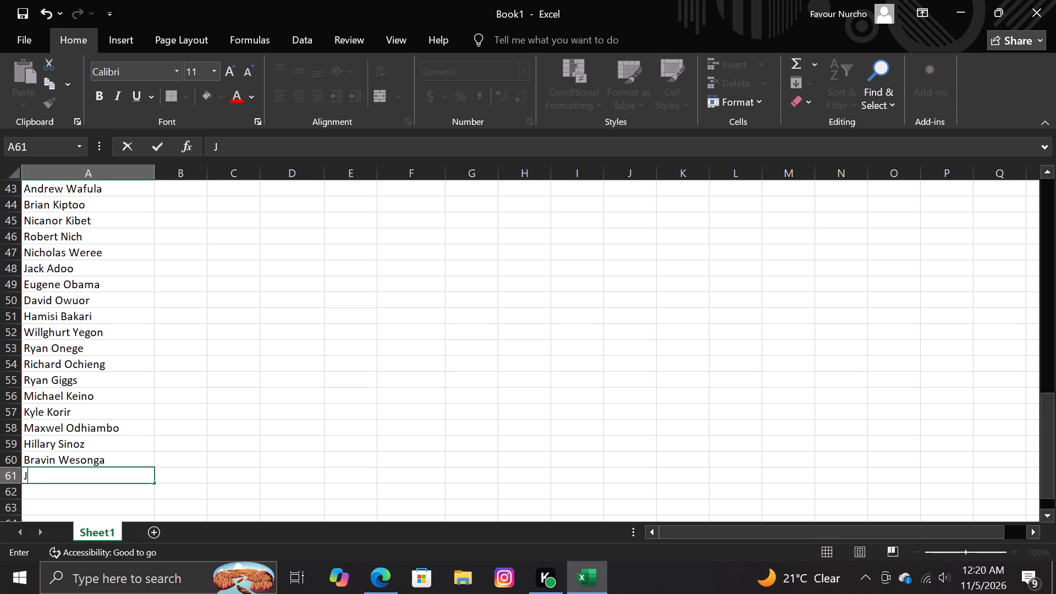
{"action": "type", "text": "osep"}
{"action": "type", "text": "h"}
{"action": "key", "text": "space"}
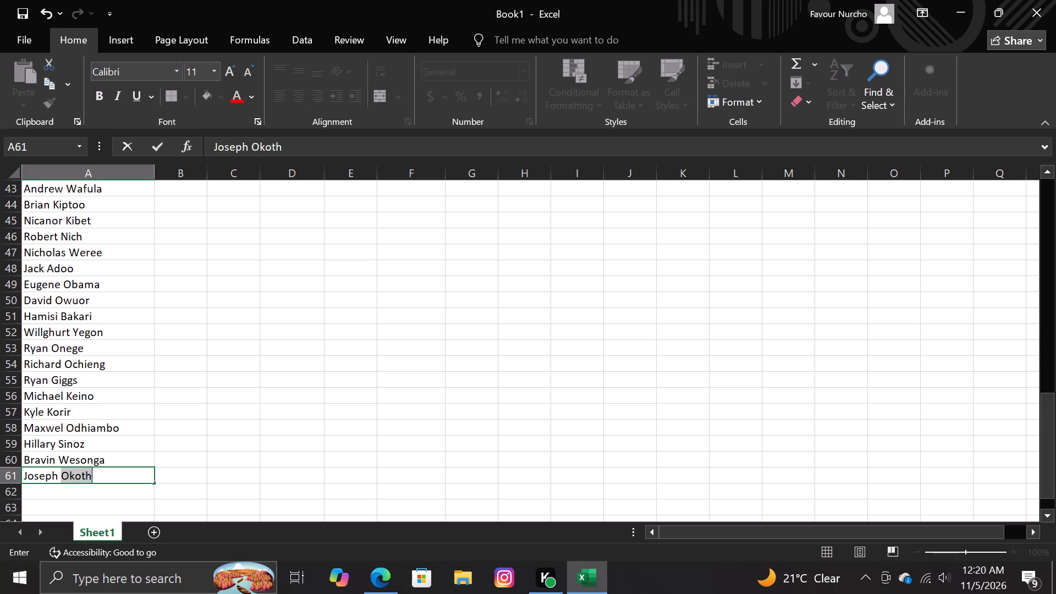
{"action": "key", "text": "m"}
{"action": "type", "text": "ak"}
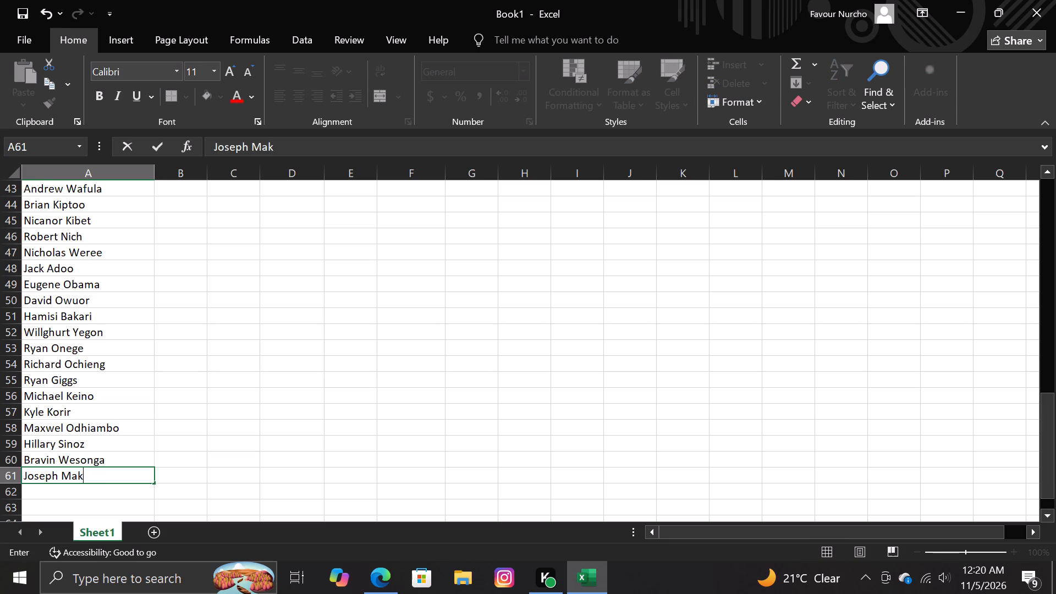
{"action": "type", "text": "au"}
{"action": "left_click", "coordinate": [193, 194]}
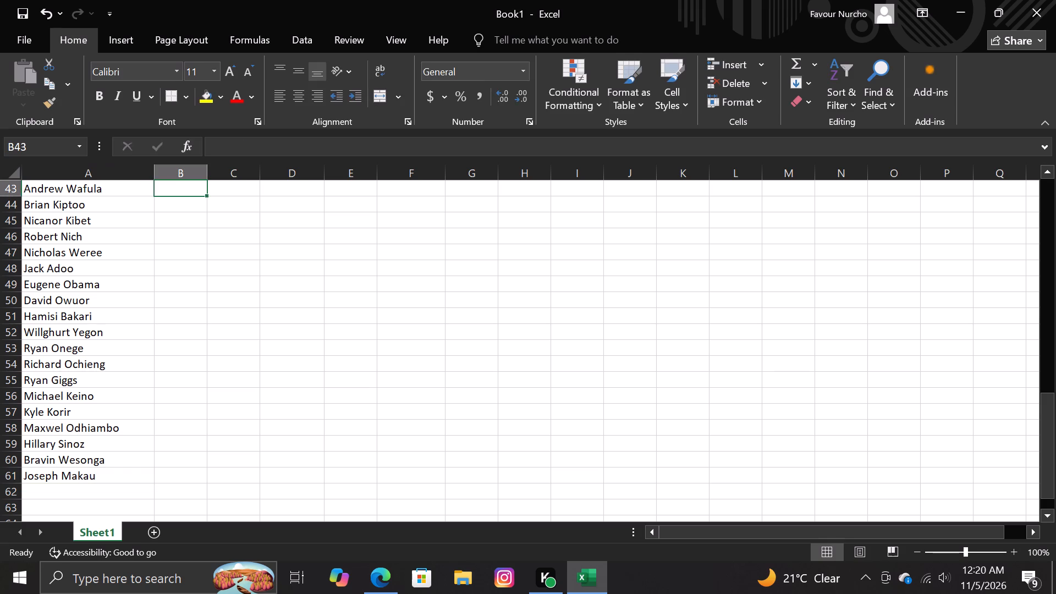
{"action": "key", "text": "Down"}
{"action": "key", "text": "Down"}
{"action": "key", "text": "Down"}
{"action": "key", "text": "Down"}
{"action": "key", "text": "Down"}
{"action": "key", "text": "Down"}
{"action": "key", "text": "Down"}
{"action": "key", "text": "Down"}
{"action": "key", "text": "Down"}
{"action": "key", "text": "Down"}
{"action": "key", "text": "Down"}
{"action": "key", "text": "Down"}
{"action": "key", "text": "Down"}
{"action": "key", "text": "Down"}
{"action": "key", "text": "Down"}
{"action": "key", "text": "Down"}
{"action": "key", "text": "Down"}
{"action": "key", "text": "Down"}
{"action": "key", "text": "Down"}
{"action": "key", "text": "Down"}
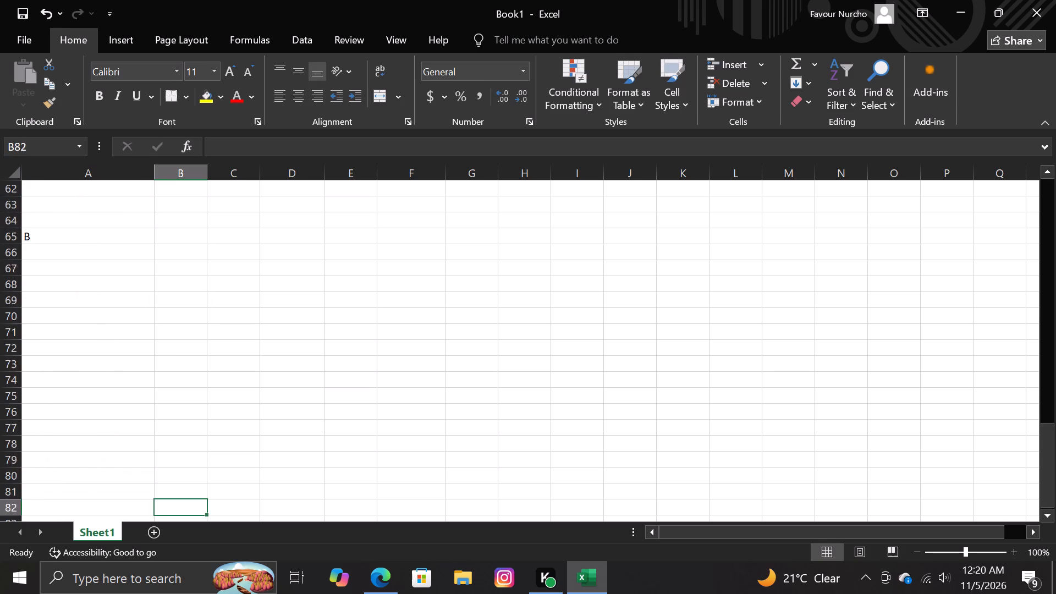
Enter 4DELTA as the class of the first student, in cell B2.
{"action": "key", "text": "Up"}
{"action": "key", "text": "Up"}
{"action": "key", "text": "Up"}
{"action": "key", "text": "Up"}
{"action": "key", "text": "Up"}
{"action": "key", "text": "Up"}
{"action": "key", "text": "Up"}
{"action": "key", "text": "Up"}
{"action": "key", "text": "Up"}
{"action": "key", "text": "Up"}
{"action": "key", "text": "Up"}
{"action": "key", "text": "Up"}
{"action": "key", "text": "Up"}
{"action": "key", "text": "Up"}
{"action": "key", "text": "Up"}
{"action": "key", "text": "Up"}
{"action": "key", "text": "Up"}
{"action": "key", "text": "Up"}
{"action": "key", "text": "Up"}
{"action": "key", "text": "Up"}
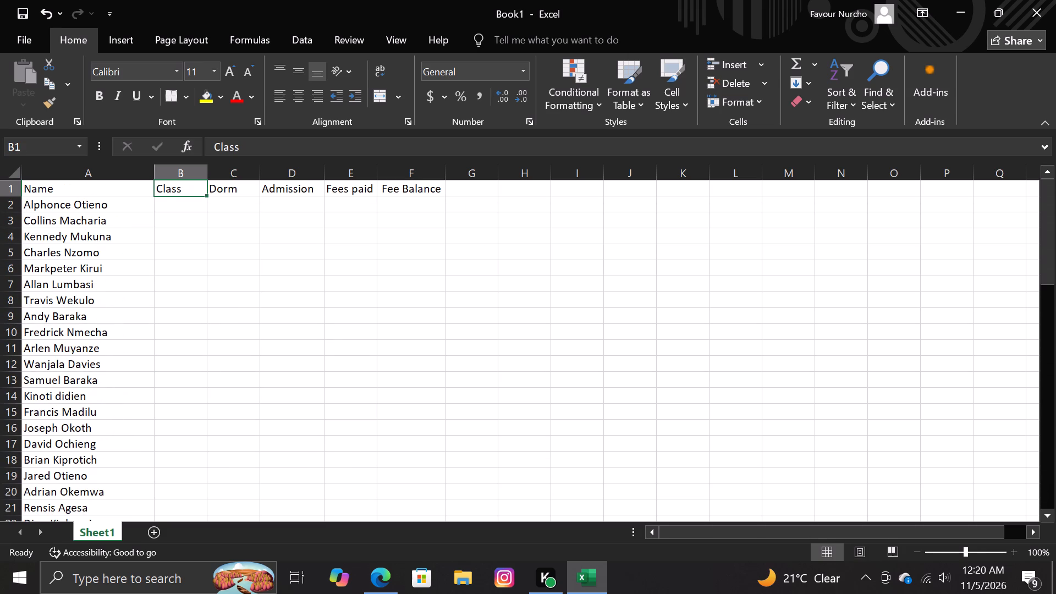
{"action": "left_click", "coordinate": [185, 196]}
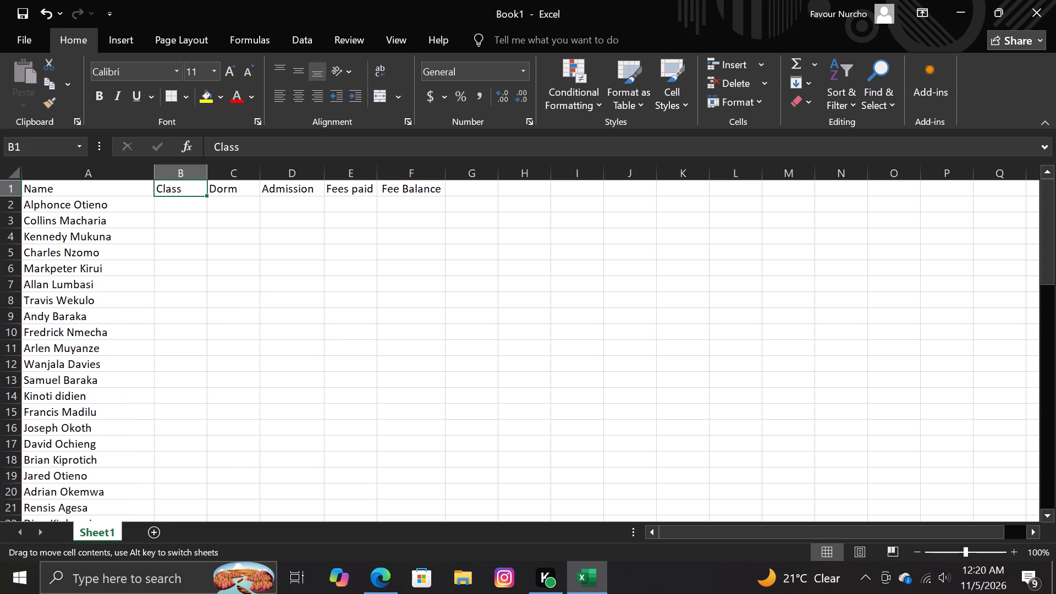
{"action": "left_click", "coordinate": [180, 198]}
{"action": "left_click", "coordinate": [173, 197]}
{"action": "double_click", "coordinate": [173, 197]}
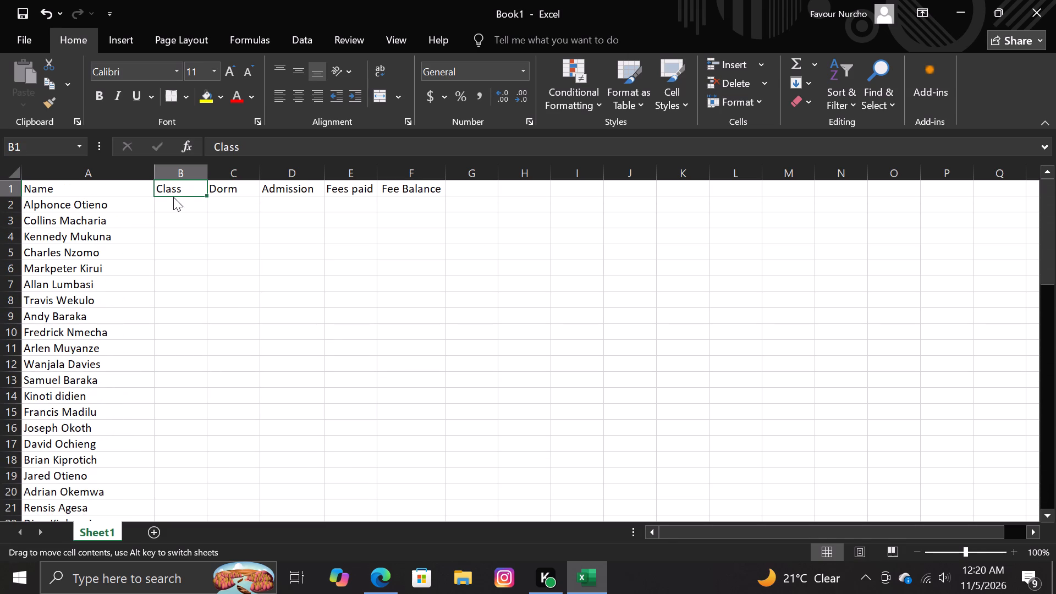
{"action": "double_click", "coordinate": [174, 198]}
{"action": "double_click", "coordinate": [185, 212]}
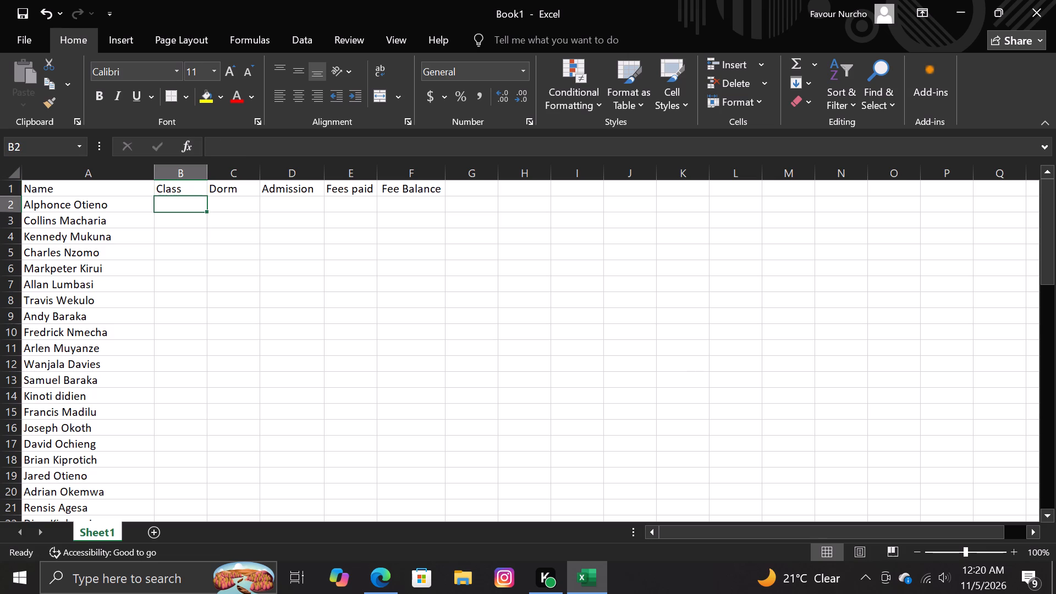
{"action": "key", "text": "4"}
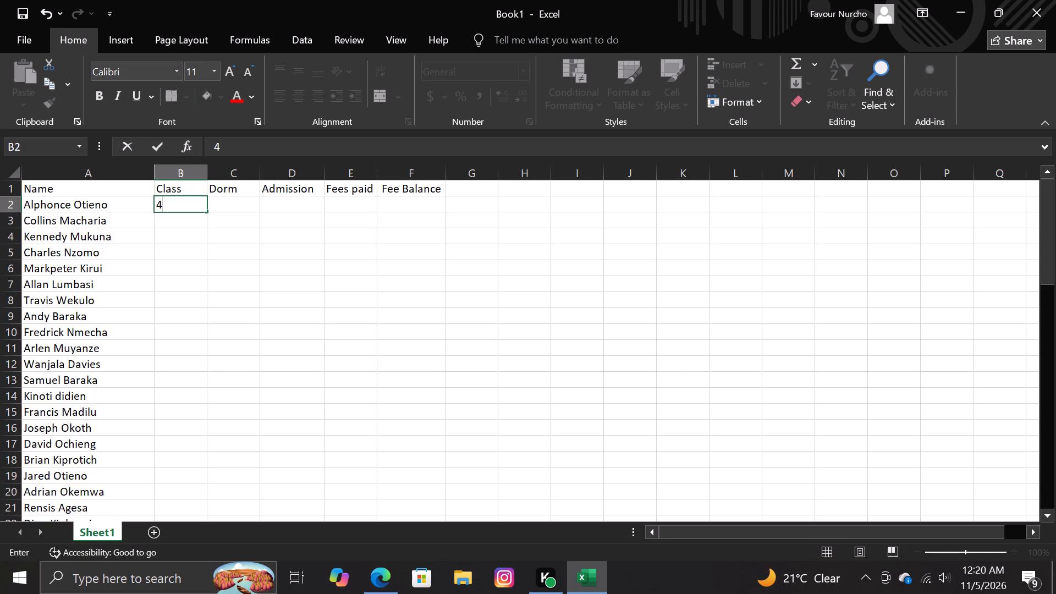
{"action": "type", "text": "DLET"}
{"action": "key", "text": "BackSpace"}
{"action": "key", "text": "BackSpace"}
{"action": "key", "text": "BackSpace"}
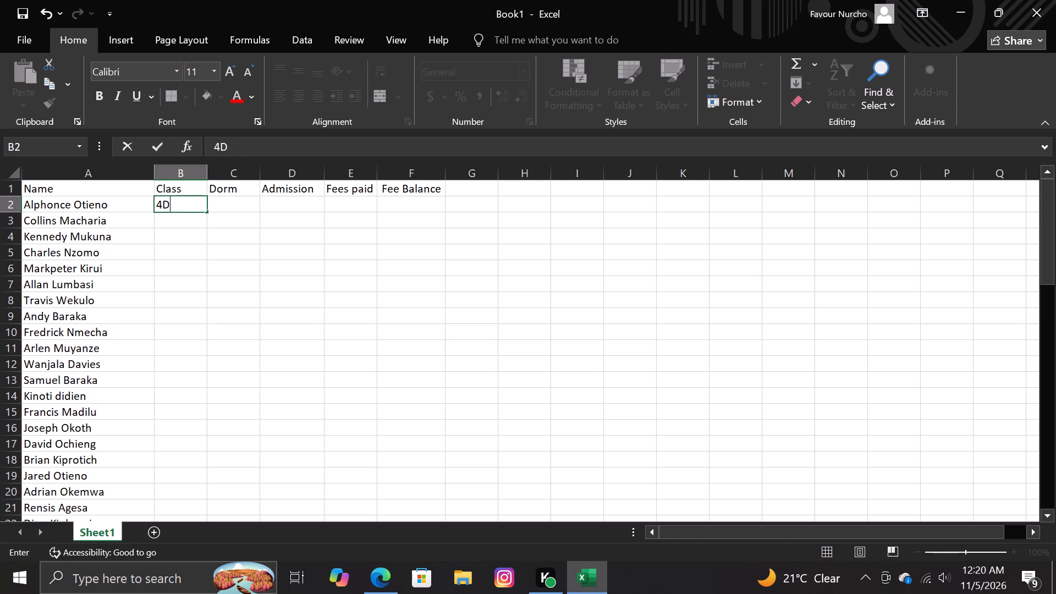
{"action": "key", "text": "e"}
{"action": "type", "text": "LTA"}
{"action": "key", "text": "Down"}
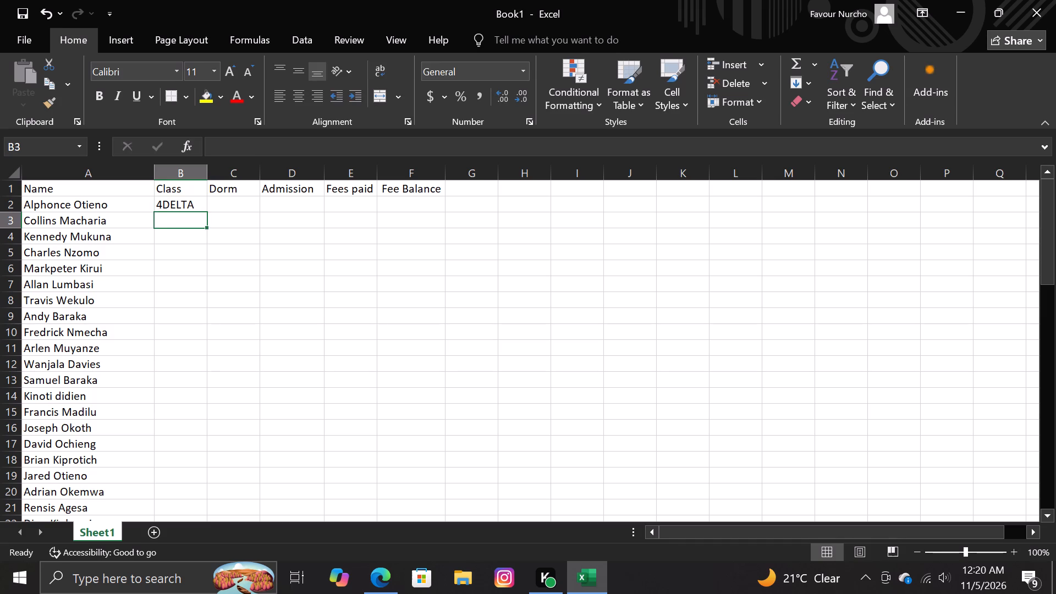
Enter 4DELTA in the Class column for the next three students, cells B3 to B5.
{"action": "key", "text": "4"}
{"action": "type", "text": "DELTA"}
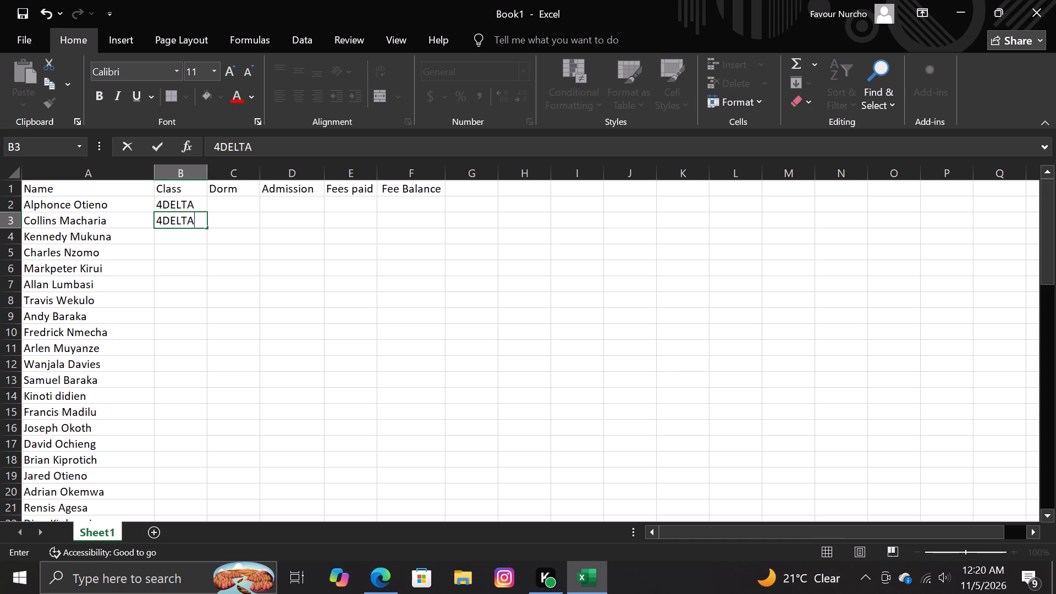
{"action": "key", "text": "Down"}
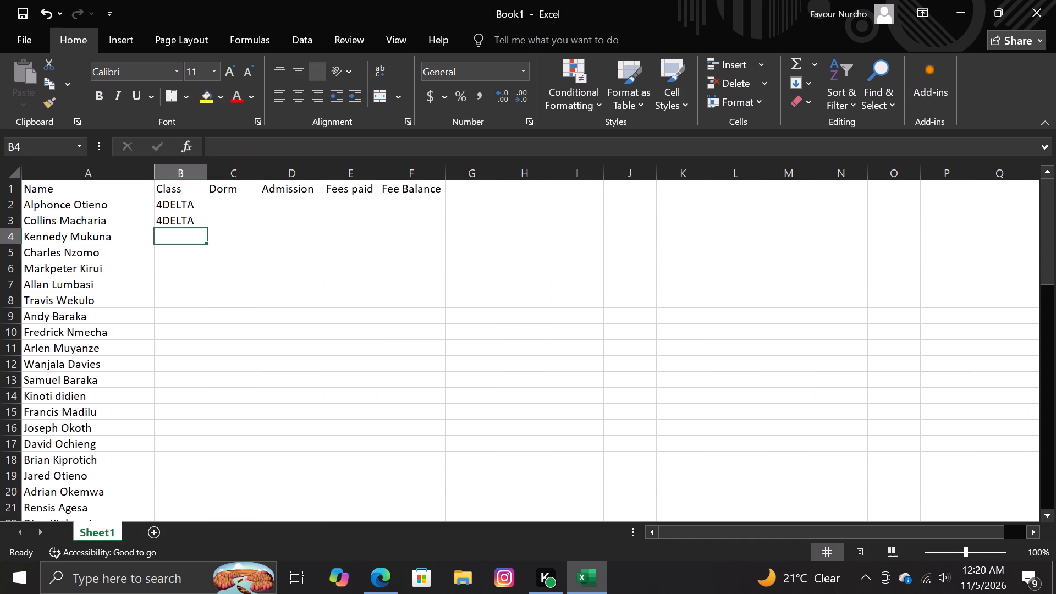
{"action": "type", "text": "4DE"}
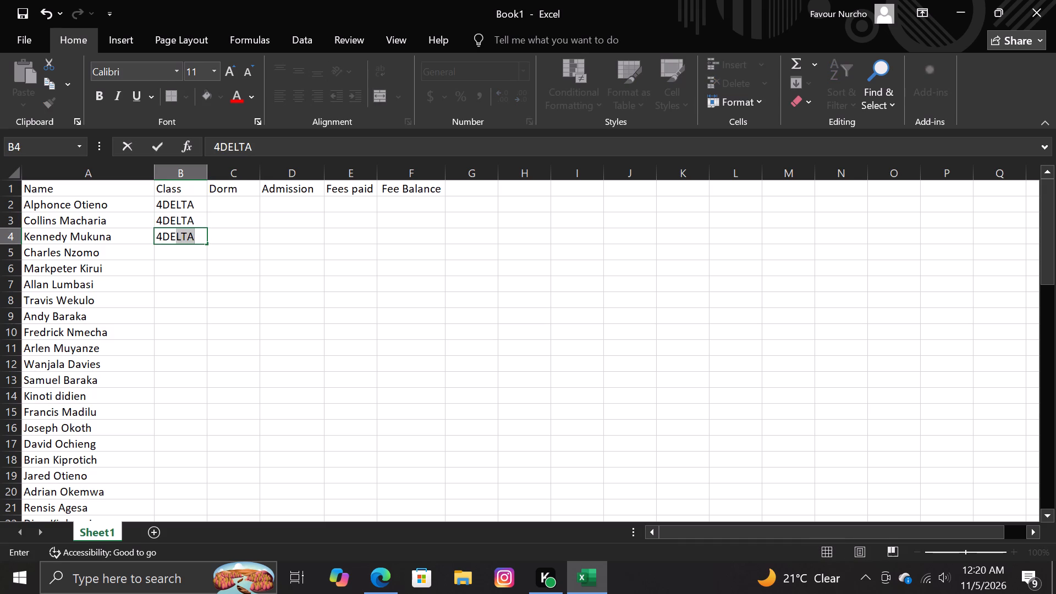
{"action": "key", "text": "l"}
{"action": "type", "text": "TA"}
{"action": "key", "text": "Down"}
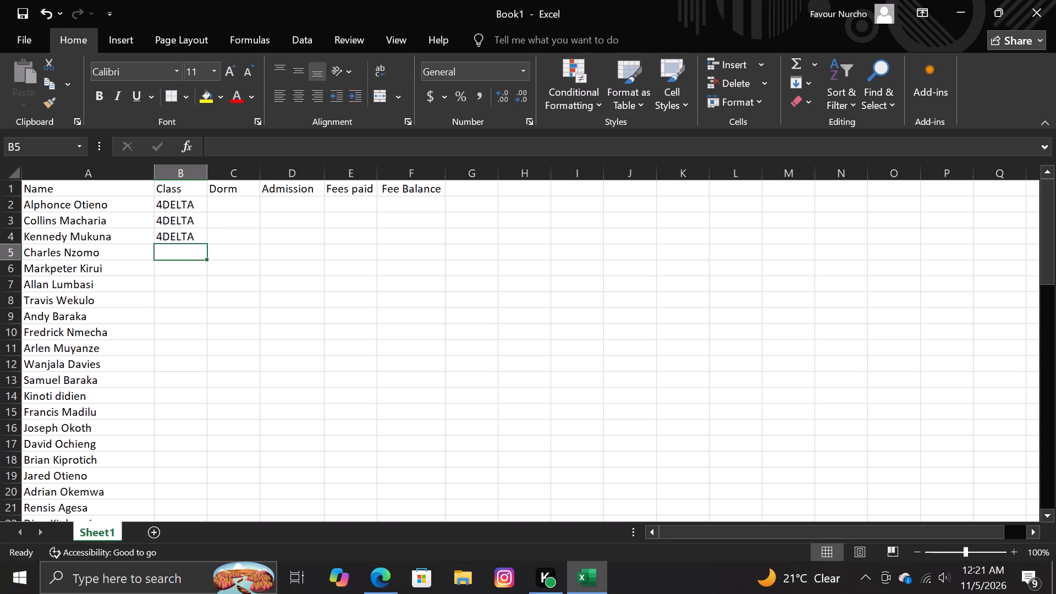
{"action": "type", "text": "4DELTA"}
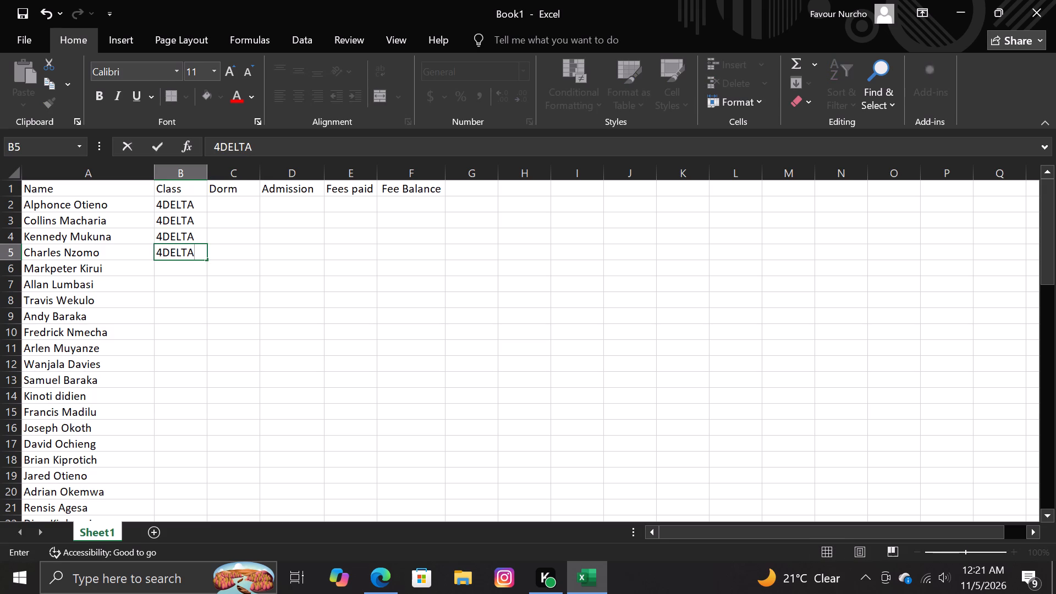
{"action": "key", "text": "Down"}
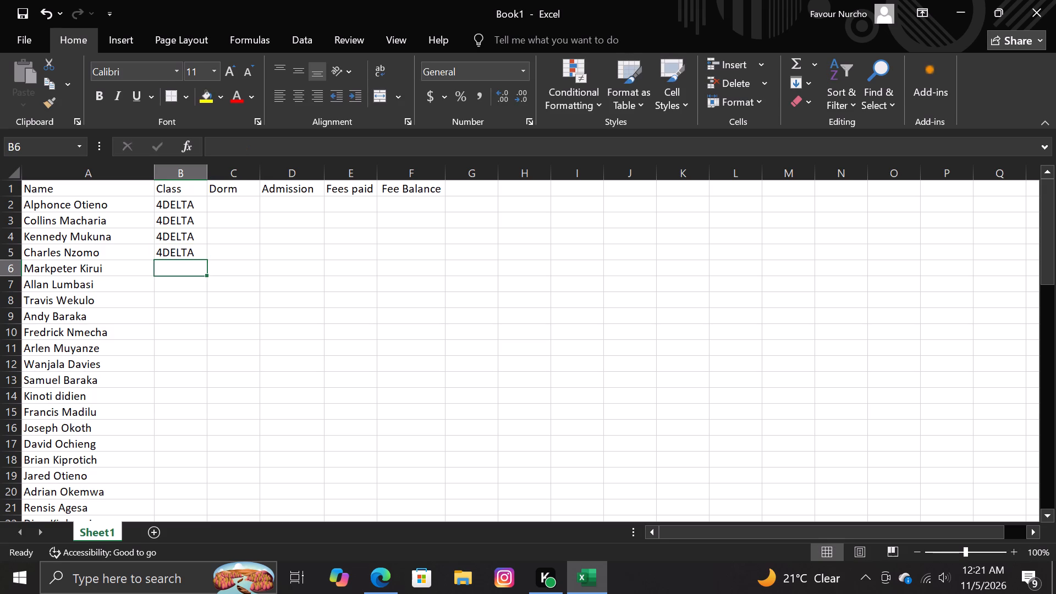
Enter 4DELTA as the class of the fifth student, in cell B6.
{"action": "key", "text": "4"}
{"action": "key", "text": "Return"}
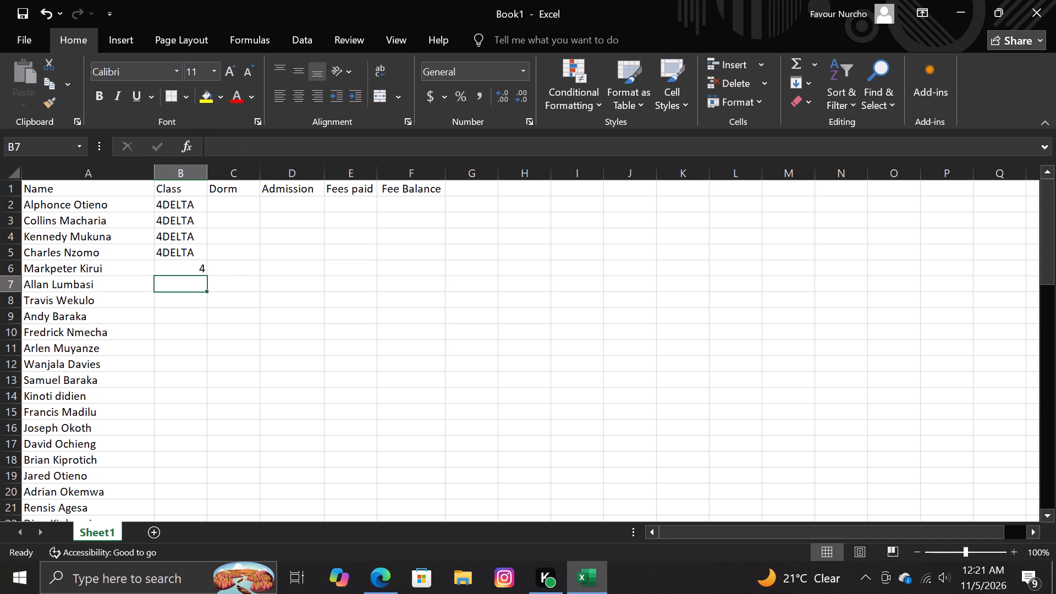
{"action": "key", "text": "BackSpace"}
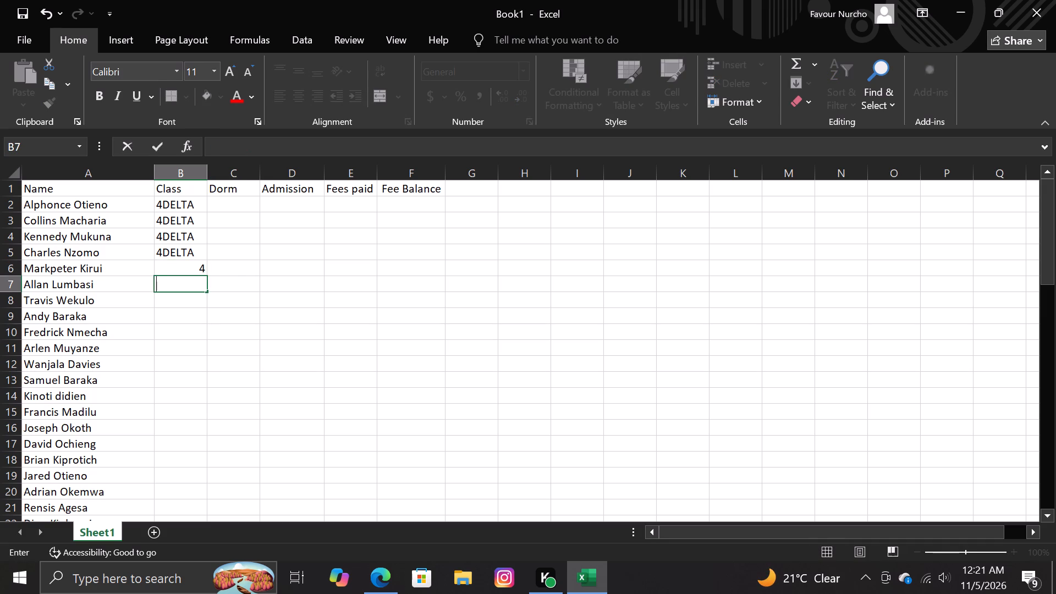
{"action": "left_click", "coordinate": [203, 269]}
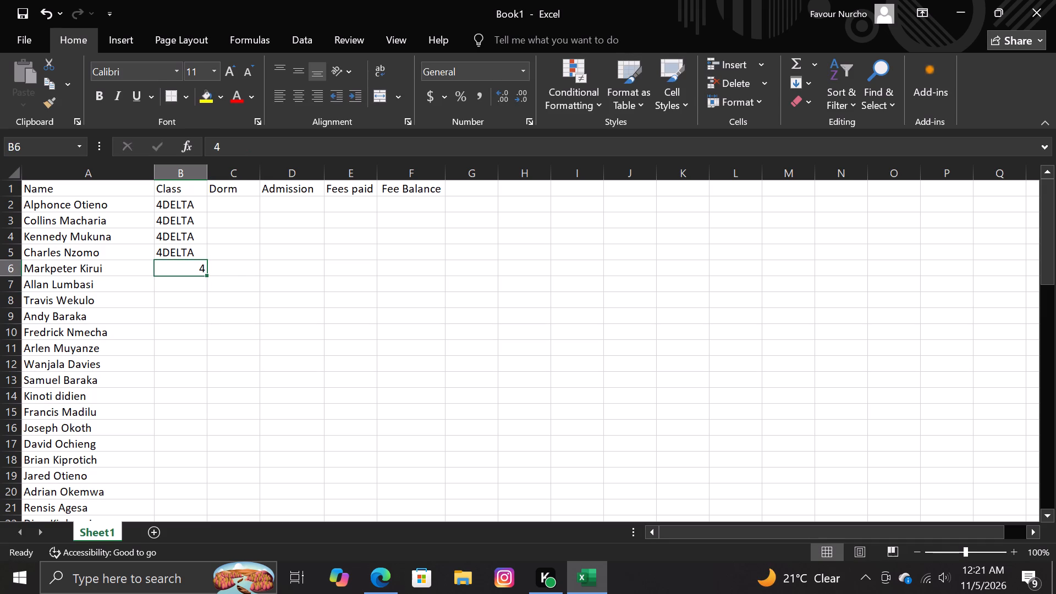
{"action": "double_click", "coordinate": [205, 269]}
{"action": "double_click", "coordinate": [205, 269]}
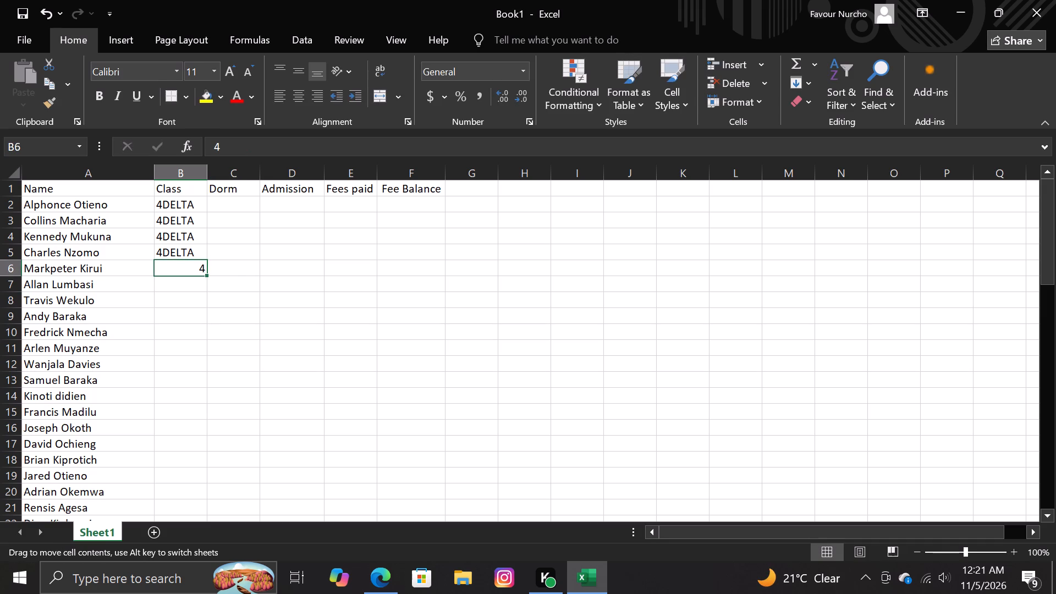
{"action": "double_click", "coordinate": [201, 266]}
{"action": "double_click", "coordinate": [206, 268]}
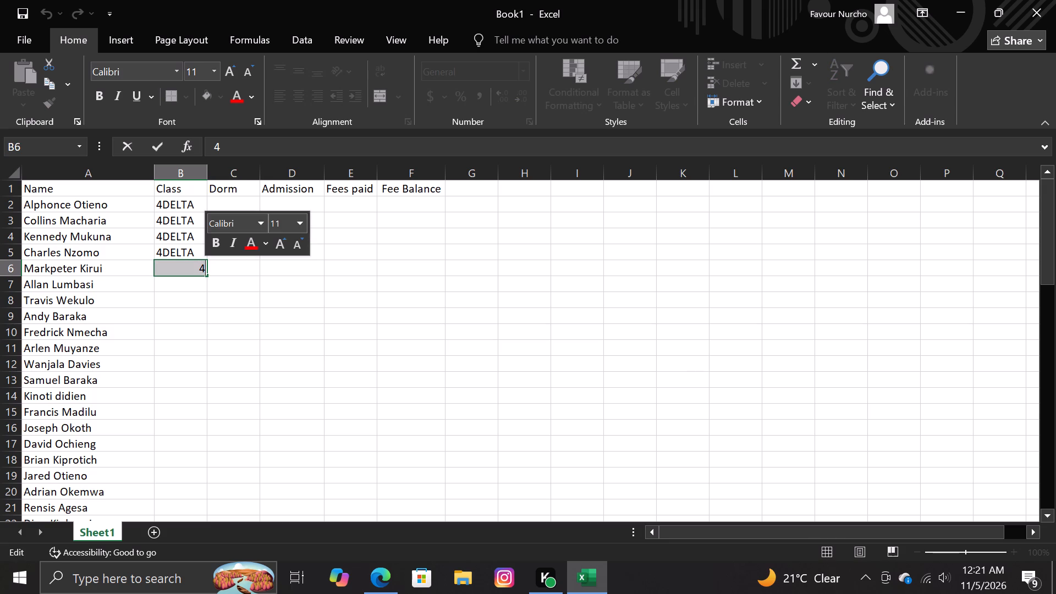
{"action": "key", "text": "BackSpace"}
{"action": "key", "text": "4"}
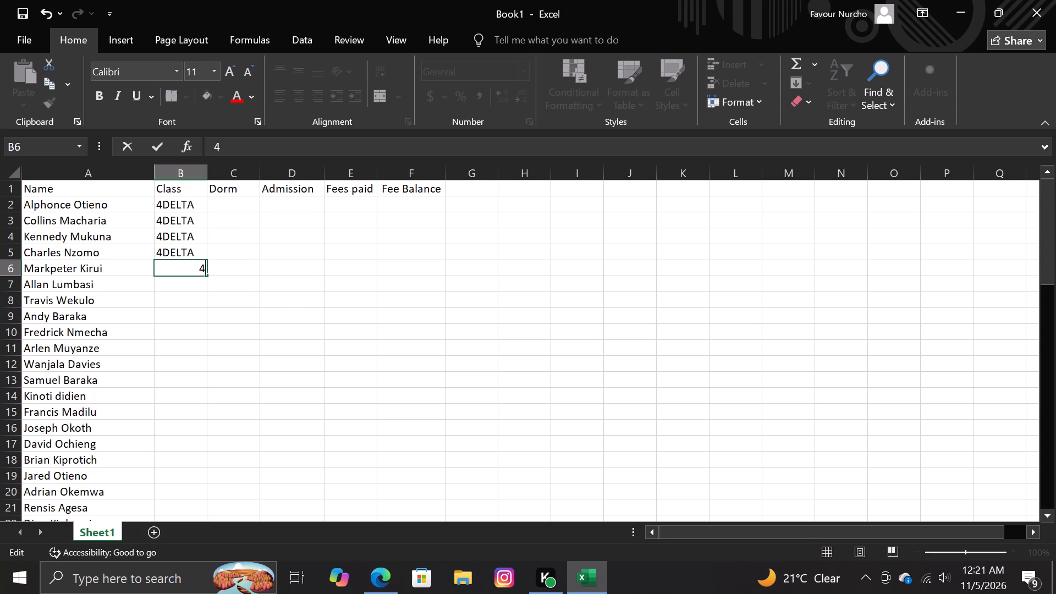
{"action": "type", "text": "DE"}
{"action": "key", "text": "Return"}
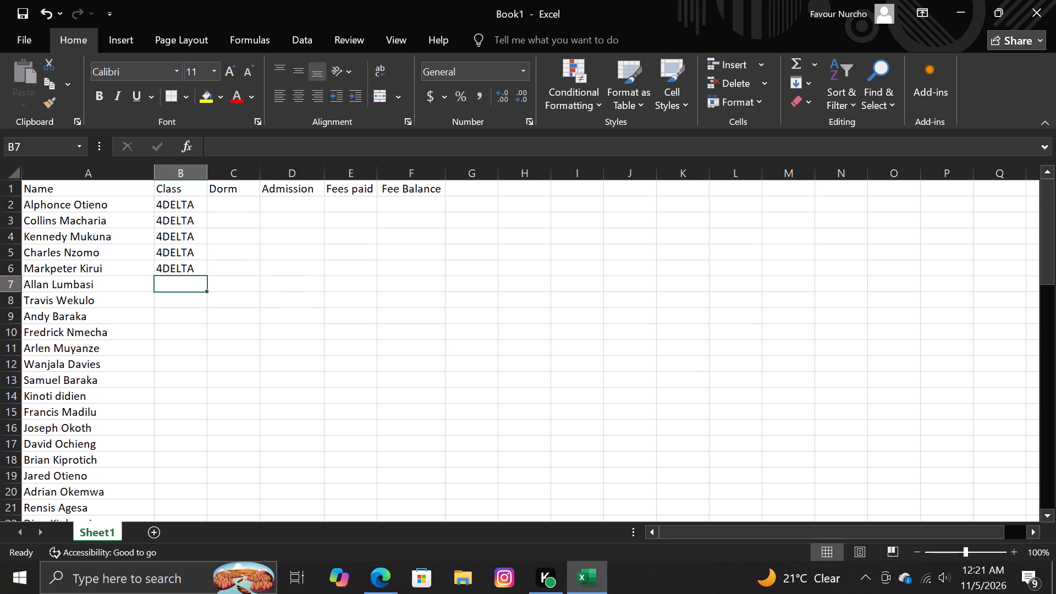
Fill in 4DELTA in the Class column for the next five students, cells B7 to B11.
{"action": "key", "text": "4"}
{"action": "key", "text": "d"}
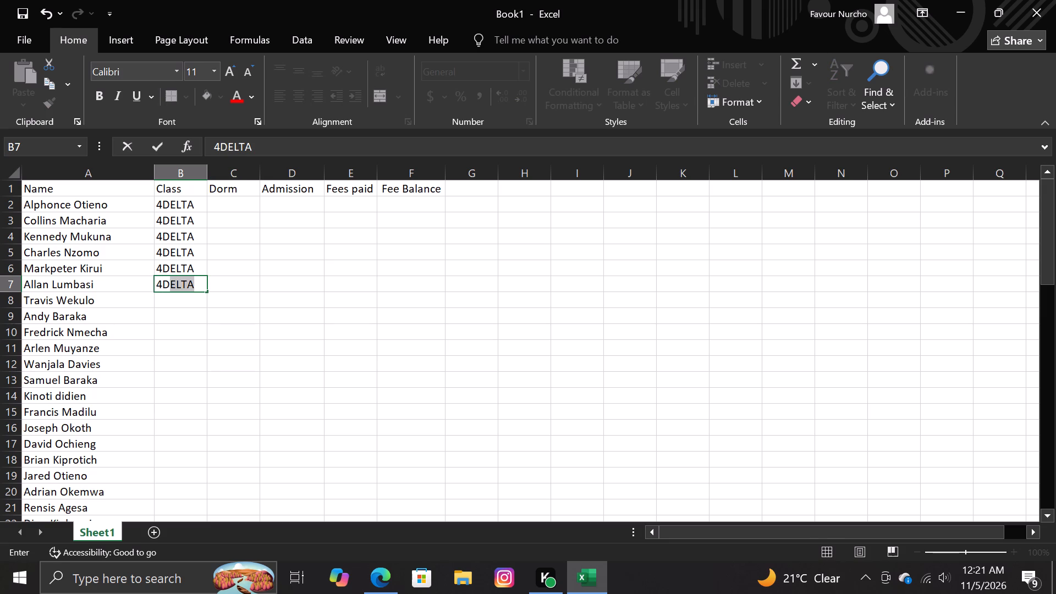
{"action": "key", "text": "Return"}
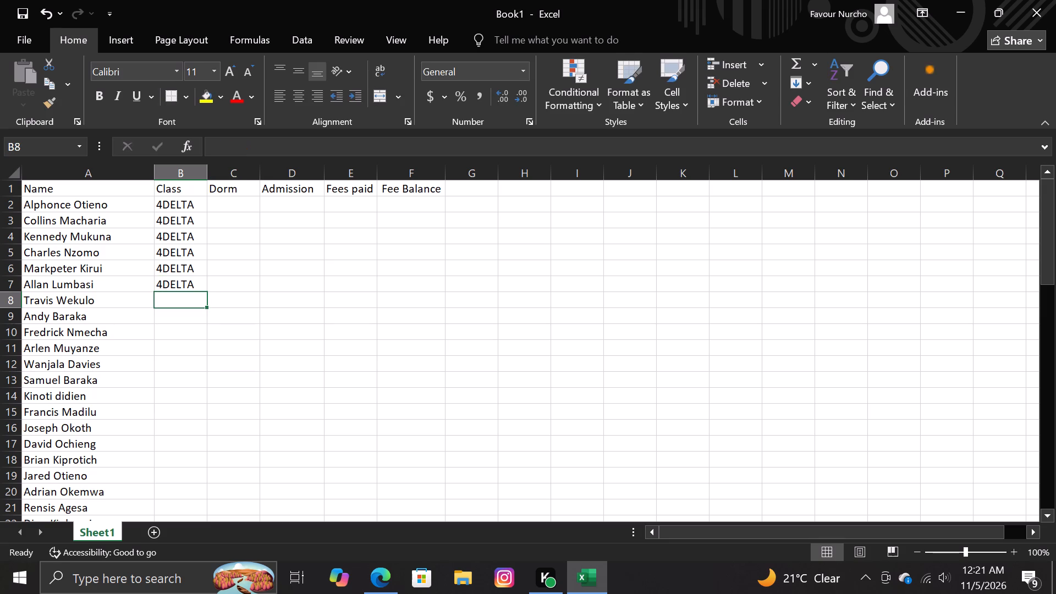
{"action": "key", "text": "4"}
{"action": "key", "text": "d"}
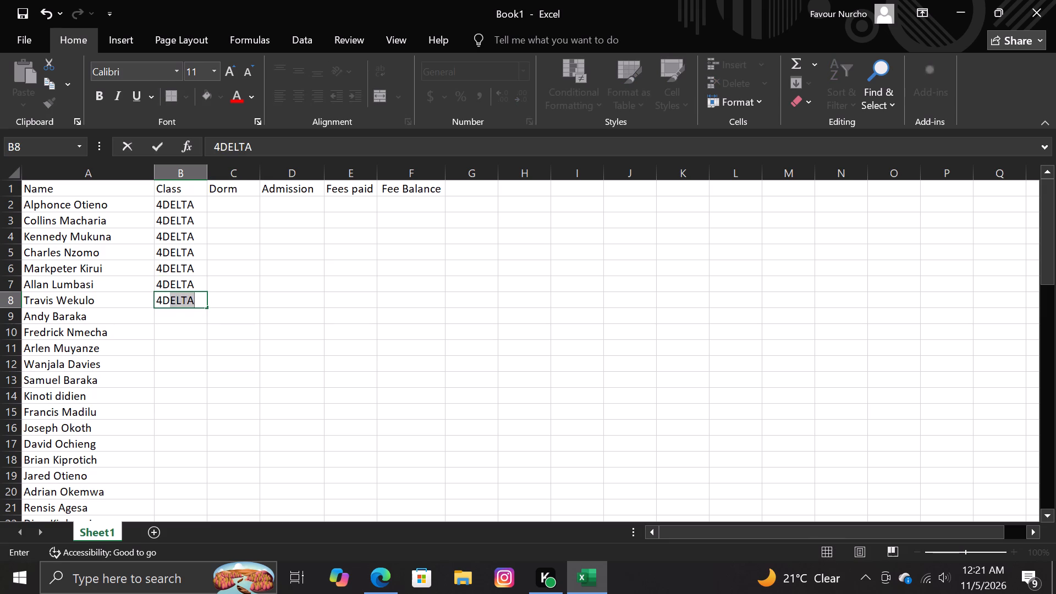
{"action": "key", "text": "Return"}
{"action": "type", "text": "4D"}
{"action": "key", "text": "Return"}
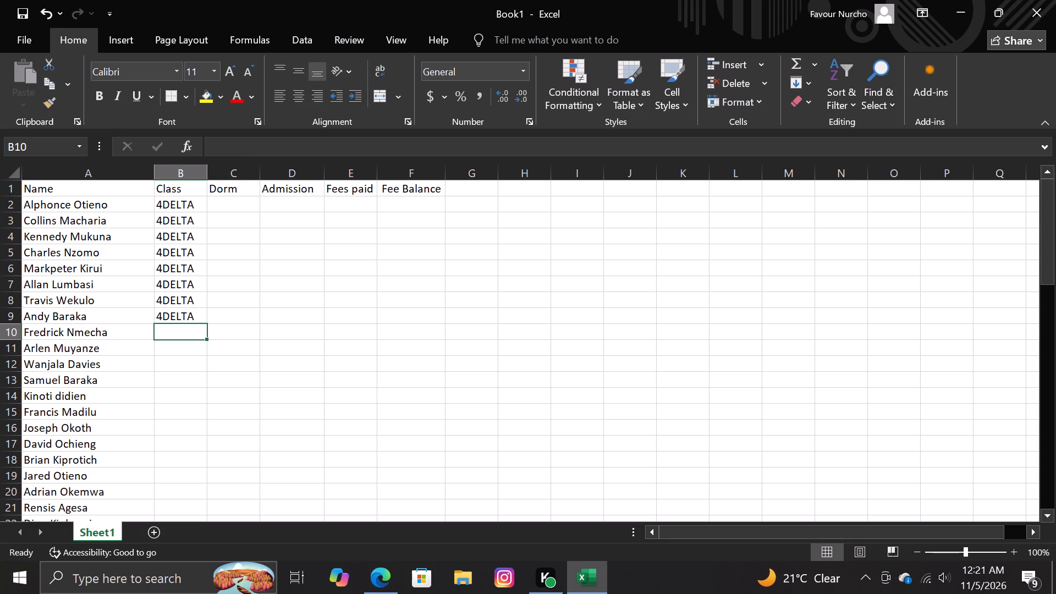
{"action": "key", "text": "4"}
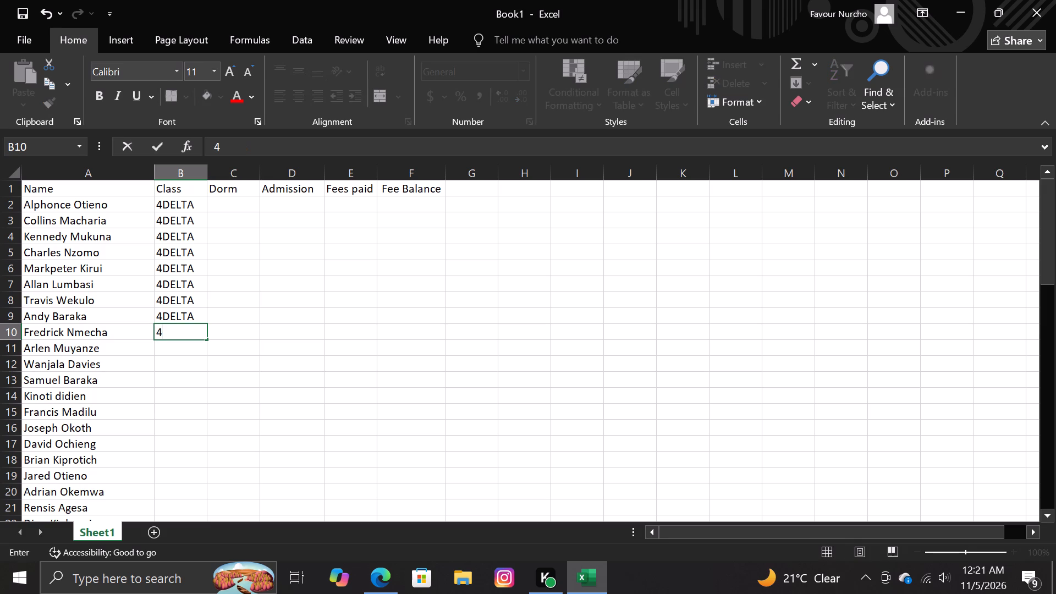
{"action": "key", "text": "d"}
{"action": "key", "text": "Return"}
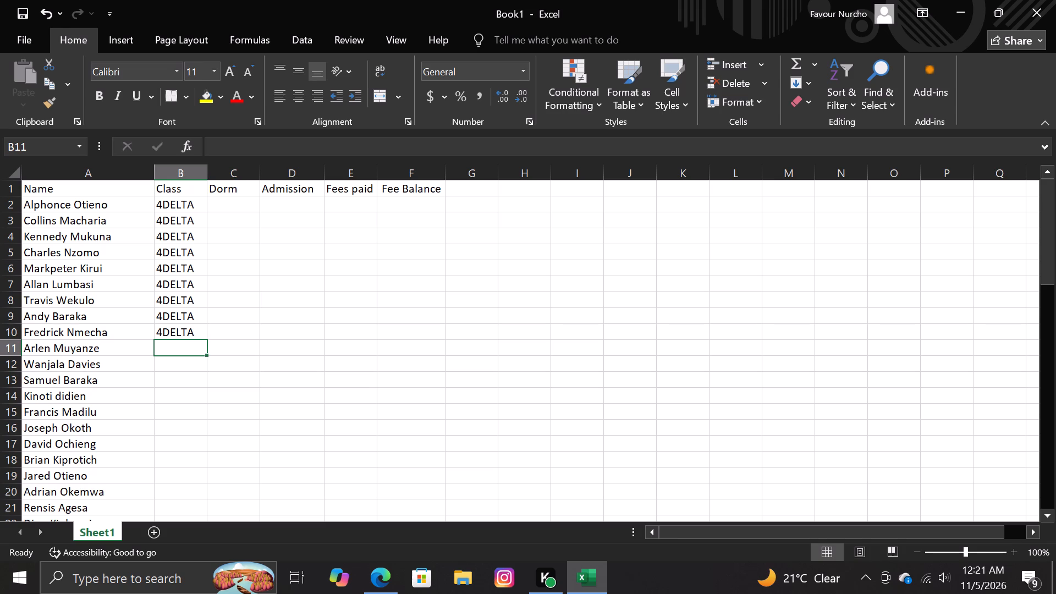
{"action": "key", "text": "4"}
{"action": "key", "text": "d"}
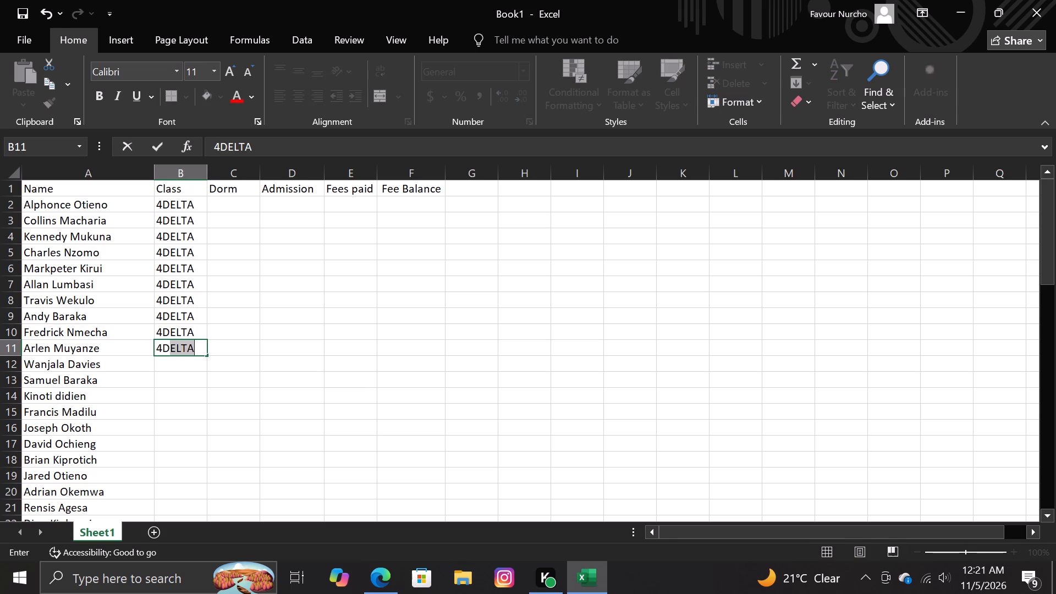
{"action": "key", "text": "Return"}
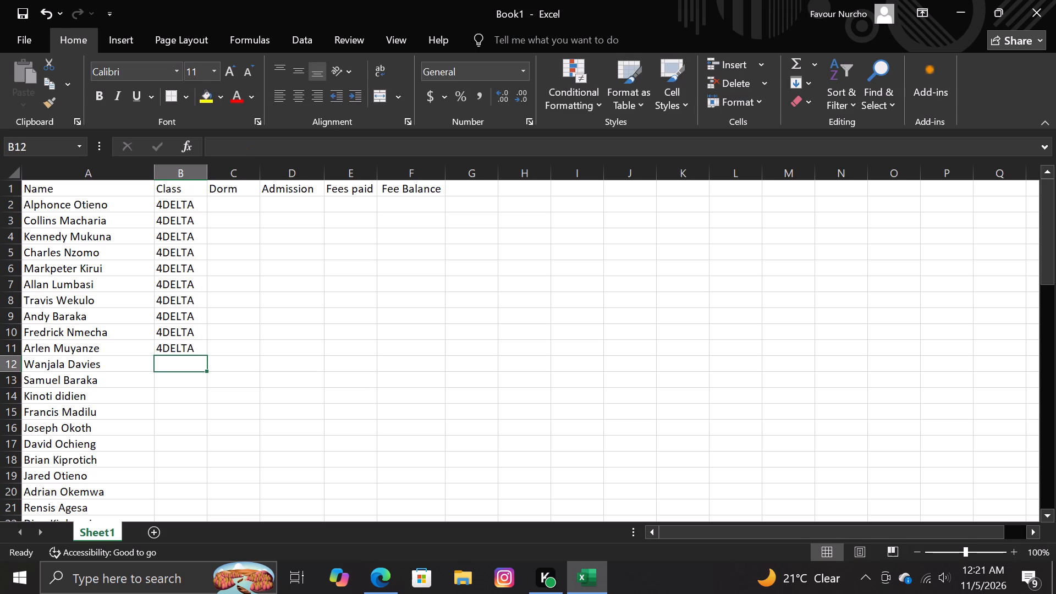
Enter 4EAST in the Class column for the next four students, cells B12 to B15.
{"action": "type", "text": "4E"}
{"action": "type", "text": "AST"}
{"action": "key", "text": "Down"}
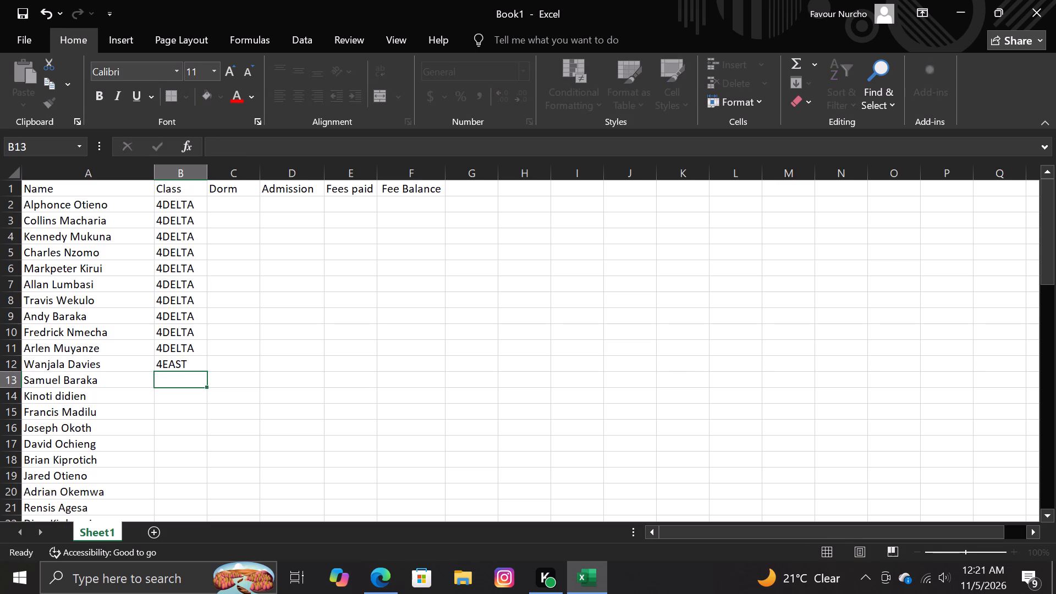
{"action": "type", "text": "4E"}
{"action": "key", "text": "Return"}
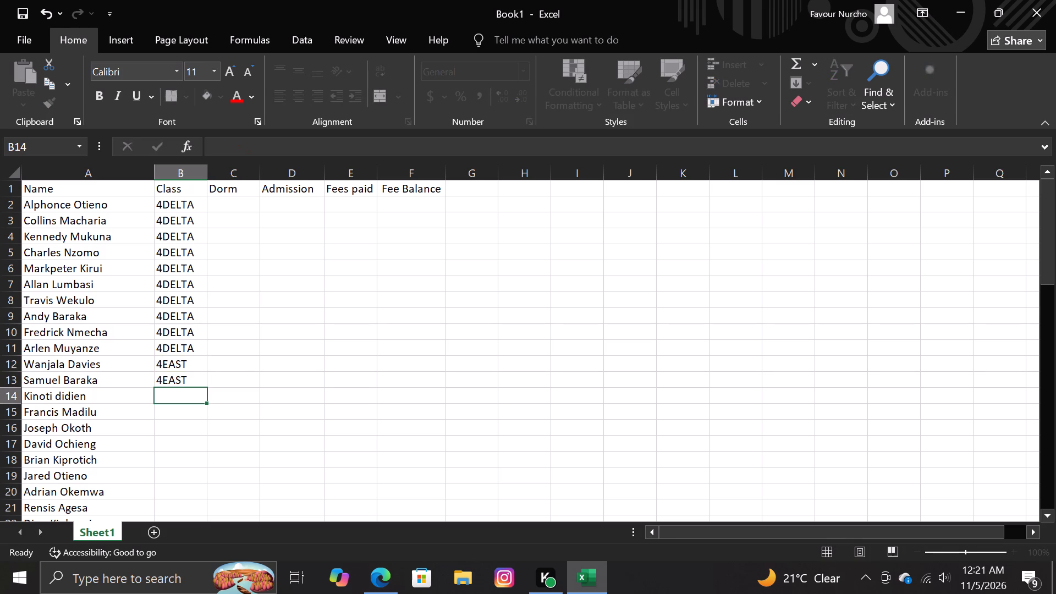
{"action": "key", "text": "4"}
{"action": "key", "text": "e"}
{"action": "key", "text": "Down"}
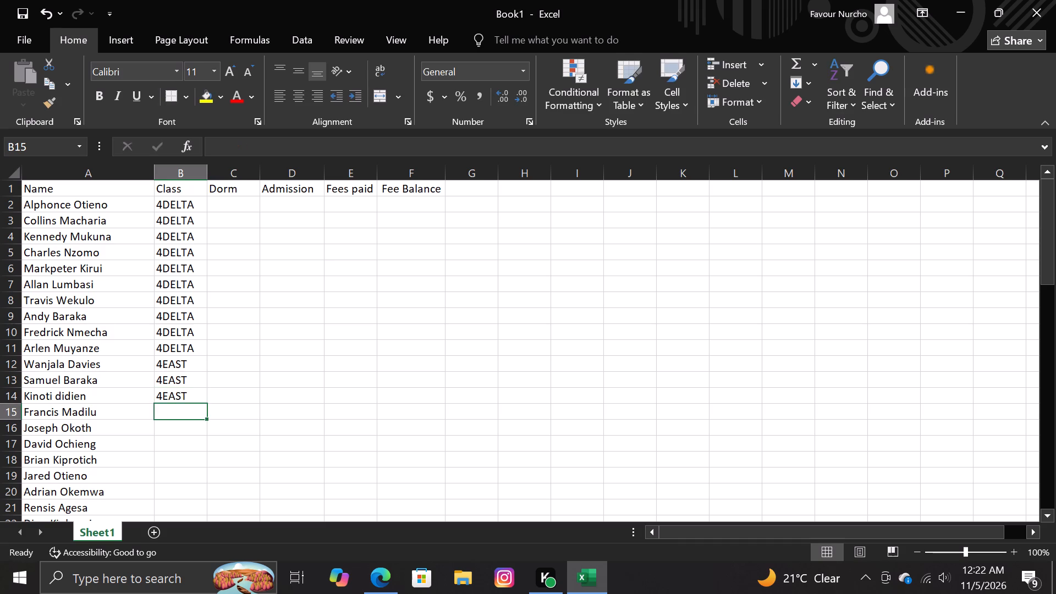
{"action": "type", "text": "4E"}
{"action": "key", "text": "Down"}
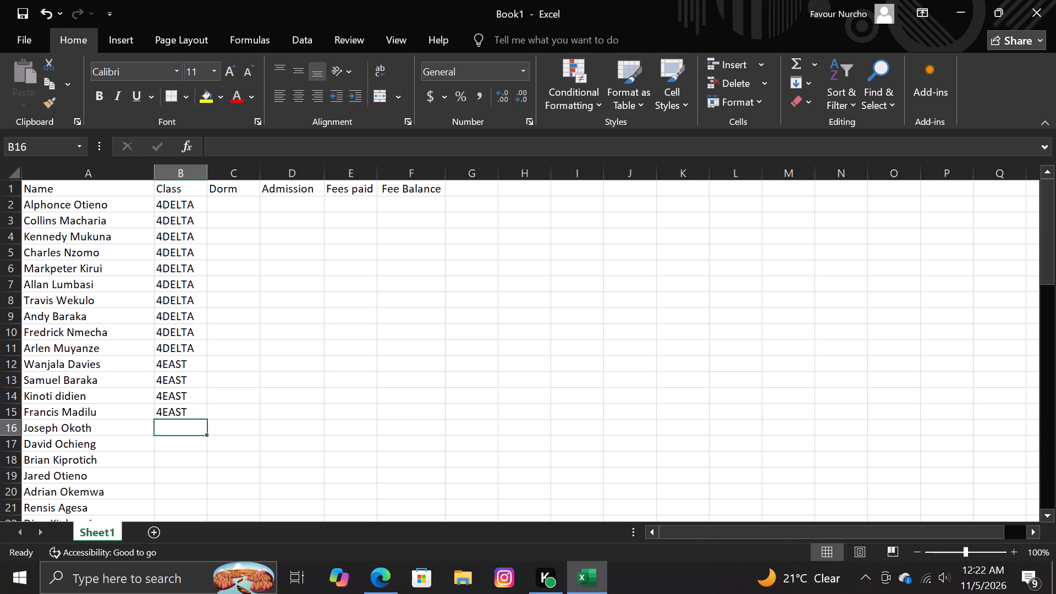
Continue the Class column with 4EAST for the six students in cells B16 to B21.
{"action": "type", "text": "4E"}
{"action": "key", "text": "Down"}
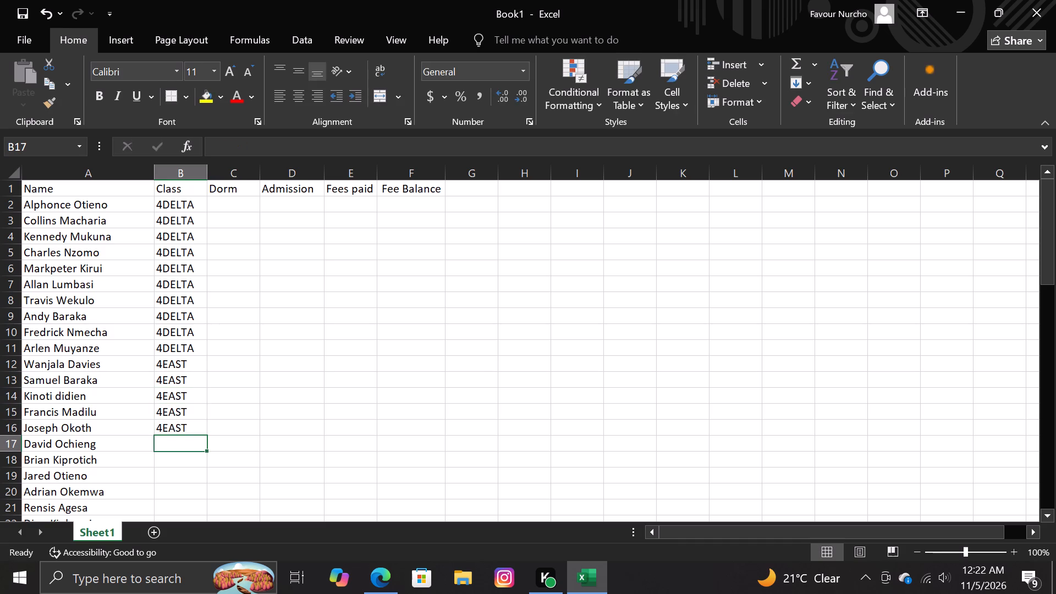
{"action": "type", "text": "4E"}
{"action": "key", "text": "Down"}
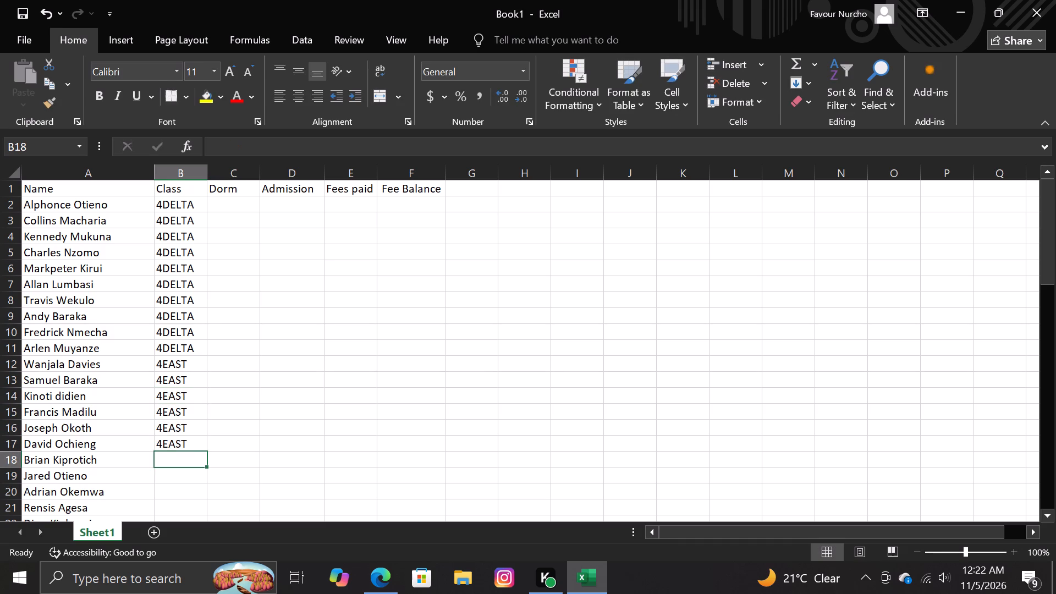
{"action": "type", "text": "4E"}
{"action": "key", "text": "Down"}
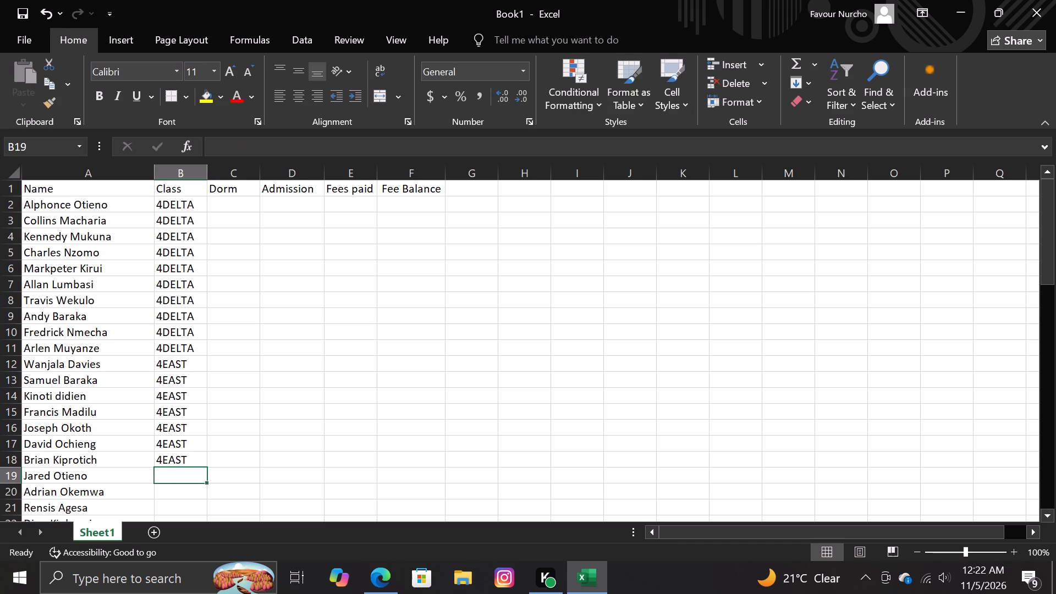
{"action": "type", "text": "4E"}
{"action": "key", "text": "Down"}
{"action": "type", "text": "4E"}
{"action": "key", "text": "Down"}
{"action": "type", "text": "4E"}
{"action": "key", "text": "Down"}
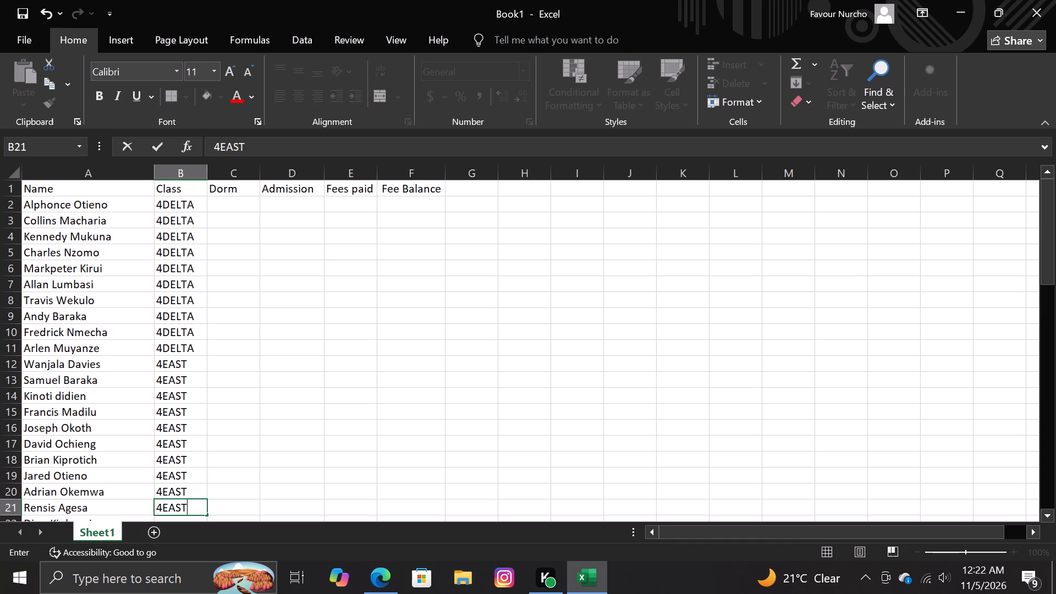
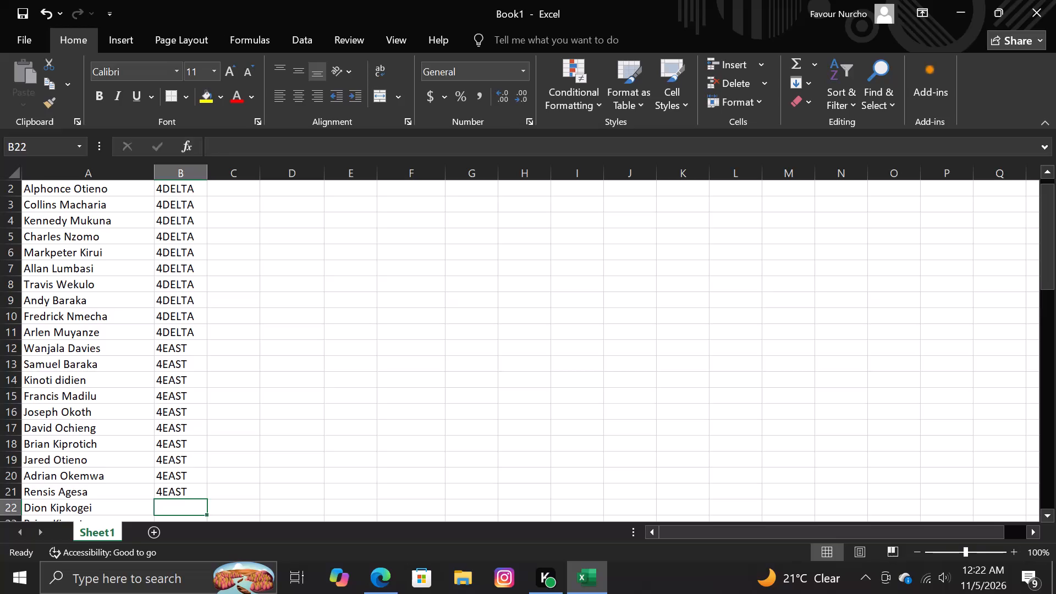
Enter 4WEST in the Class column for the next five students, cells B22 to B26.
{"action": "type", "text": "4WEST"}
{"action": "key", "text": "Down"}
{"action": "type", "text": "4WES"}
{"action": "key", "text": "t"}
{"action": "key", "text": "Down"}
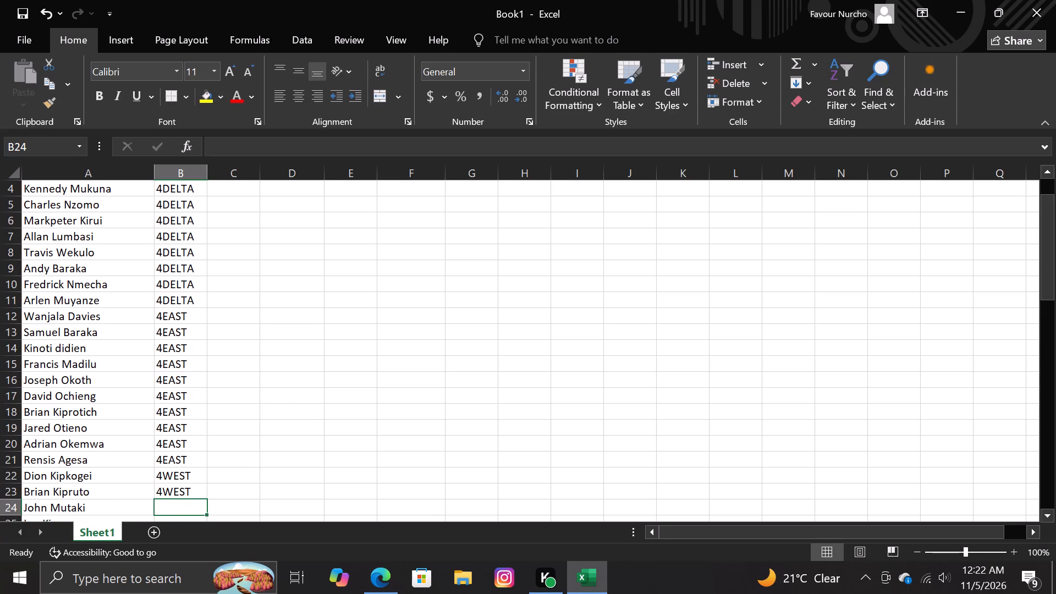
{"action": "type", "text": "4WEST"}
{"action": "key", "text": "Down"}
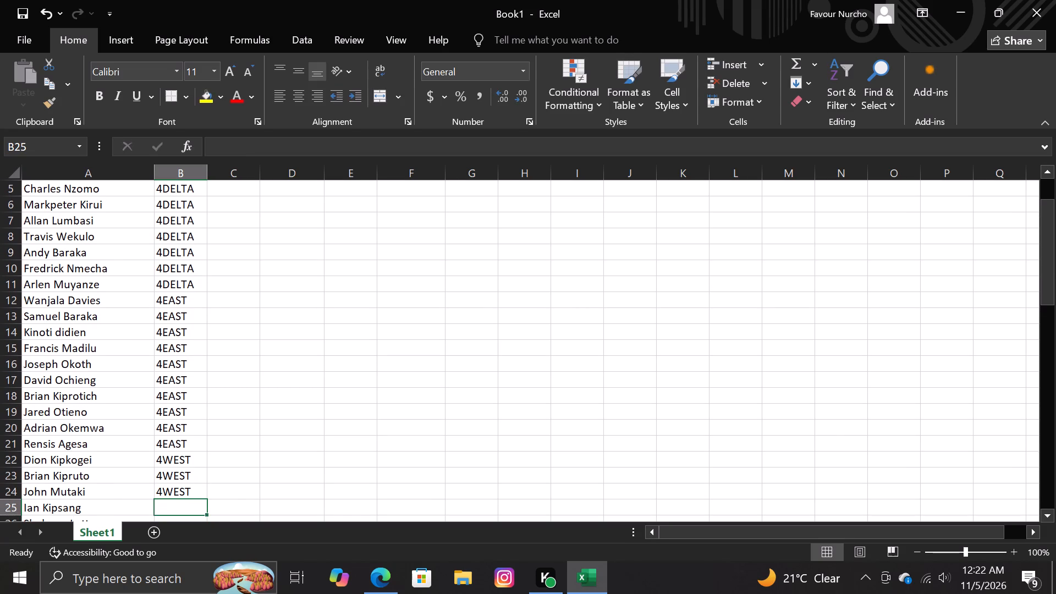
{"action": "key", "text": "4"}
{"action": "type", "text": "WEST"}
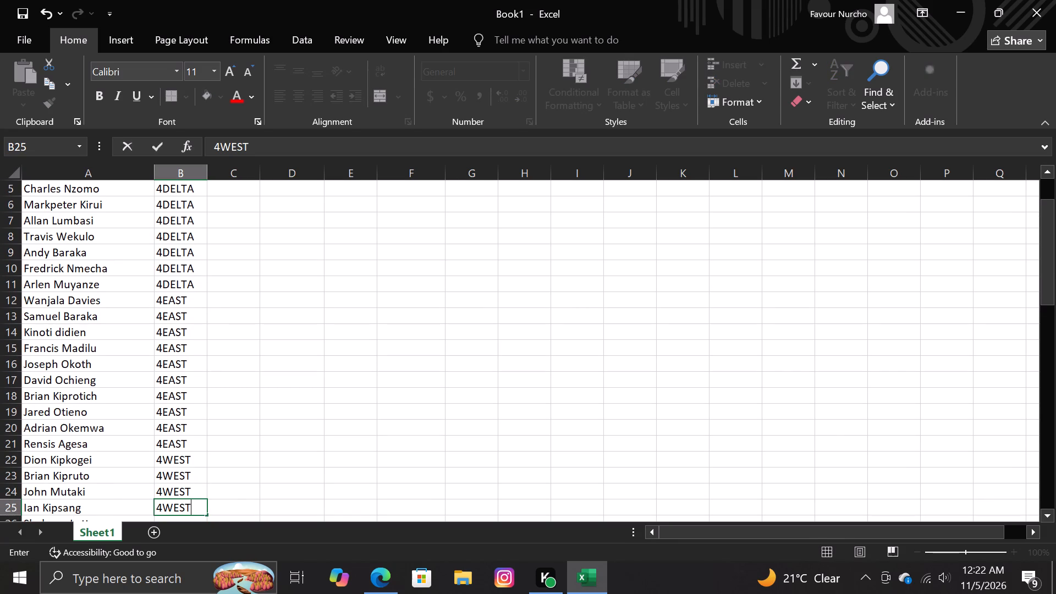
{"action": "key", "text": "Down"}
{"action": "type", "text": "4WE"}
{"action": "type", "text": "ST"}
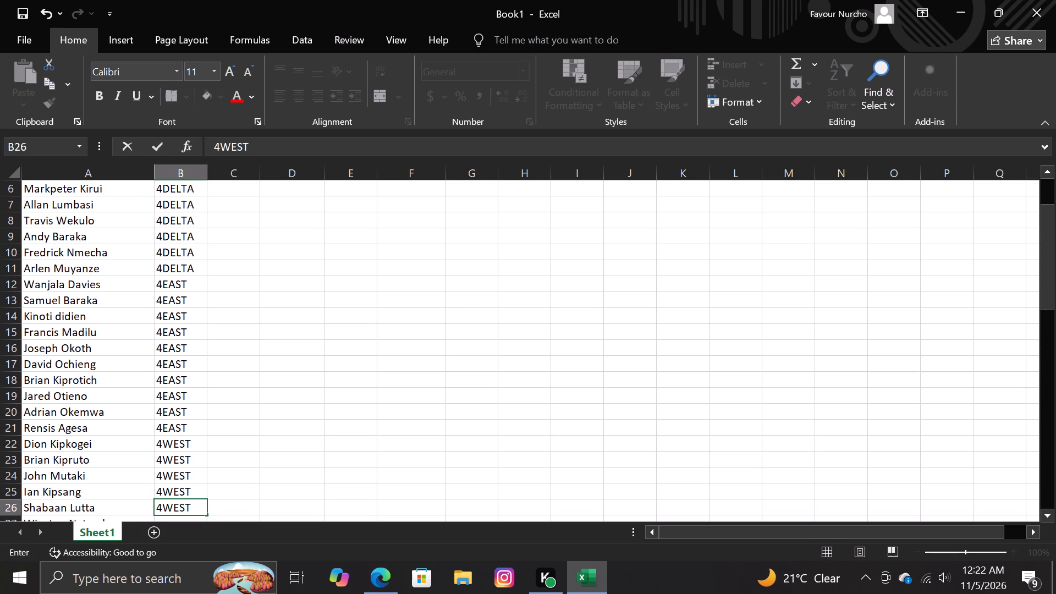
{"action": "key", "text": "Down"}
Continue the Class column with 4WEST for the five students in cells B27 to B31.
{"action": "type", "text": "4WEST"}
{"action": "key", "text": "Down"}
{"action": "type", "text": "4WEST"}
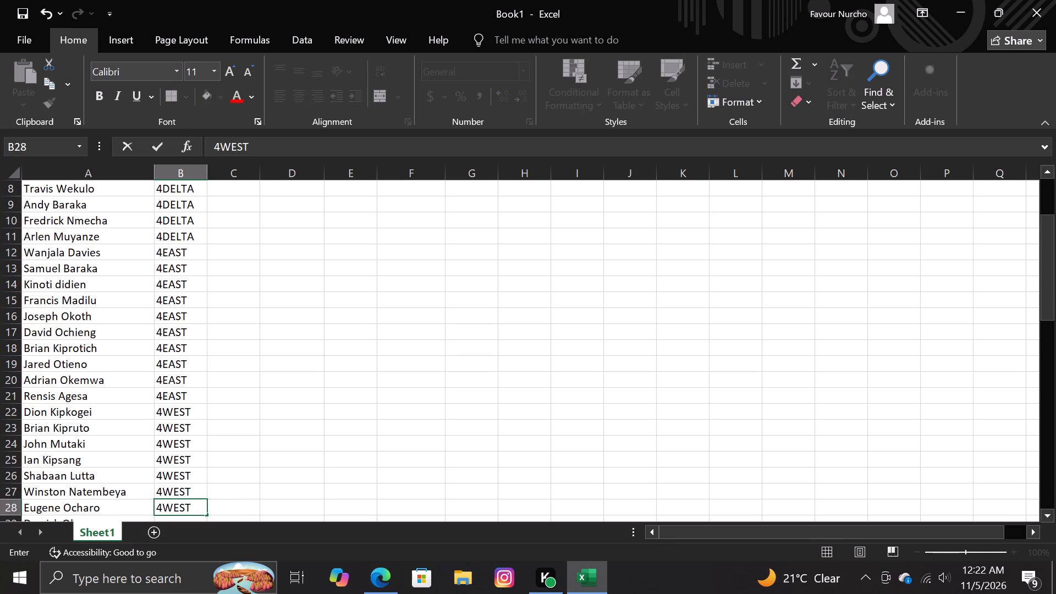
{"action": "key", "text": "Down"}
{"action": "type", "text": "4E"}
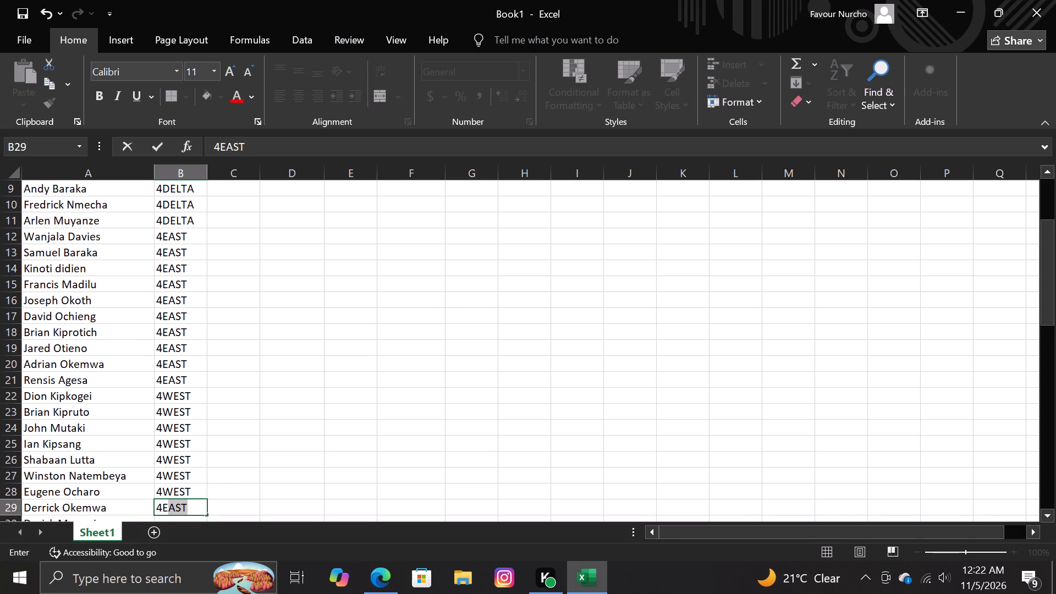
{"action": "key", "text": "BackSpace"}
{"action": "key", "text": "BackSpace"}
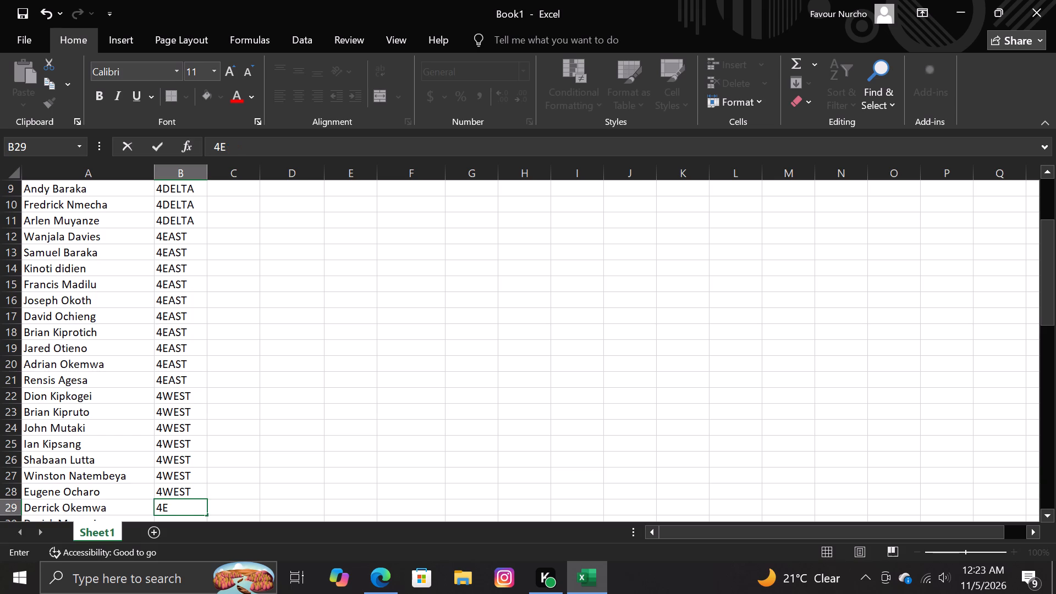
{"action": "type", "text": "WE"}
{"action": "key", "text": "Return"}
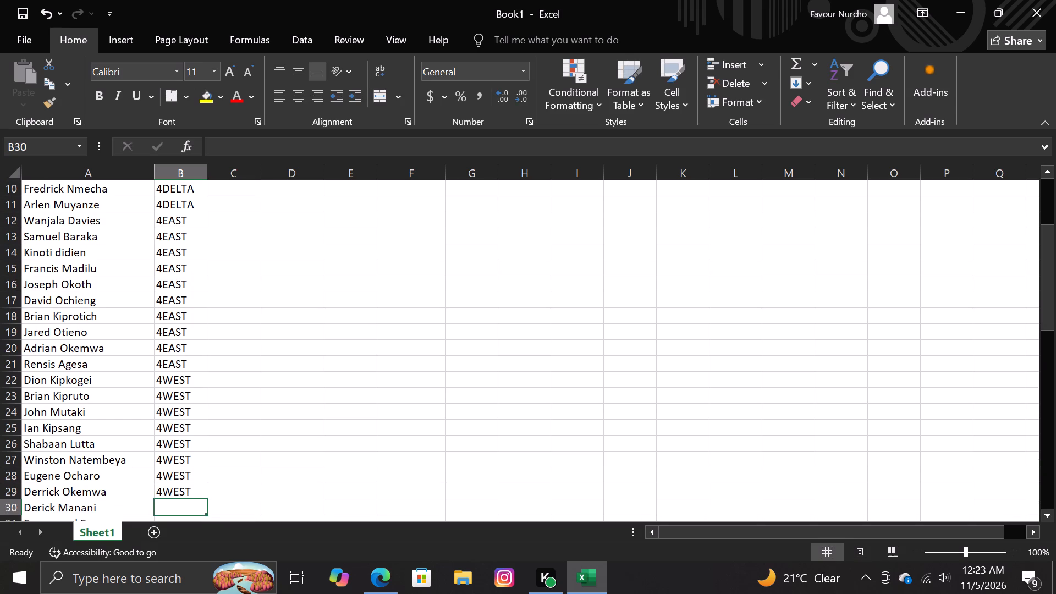
{"action": "type", "text": "4WE"}
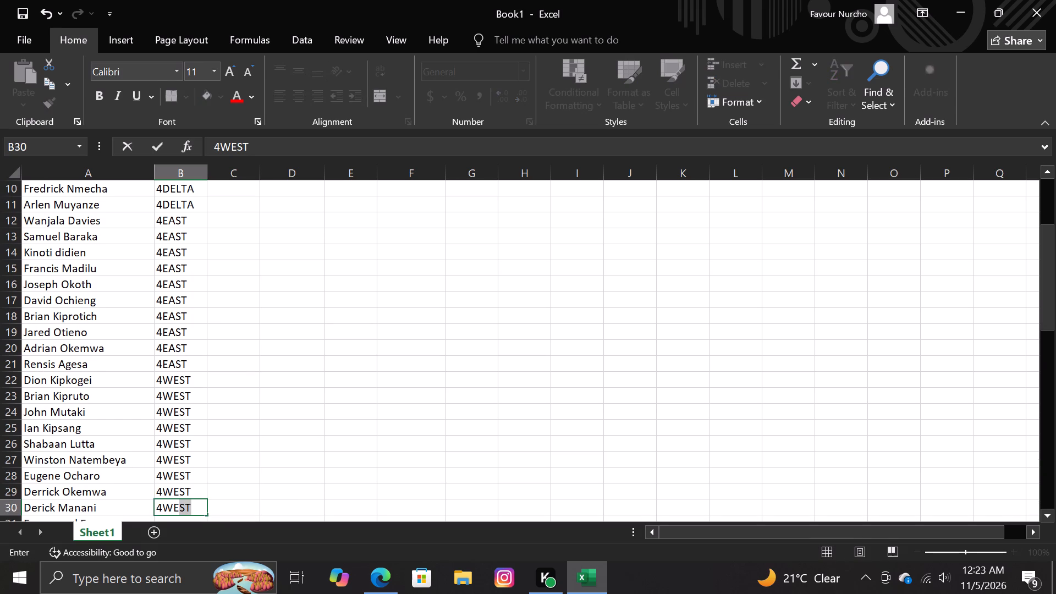
{"action": "key", "text": "Return"}
{"action": "type", "text": "4W"}
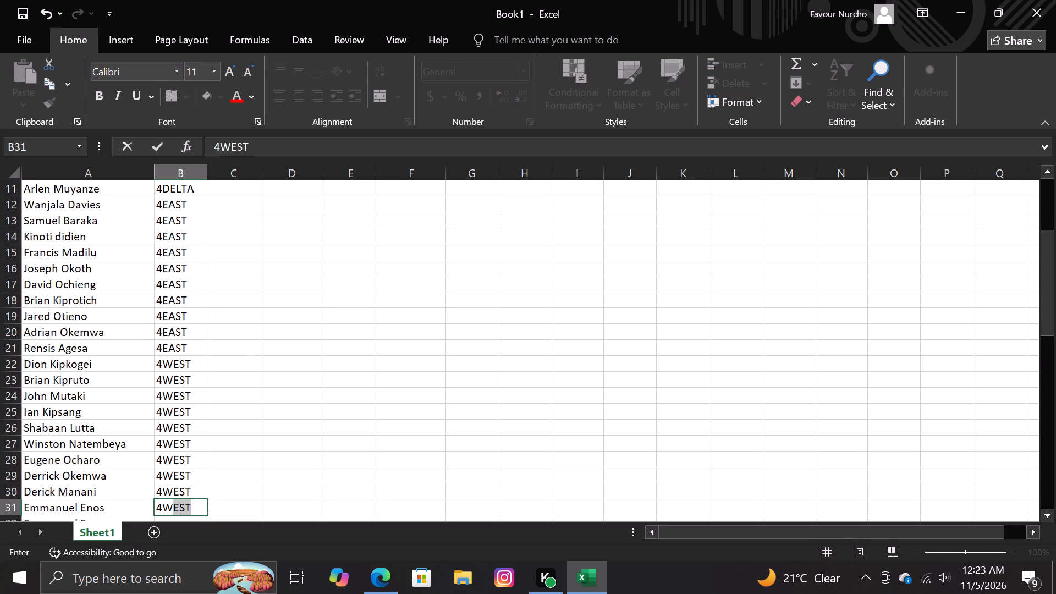
{"action": "key", "text": "Return"}
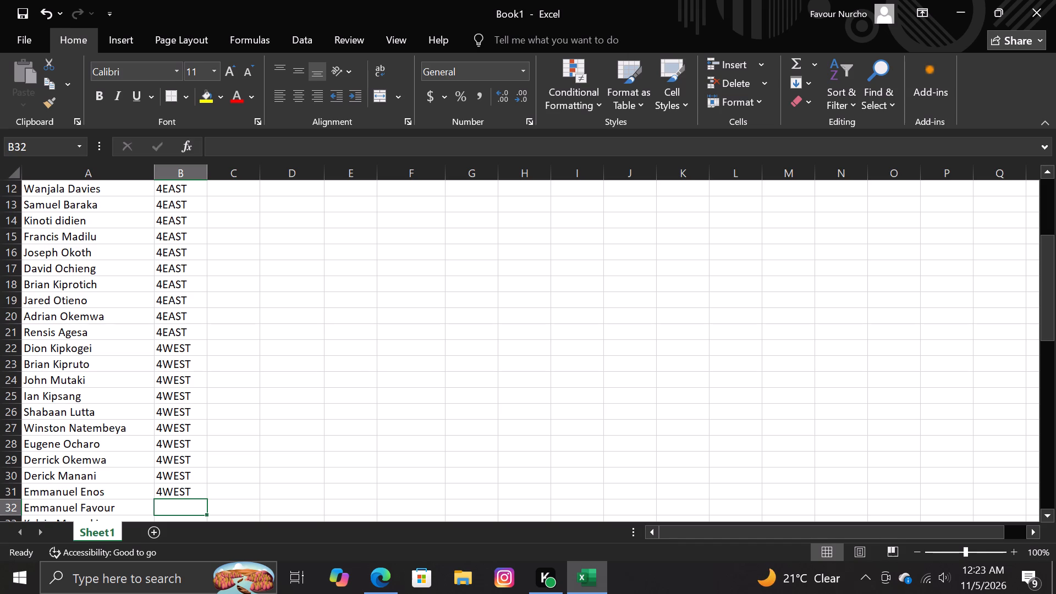
Enter 4NORTH as the class of the next two students, in cells B32 and B33.
{"action": "key", "text": "4"}
{"action": "type", "text": "NO"}
{"action": "type", "text": "RTH"}
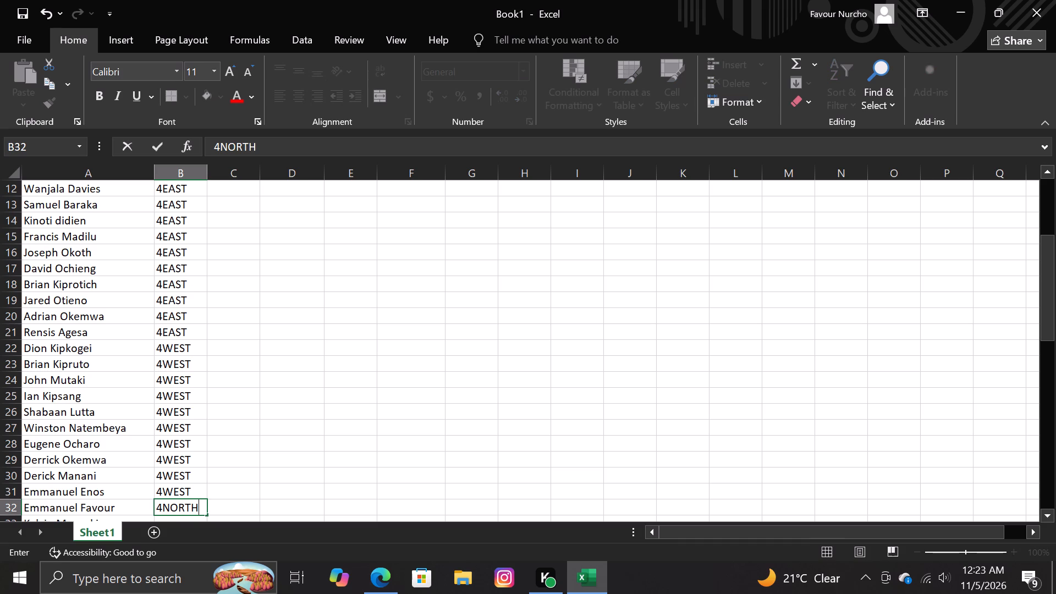
{"action": "key", "text": "Down"}
{"action": "key", "text": "4"}
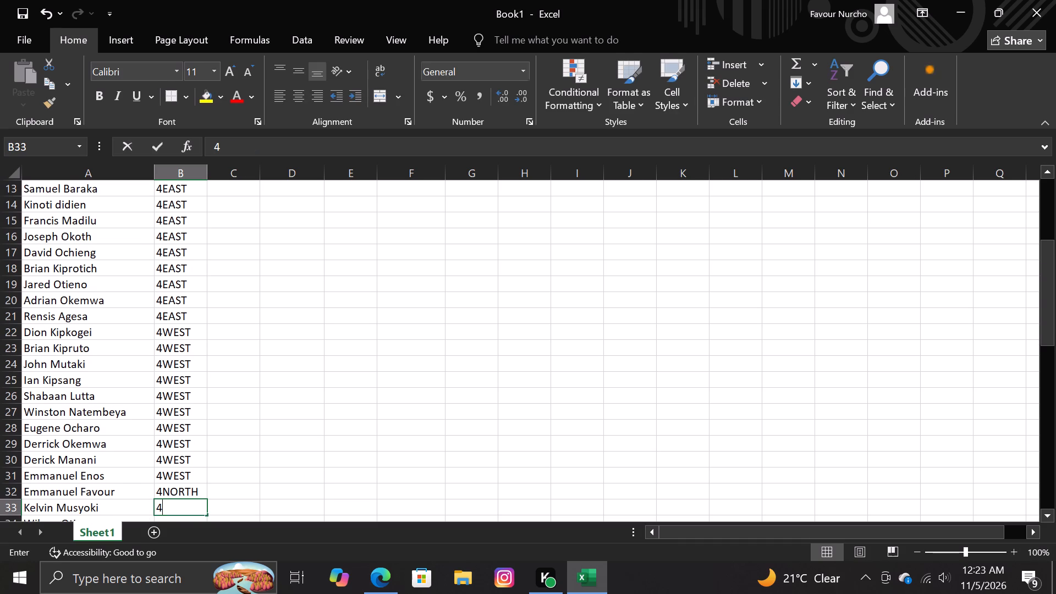
{"action": "type", "text": "NN"}
{"action": "key", "text": "Return"}
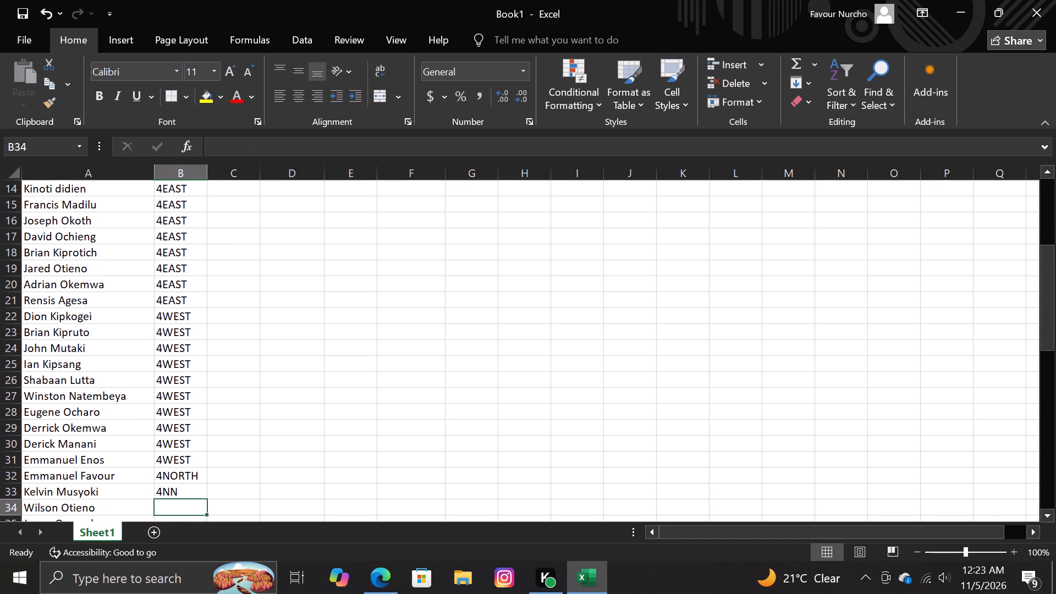
{"action": "key", "text": "BackSpace"}
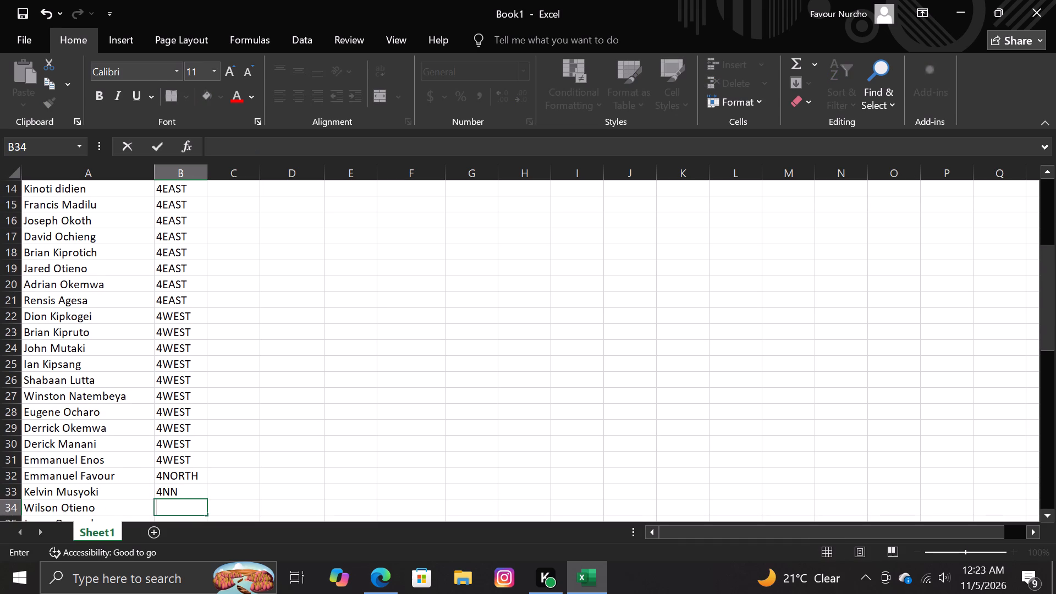
{"action": "key", "text": "Up"}
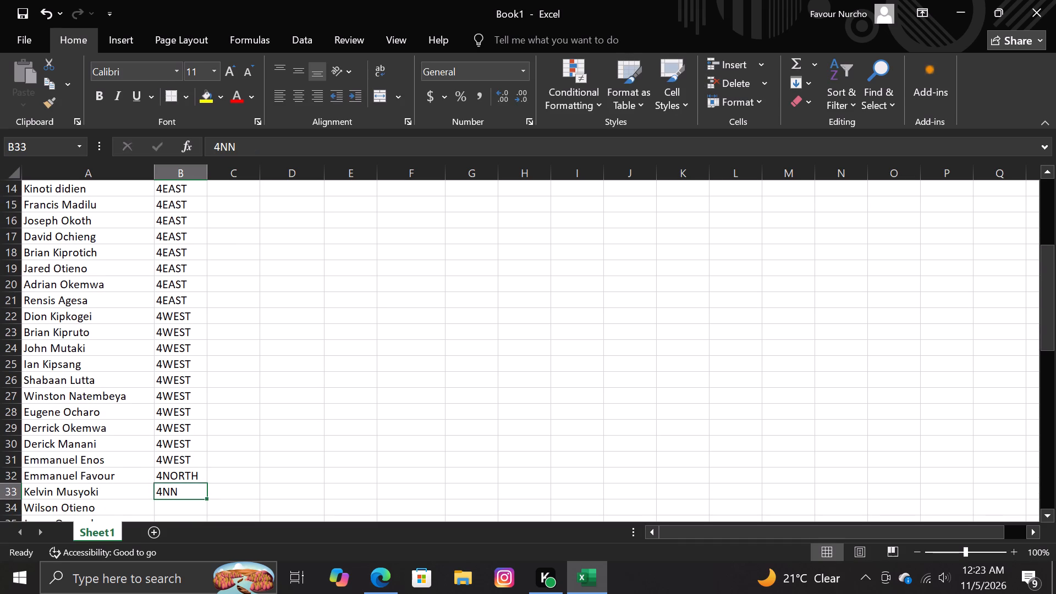
{"action": "double_click", "coordinate": [186, 495]}
{"action": "key", "text": "BackSpace"}
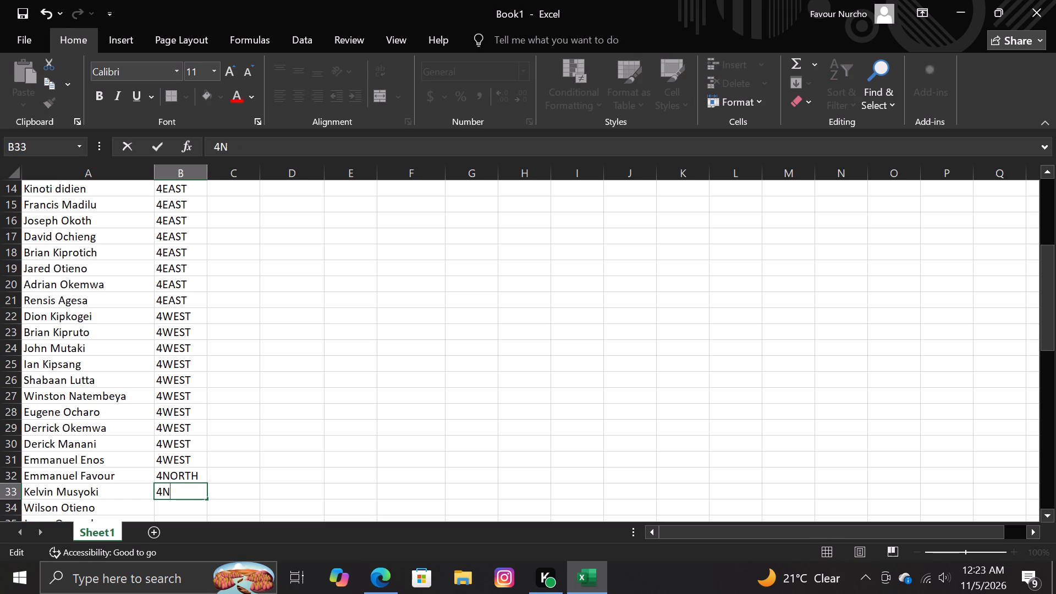
{"action": "key", "text": "o"}
{"action": "key", "text": "Return"}
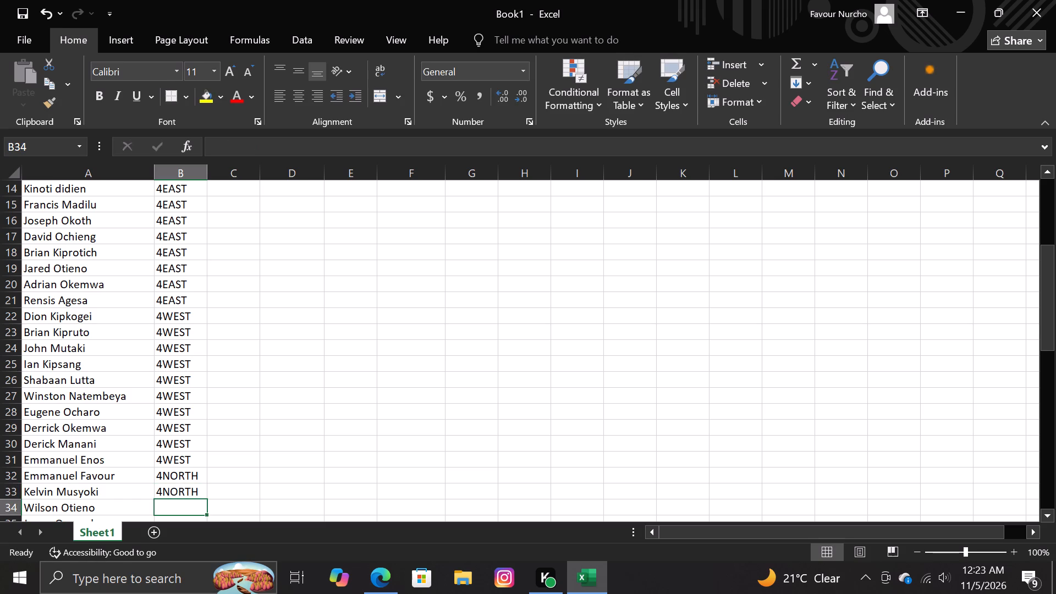
Fill in 4NORTH in the Class column for the next four students, cells B34 to B37.
{"action": "type", "text": "4N"}
{"action": "key", "text": "Return"}
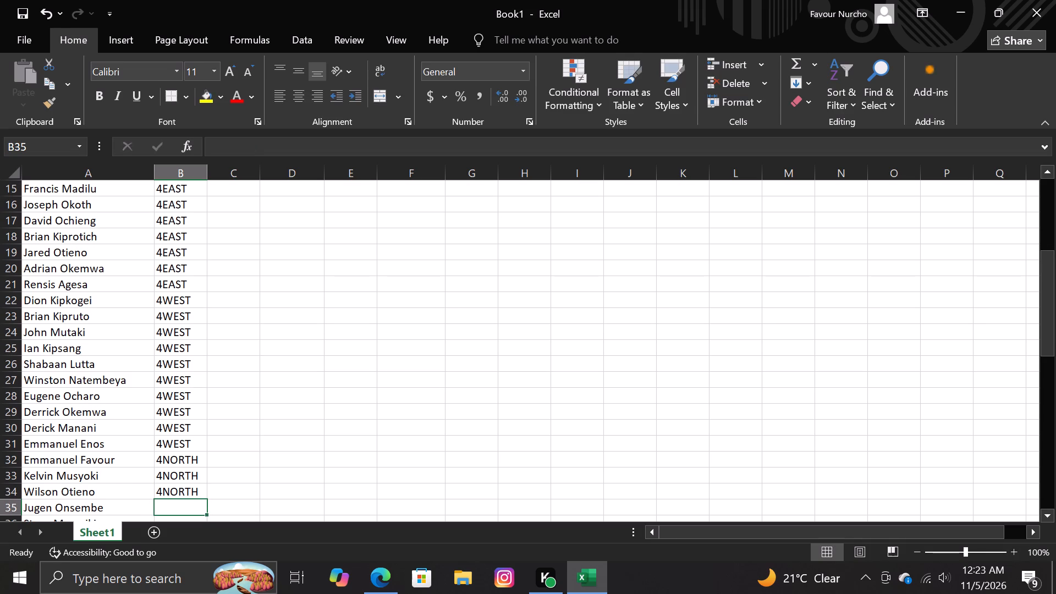
{"action": "key", "text": "4"}
{"action": "key", "text": "n"}
{"action": "key", "text": "Return"}
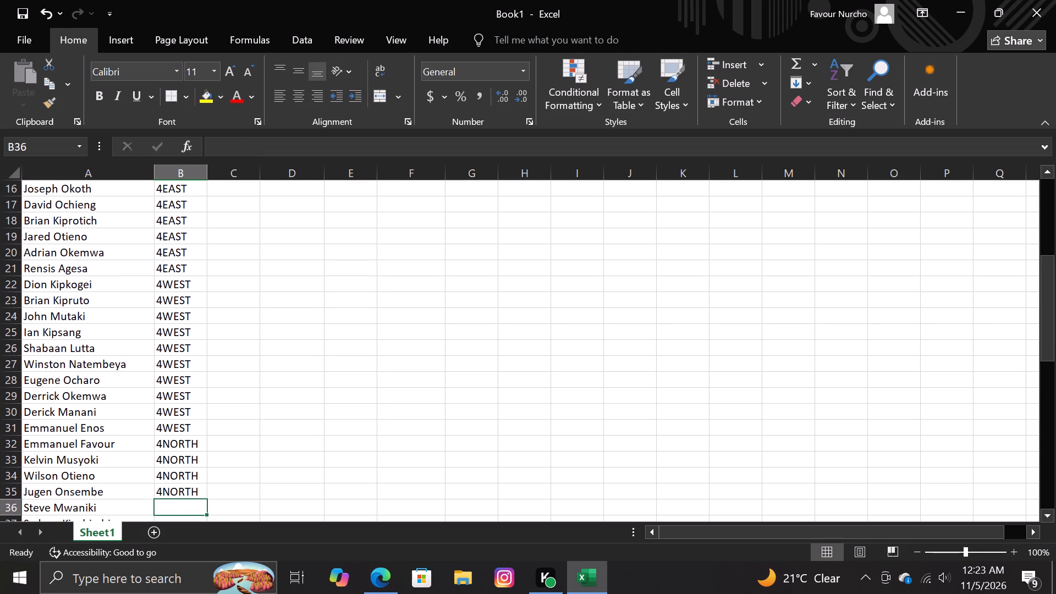
{"action": "type", "text": "4N"}
{"action": "key", "text": "Return"}
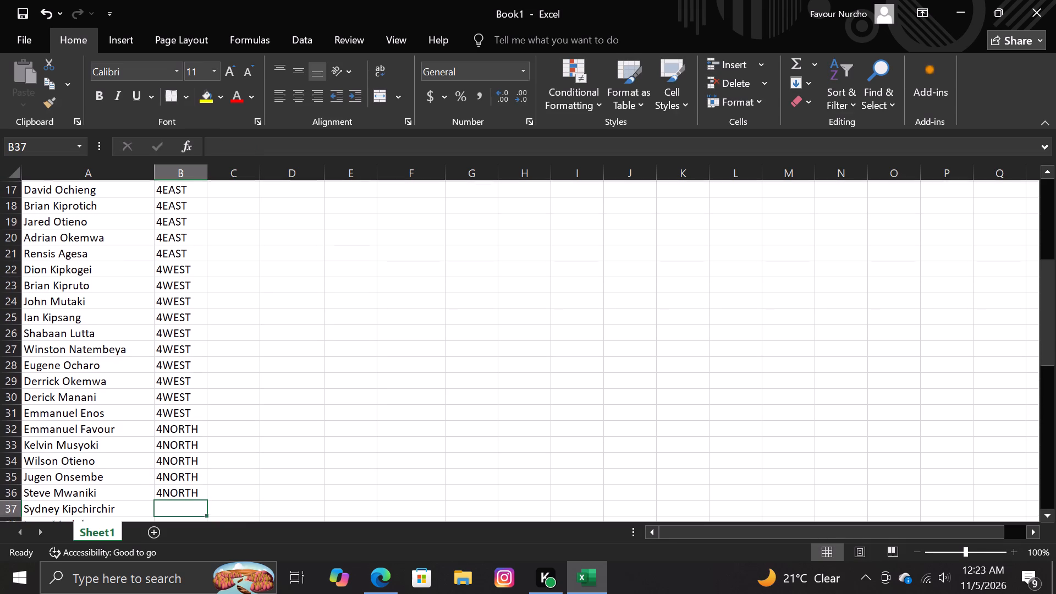
{"action": "key", "text": "4"}
{"action": "key", "text": "n"}
{"action": "key", "text": "Return"}
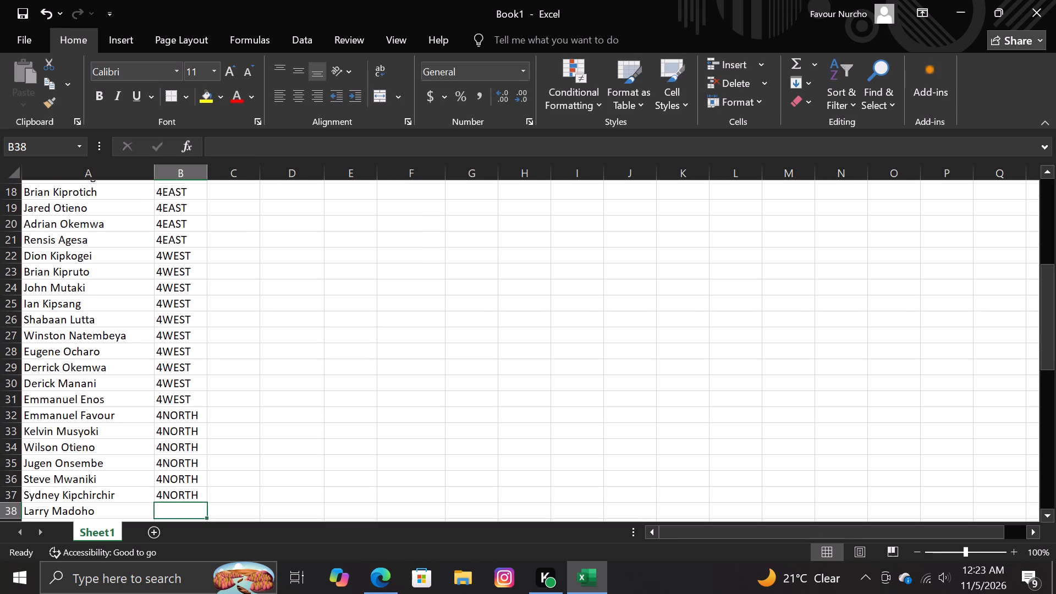
Continue the Class column with 4NORTH for the four students in cells B38 to B41.
{"action": "type", "text": "4N"}
{"action": "key", "text": "Return"}
{"action": "type", "text": "4N"}
{"action": "key", "text": "Return"}
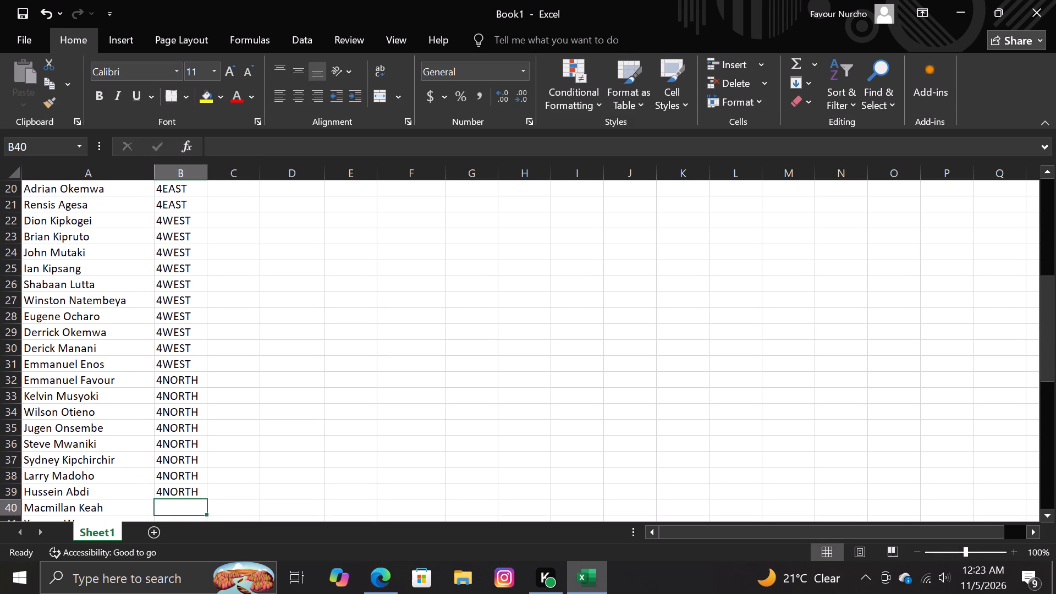
{"action": "type", "text": "4N"}
{"action": "key", "text": "Return"}
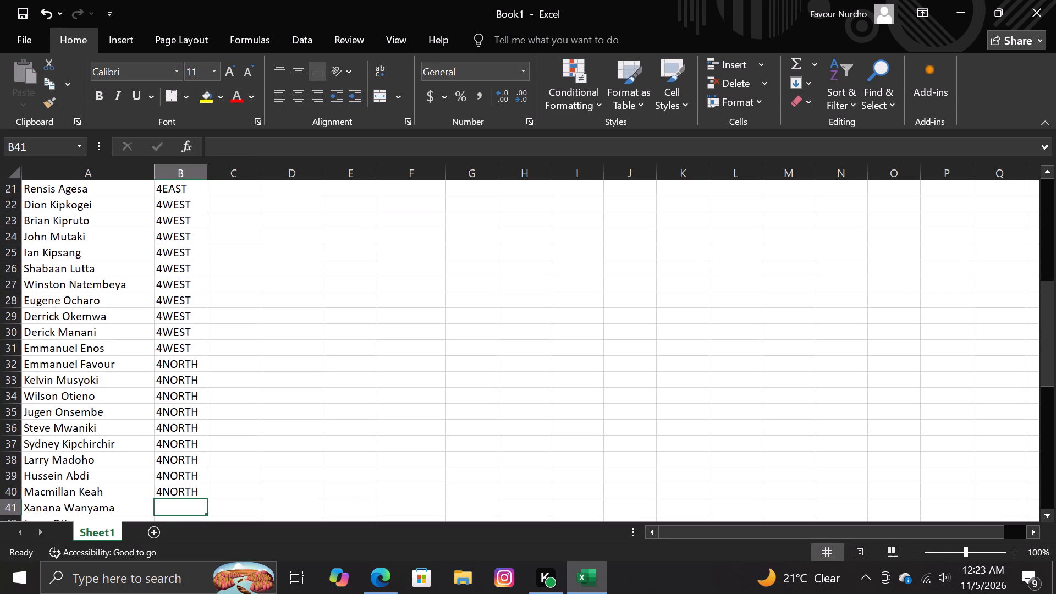
{"action": "type", "text": "4N"}
{"action": "key", "text": "Return"}
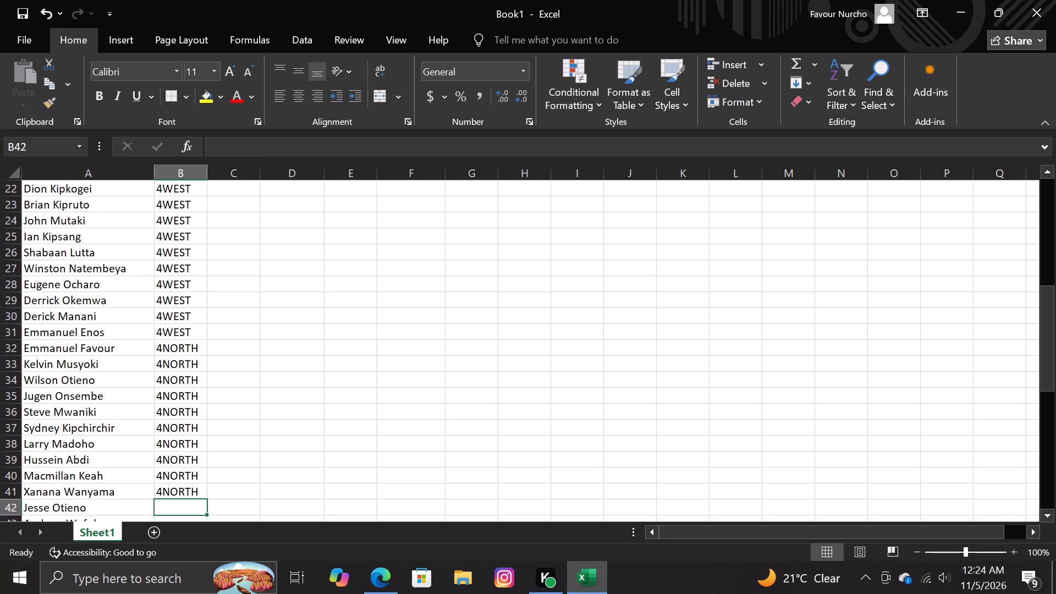
Enter 4SOUTH in the Class column for the next three students, cells B42 to B44.
{"action": "key", "text": "4"}
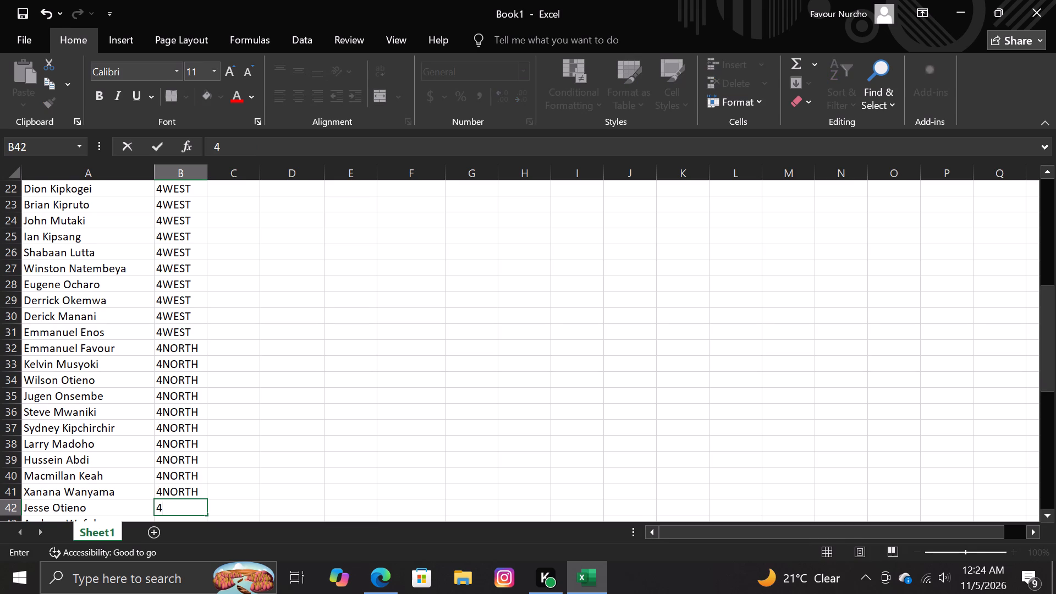
{"action": "key", "text": "s"}
{"action": "key", "text": "o"}
{"action": "key", "text": "u"}
{"action": "type", "text": "TH"}
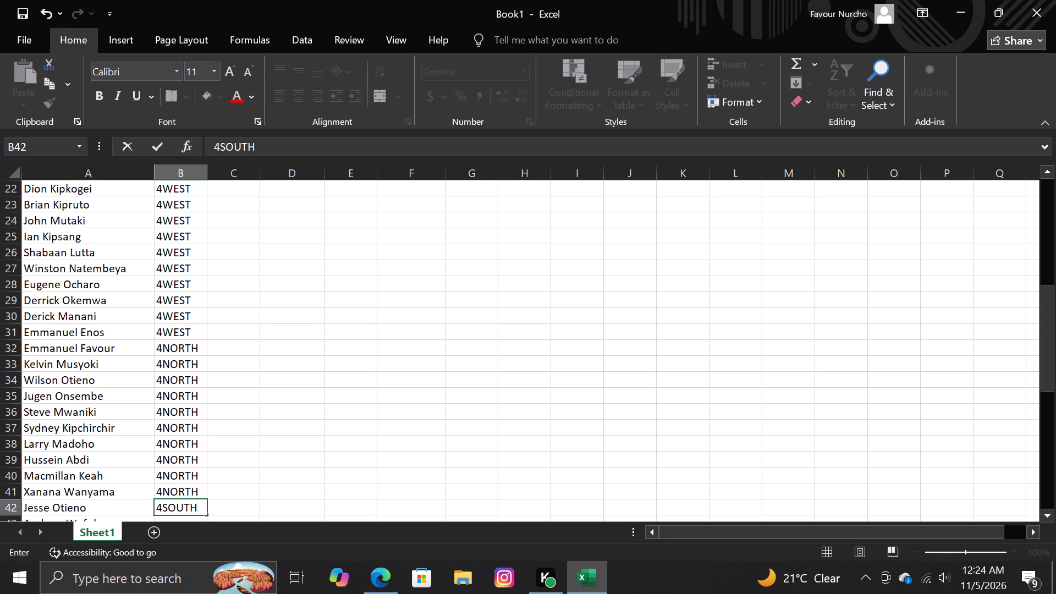
{"action": "key", "text": "Down"}
{"action": "key", "text": "4"}
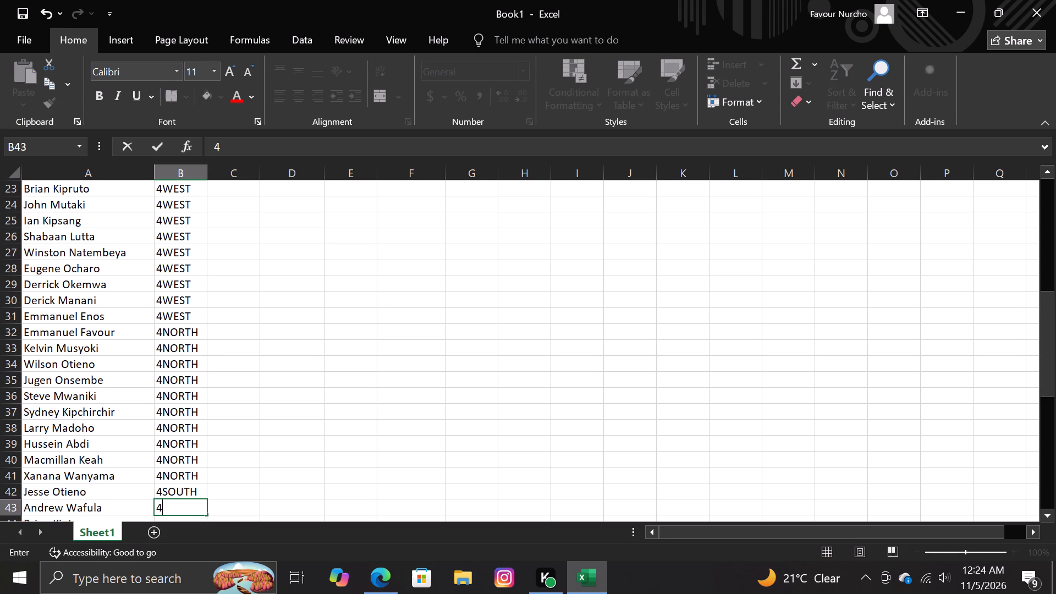
{"action": "key", "text": "s"}
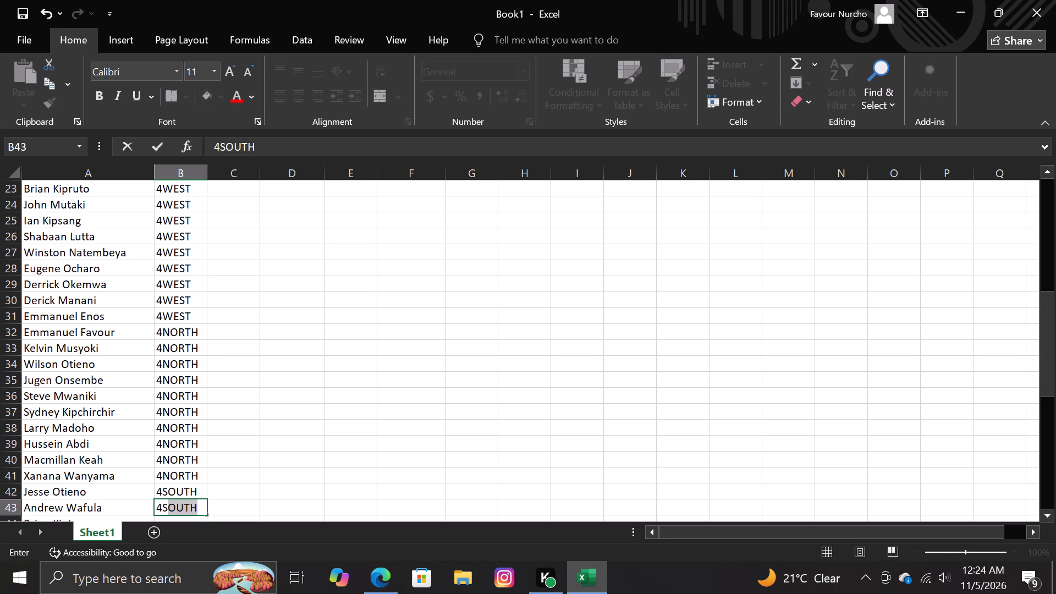
{"action": "key", "text": "Return"}
{"action": "type", "text": "4S"}
{"action": "key", "text": "Return"}
Continue the Class column with 4SOUTH for the four students in cells B45 to B48.
{"action": "type", "text": "4S"}
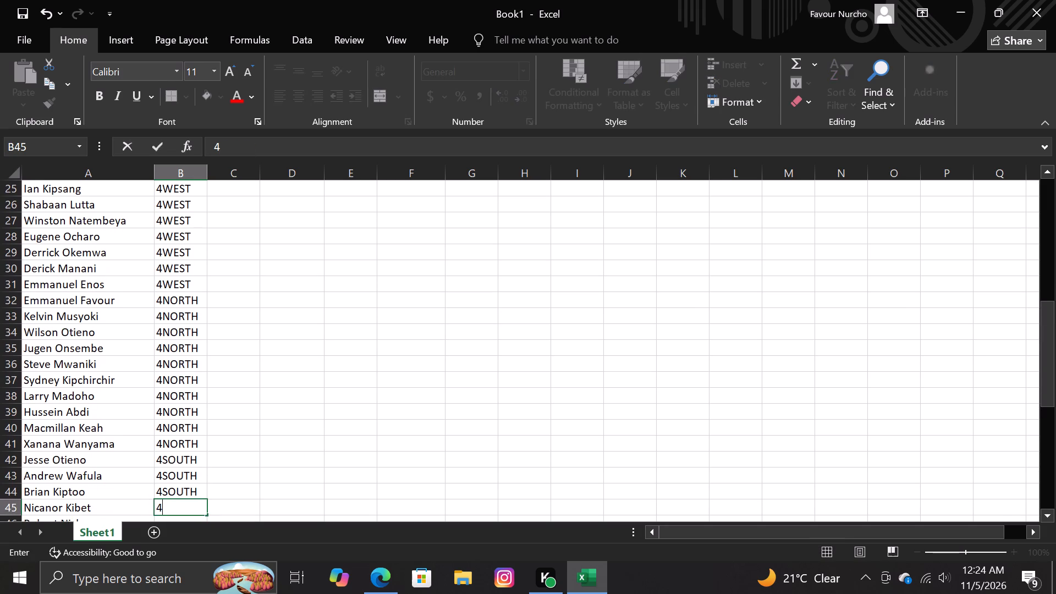
{"action": "key", "text": "Return"}
{"action": "type", "text": "4S"}
{"action": "key", "text": "Return"}
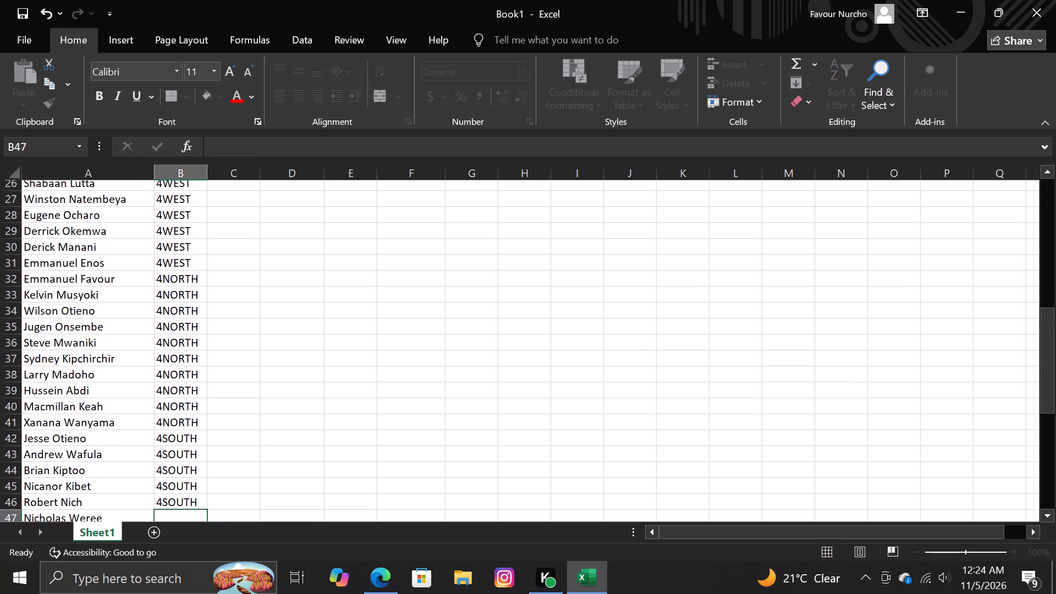
{"action": "type", "text": "4S"}
{"action": "key", "text": "Return"}
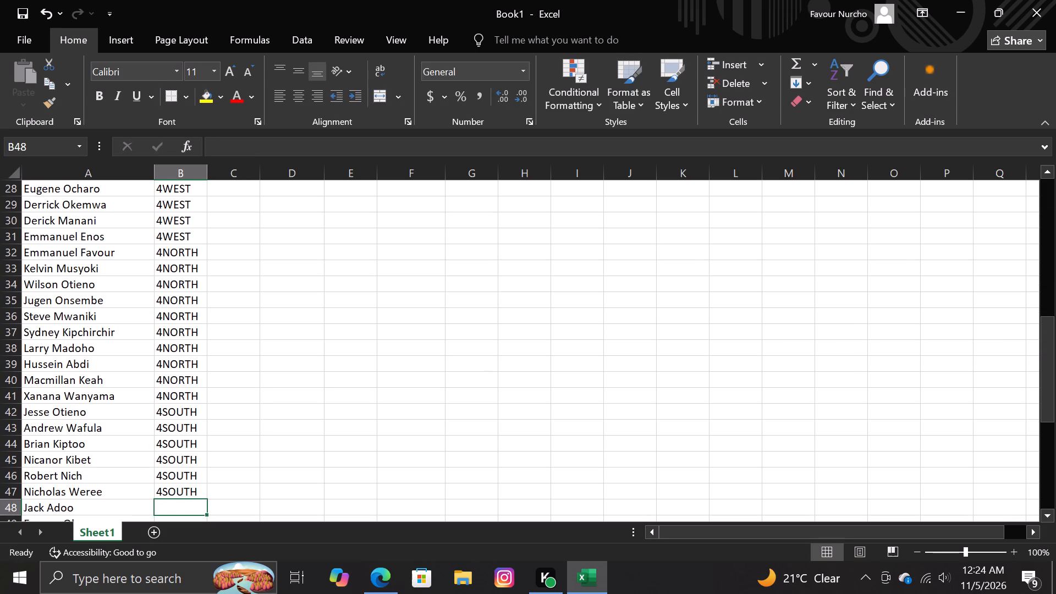
{"action": "type", "text": "4S"}
{"action": "key", "text": "Return"}
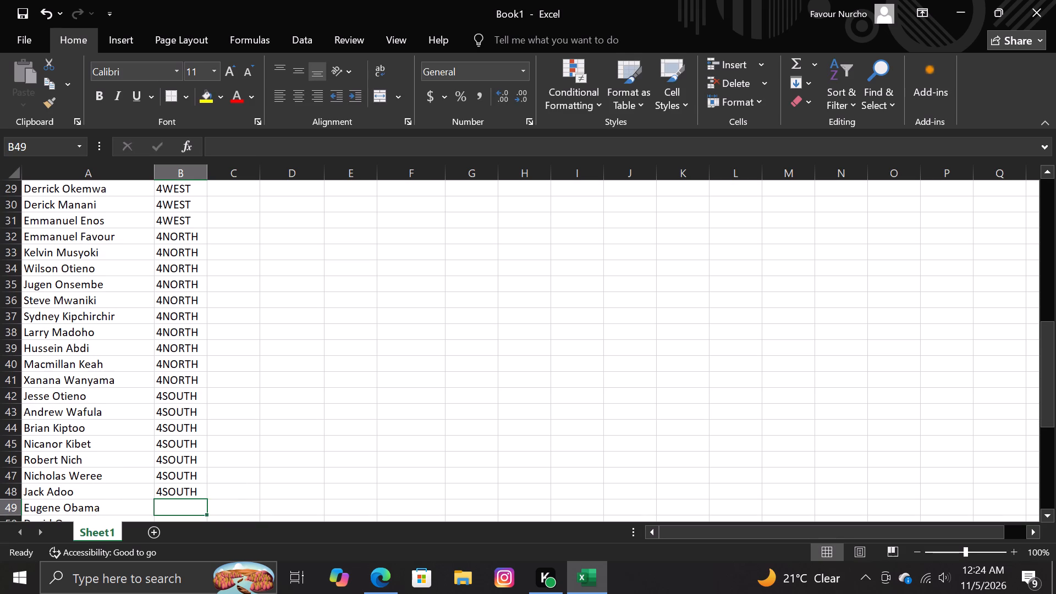
Enter 4SOUTH in the Class column for the next three students, cells B49 to B51.
{"action": "type", "text": "4S"}
{"action": "key", "text": "Return"}
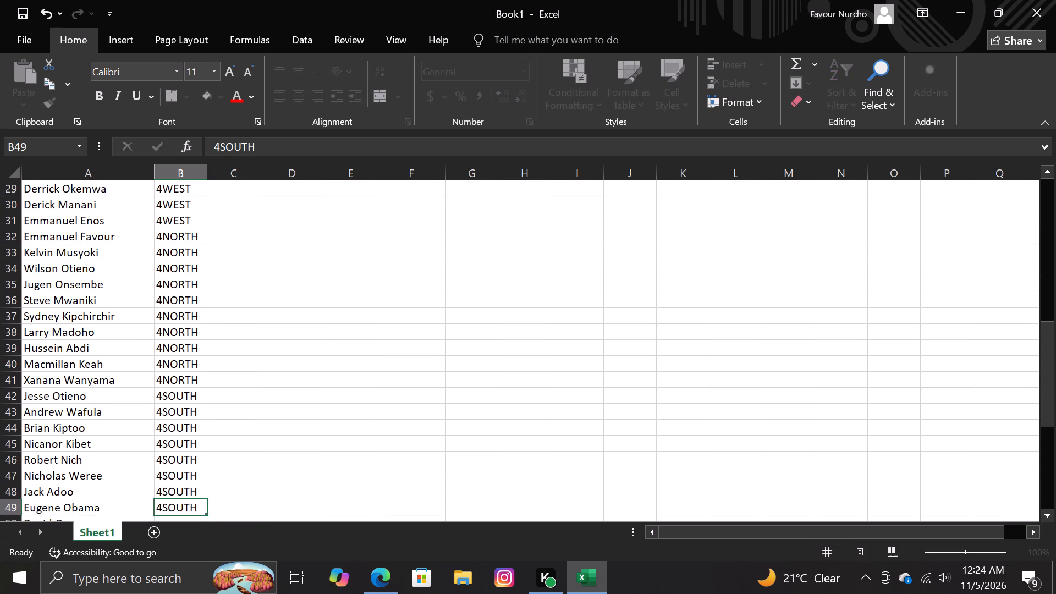
{"action": "key", "text": "4"}
{"action": "key", "text": "s"}
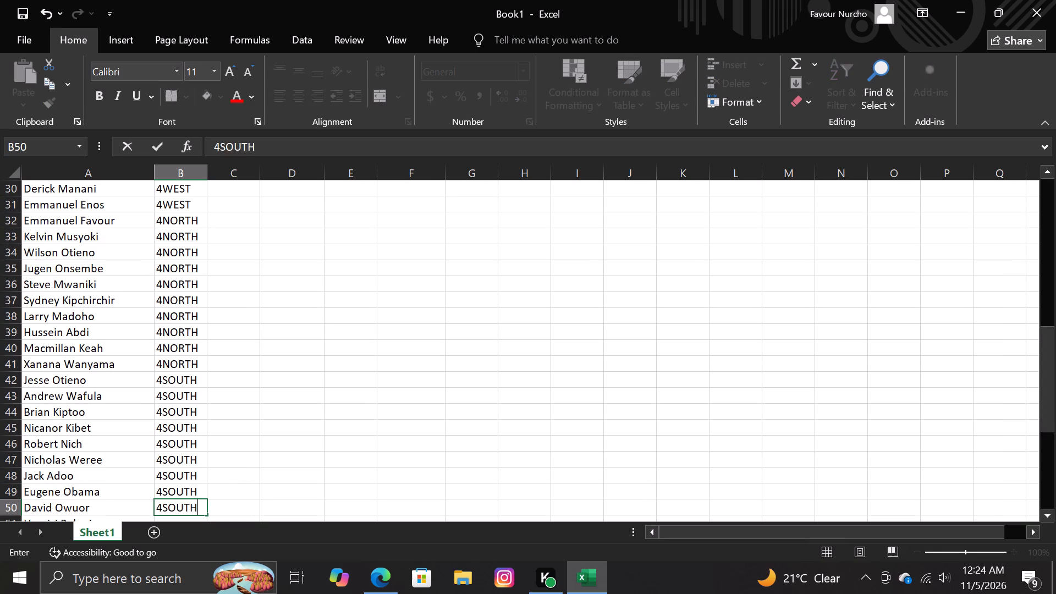
{"action": "key", "text": "Return"}
{"action": "type", "text": "4S"}
{"action": "key", "text": "Return"}
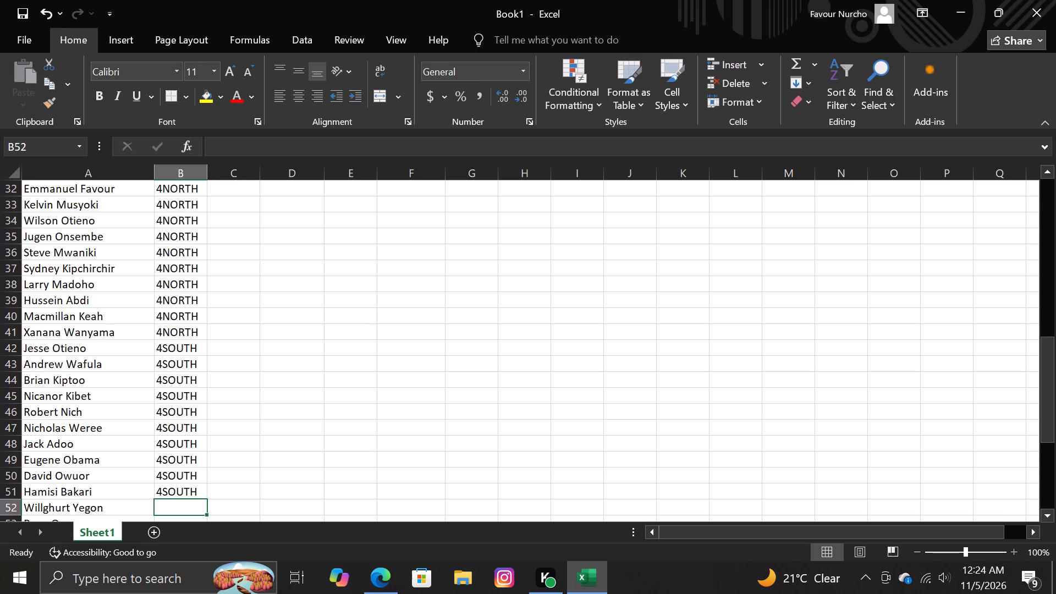
Enter 4GAMMA in the Class column for the next four students, cells B52 to B55.
{"action": "key", "text": "4"}
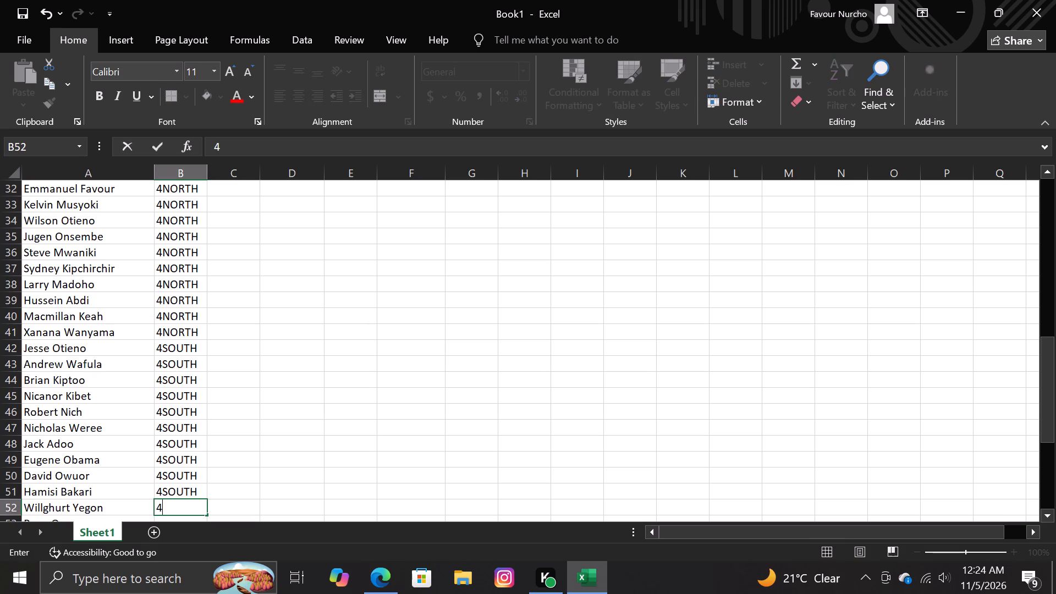
{"action": "type", "text": "GA"}
{"action": "type", "text": "MM"}
{"action": "key", "text": "a"}
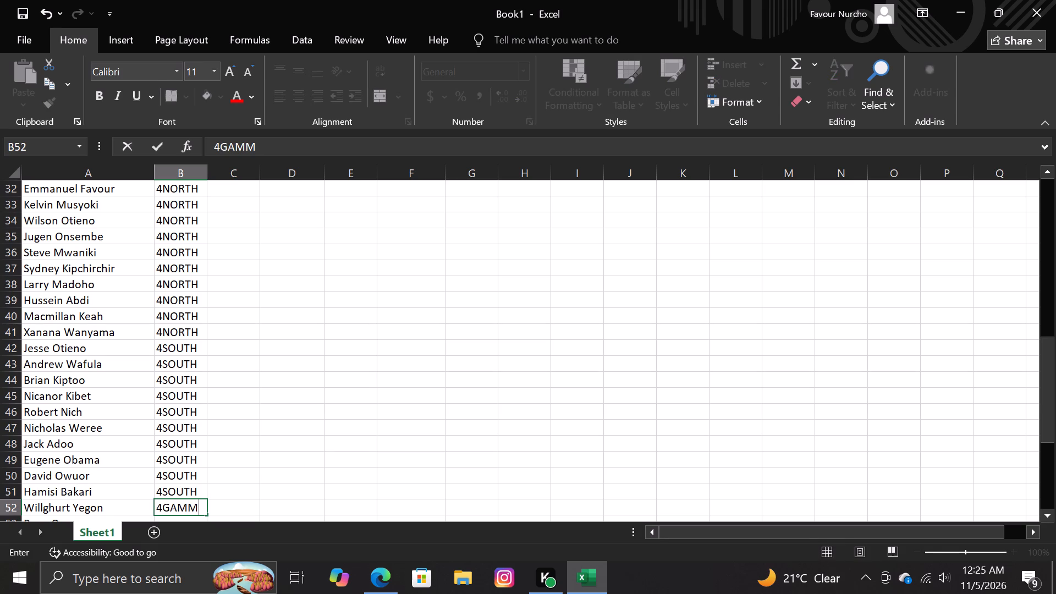
{"action": "key", "text": "Down"}
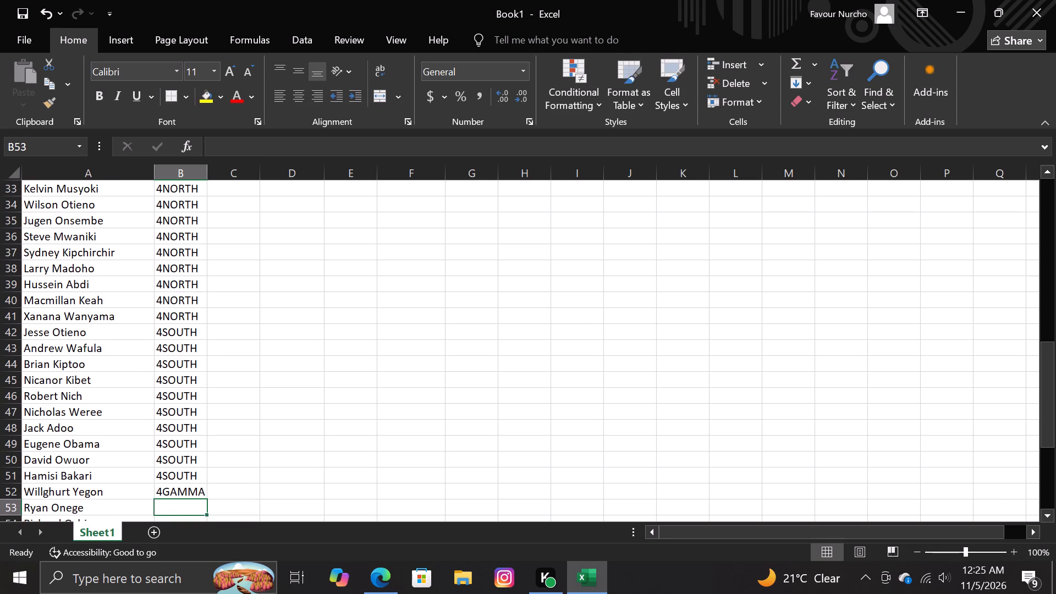
{"action": "key", "text": "4"}
{"action": "key", "text": "g"}
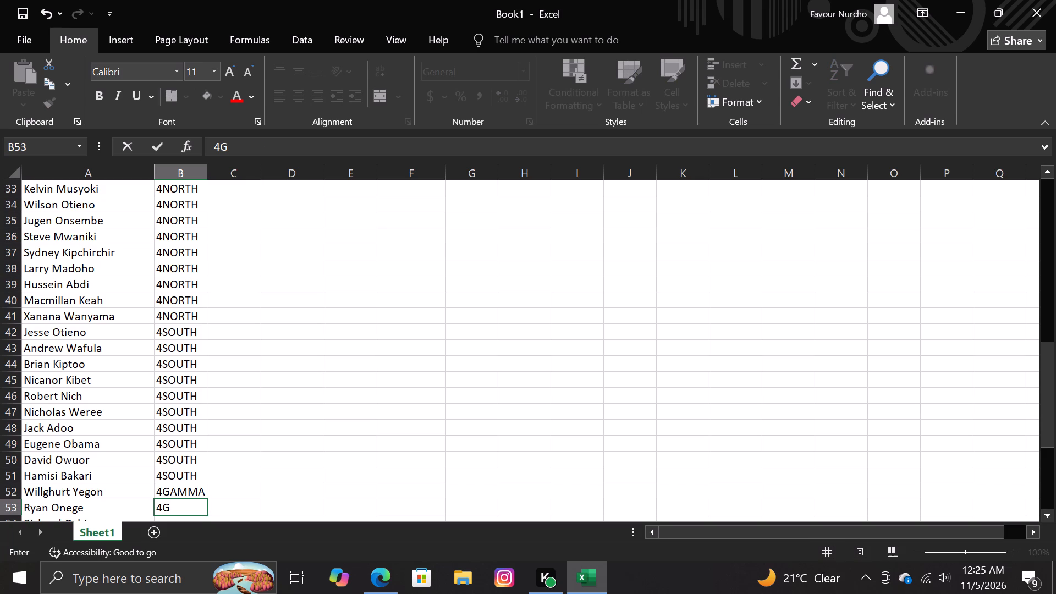
{"action": "key", "text": "Return"}
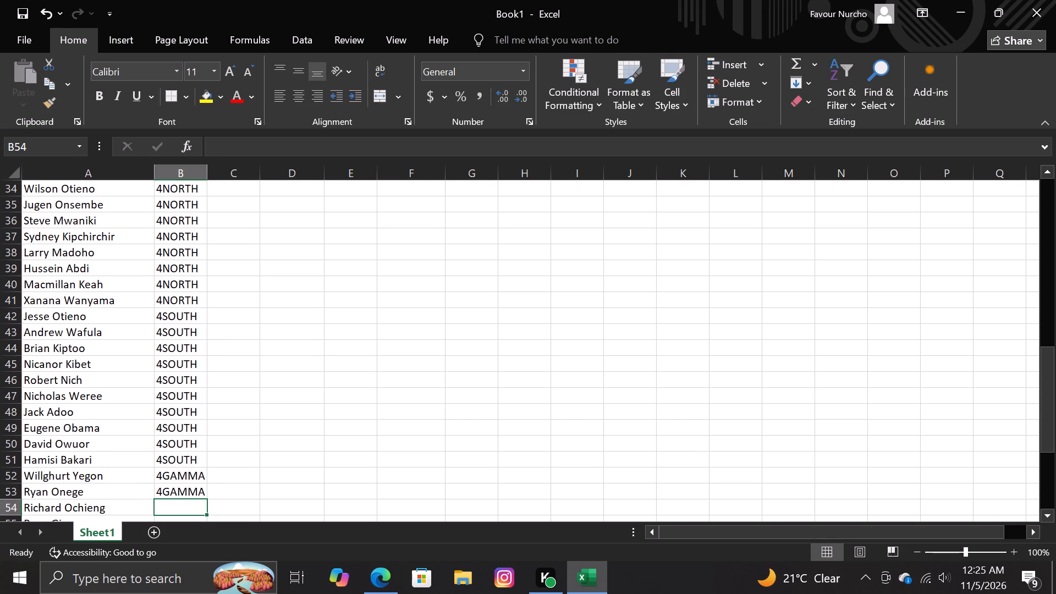
{"action": "type", "text": "4G"}
{"action": "key", "text": "Return"}
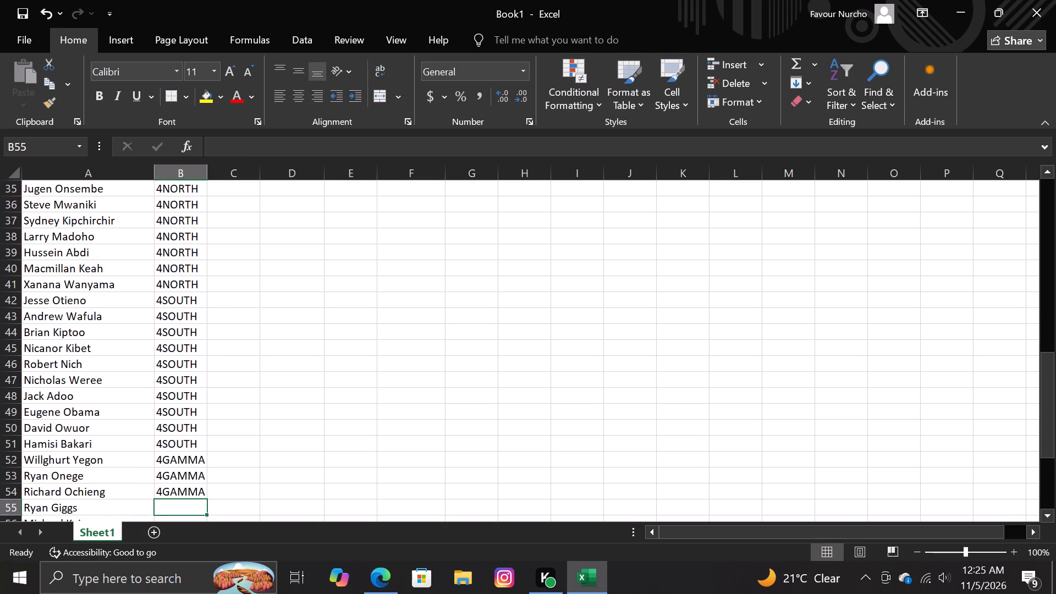
{"action": "type", "text": "4G"}
{"action": "key", "text": "Return"}
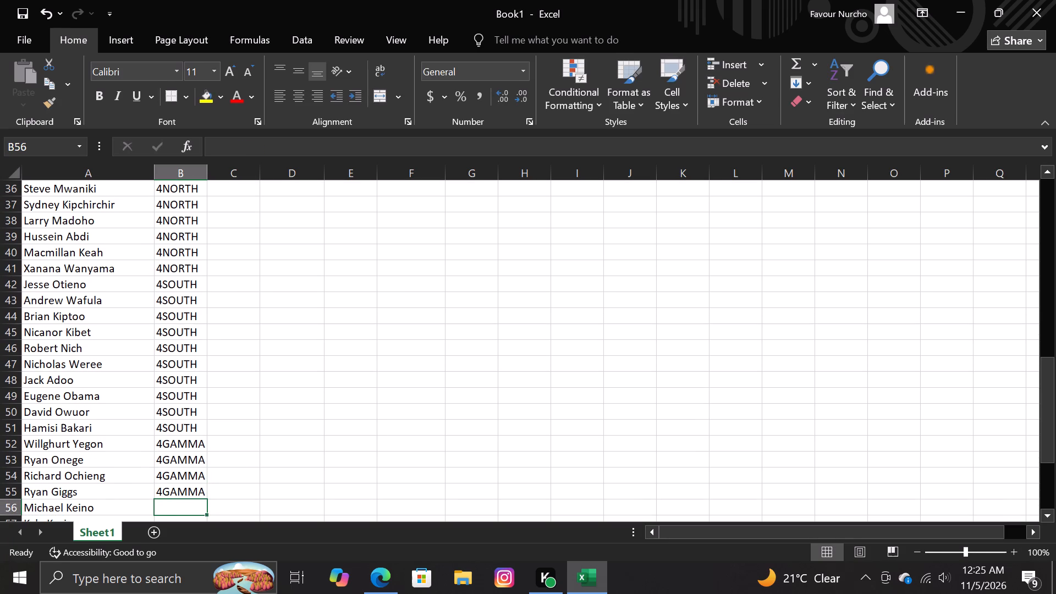
Continue the Class column with 4GAMMA for the four students in cells B56 to B59.
{"action": "type", "text": "4G"}
{"action": "key", "text": "Return"}
{"action": "type", "text": "4G"}
{"action": "key", "text": "Return"}
{"action": "type", "text": "4G"}
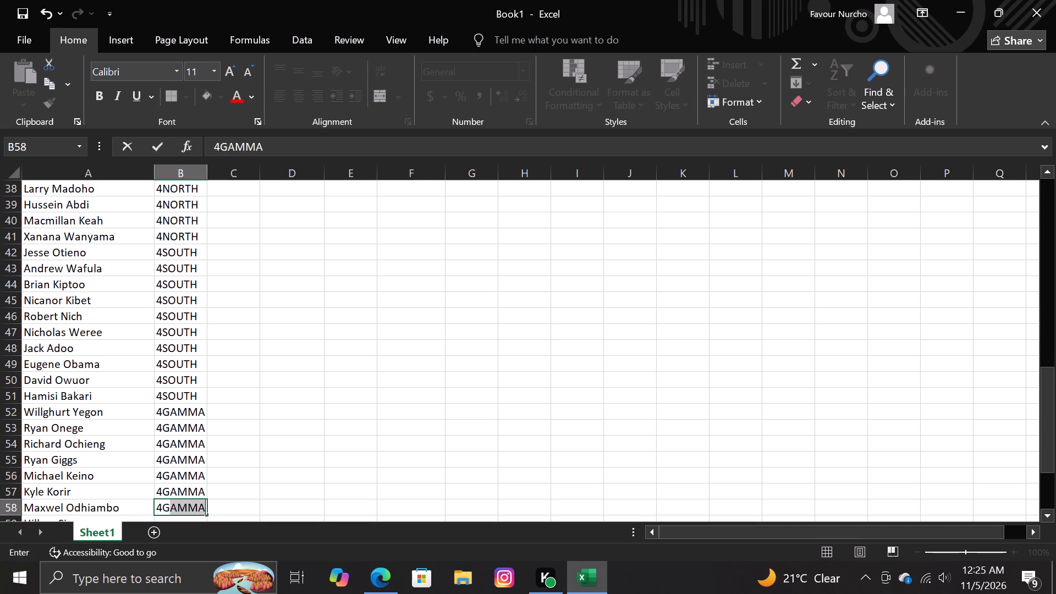
{"action": "key", "text": "Return"}
{"action": "type", "text": "4G"}
{"action": "key", "text": "Return"}
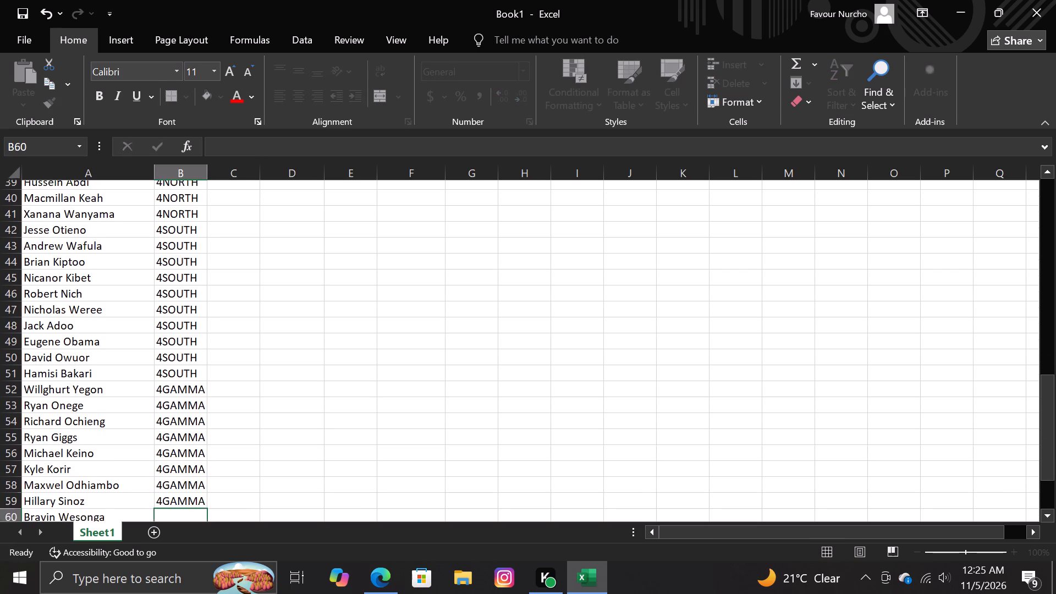
Complete the Class column with 4GAMMA for the last two students, cells B60 and B61.
{"action": "key", "text": "4"}
{"action": "key", "text": "Return"}
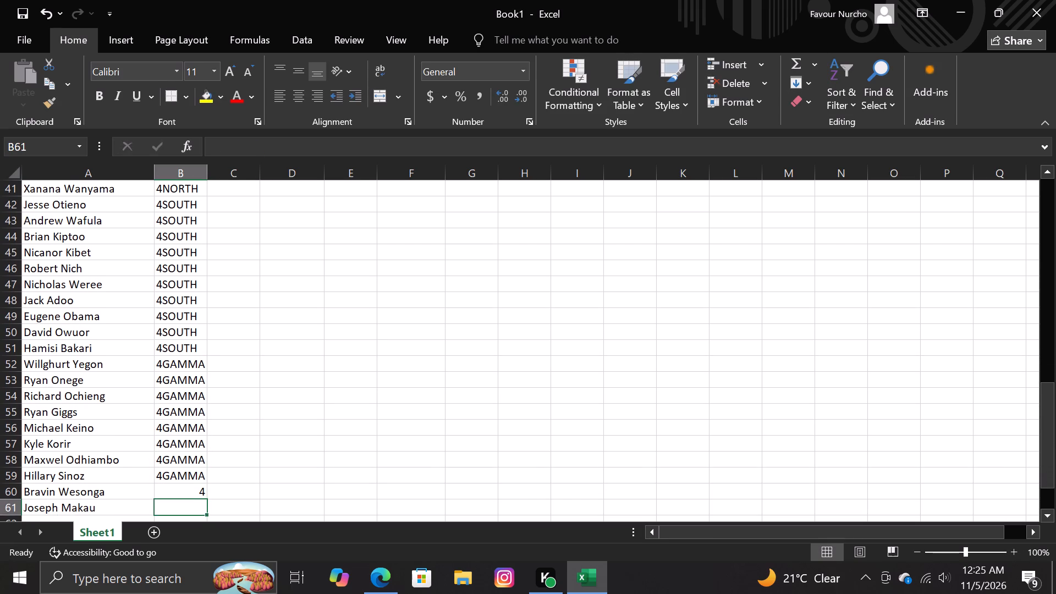
{"action": "key", "text": "BackSpace"}
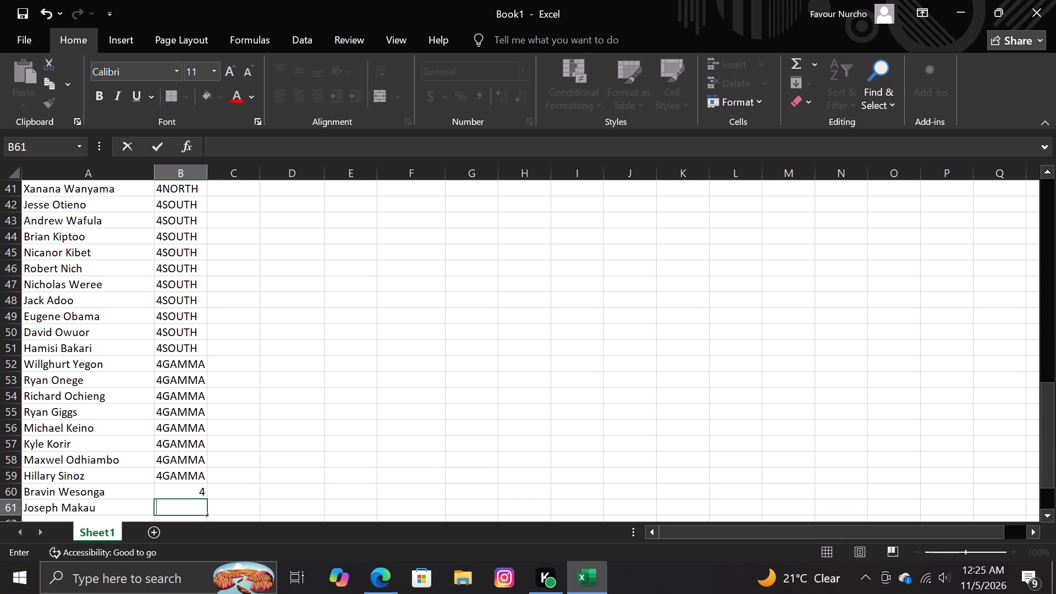
{"action": "double_click", "coordinate": [205, 492]}
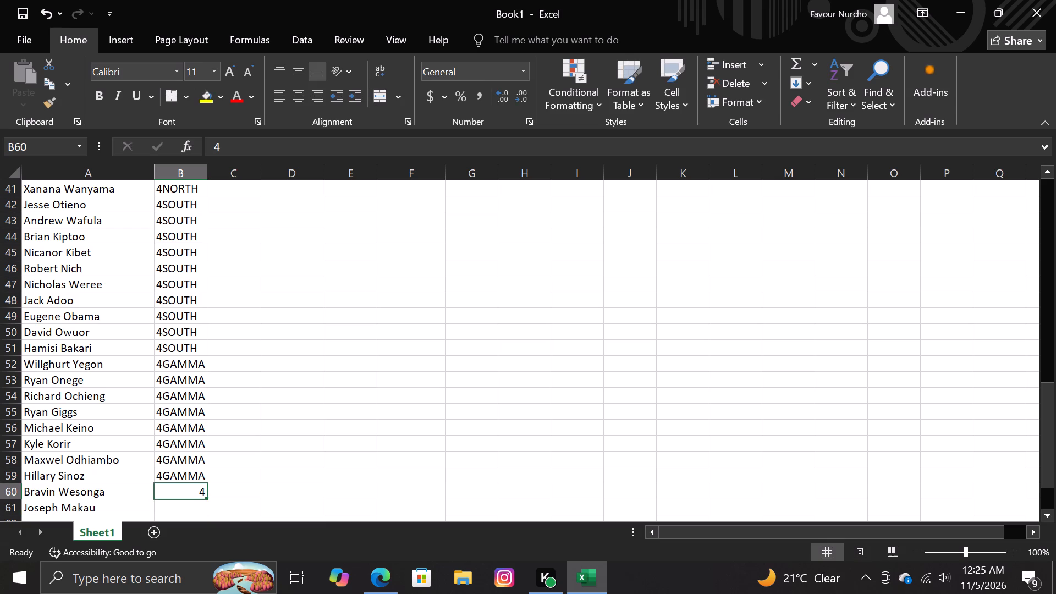
{"action": "key", "text": "BackSpace"}
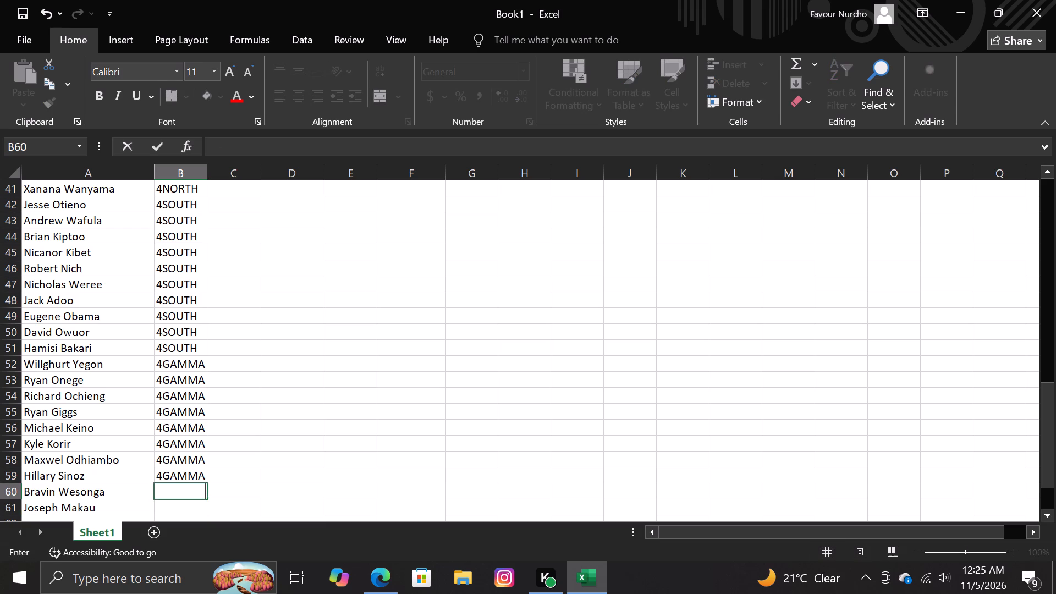
{"action": "key", "text": "4"}
{"action": "key", "text": "g"}
{"action": "key", "text": "Return"}
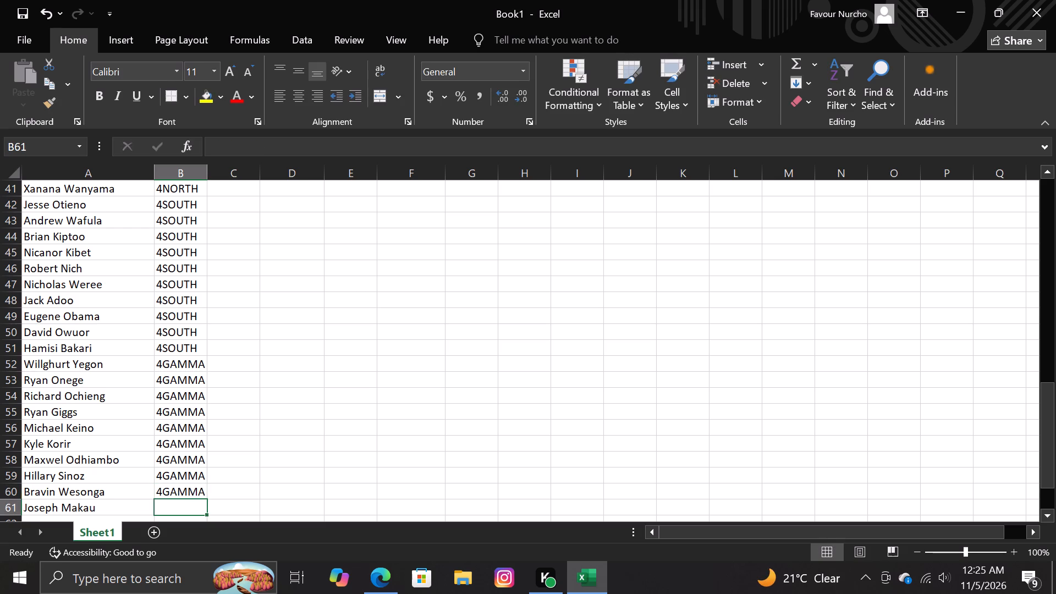
{"action": "key", "text": "4"}
{"action": "key", "text": "g"}
{"action": "key", "text": "Return"}
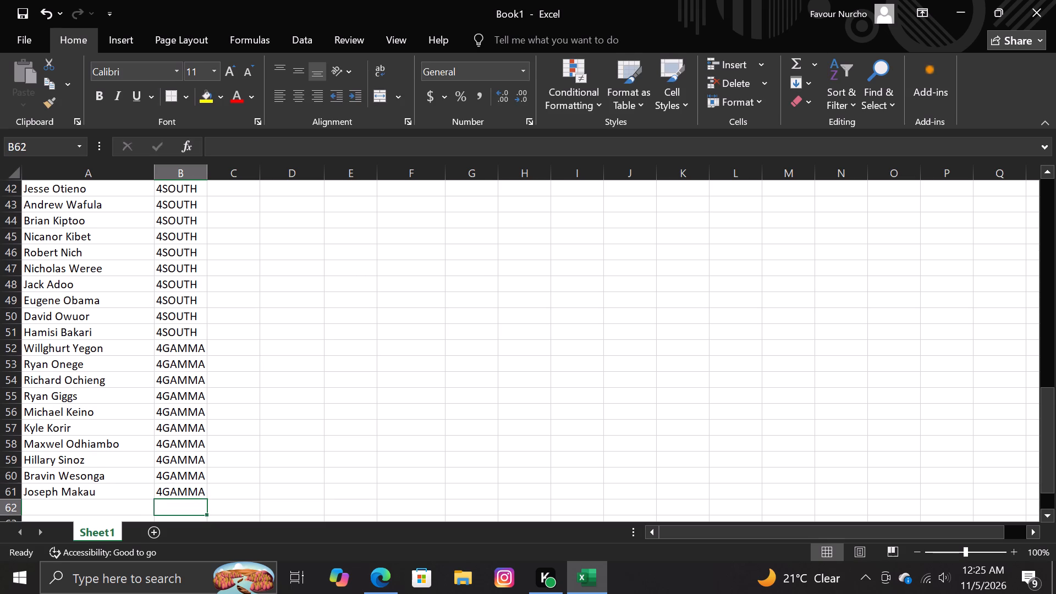
Enter the dorm names Elgon in cell C1, replacing the header text, and Kilimanjaro in cell C2.
{"action": "left_click", "coordinate": [247, 490]}
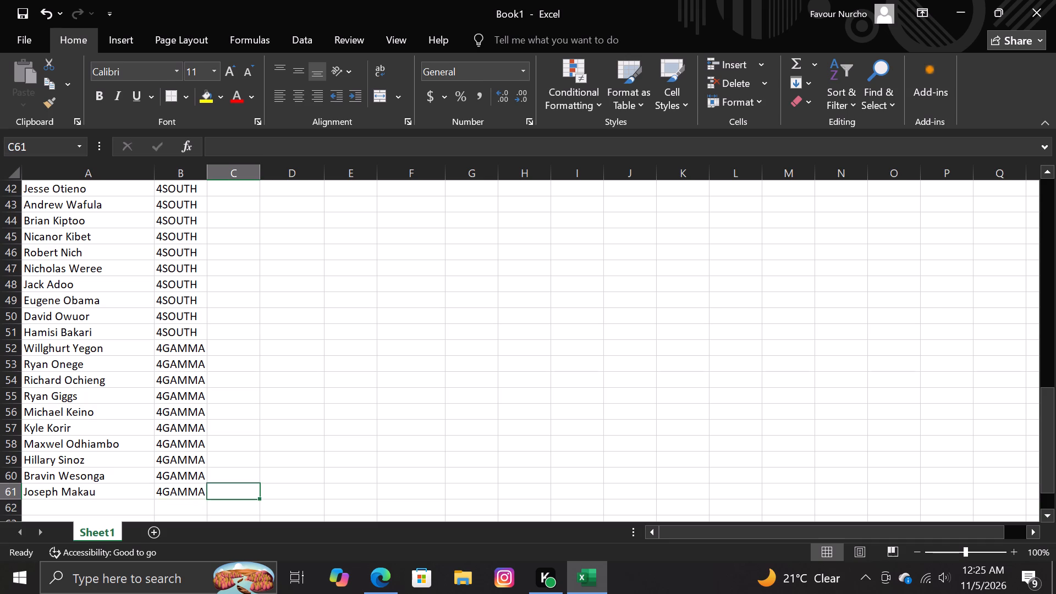
{"action": "key", "text": "Up"}
{"action": "key", "text": "Up"}
{"action": "key", "text": "Up"}
{"action": "key", "text": "Up"}
{"action": "key", "text": "Up"}
{"action": "key", "text": "Up"}
{"action": "key", "text": "Up"}
{"action": "key", "text": "Up"}
{"action": "key", "text": "Up"}
{"action": "key", "text": "Up"}
{"action": "key", "text": "Up"}
{"action": "key", "text": "Up"}
{"action": "key", "text": "Up"}
{"action": "key", "text": "Up"}
{"action": "key", "text": "Up"}
{"action": "key", "text": "Up"}
{"action": "key", "text": "Up"}
{"action": "key", "text": "Up"}
{"action": "key", "text": "Up"}
{"action": "key", "text": "Up"}
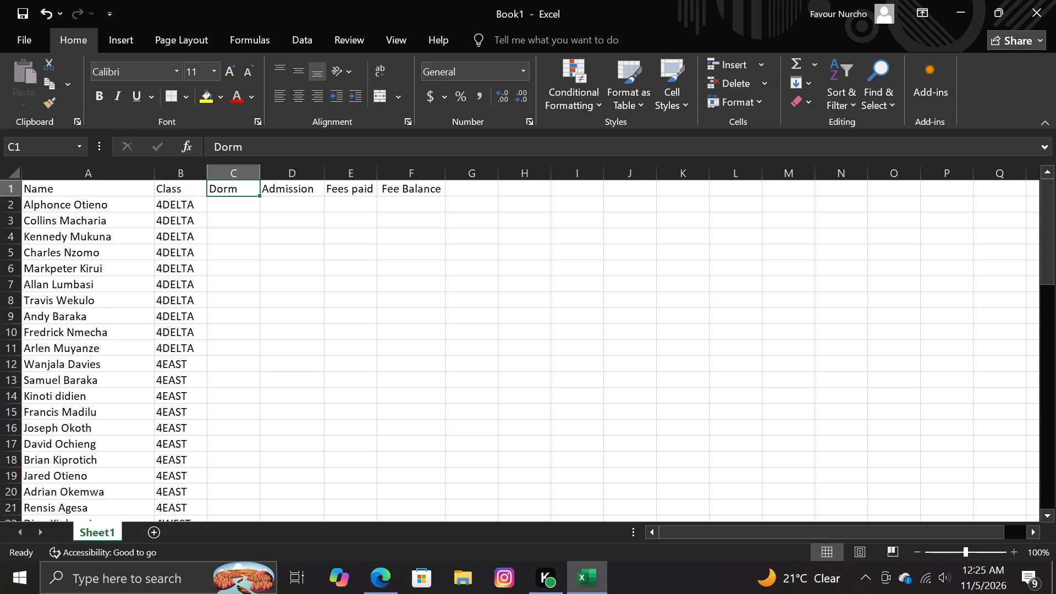
{"action": "key", "text": "e"}
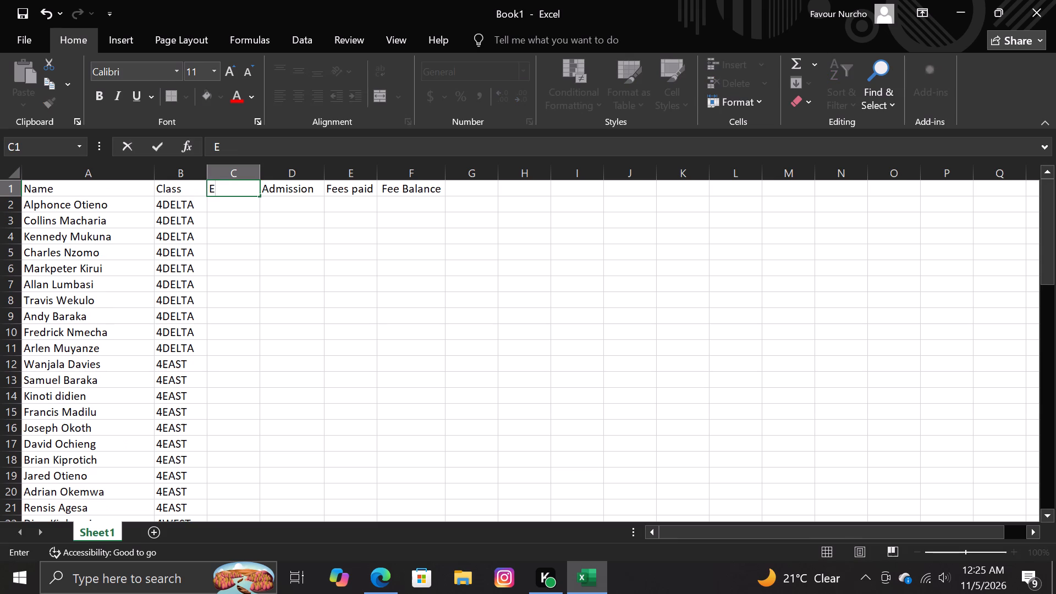
{"action": "key", "text": "l"}
{"action": "type", "text": "gon"}
{"action": "key", "text": "Down"}
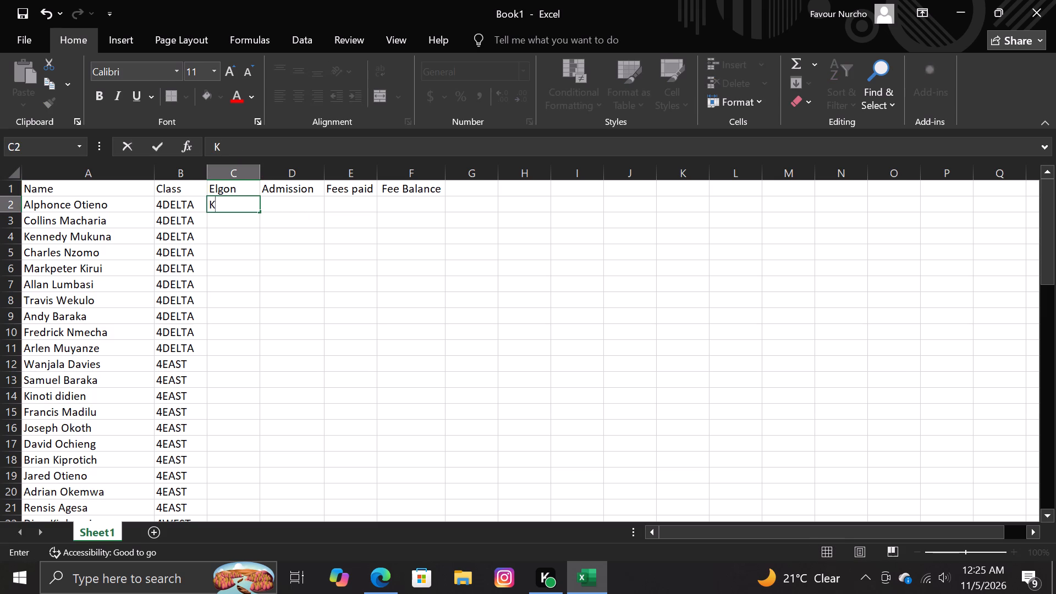
{"action": "type", "text": "ili"}
{"action": "type", "text": "manjaro"}
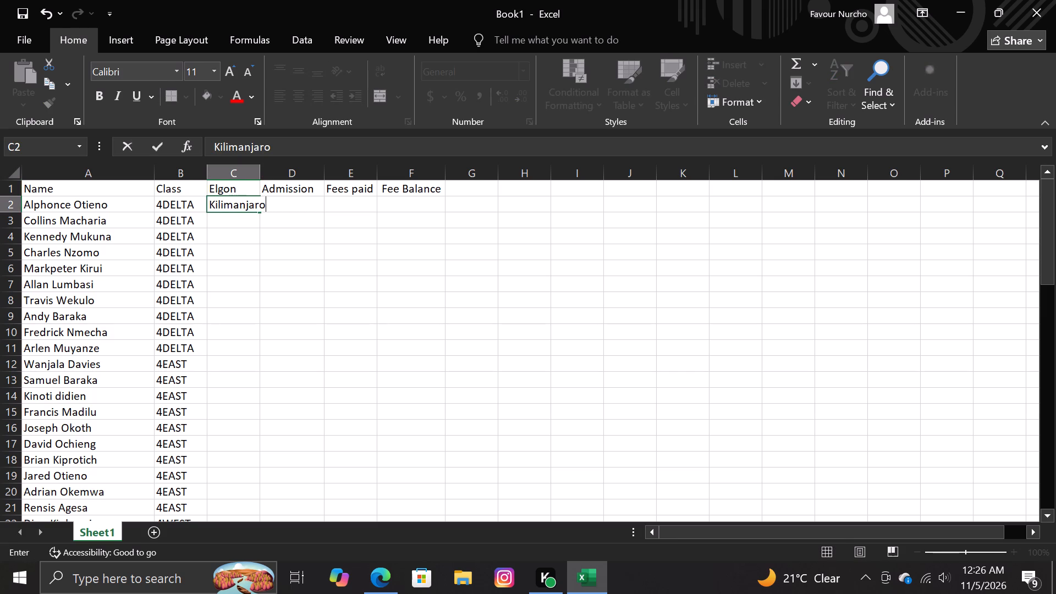
Widen column C so that the longer dorm names fit inside it.
{"action": "left_click", "coordinate": [260, 184]}
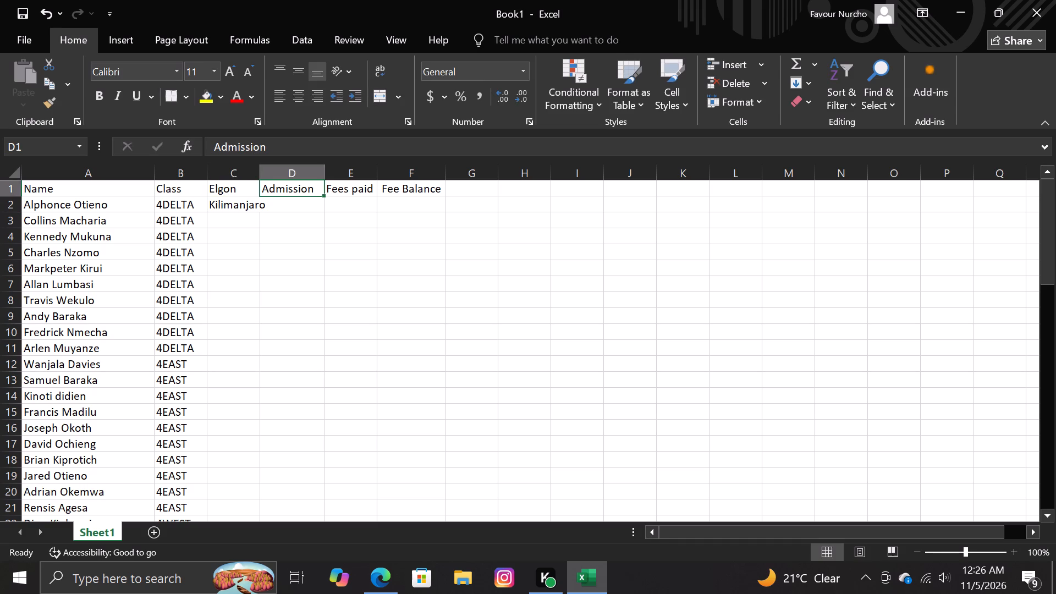
{"action": "left_click", "coordinate": [244, 190]}
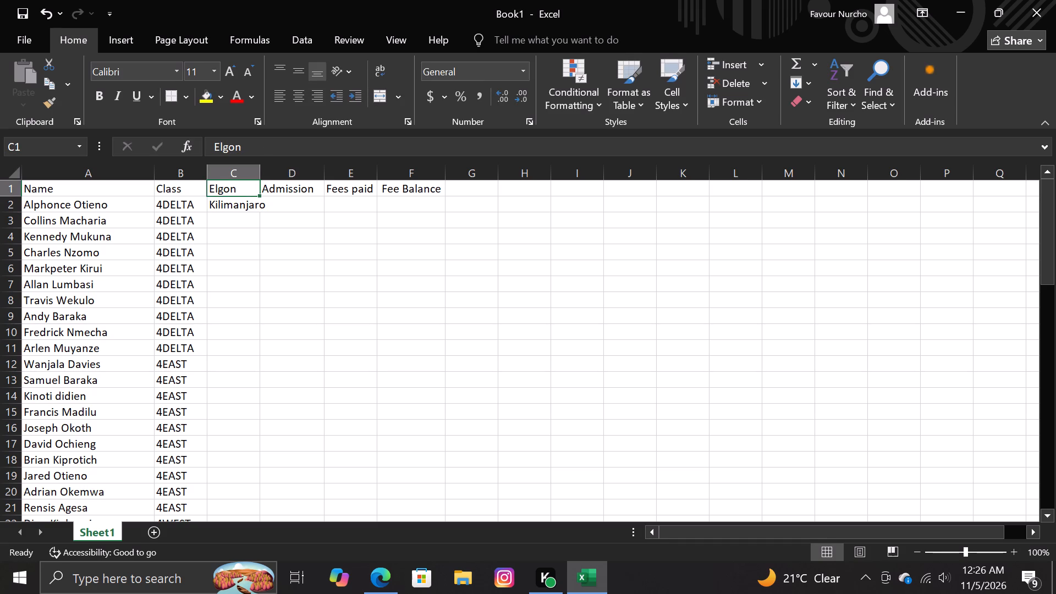
{"action": "left_click_drag", "start_coordinate": [258, 178], "coordinate": [339, 193]}
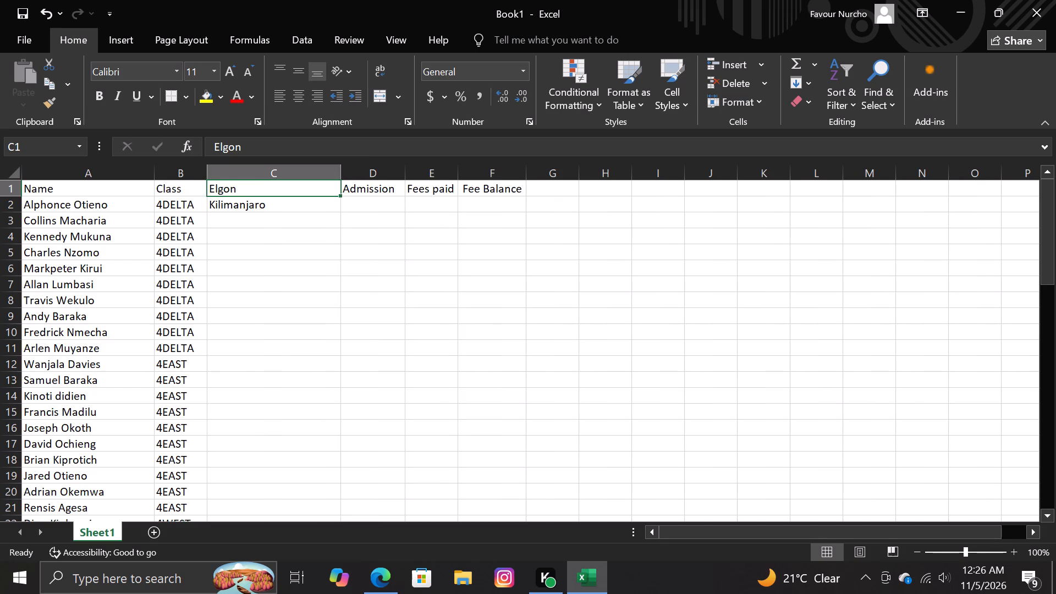
Enter the dorm names Lukenya in cell C3 and Longonot in cell C4.
{"action": "left_click", "coordinate": [244, 223]}
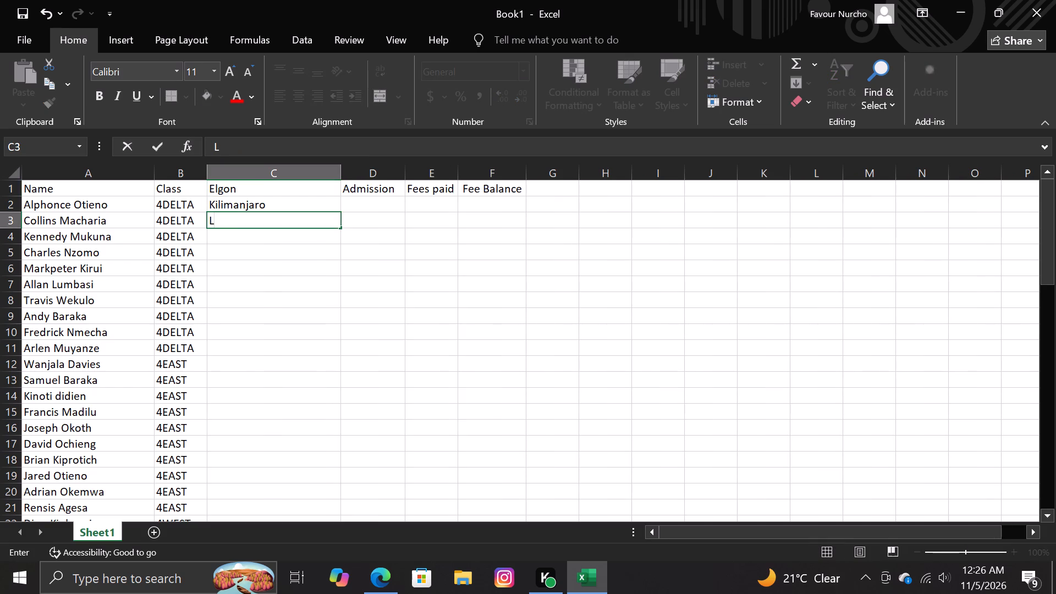
{"action": "type", "text": "uk"}
{"action": "type", "text": "en"}
{"action": "key", "text": "y"}
{"action": "key", "text": "a"}
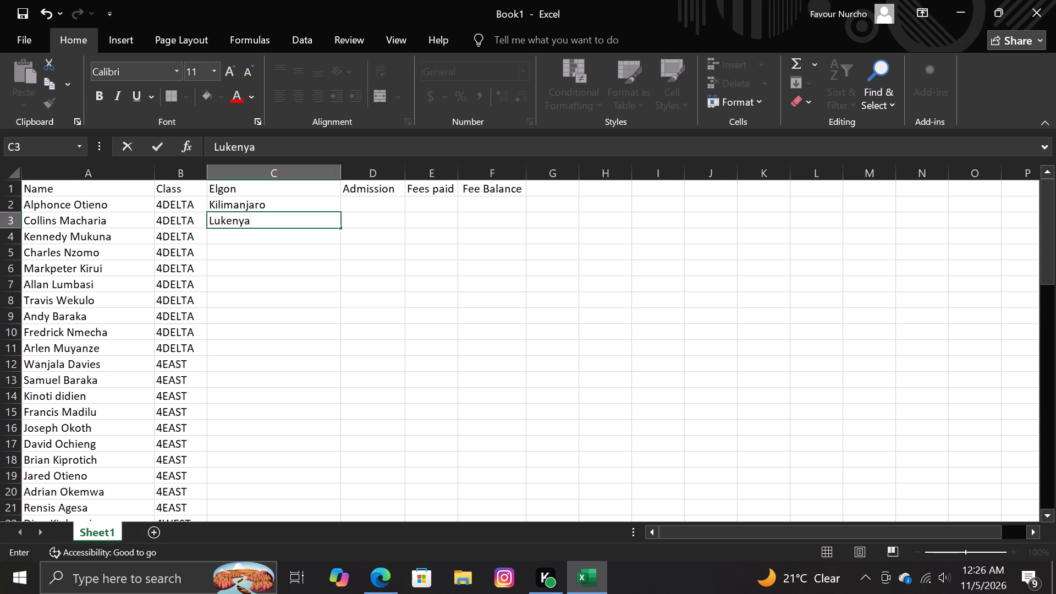
{"action": "key", "text": "Down"}
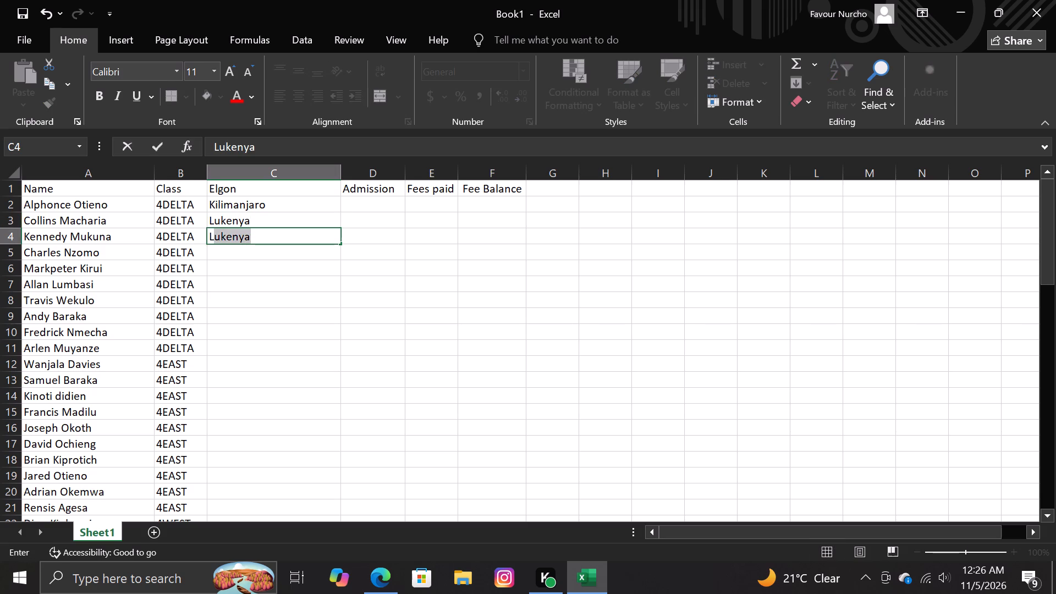
{"action": "key", "text": "o"}
{"action": "key", "text": "n"}
{"action": "type", "text": "go"}
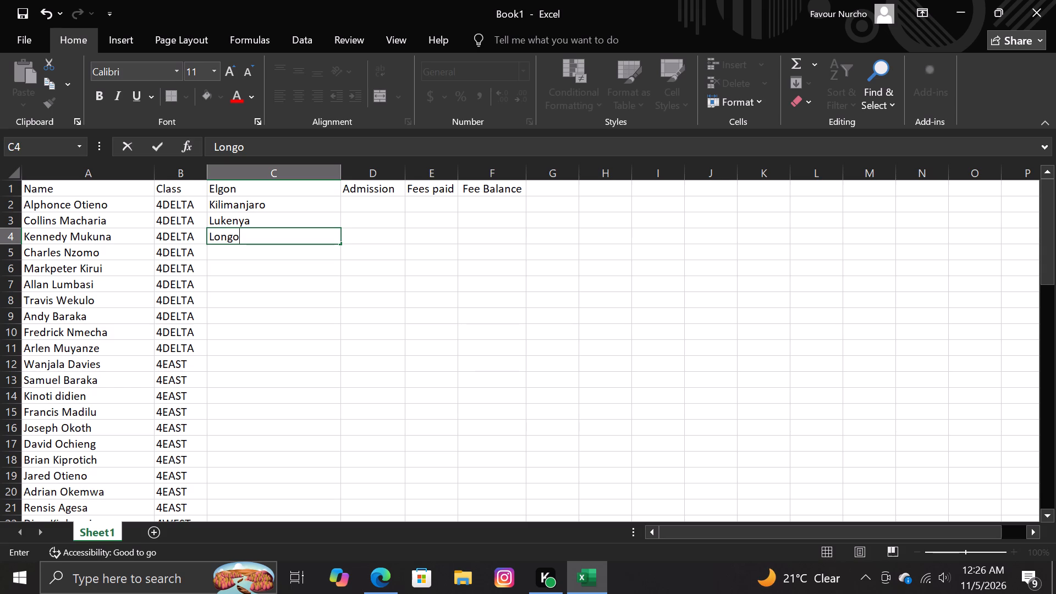
{"action": "type", "text": "no"}
{"action": "key", "text": "t"}
{"action": "key", "text": "Down"}
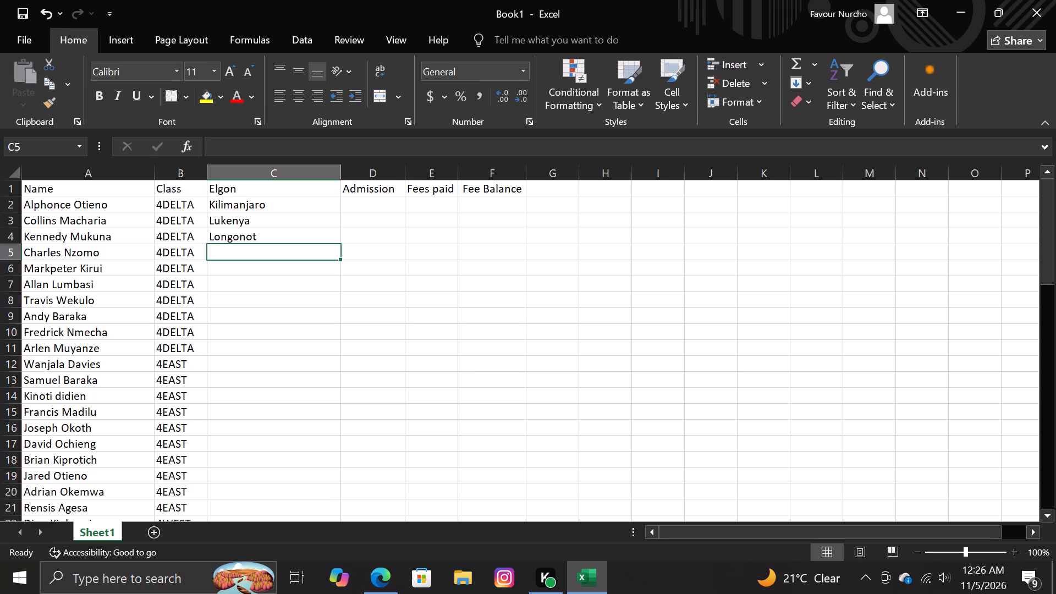
Continue the dorm column with Everest in cell C5 and Suswa in cell C6.
{"action": "key", "text": "e"}
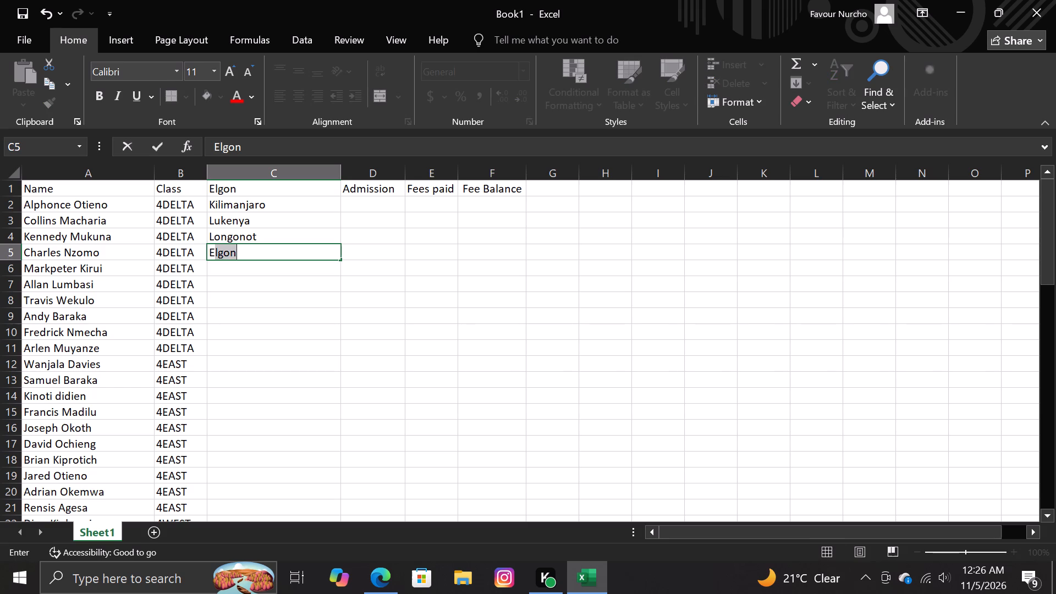
{"action": "type", "text": "ve"}
{"action": "type", "text": "rest"}
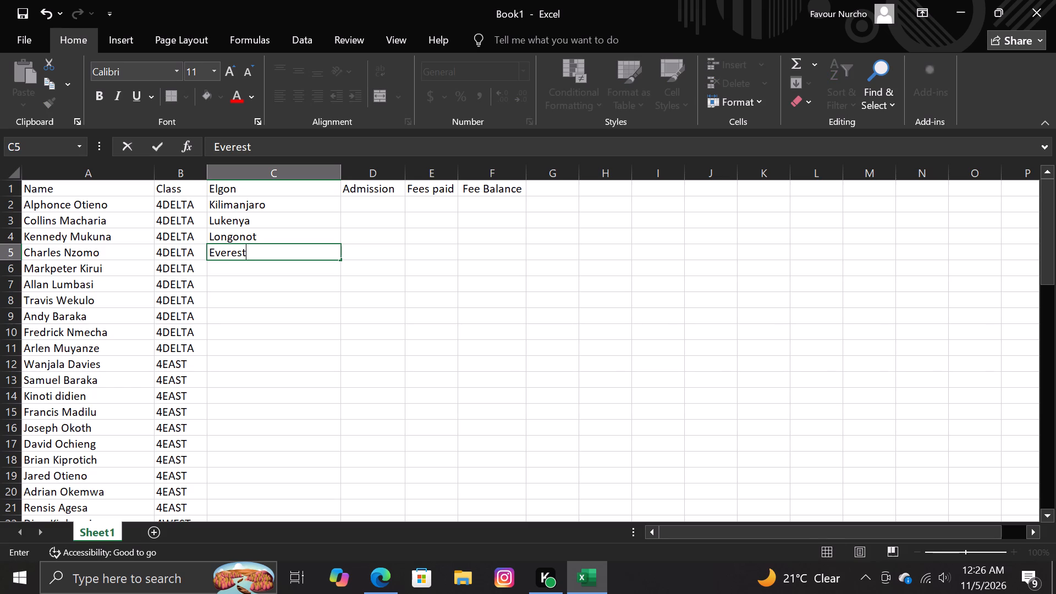
{"action": "key", "text": "Down"}
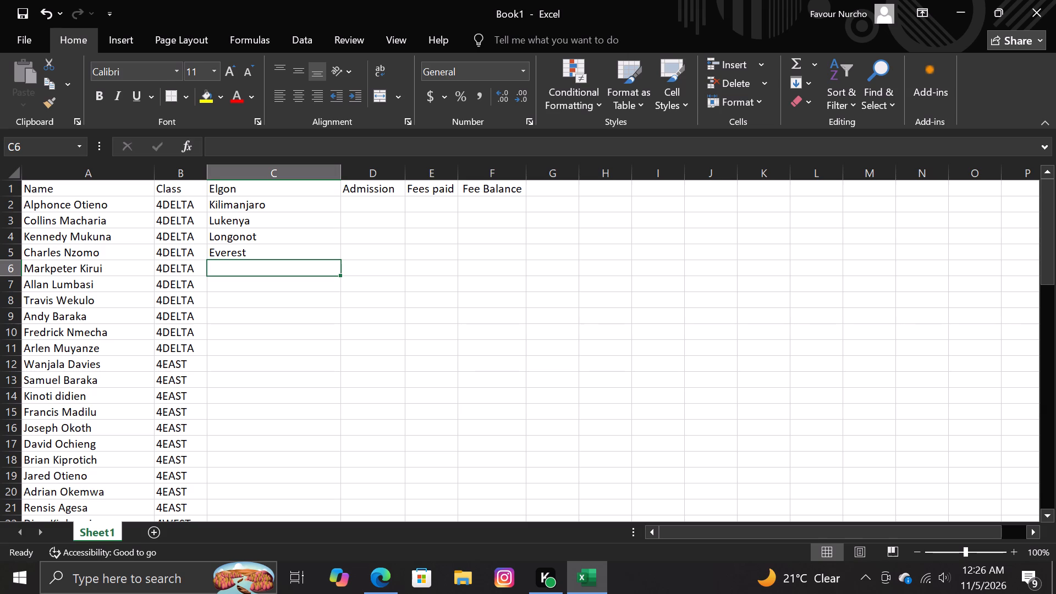
{"action": "key", "text": "s"}
{"action": "key", "text": "u"}
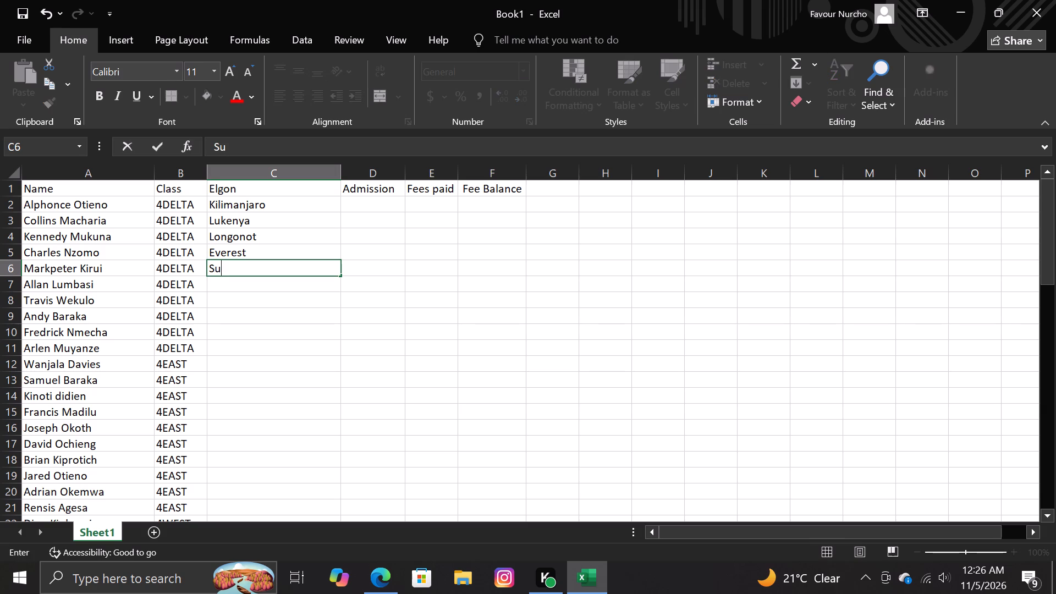
{"action": "type", "text": "swa"}
{"action": "left_click", "coordinate": [226, 285]}
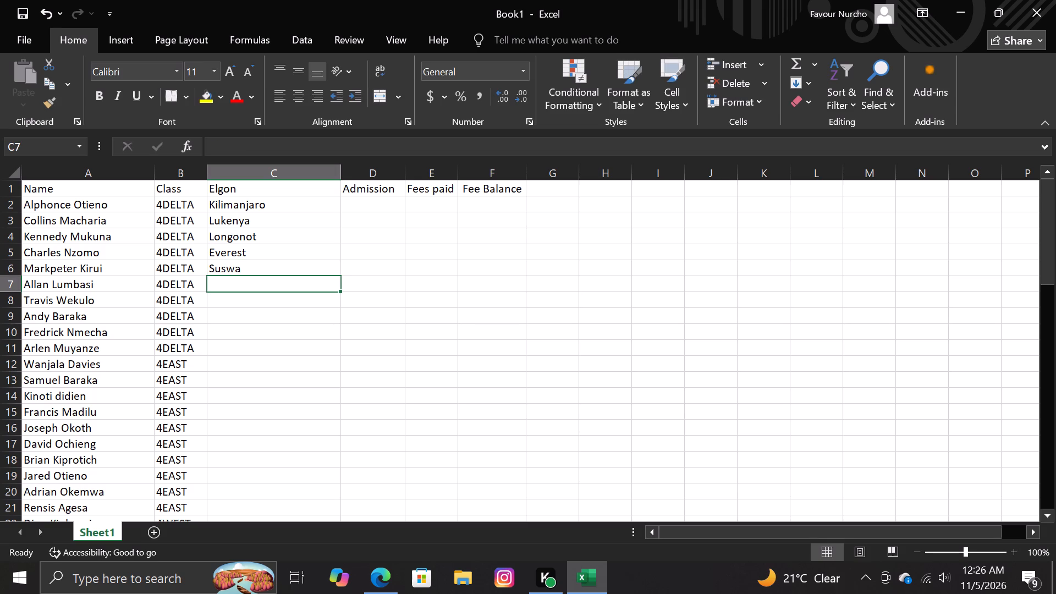
Enter the dorm names Elgon in cell C7 and Kilimambogo in cell C8.
{"action": "key", "text": "e"}
{"action": "key", "text": "l"}
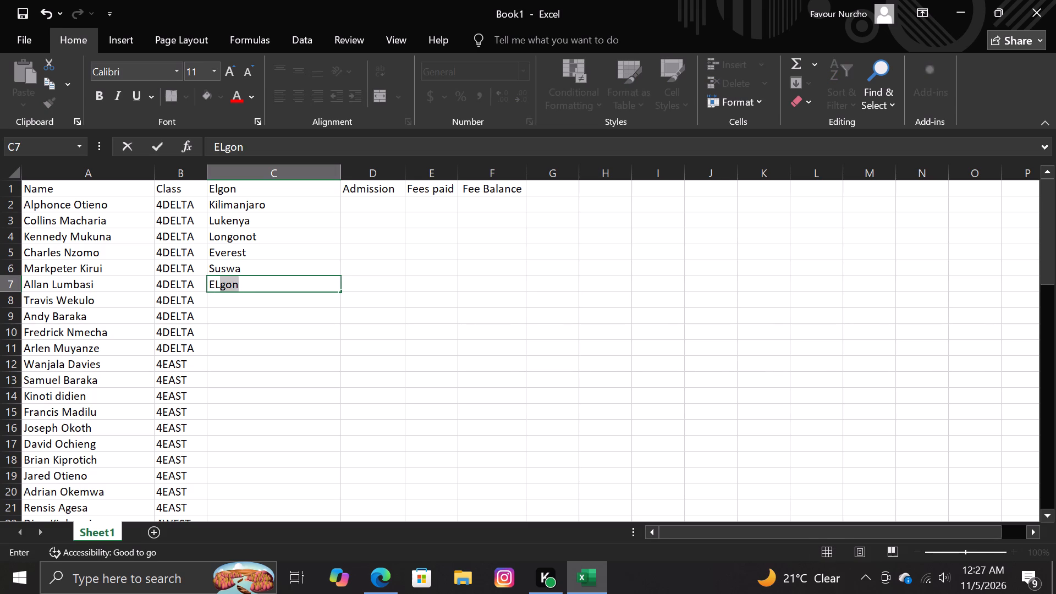
{"action": "key", "text": "Return"}
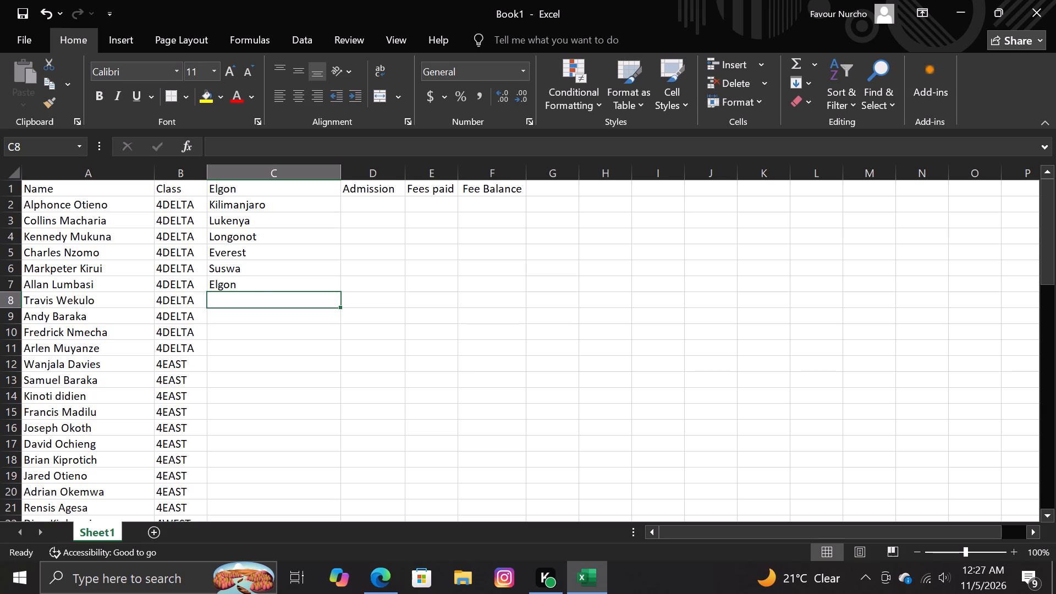
{"action": "key", "text": "k"}
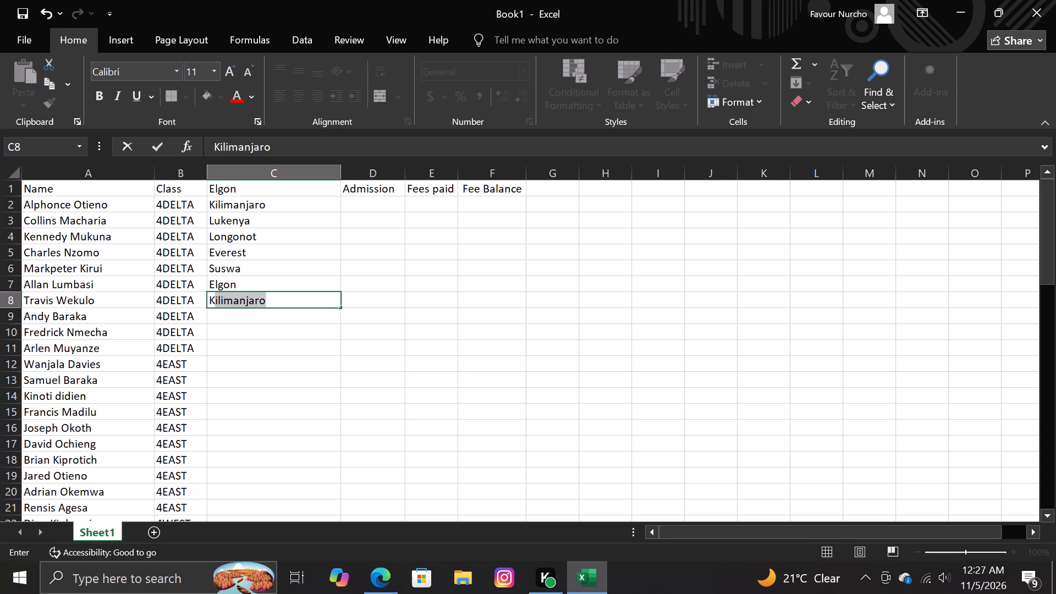
{"action": "type", "text": "ili"}
{"action": "type", "text": "mambo"}
{"action": "type", "text": "go"}
{"action": "key", "text": "Down"}
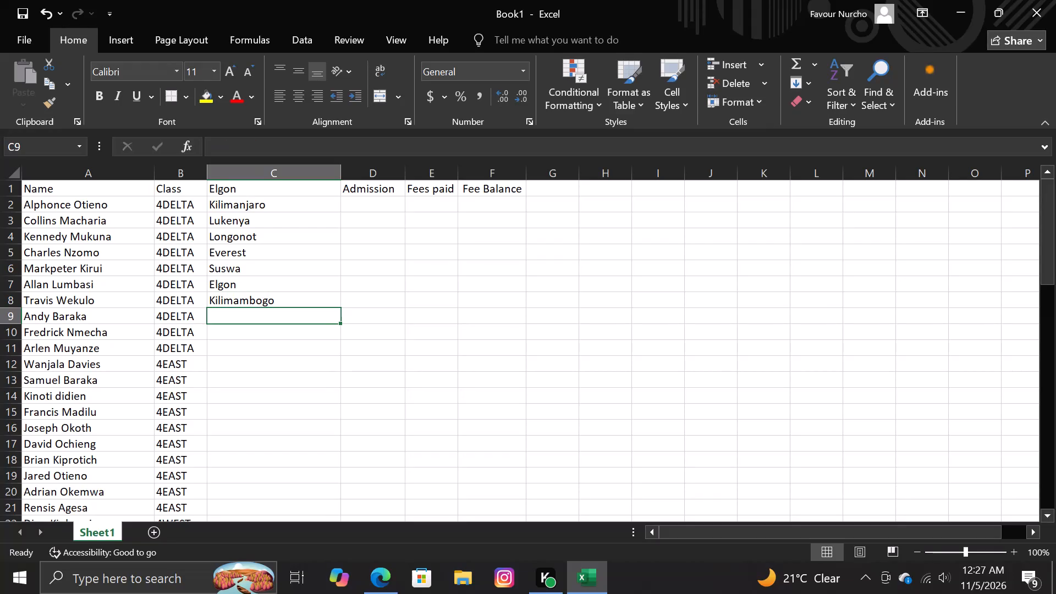
Continue the dorm column with Ngong in cell C9 and Suswa in cell C10.
{"action": "key", "text": "g"}
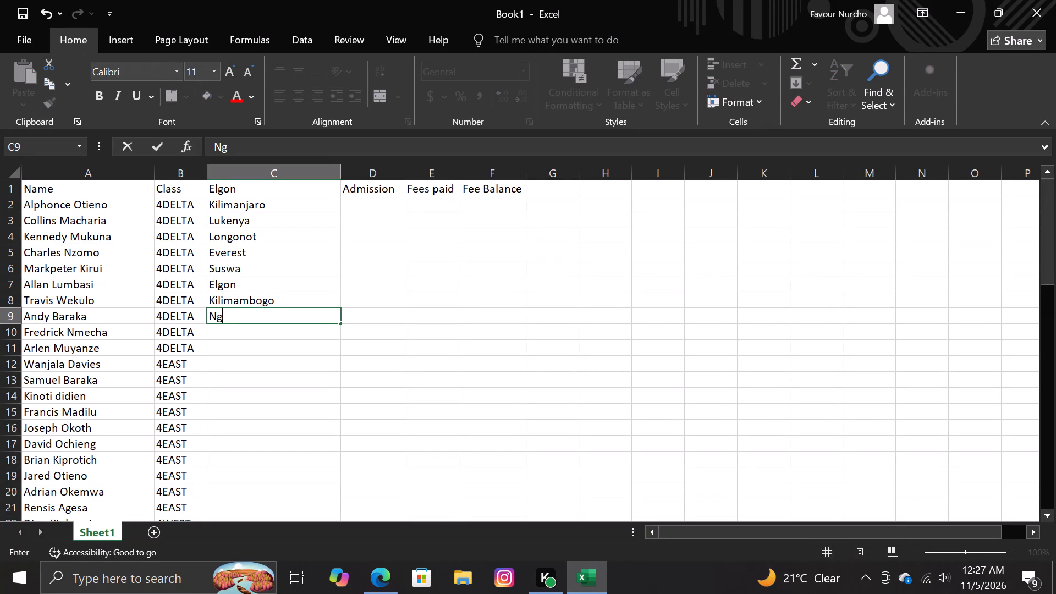
{"action": "key", "text": "o"}
{"action": "type", "text": "ng"}
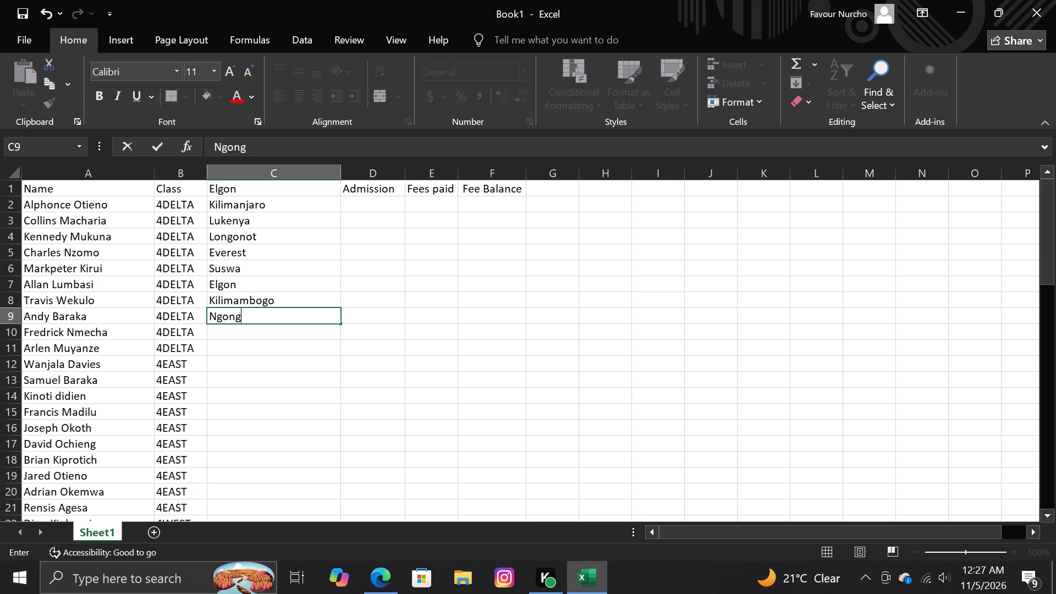
{"action": "key", "text": "Down"}
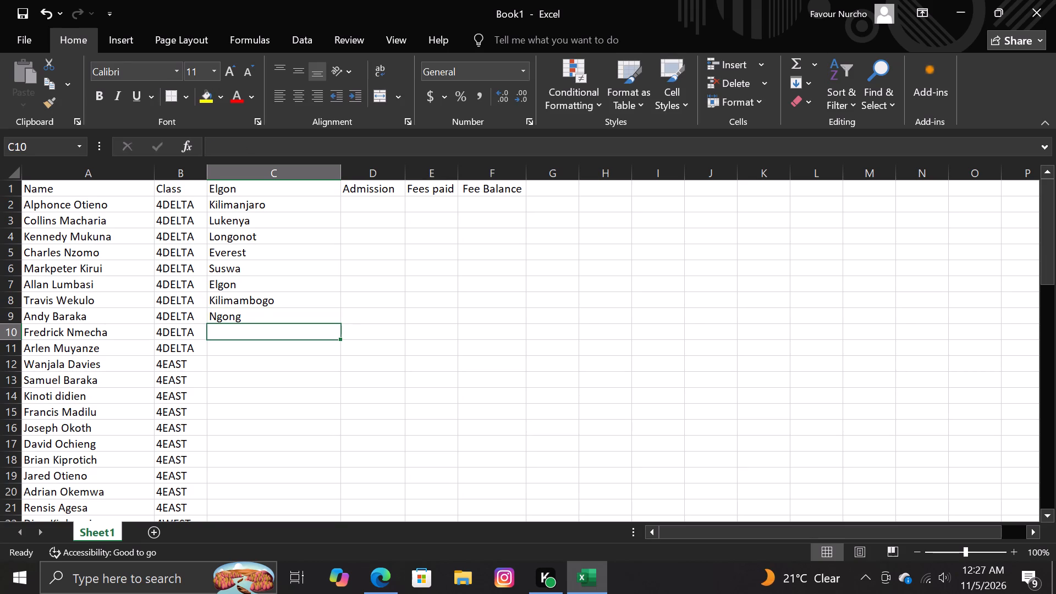
{"action": "key", "text": "s"}
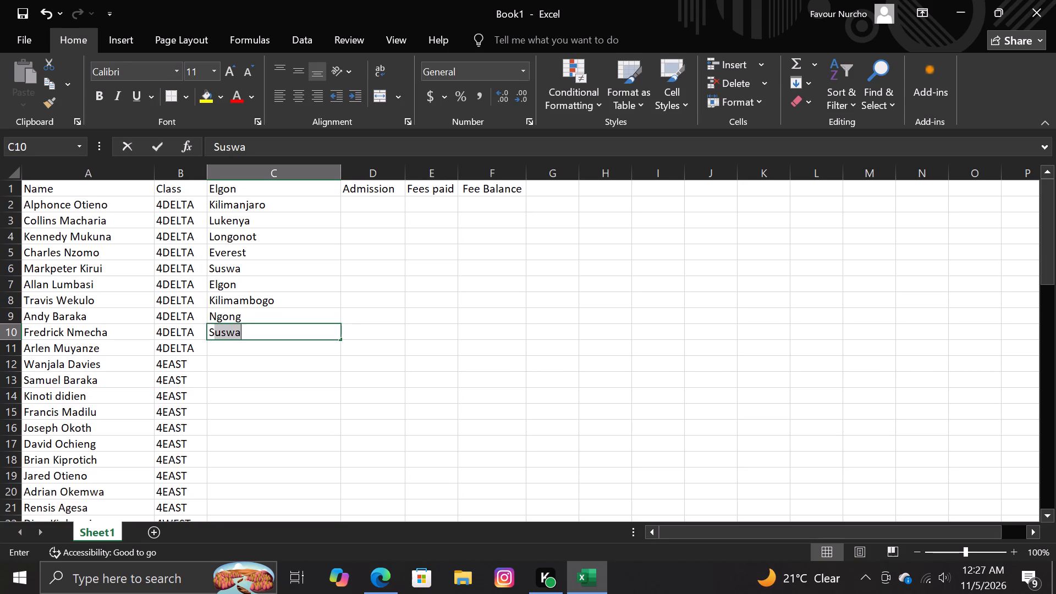
{"action": "key", "text": "Return"}
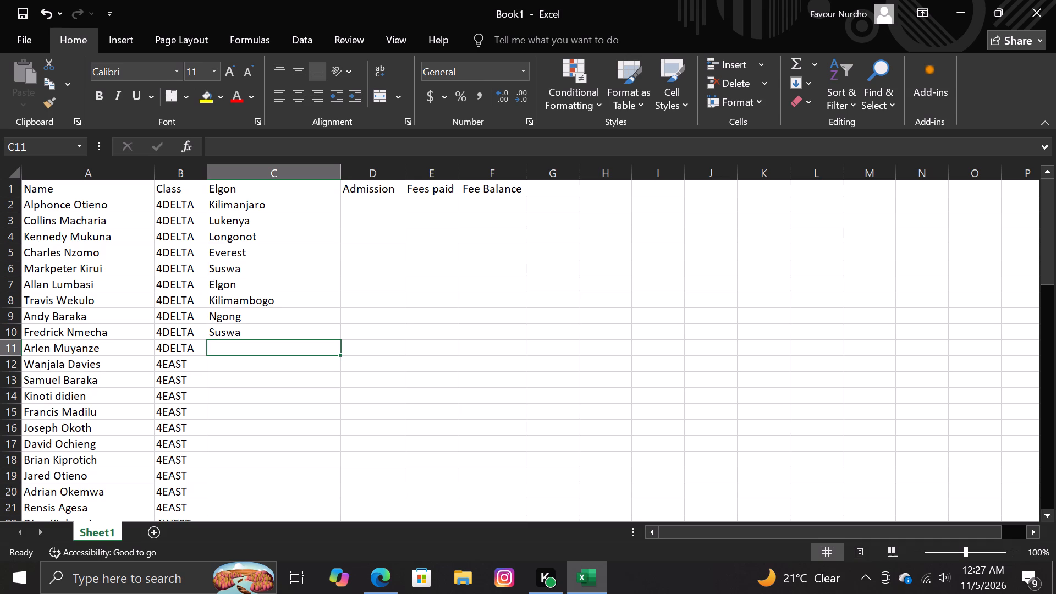
Enter the dorm names Longonot in cell C11, Lukenya in cell C12 and Everest in cell C13.
{"action": "key", "text": "l"}
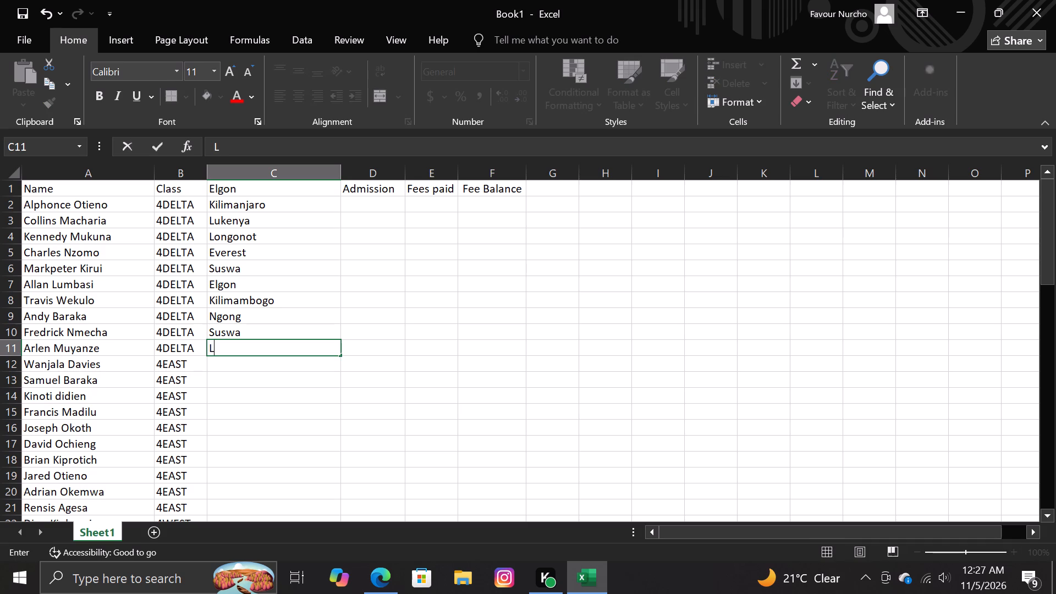
{"action": "key", "text": "o"}
{"action": "key", "text": "Down"}
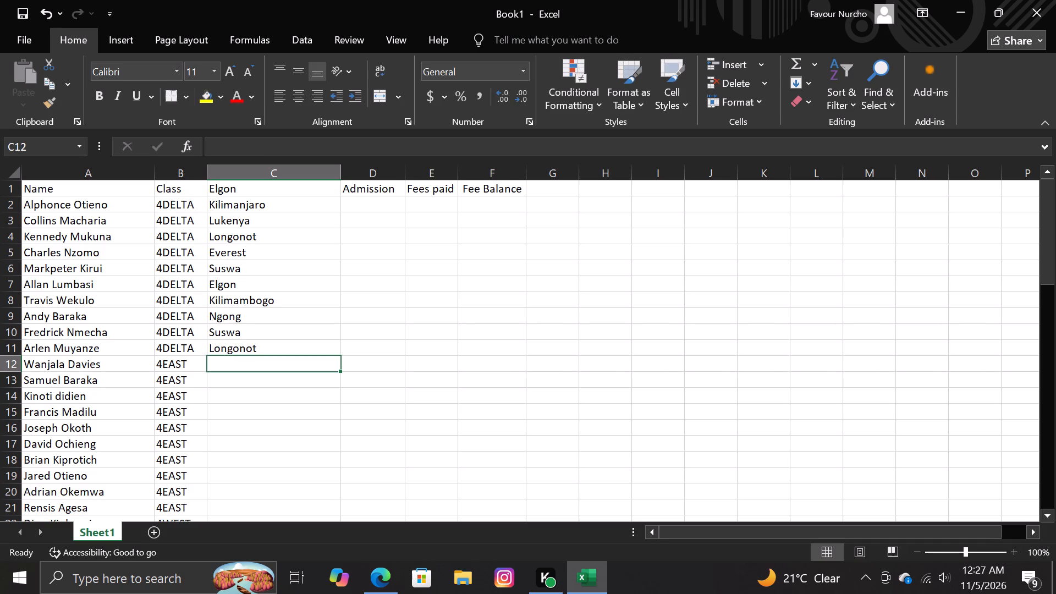
{"action": "key", "text": "l"}
{"action": "key", "text": "u"}
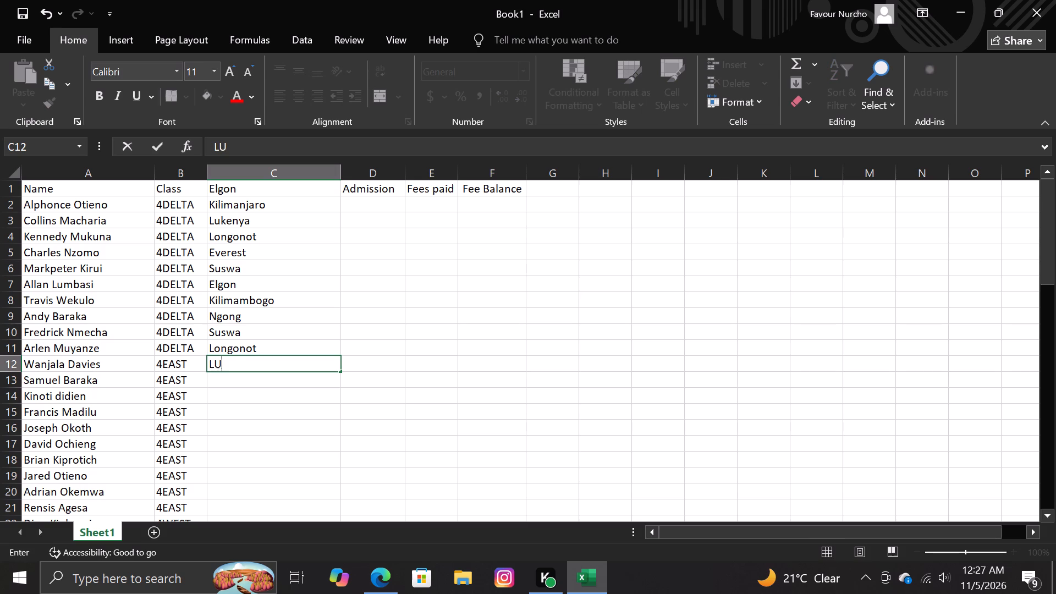
{"action": "key", "text": "Down"}
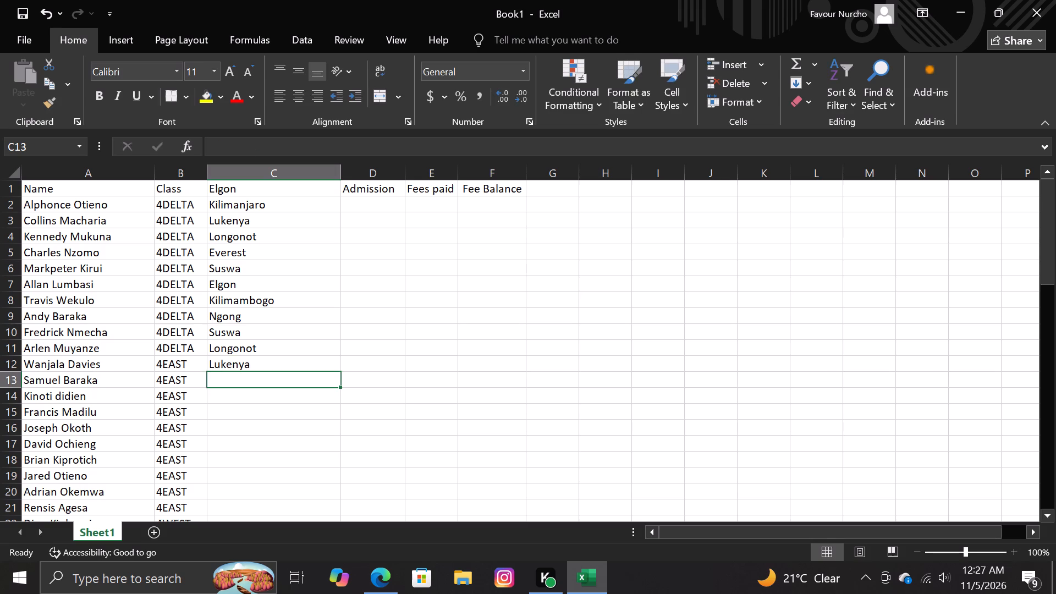
{"action": "type", "text": "EV"}
{"action": "key", "text": "Down"}
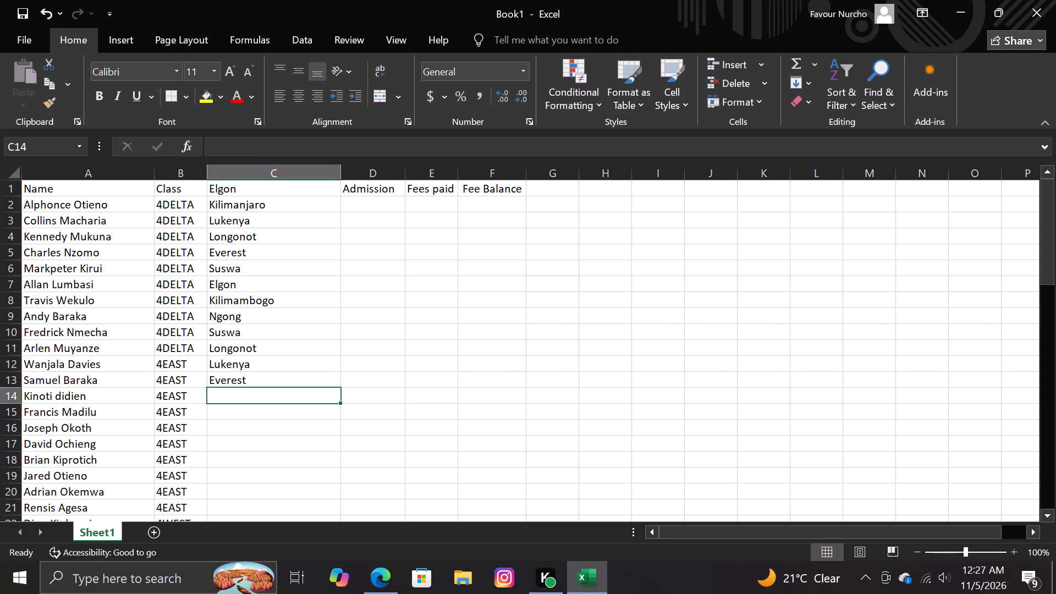
Enter the dorm name Kilimambogo in cell C14, with only its first letter capitalised.
{"action": "type", "text": "KI"}
{"action": "type", "text": "LI"}
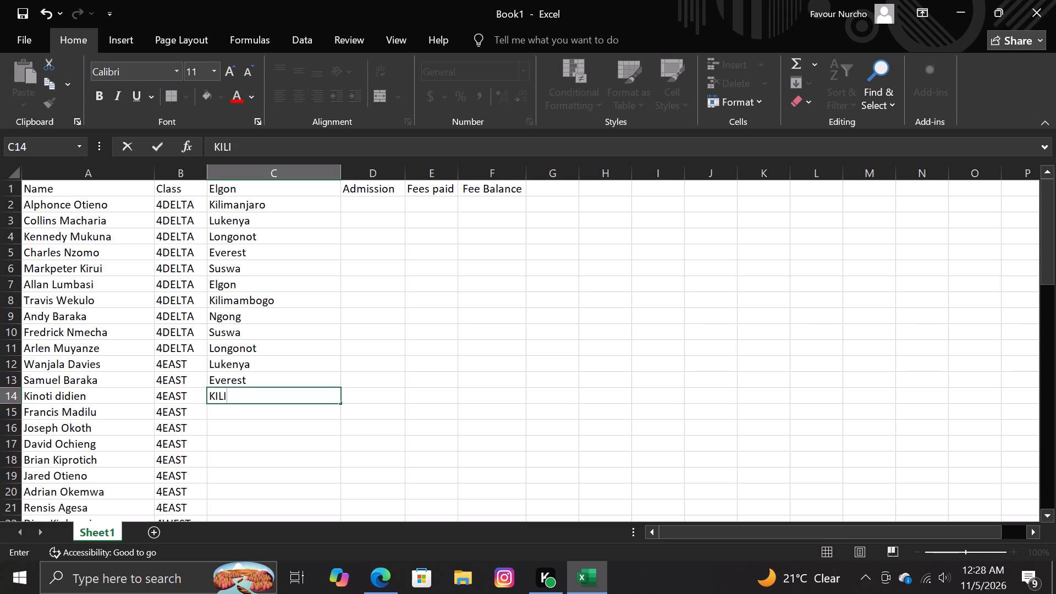
{"action": "key", "text": "BackSpace"}
{"action": "key", "text": "BackSpace"}
{"action": "key", "text": "BackSpace"}
{"action": "type", "text": "il"}
{"action": "key", "text": "i"}
{"action": "key", "text": "m"}
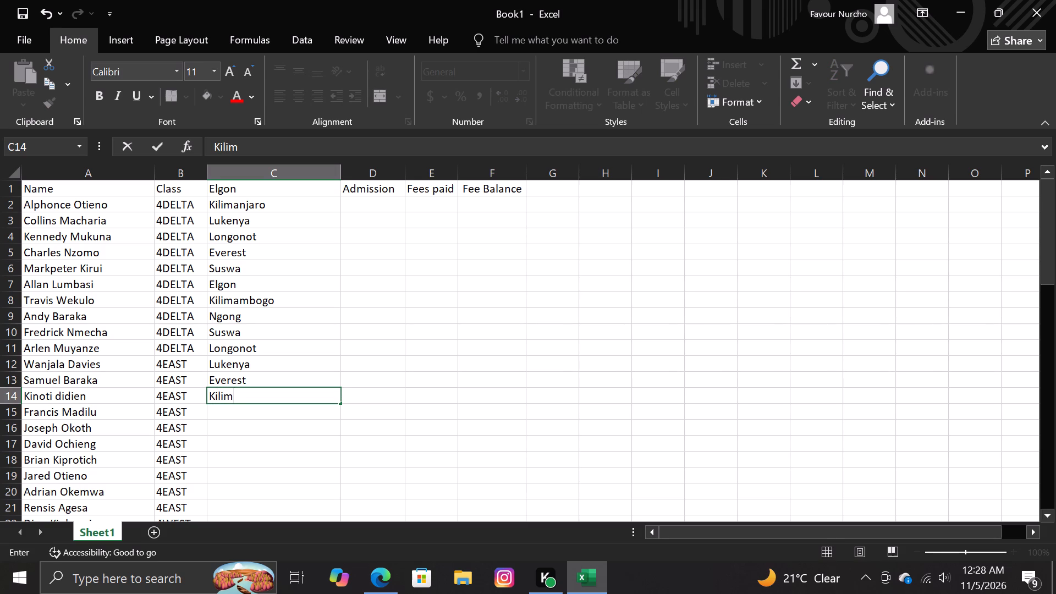
{"action": "key", "text": "a"}
{"action": "key", "text": "m"}
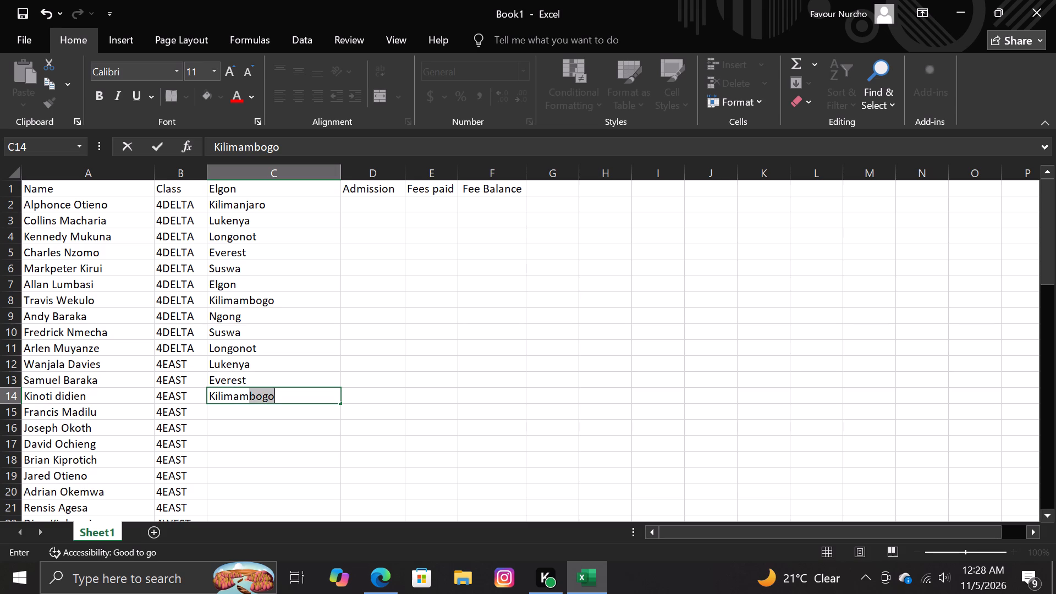
{"action": "key", "text": "Down"}
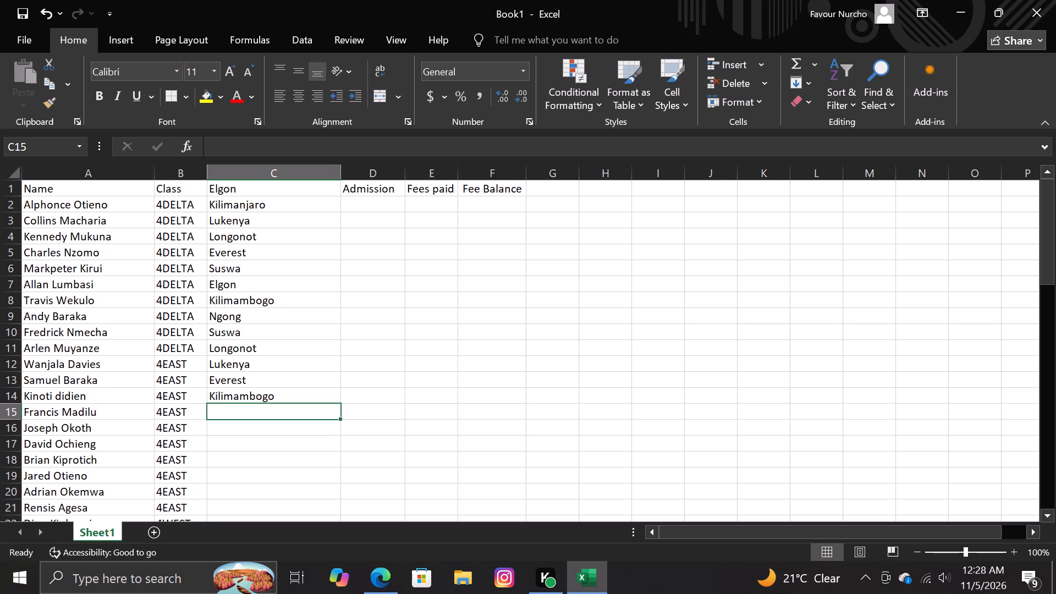
Enter the dorm names Kilimanjaro in cell C15 and Longonot in cell C16.
{"action": "key", "text": "k"}
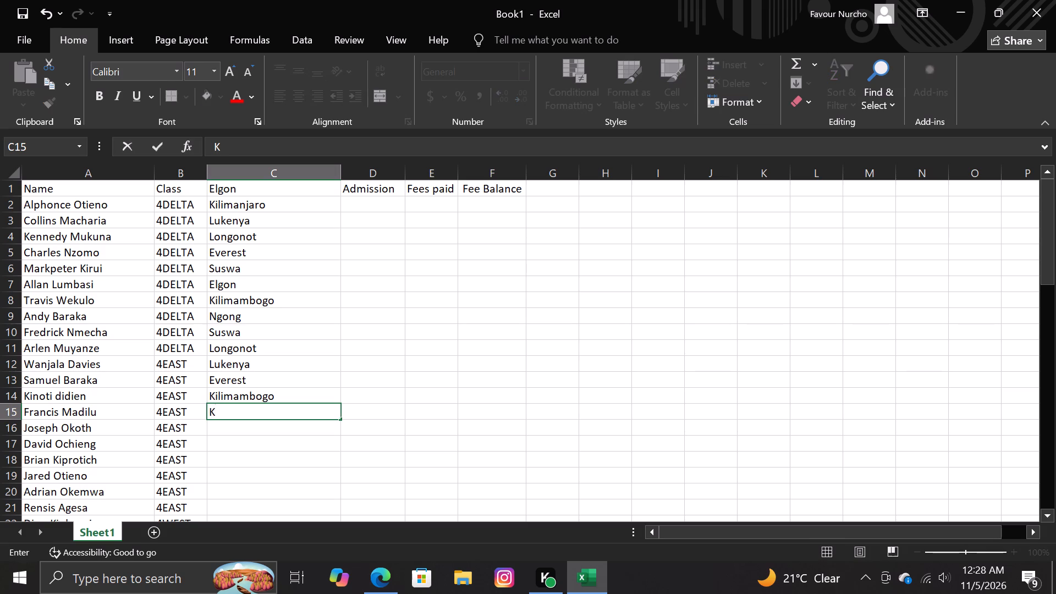
{"action": "type", "text": "ili"}
{"action": "key", "text": "m"}
{"action": "type", "text": "anj"}
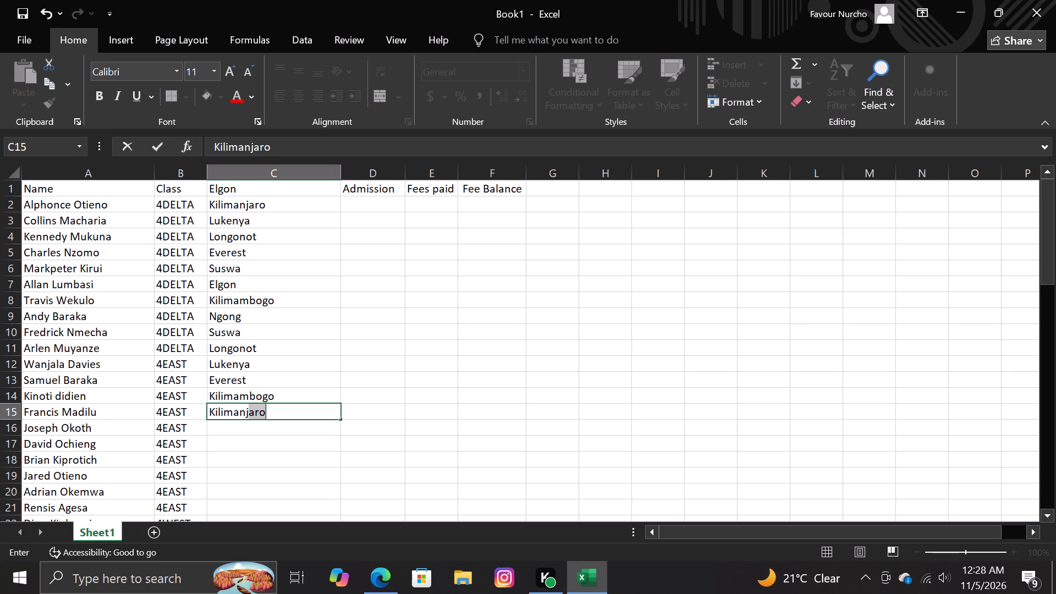
{"action": "key", "text": "Down"}
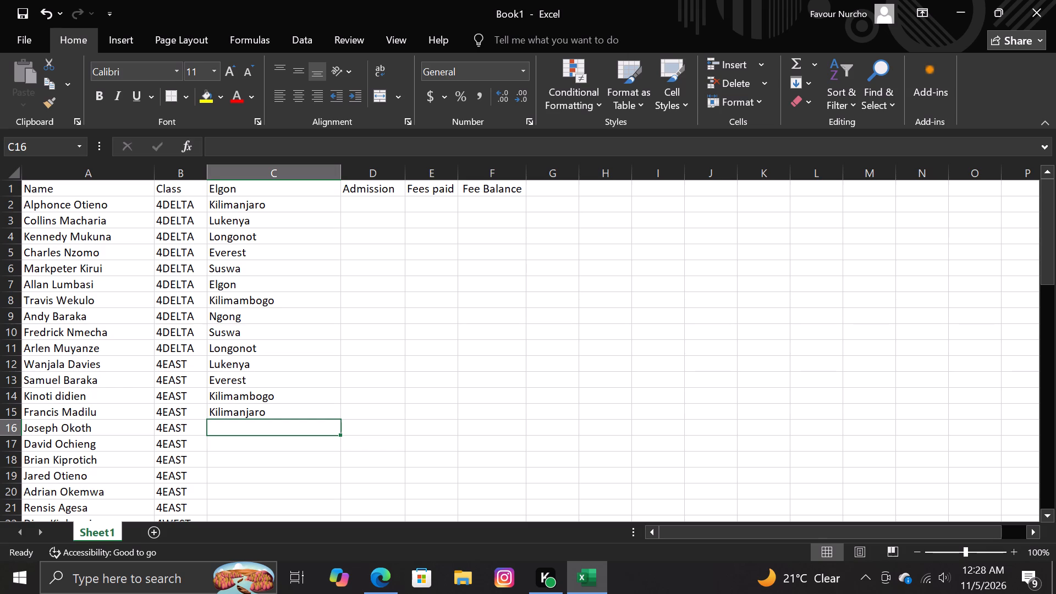
{"action": "key", "text": "l"}
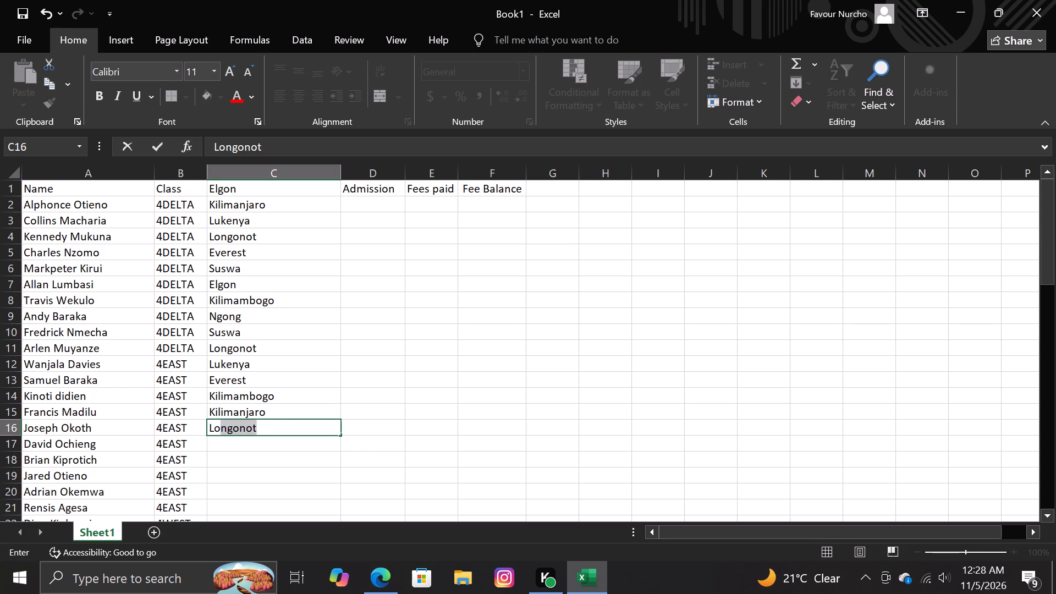
{"action": "key", "text": "Return"}
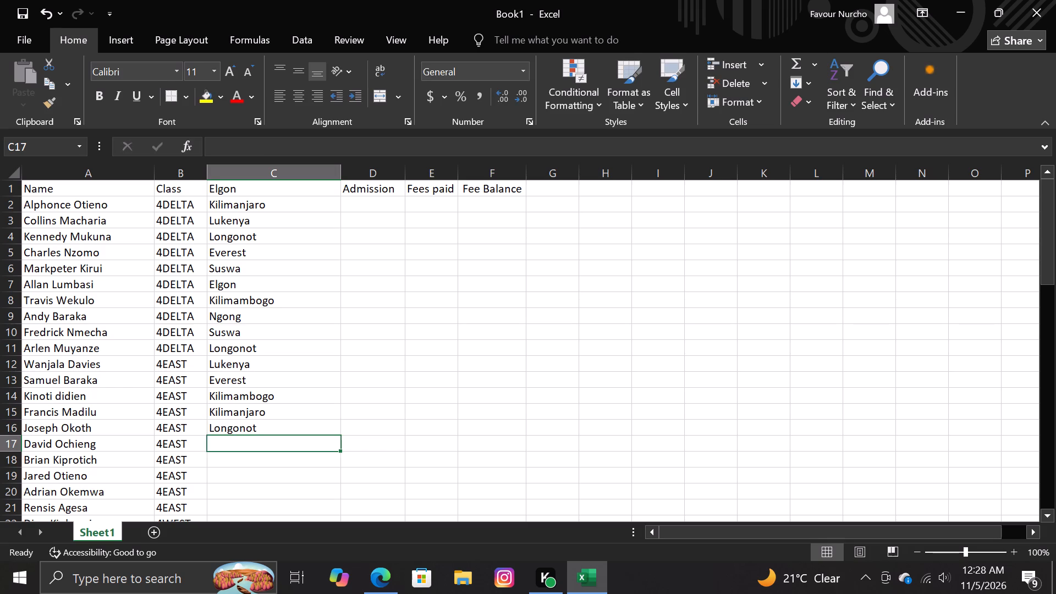
Fill cells C17 to C20 of the dorm column with Elgon, Suswa, Everest and Ngong.
{"action": "key", "text": "e"}
{"action": "key", "text": "l"}
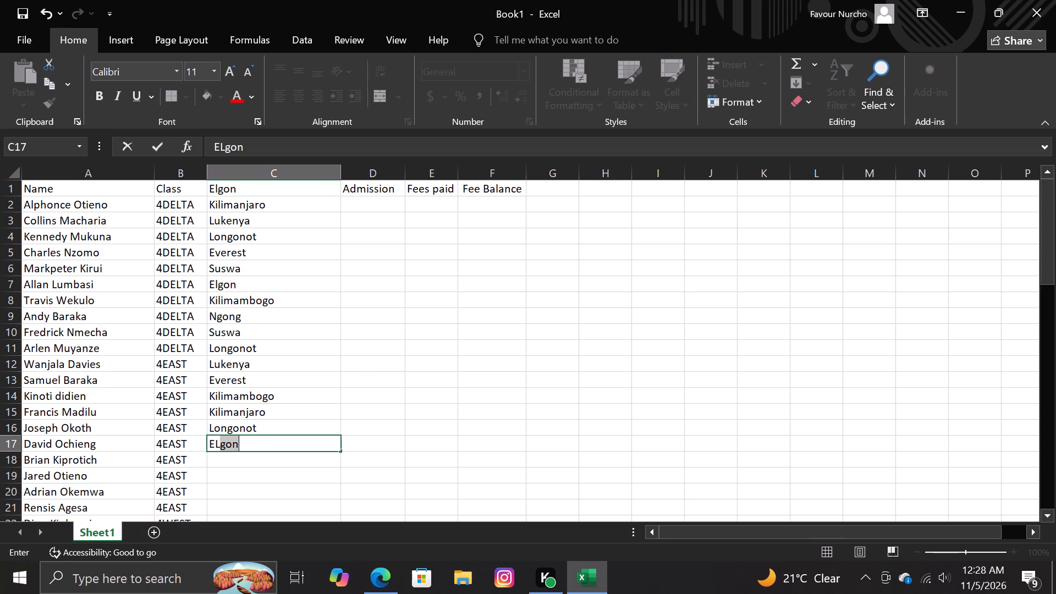
{"action": "key", "text": "Return"}
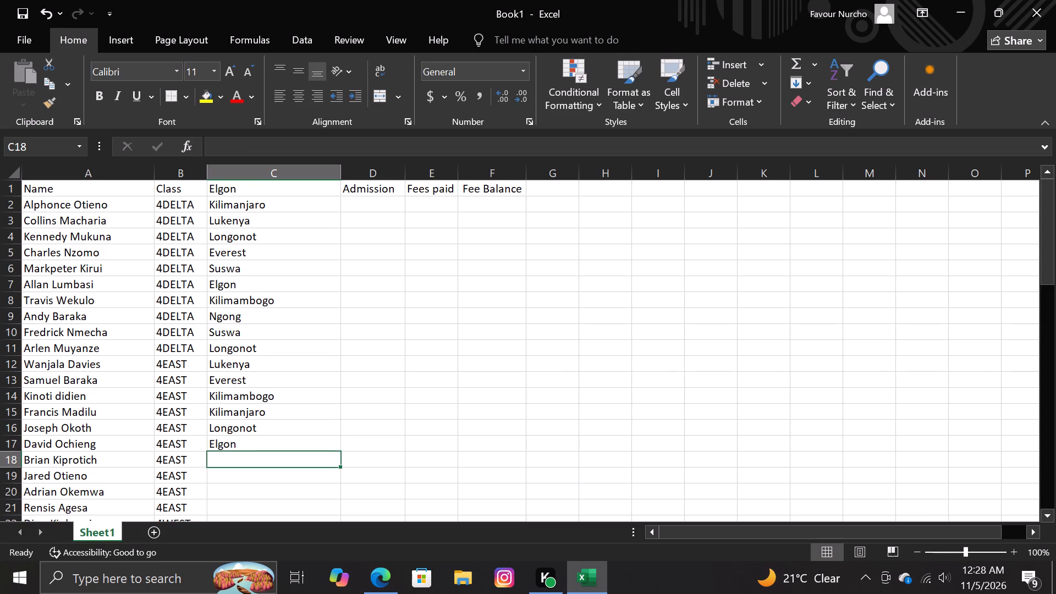
{"action": "key", "text": "s"}
{"action": "key", "text": "Return"}
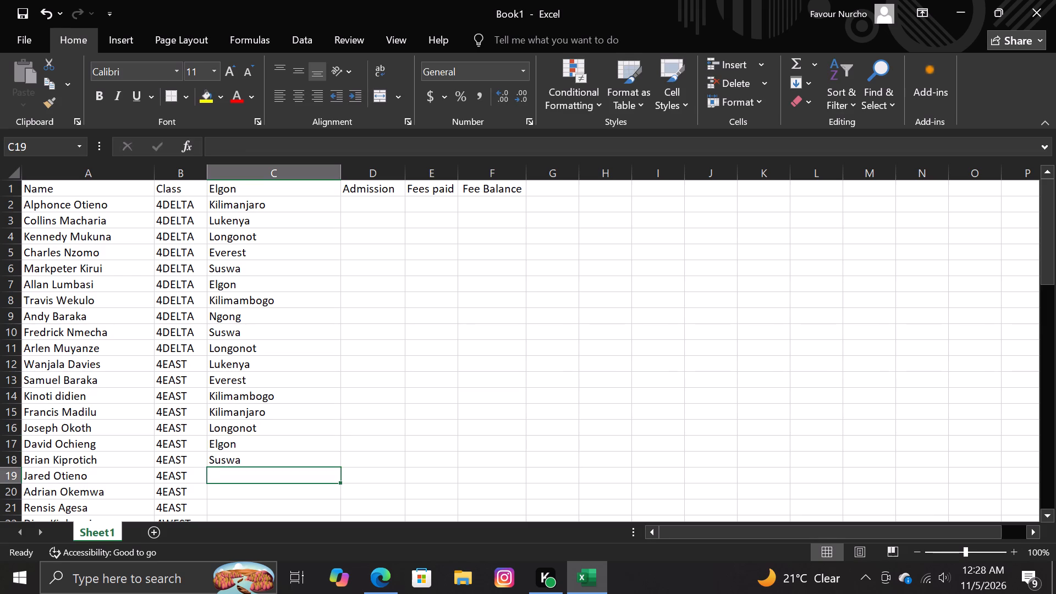
{"action": "key", "text": "e"}
{"action": "type", "text": "VE"}
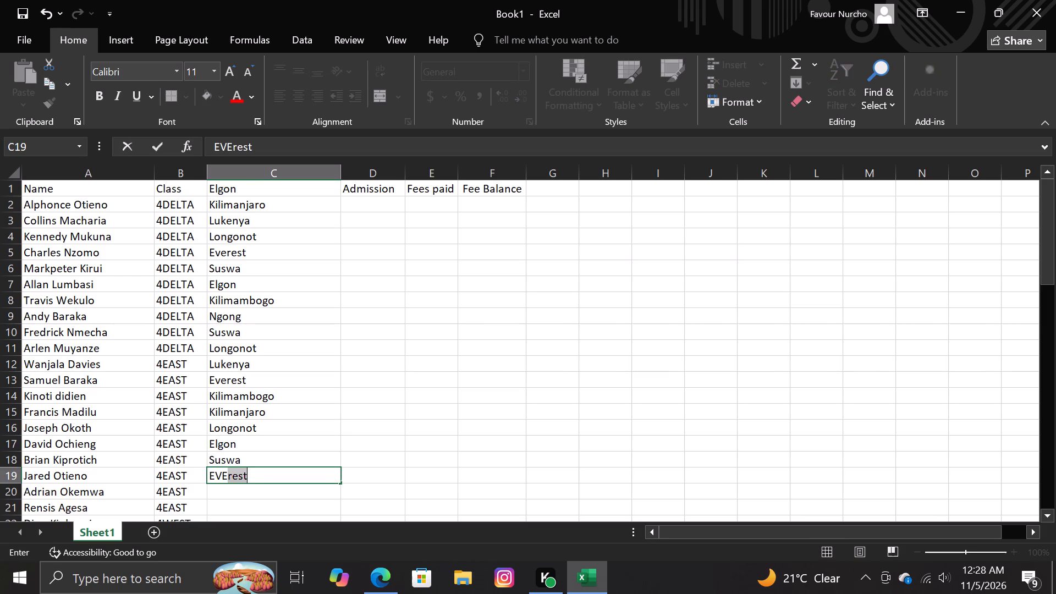
{"action": "key", "text": "Return"}
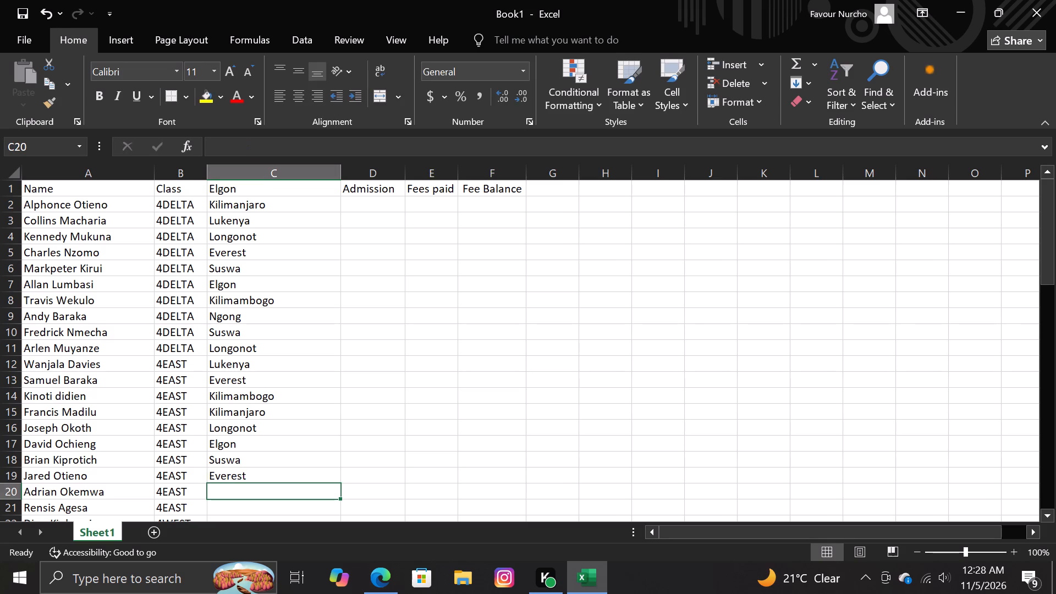
{"action": "type", "text": "NG"}
{"action": "key", "text": "Return"}
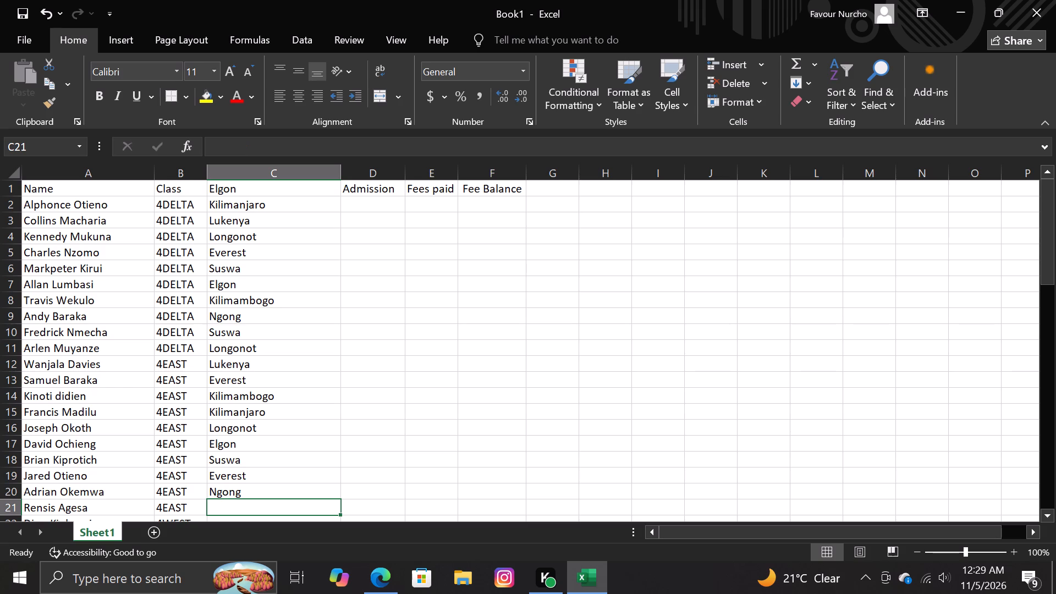
Enter the dorm name Everest in cell C21, replacing any mistyped entry.
{"action": "key", "text": "e"}
{"action": "key", "text": "Return"}
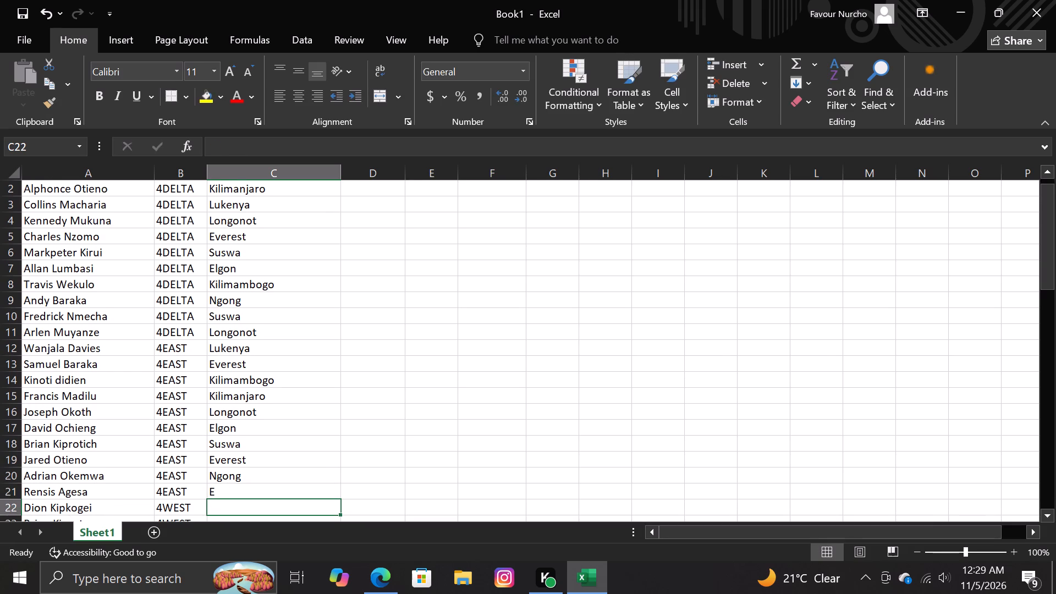
{"action": "key", "text": "Up"}
{"action": "key", "text": "v"}
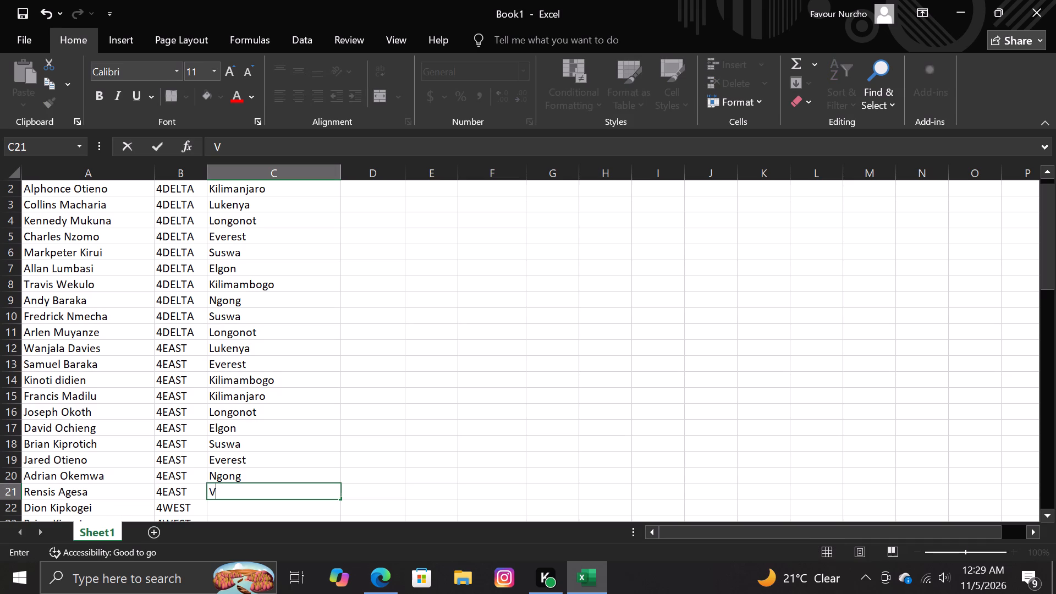
{"action": "key", "text": "BackSpace"}
{"action": "type", "text": "EVER"}
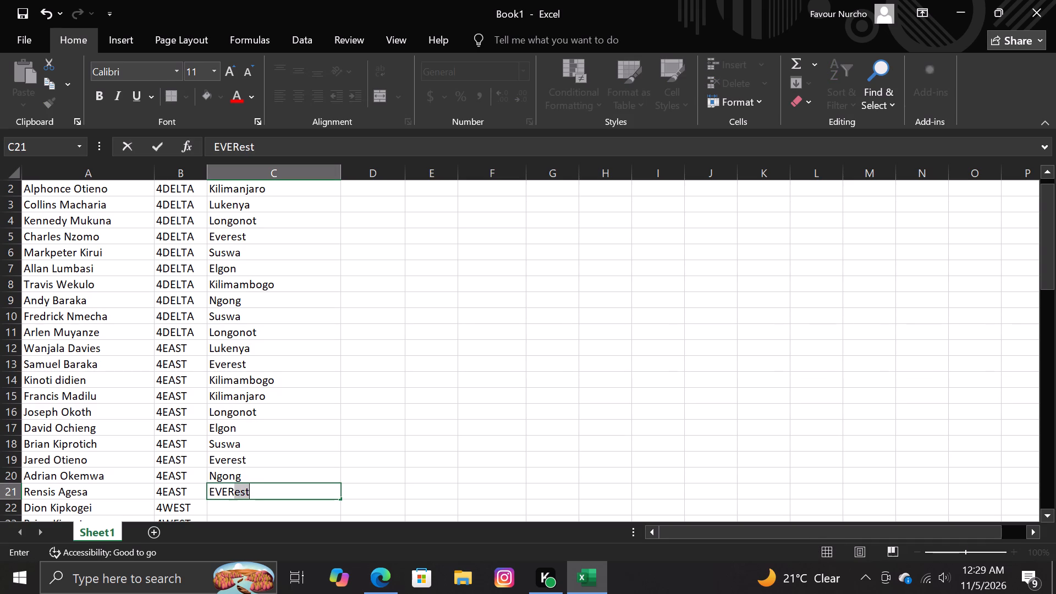
{"action": "key", "text": "Return"}
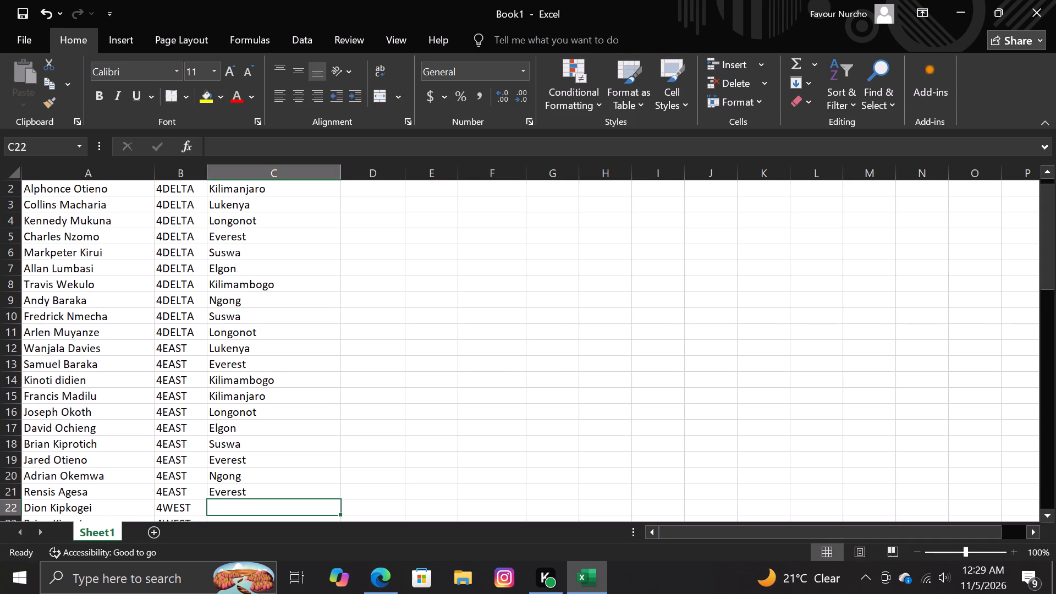
Continue the dorm column with Suswa in cell C22, Ngong in cell C23 and Longonot in cell C24.
{"action": "key", "text": "s"}
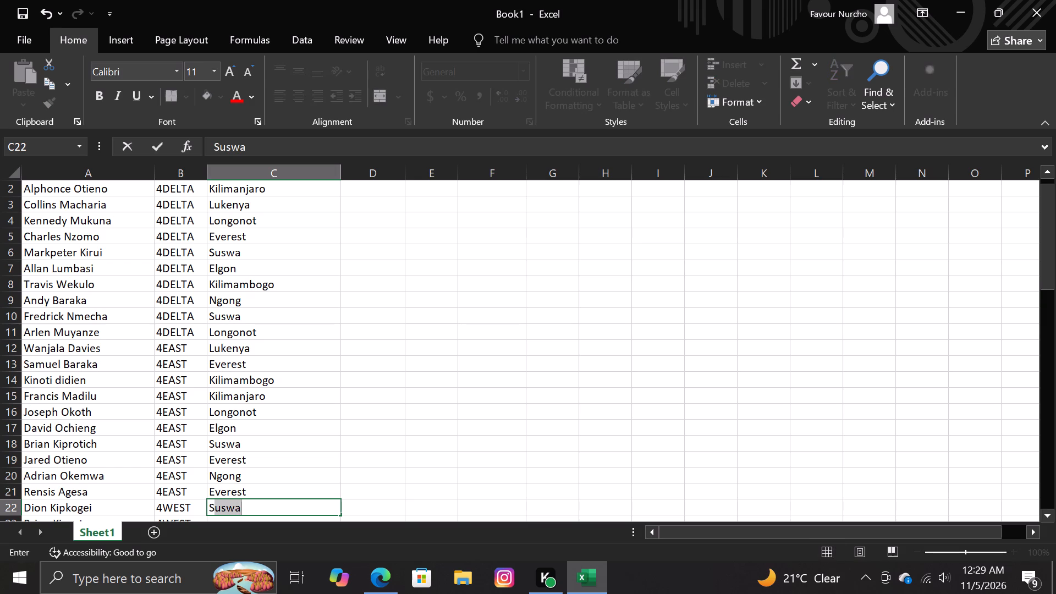
{"action": "key", "text": "u"}
{"action": "key", "text": "Return"}
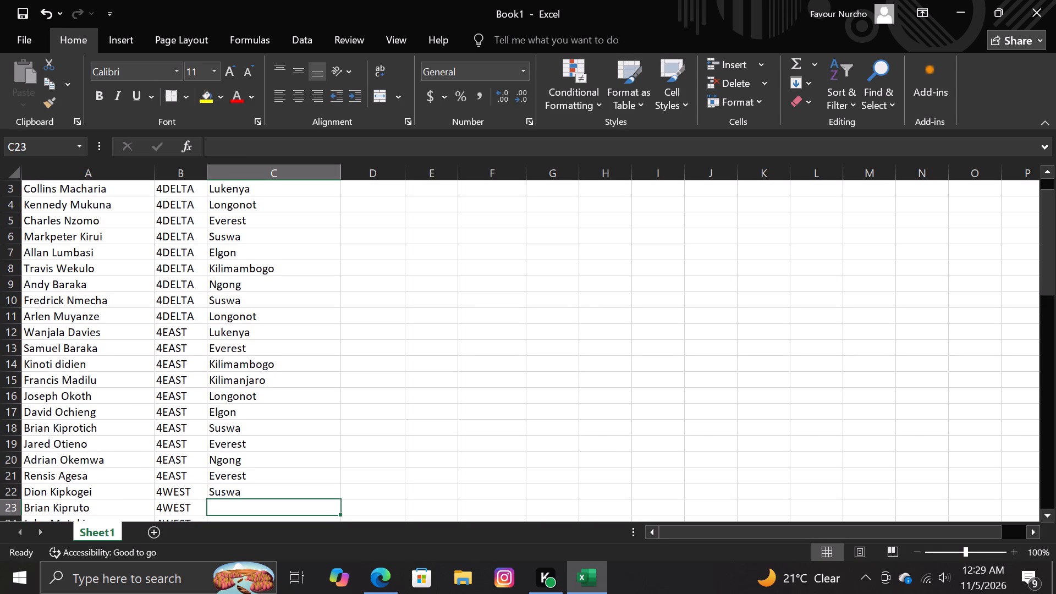
{"action": "type", "text": "NG"}
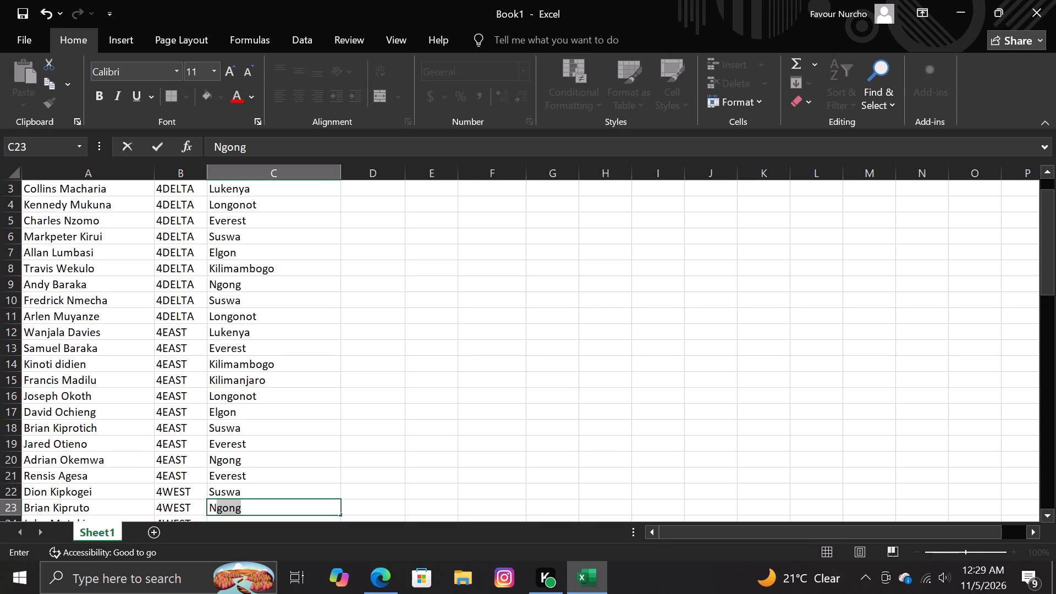
{"action": "key", "text": "Return"}
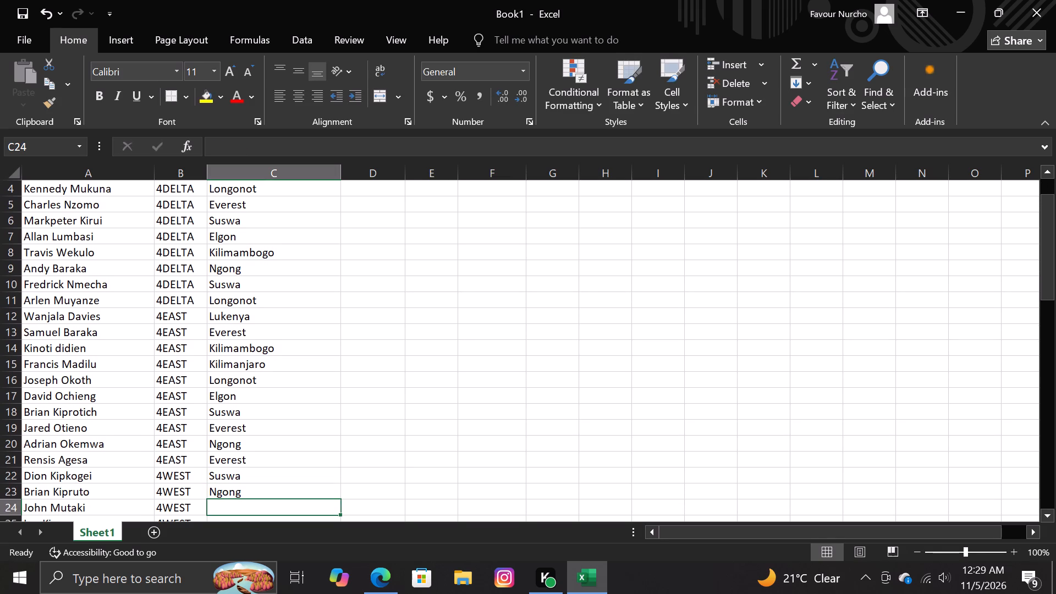
{"action": "type", "text": "LO"}
{"action": "key", "text": "Return"}
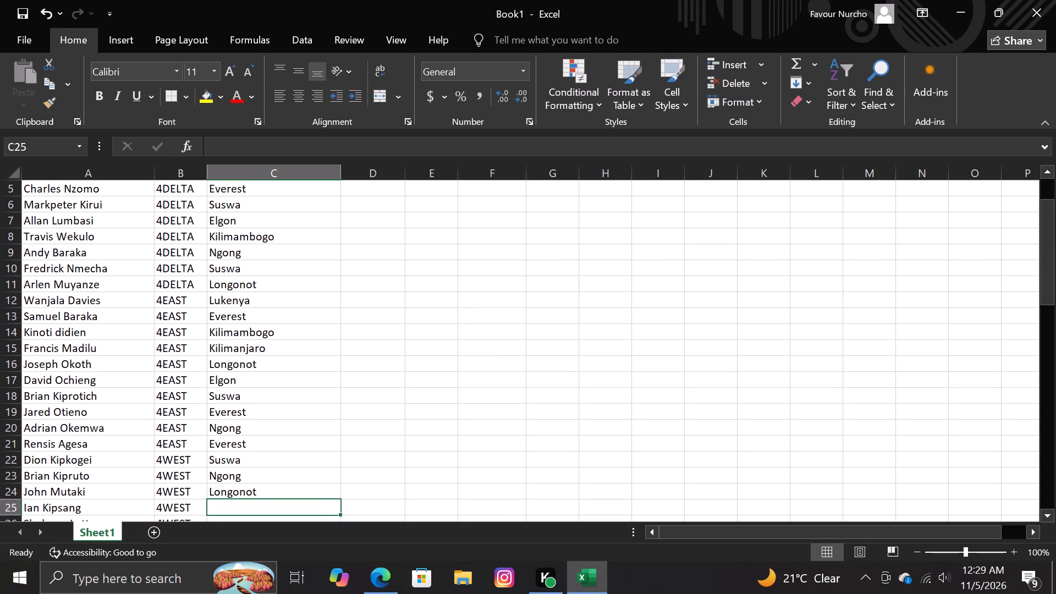
Enter the dorm name Kilimambogo in both cells C25 and C26.
{"action": "type", "text": "KI"}
{"action": "type", "text": "LIM"}
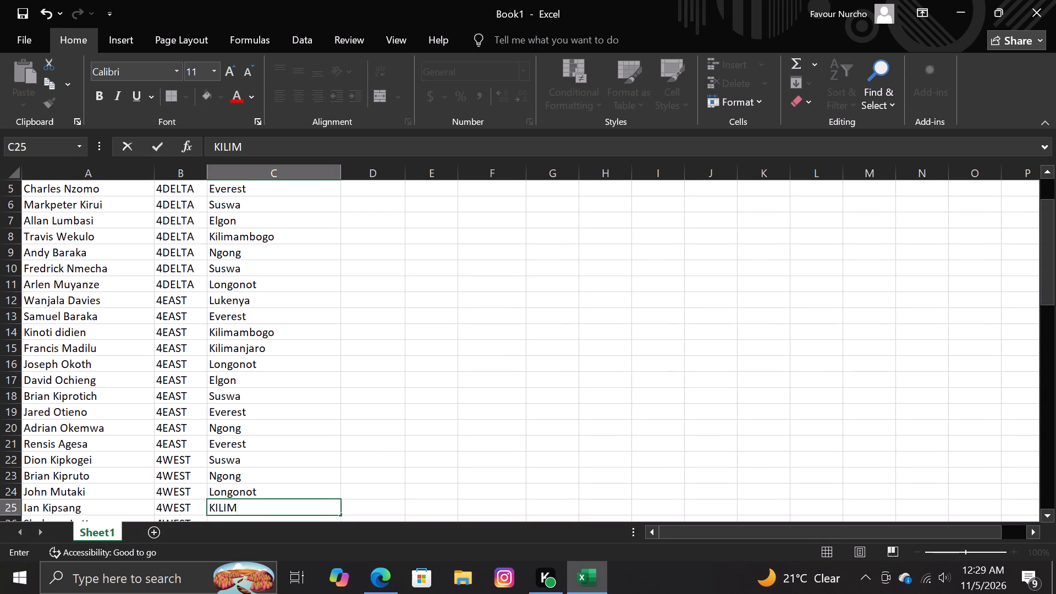
{"action": "type", "text": "AM"}
{"action": "key", "text": "Return"}
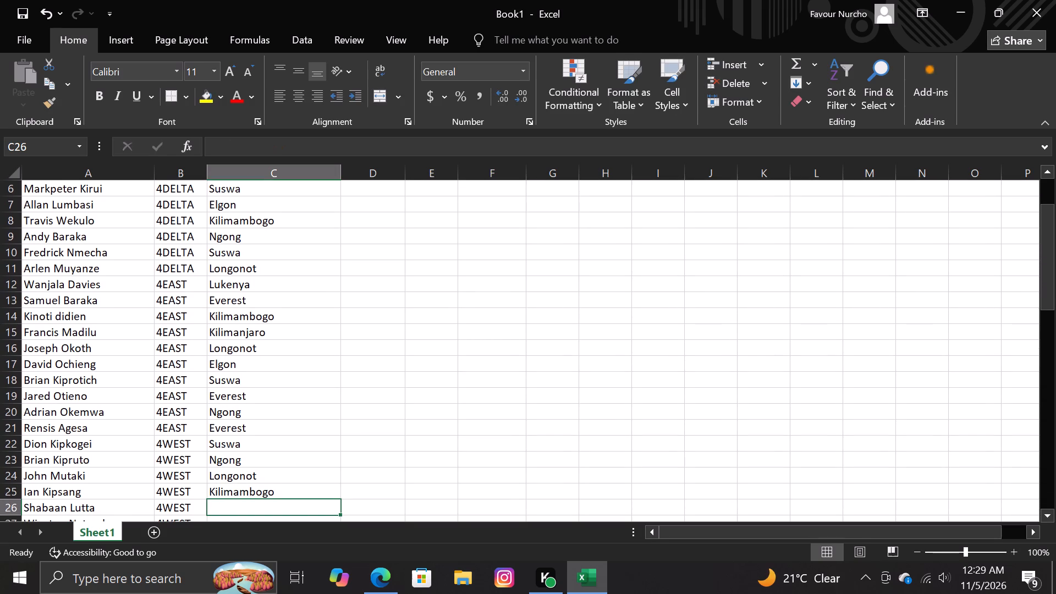
{"action": "type", "text": "KILIMAM"}
{"action": "key", "text": "Return"}
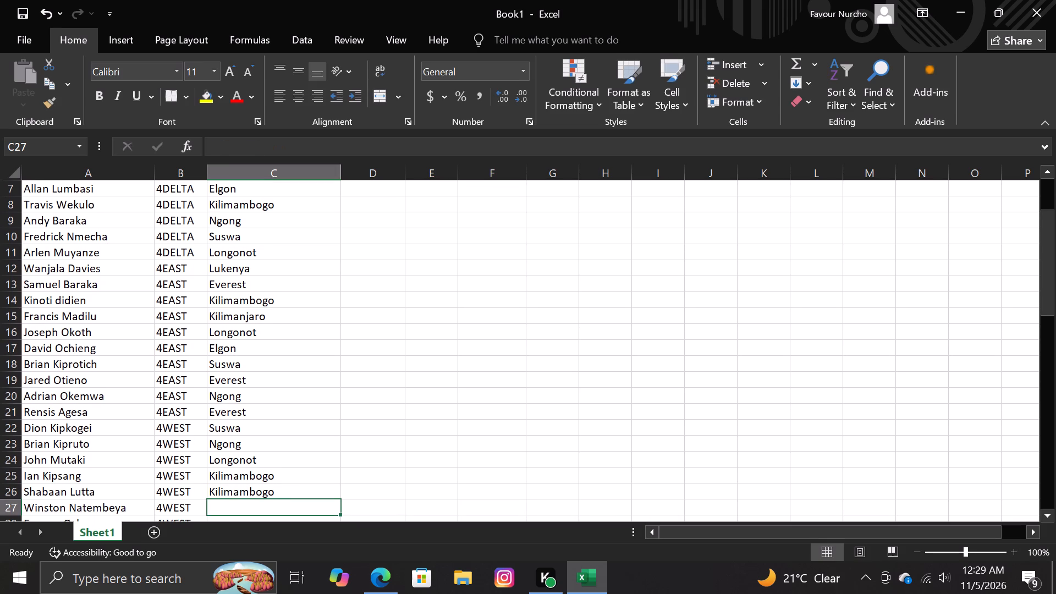
Enter the dorm name Kilimamjaro in cell C27, with only its first letter capitalised.
{"action": "type", "text": "KILIMAMJ"}
{"action": "key", "text": "Return"}
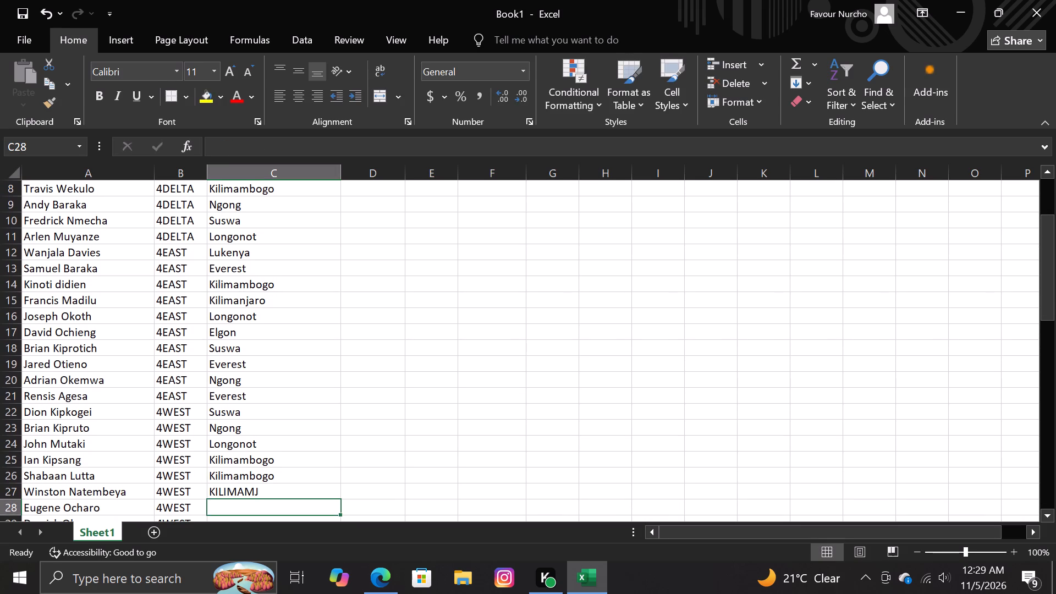
{"action": "key", "text": "Up"}
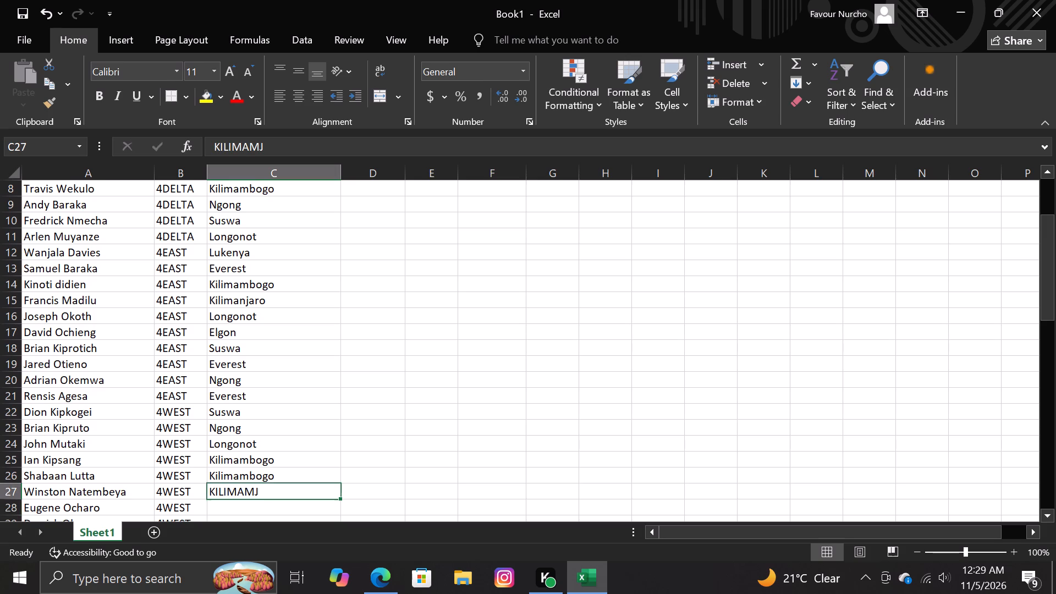
{"action": "key", "text": "BackSpace"}
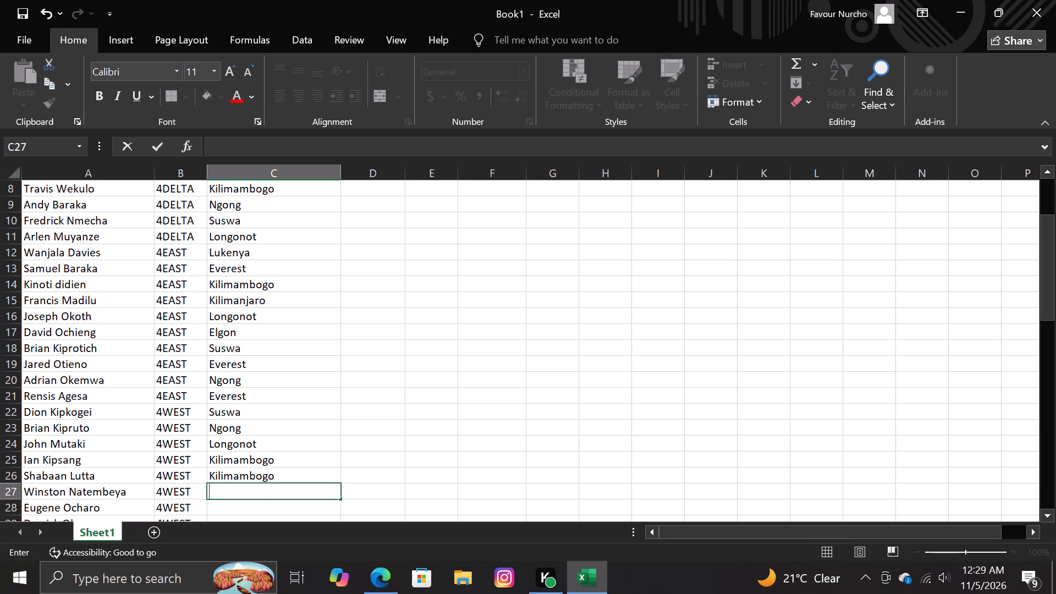
{"action": "type", "text": "KI"}
{"action": "key", "text": "l"}
{"action": "key", "text": "BackSpace"}
{"action": "key", "text": "BackSpace"}
{"action": "type", "text": "ili"}
{"action": "type", "text": "mamja"}
{"action": "type", "text": "ro"}
{"action": "key", "text": "Down"}
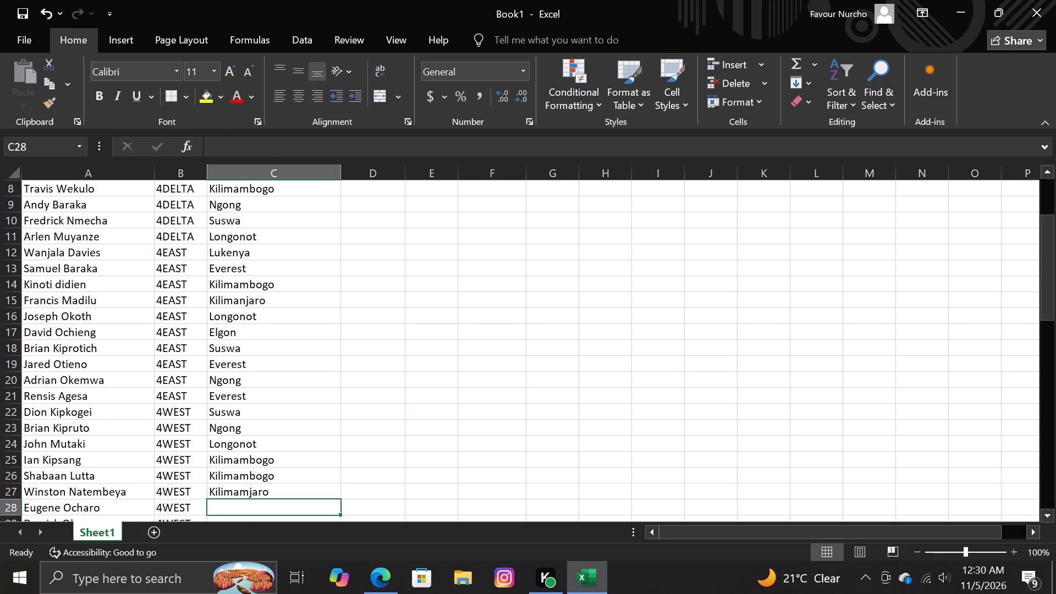
Enter the dorm name Everest in cell C28.
{"action": "key", "text": "Tab"}
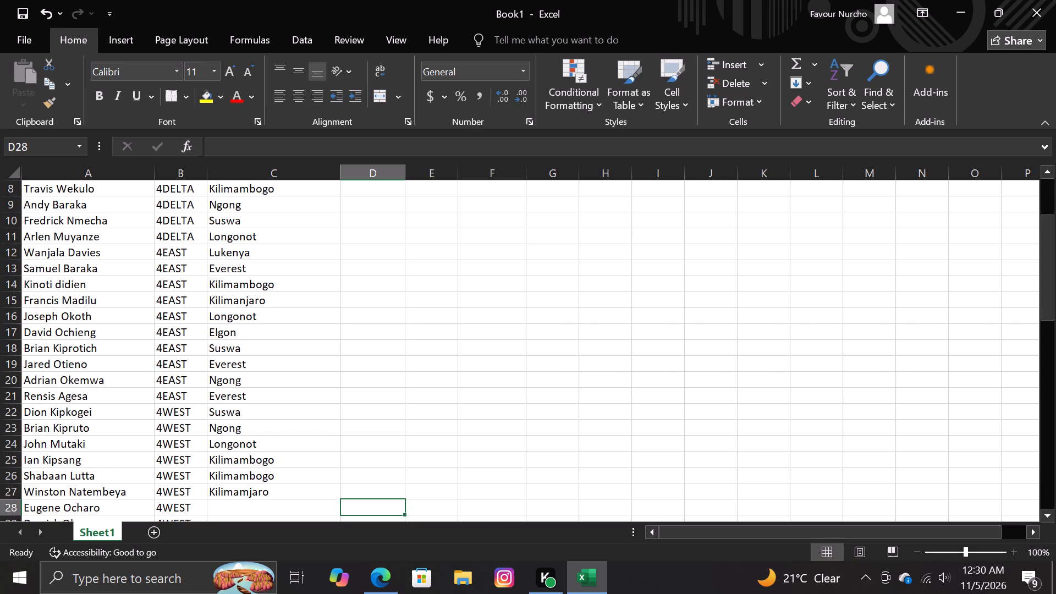
{"action": "left_click", "coordinate": [246, 502]}
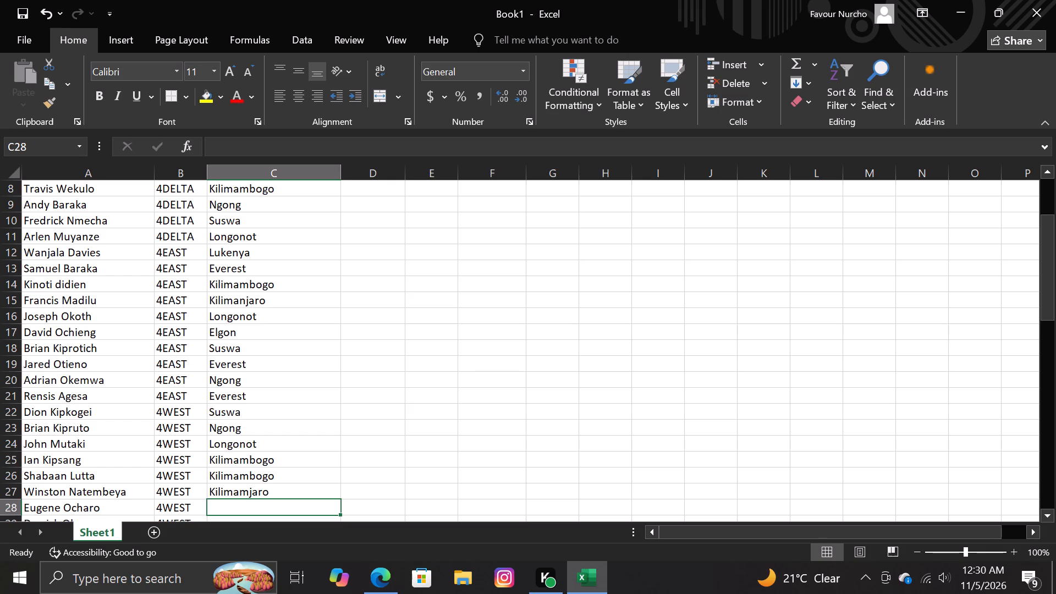
{"action": "key", "text": "e"}
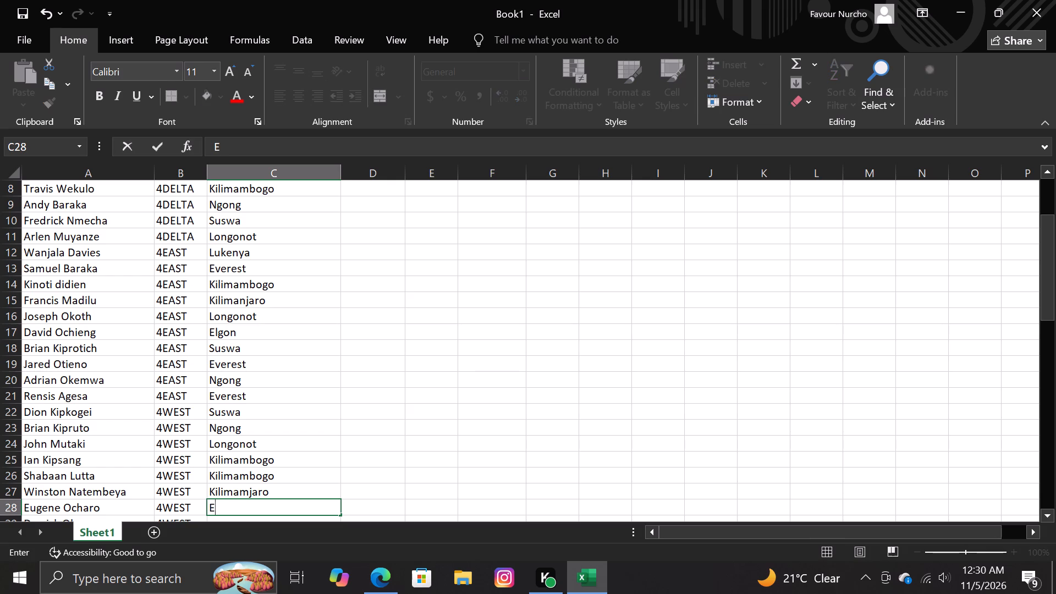
{"action": "type", "text": "VE"}
{"action": "key", "text": "Return"}
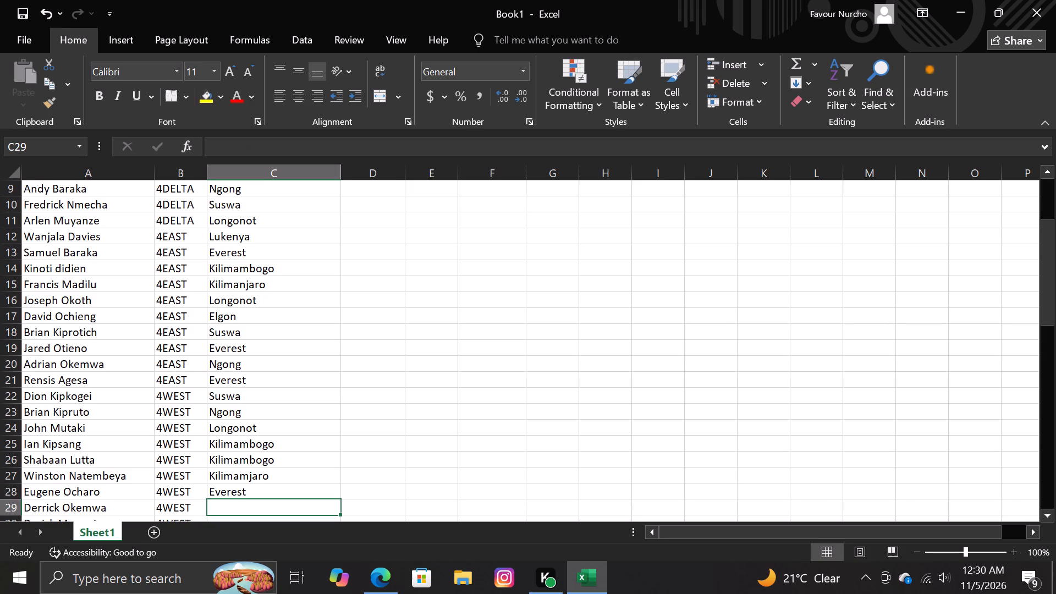
Continue the dorm column with Longonot in cell C29, Everest in cell C30 and Ngong in cell C31.
{"action": "type", "text": "LO"}
{"action": "key", "text": "Return"}
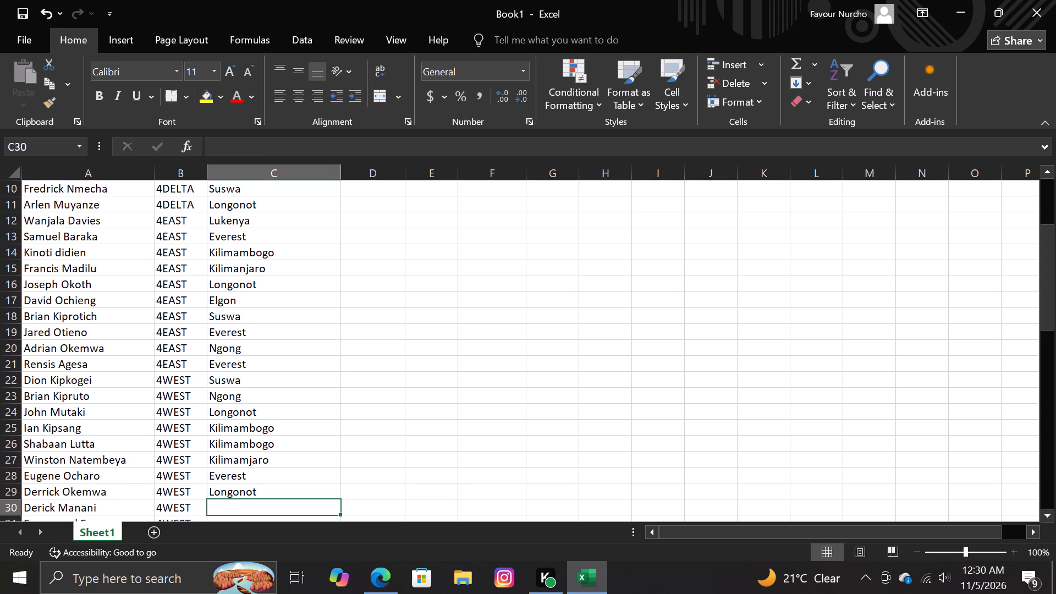
{"action": "type", "text": "EVE"}
{"action": "key", "text": "Return"}
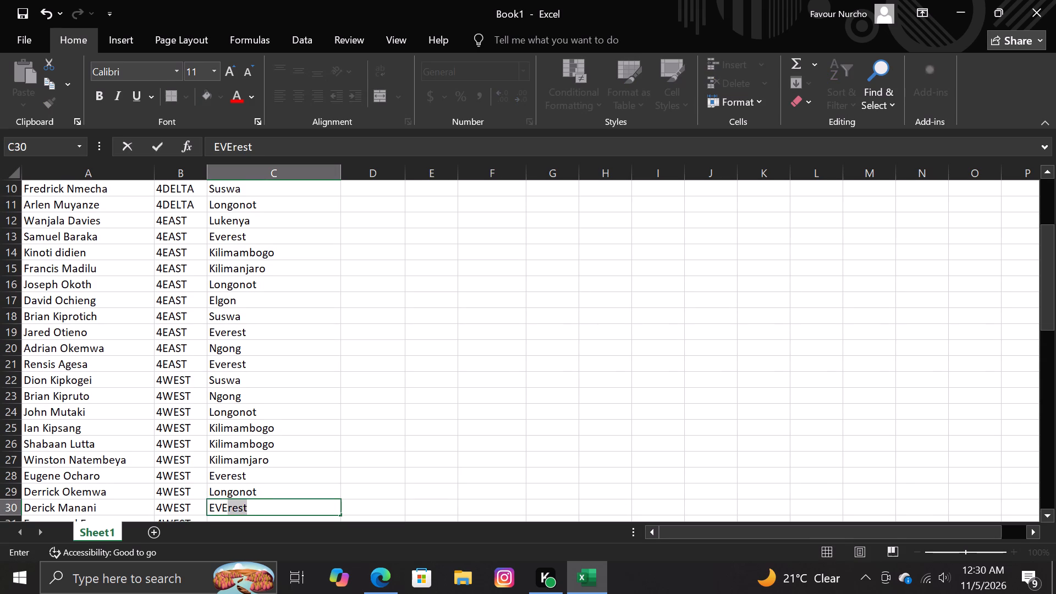
{"action": "type", "text": "NGO"}
{"action": "key", "text": "Return"}
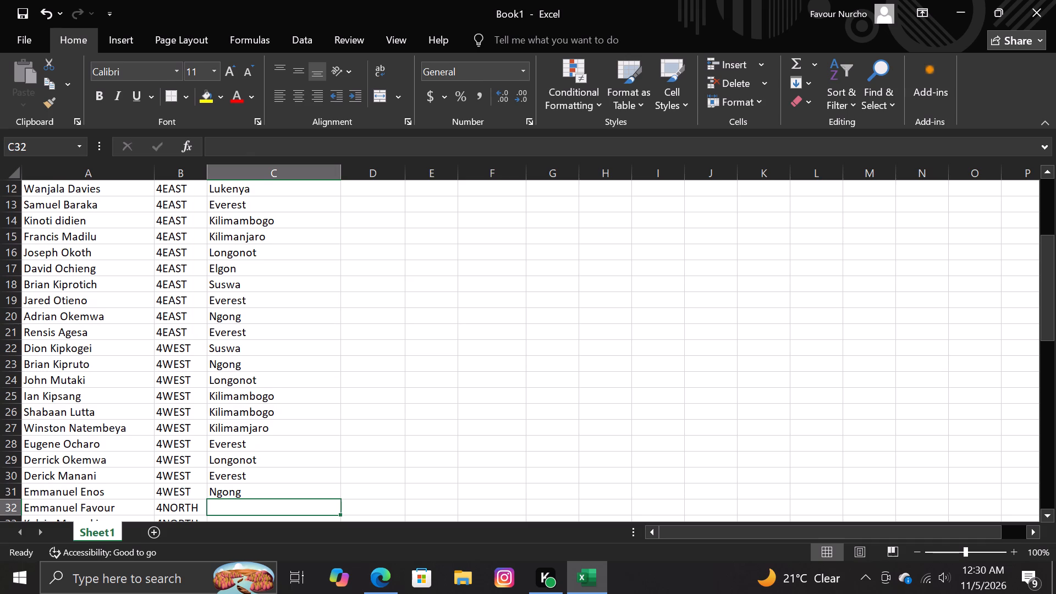
Enter the dorm name Lukenya in both cells C32 and C33, and Suswa in cell C34.
{"action": "type", "text": "LU"}
{"action": "key", "text": "Return"}
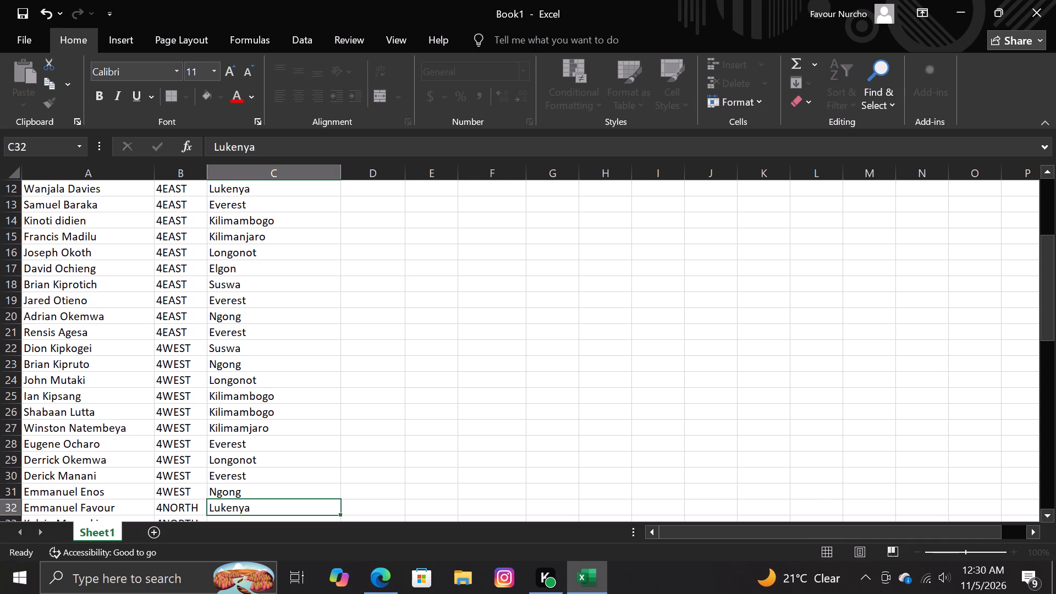
{"action": "type", "text": "LUK"}
{"action": "key", "text": "Return"}
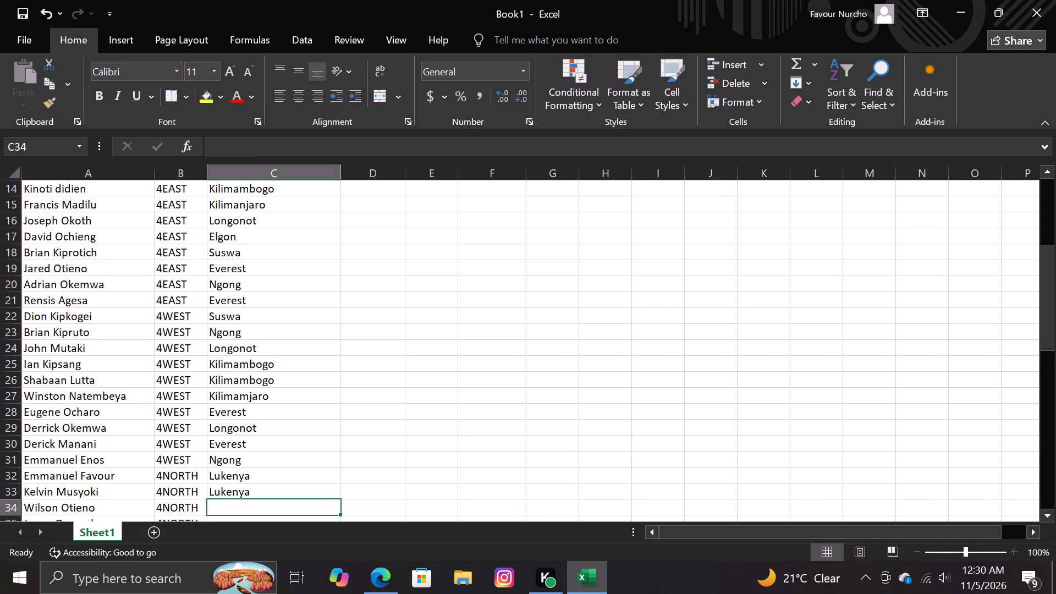
{"action": "type", "text": "SU"}
{"action": "key", "text": "Return"}
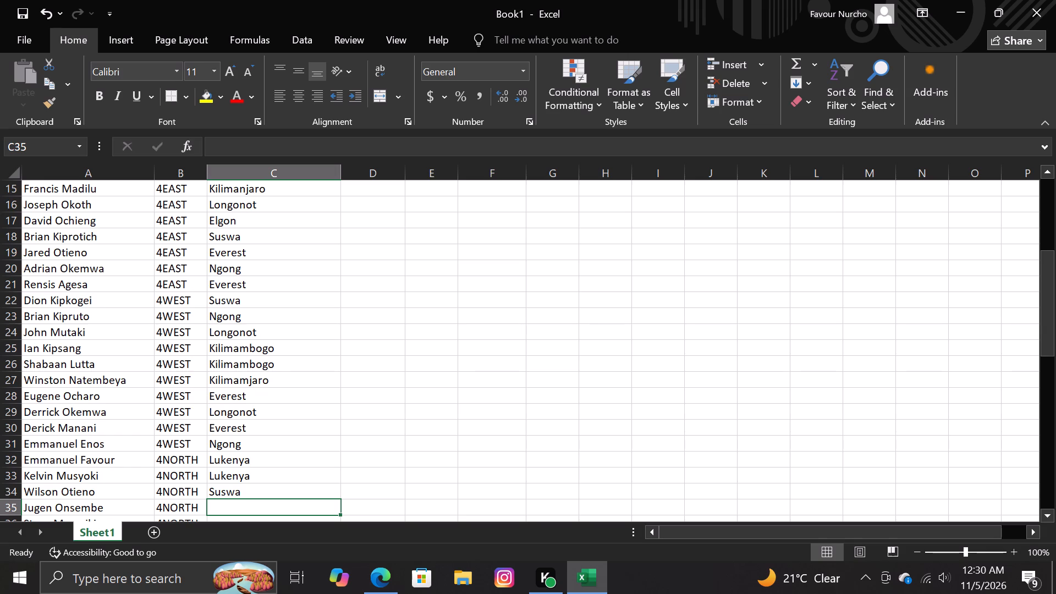
Continue the dorm column with Elgon in cell C35, Suswa in cell C36 and Everest in cell C37.
{"action": "type", "text": "EL"}
{"action": "key", "text": "Return"}
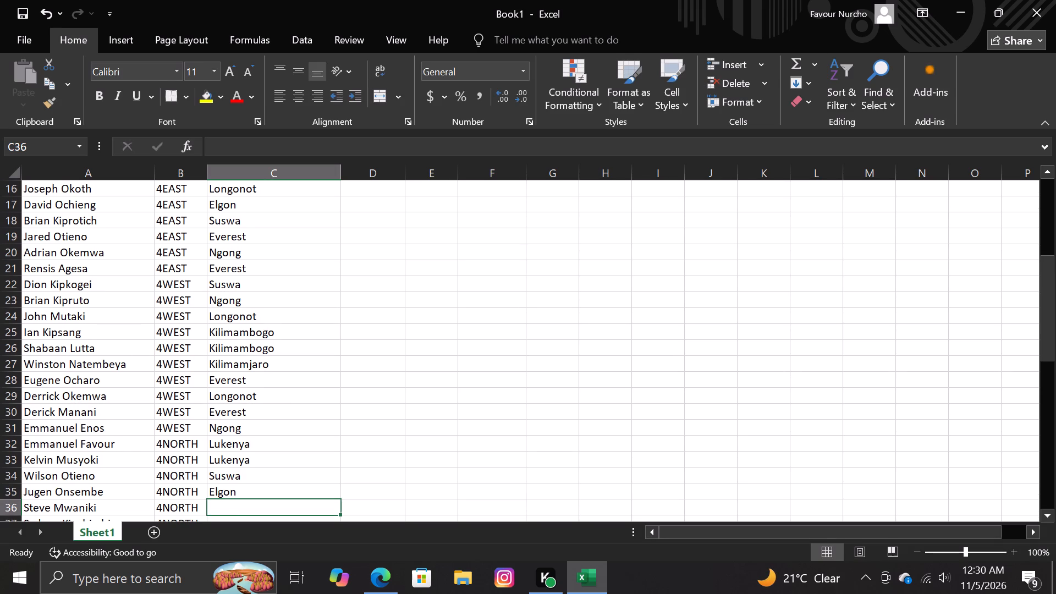
{"action": "key", "text": "s"}
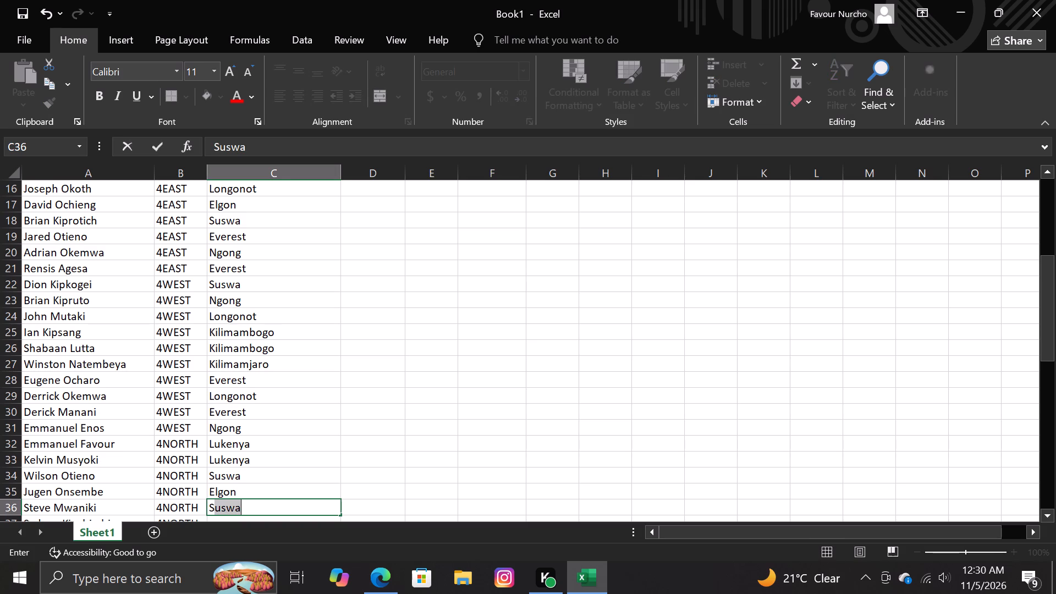
{"action": "key", "text": "u"}
{"action": "key", "text": "Return"}
{"action": "type", "text": "EV"}
{"action": "key", "text": "Return"}
Enter the dorm name Kilimambogo in cell C38.
{"action": "type", "text": "KILI"}
{"action": "type", "text": "MAMN"}
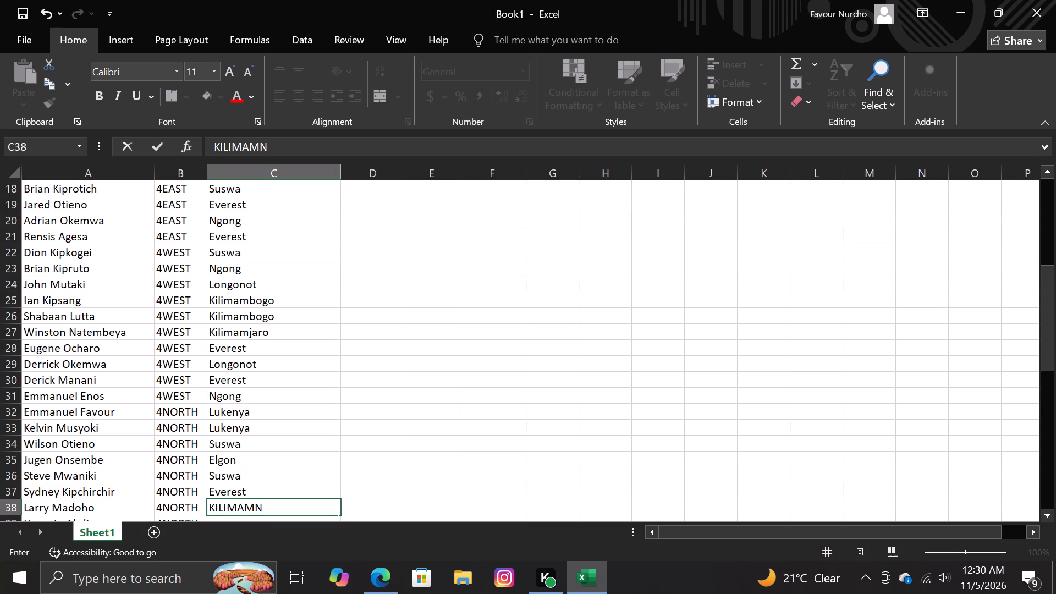
{"action": "type", "text": "JA"}
{"action": "key", "text": "BackSpace"}
{"action": "key", "text": "BackSpace"}
{"action": "key", "text": "BackSpace"}
{"action": "key", "text": "b"}
{"action": "key", "text": "Return"}
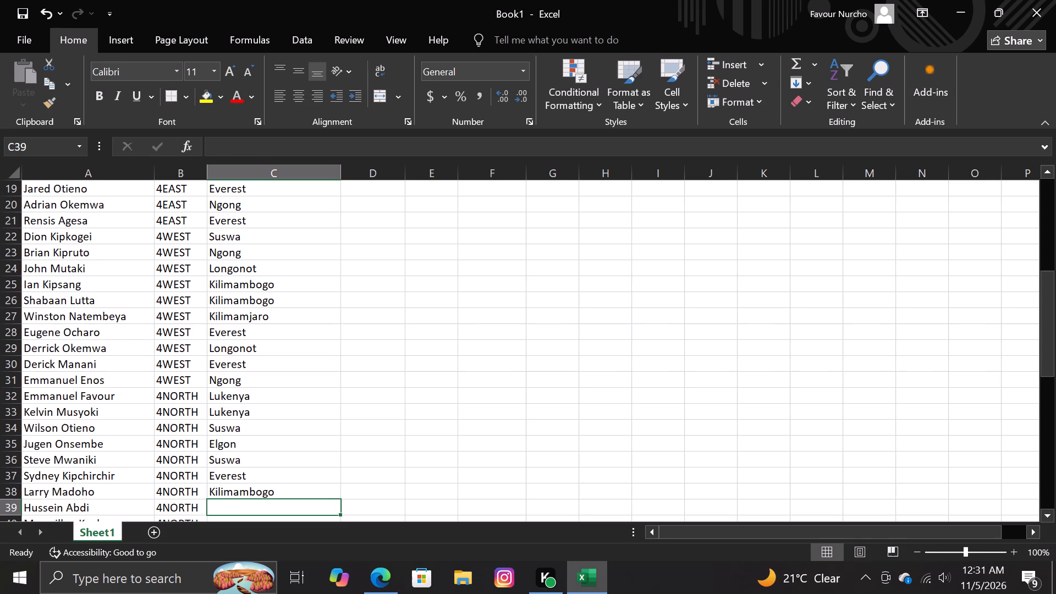
Enter the dorm name Kilimanjaro in cell C39.
{"action": "type", "text": "KILIMA"}
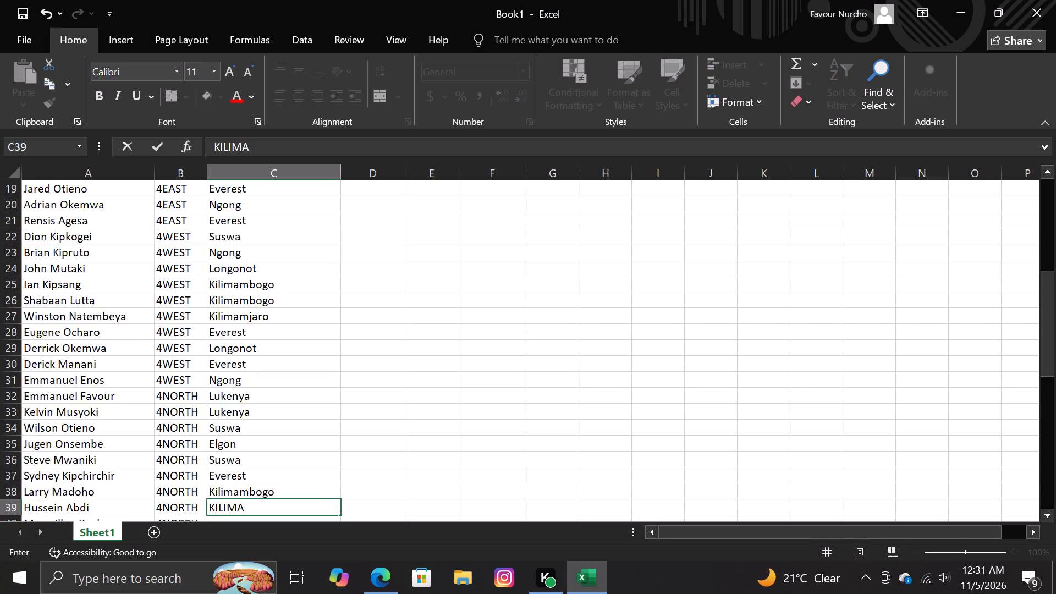
{"action": "type", "text": "JAT"}
{"action": "key", "text": "BackSpace"}
{"action": "key", "text": "BackSpace"}
{"action": "key", "text": "BackSpace"}
{"action": "type", "text": "NJA"}
{"action": "key", "text": "Return"}
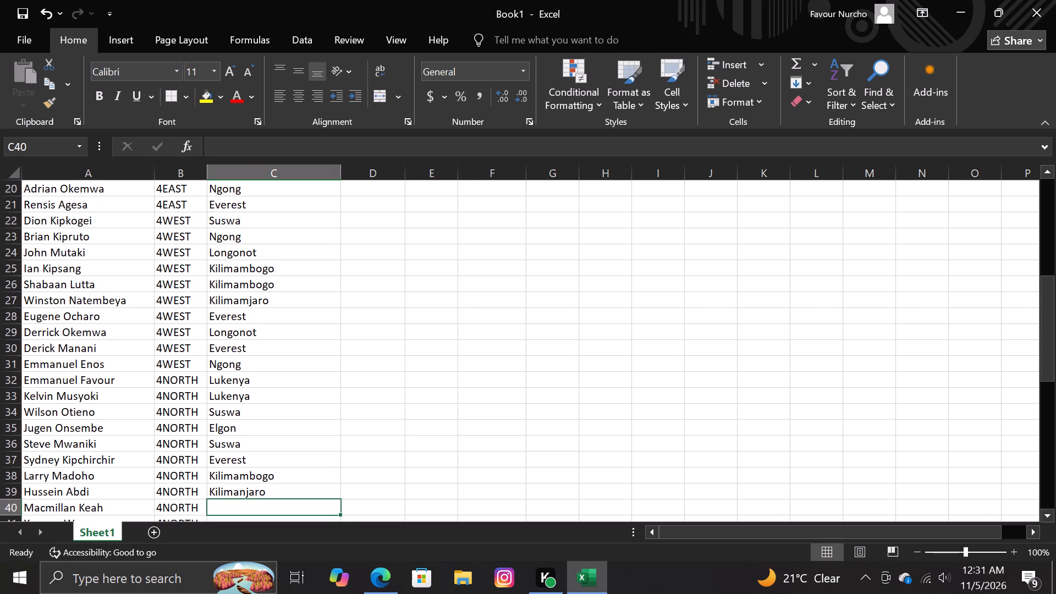
Enter the dorm names Elgon in cell C40 and Ngong in cell C41, each with only its first letter capitalised.
{"action": "type", "text": "EL"}
{"action": "key", "text": "Return"}
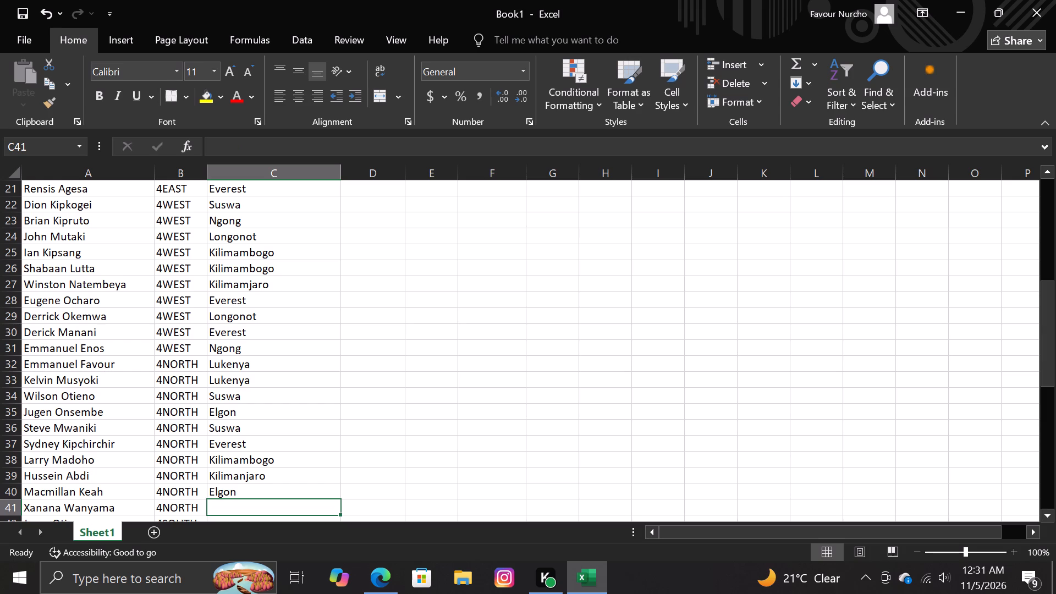
{"action": "key", "text": "n"}
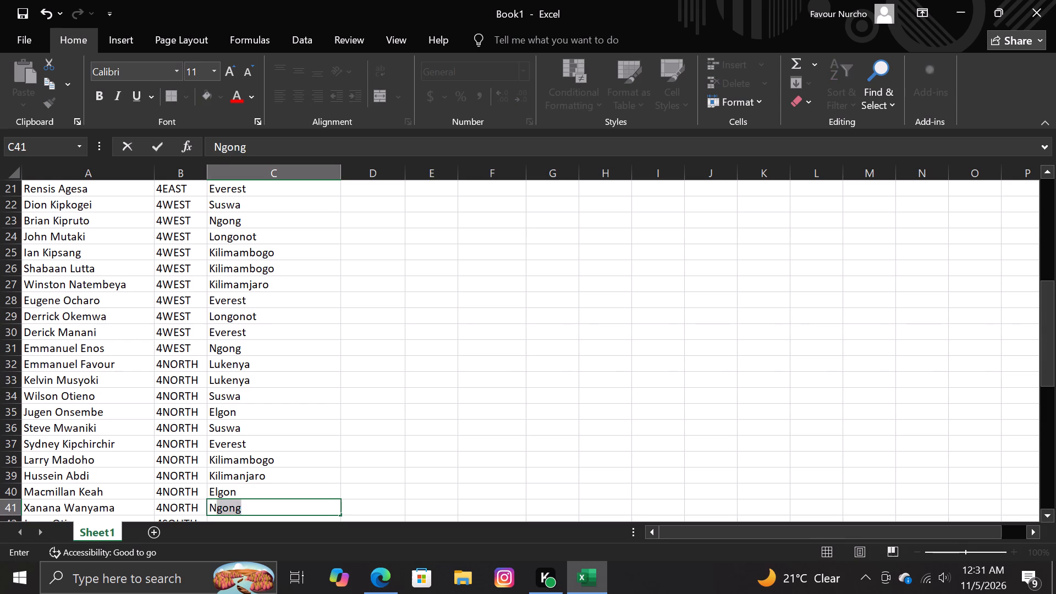
{"action": "type", "text": "GOMG"}
{"action": "key", "text": "BackSpace"}
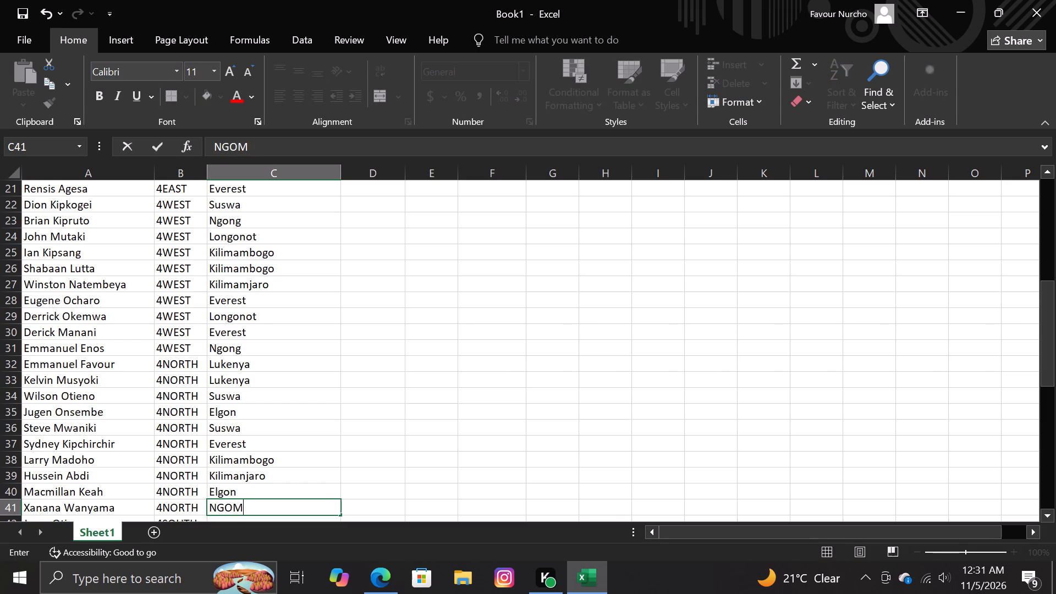
{"action": "key", "text": "BackSpace"}
{"action": "type", "text": "NG"}
{"action": "key", "text": "Return"}
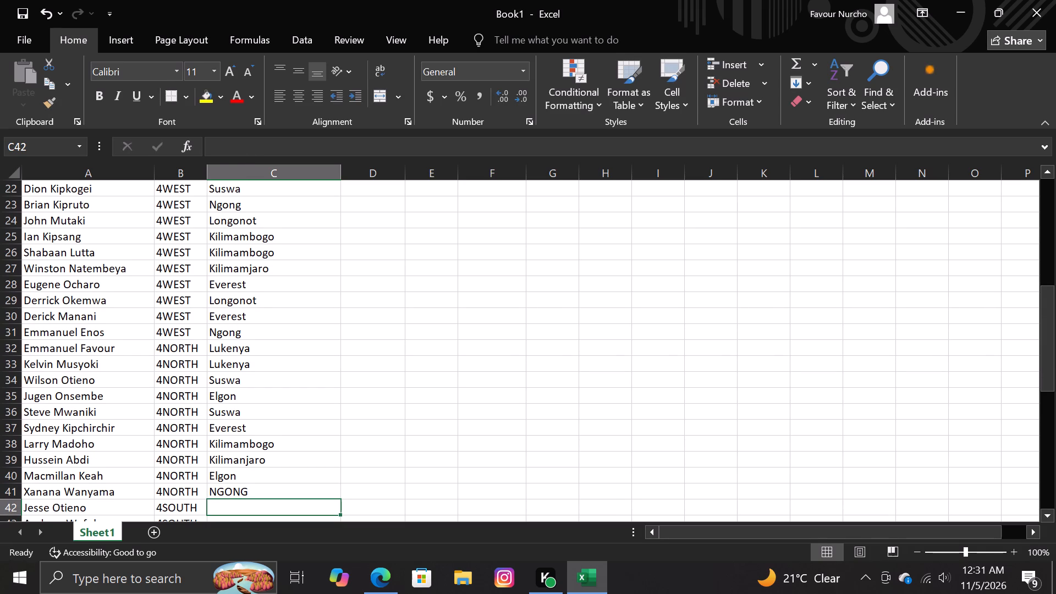
{"action": "left_click", "coordinate": [258, 498]}
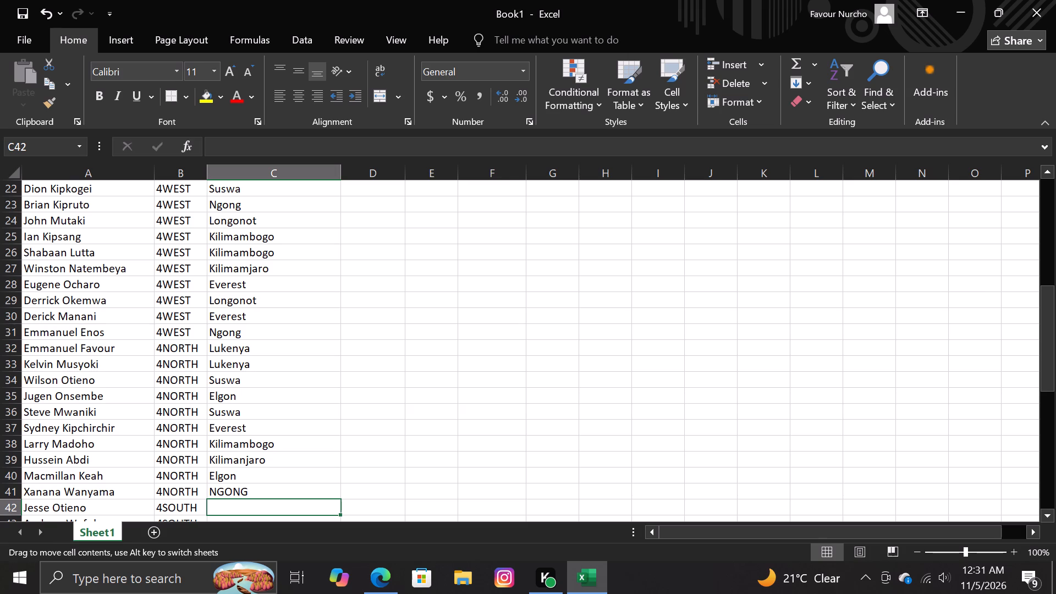
{"action": "left_click", "coordinate": [264, 492]}
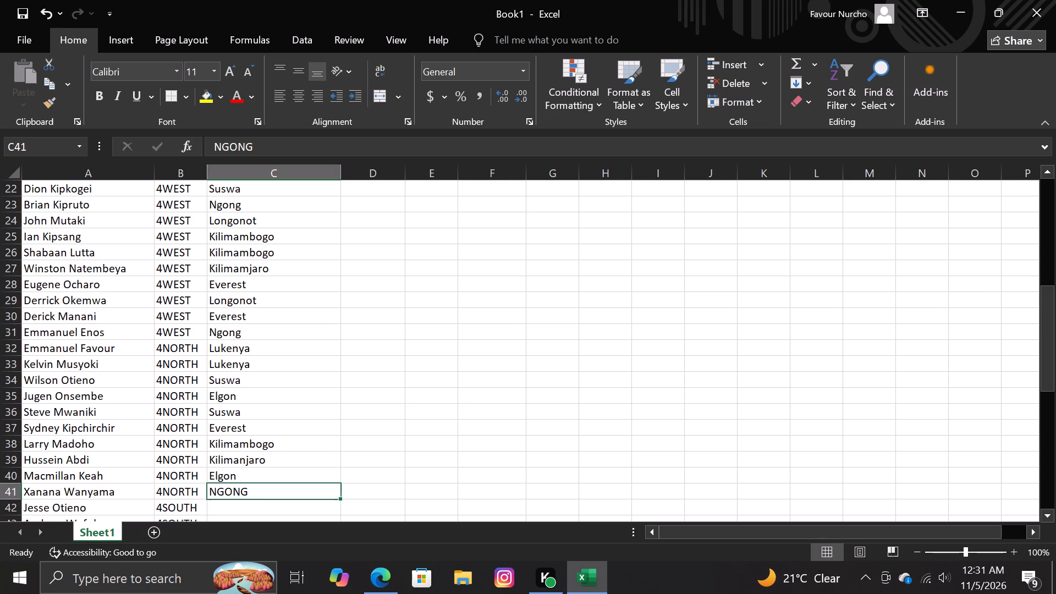
{"action": "key", "text": "BackSpace"}
{"action": "key", "text": "BackSpace"}
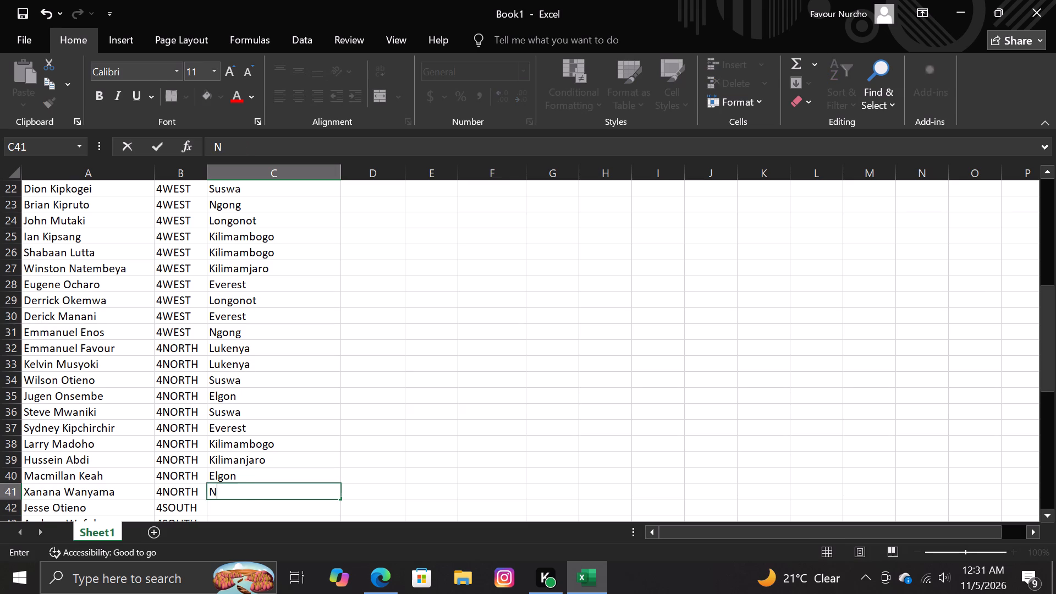
{"action": "type", "text": "go"}
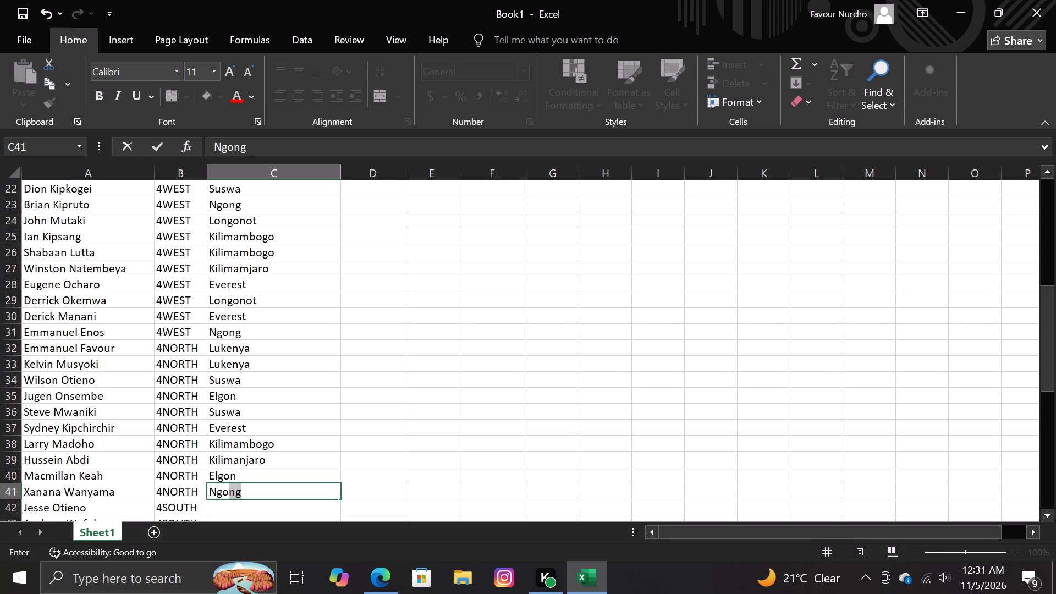
{"action": "key", "text": "Return"}
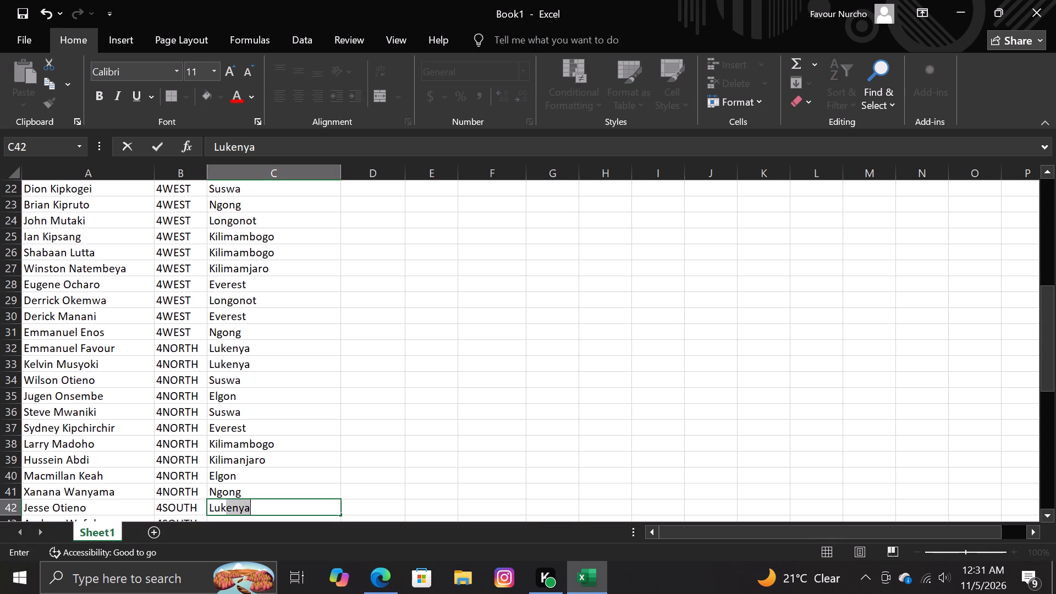
Enter the dorm names Lukenya in cell C42 and Aberdares in cell C43.
{"action": "key", "text": "Return"}
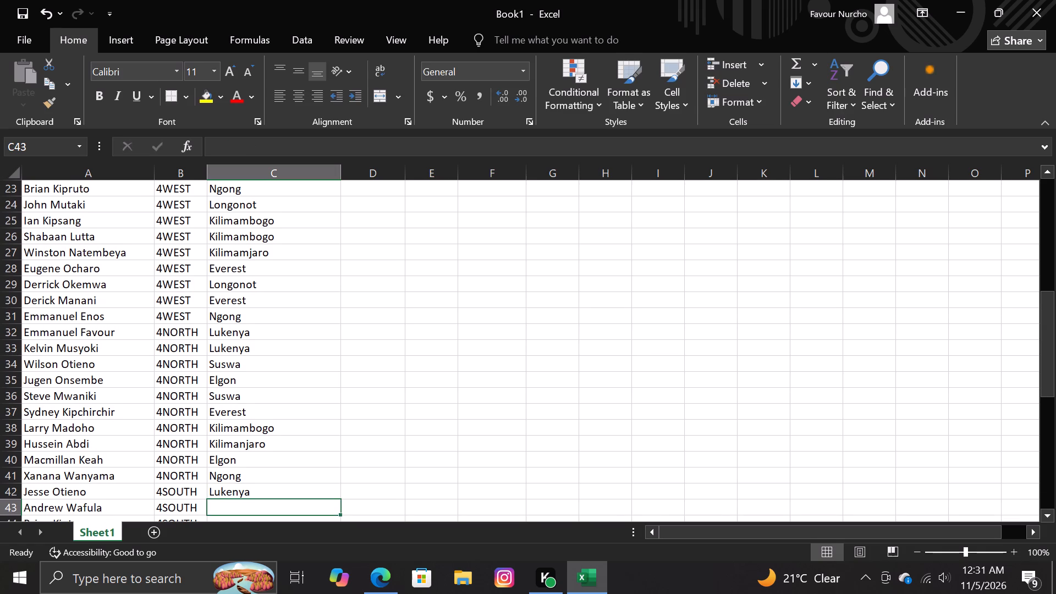
{"action": "key", "text": "a"}
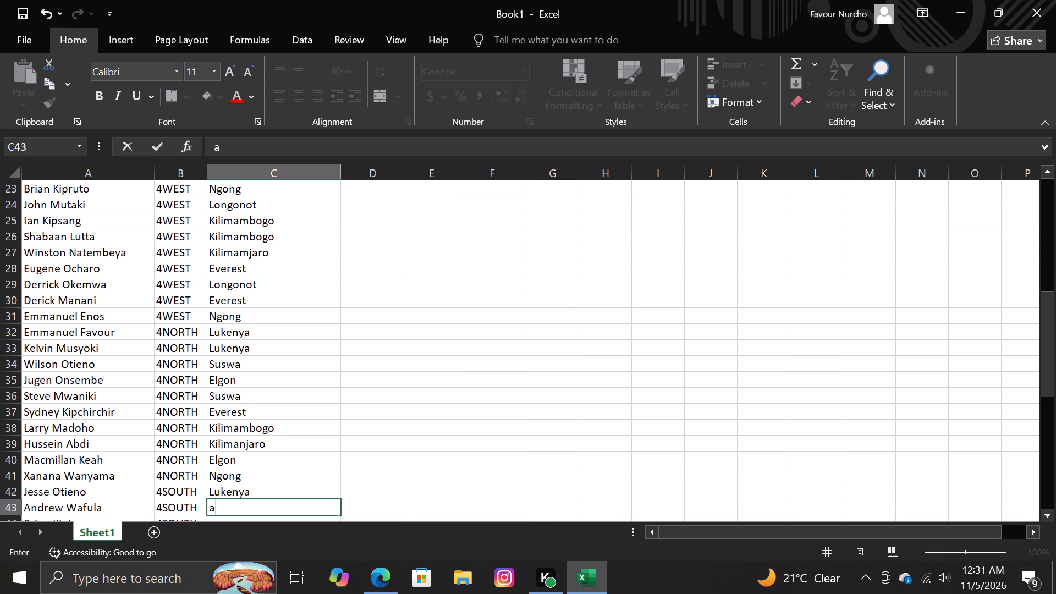
{"action": "key", "text": "BackSpace"}
{"action": "key", "text": "a"}
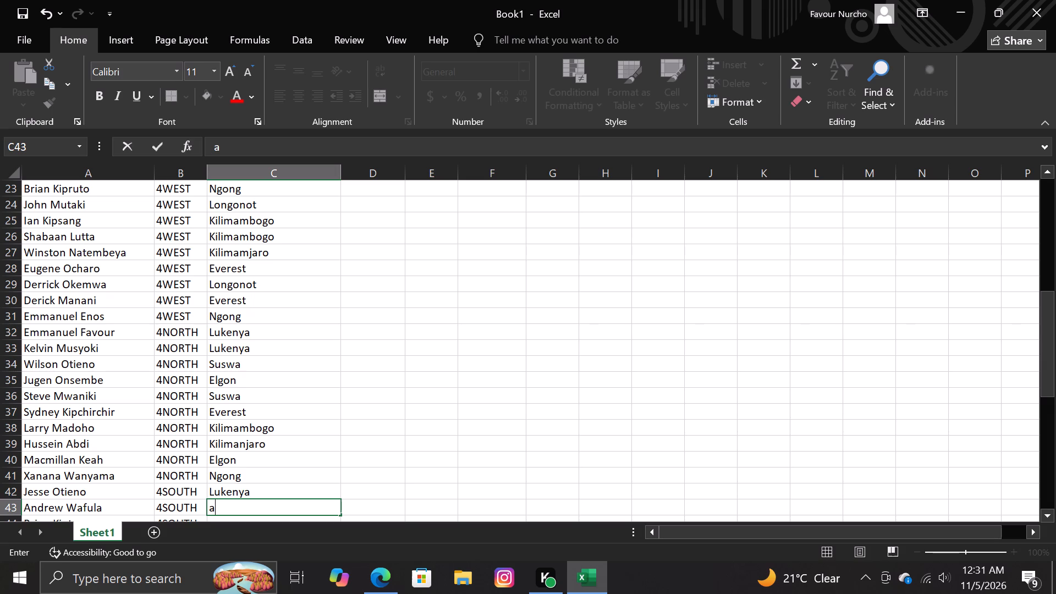
{"action": "key", "text": "a"}
{"action": "key", "text": "b"}
{"action": "type", "text": "erda"}
{"action": "type", "text": "re"}
{"action": "key", "text": "s"}
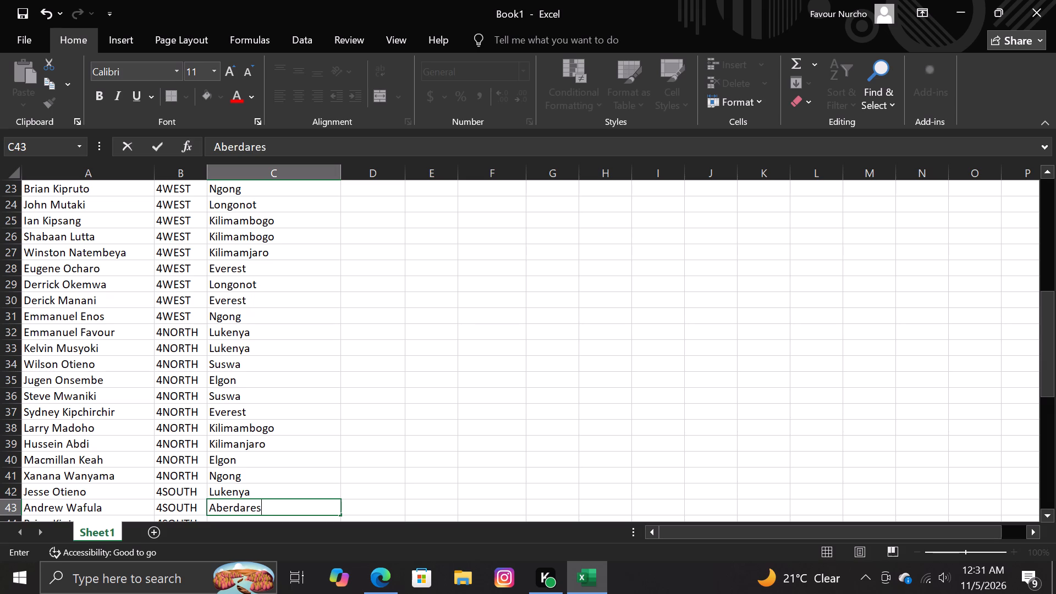
{"action": "key", "text": "Down"}
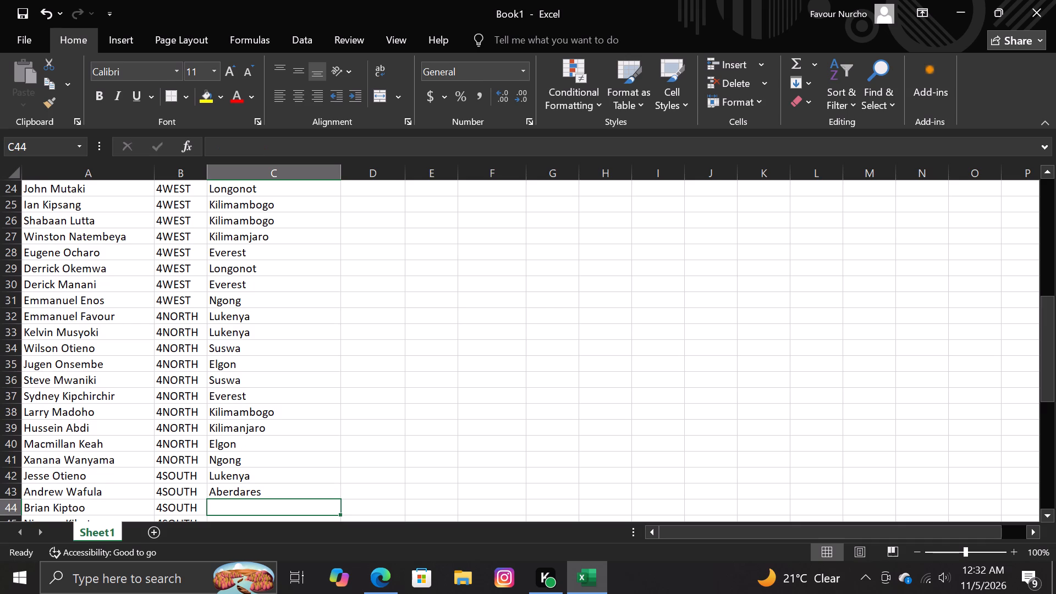
Continue the dorm column with Lukenya in cell C44, Aberdares in cell C45 and Suswa in cell C46.
{"action": "key", "text": "Return"}
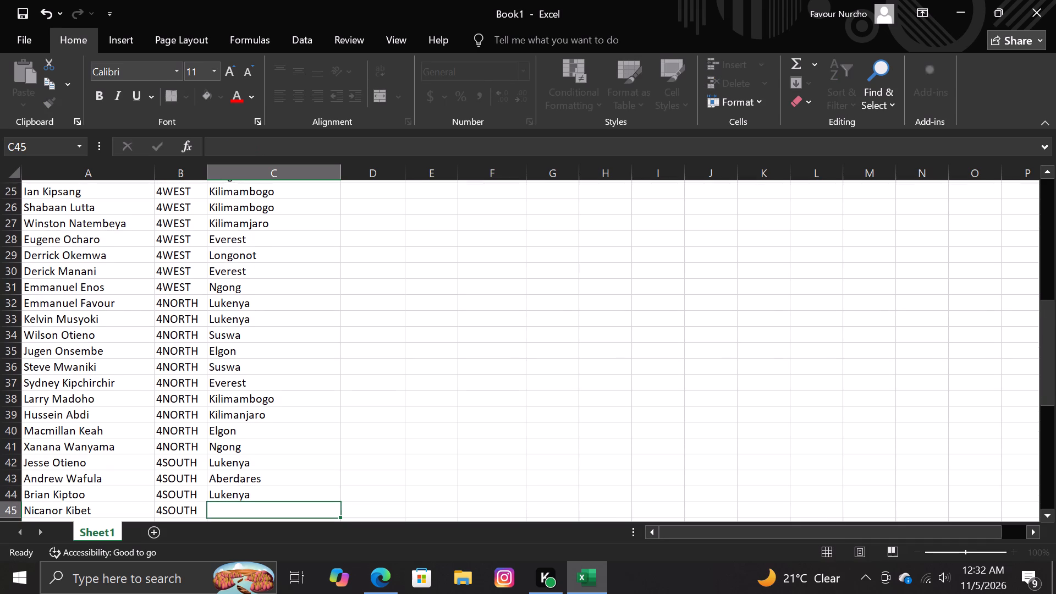
{"action": "key", "text": "a"}
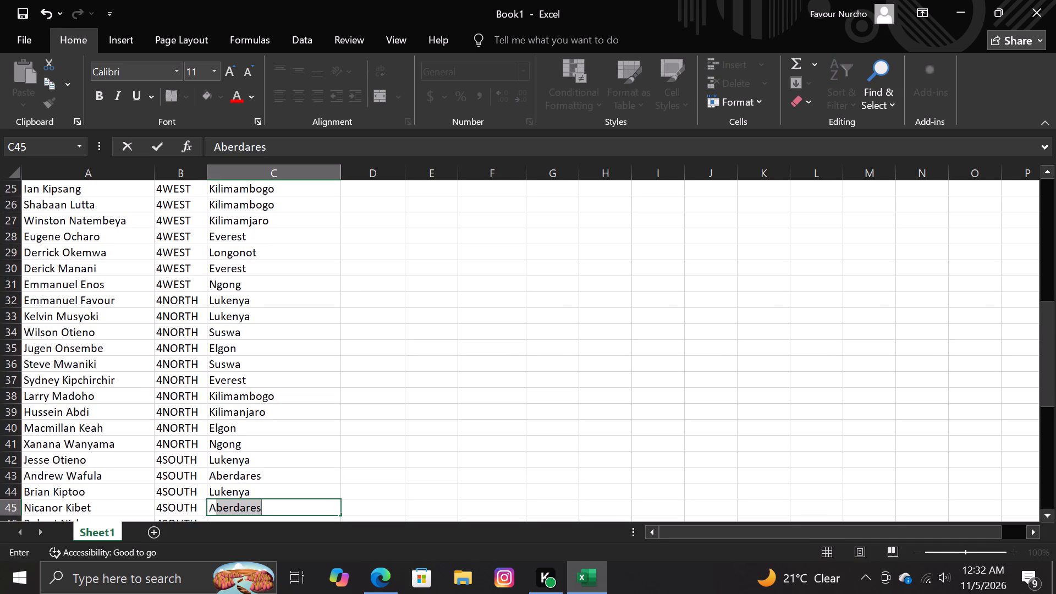
{"action": "key", "text": "Return"}
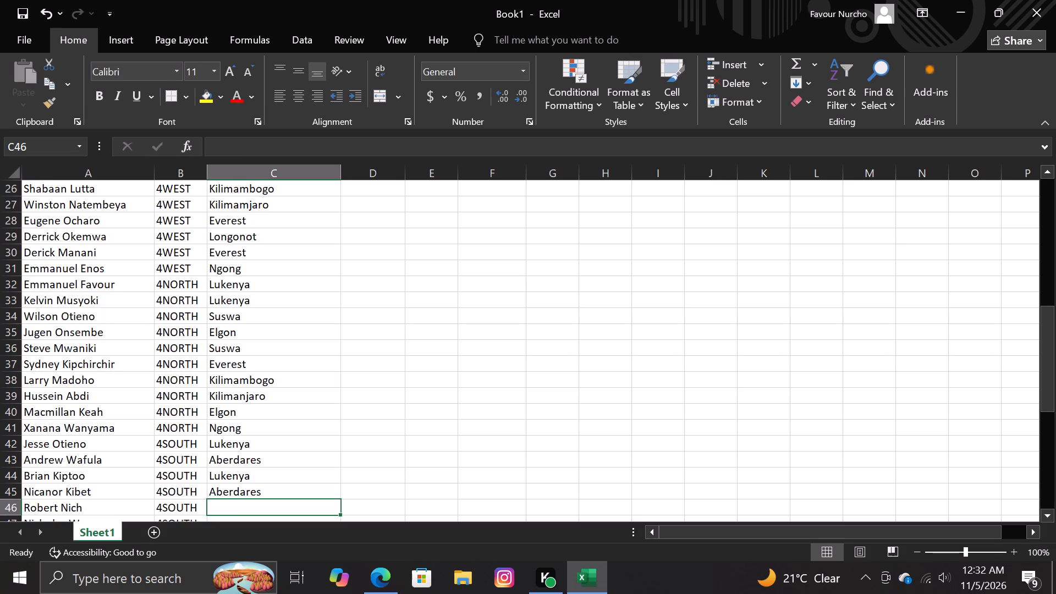
{"action": "type", "text": "SU"}
{"action": "key", "text": "Return"}
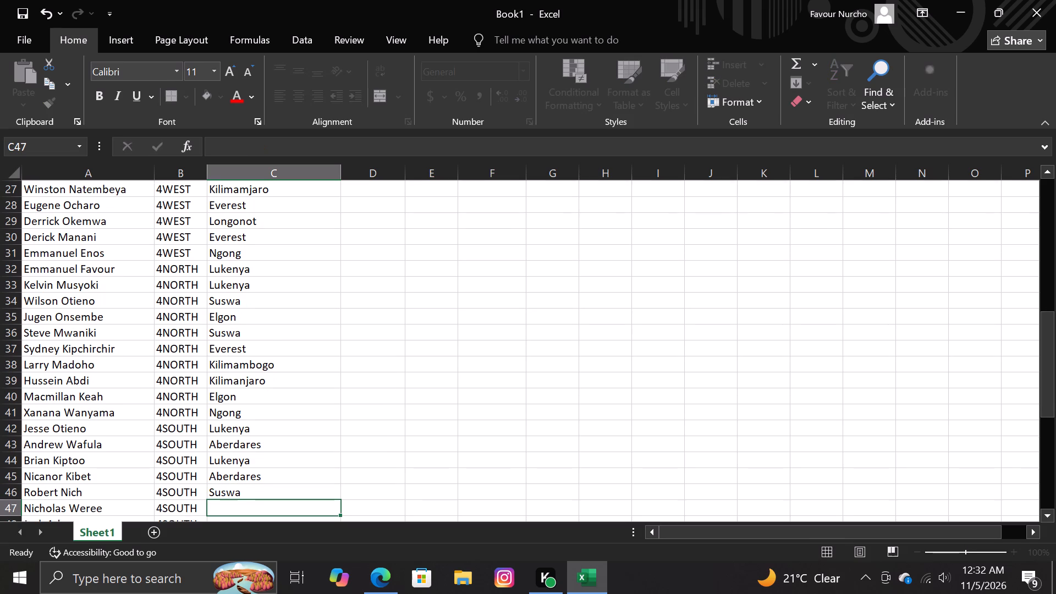
Enter the dorm names Elgon in cell C47, Aberdares in C48, Ngong in C49 and Suswa in C50.
{"action": "type", "text": "EL"}
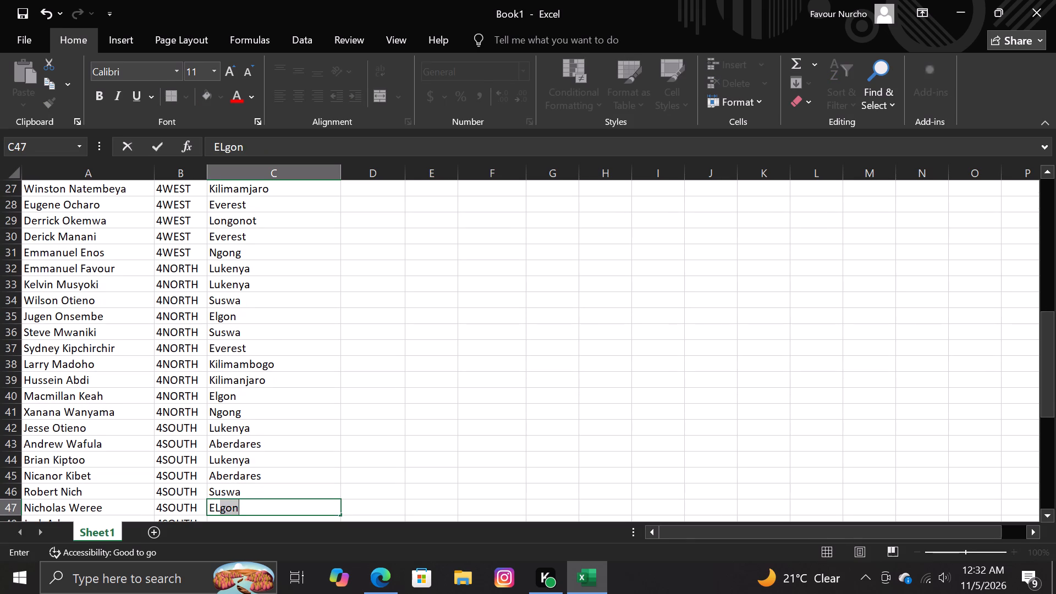
{"action": "key", "text": "Return"}
{"action": "type", "text": "AB"}
{"action": "key", "text": "Return"}
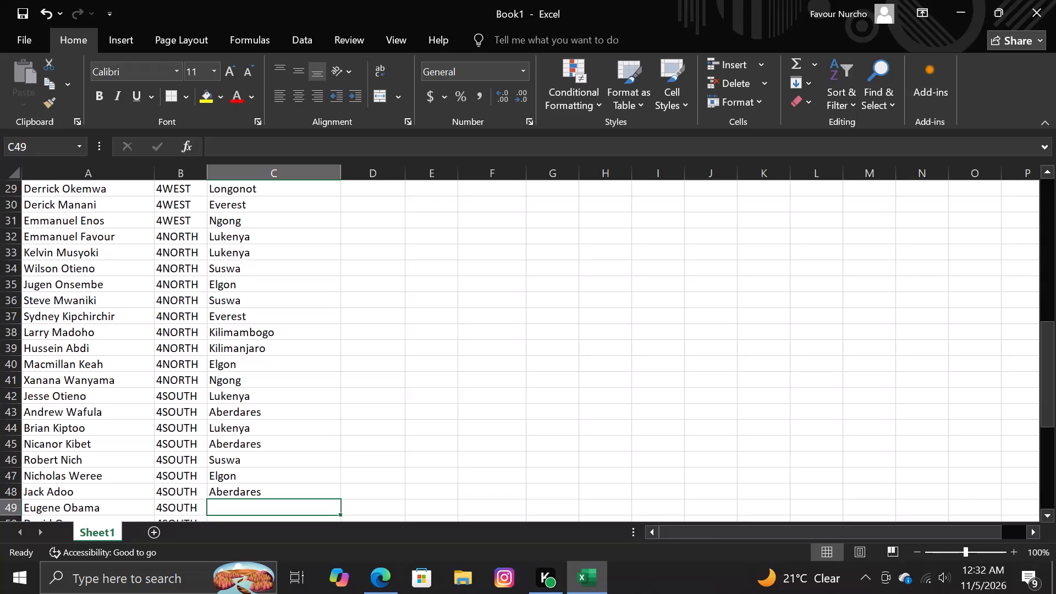
{"action": "type", "text": "NG"}
{"action": "key", "text": "Return"}
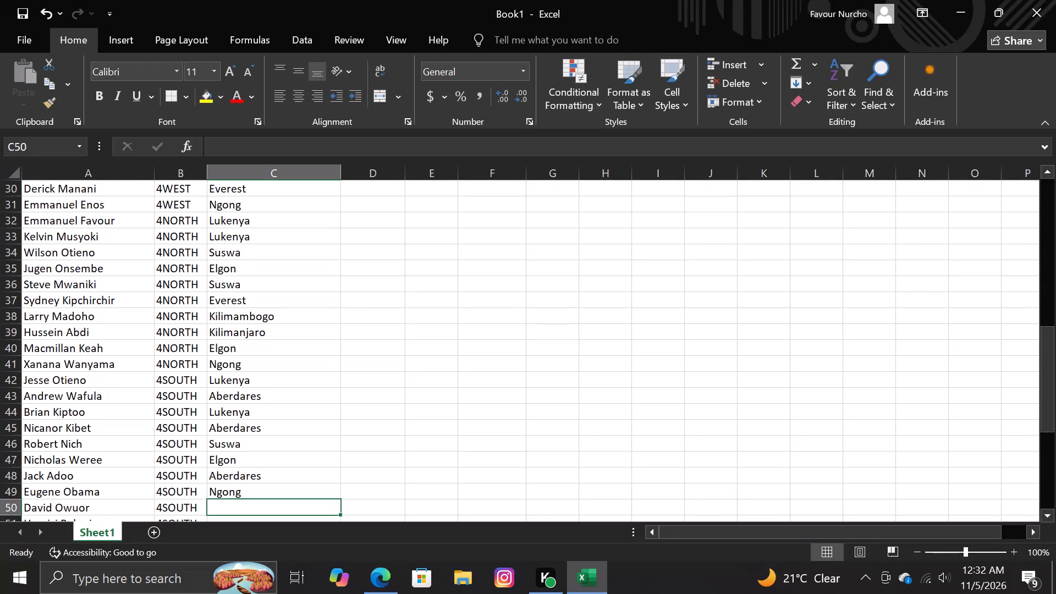
{"action": "type", "text": "SU"}
{"action": "key", "text": "Return"}
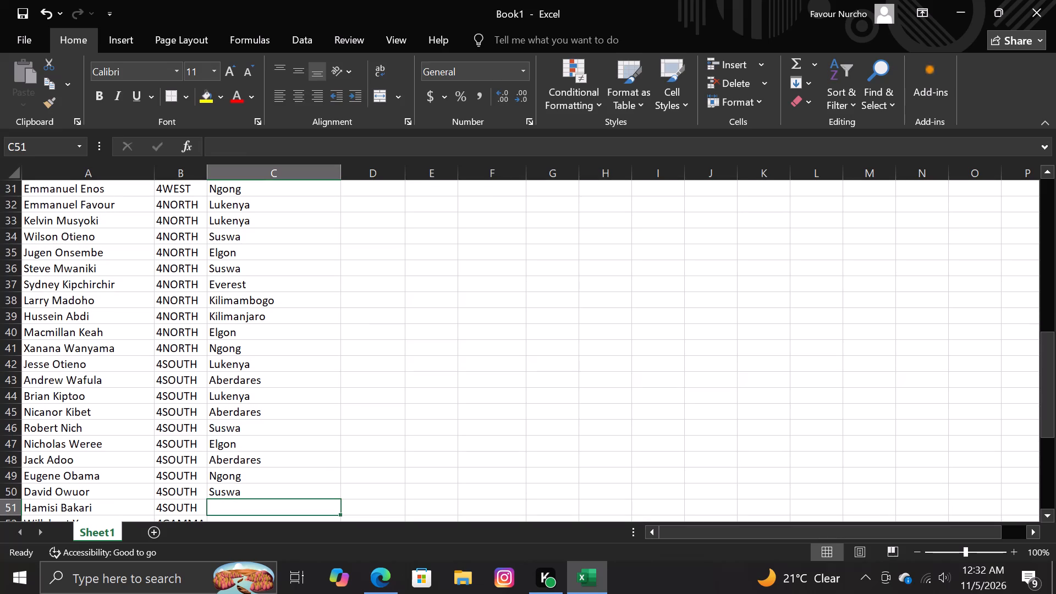
Enter the dorm names Kilimambogo in cell C51 and Kilimanjaro in cell C52.
{"action": "type", "text": "KILIMAMBO"}
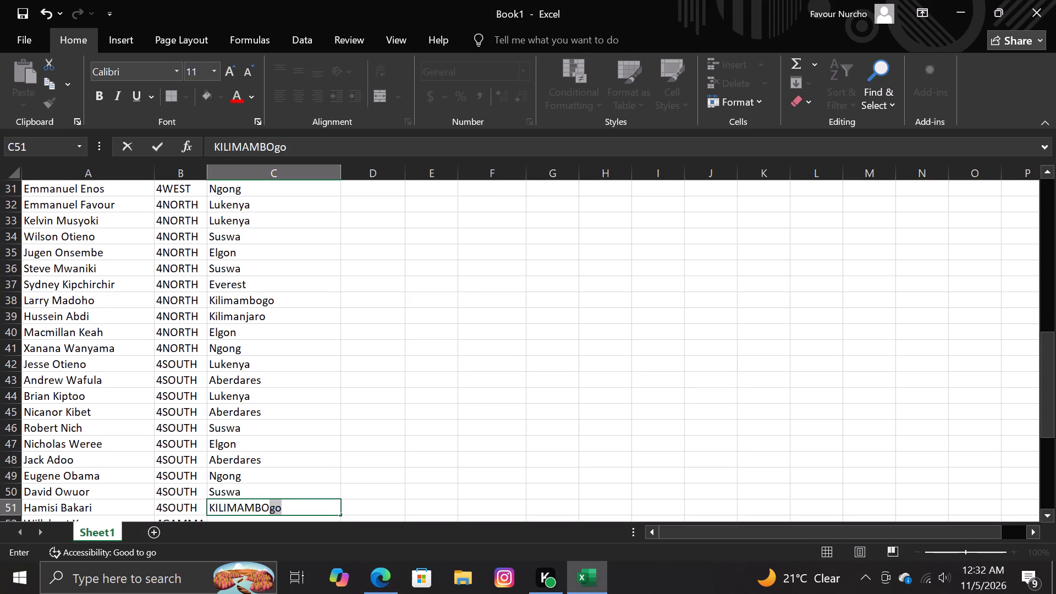
{"action": "key", "text": "Return"}
{"action": "type", "text": "KILIMANJA"}
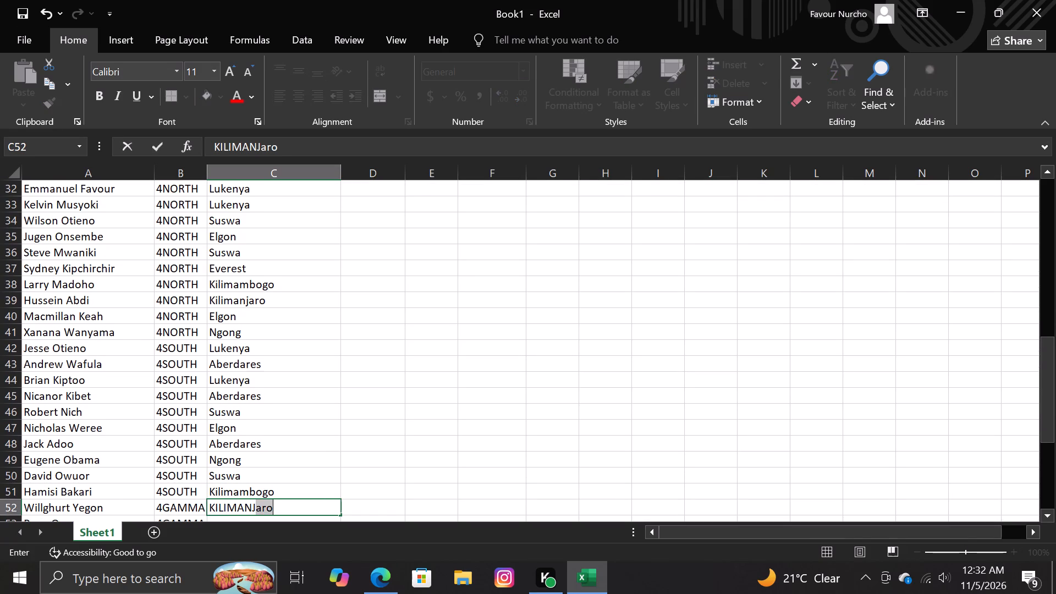
{"action": "key", "text": "Return"}
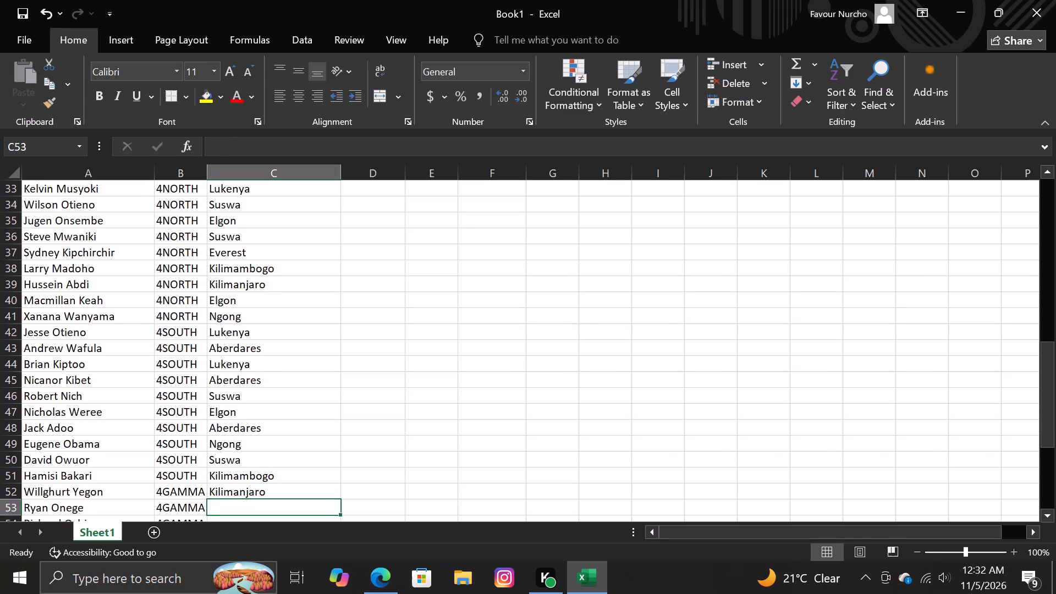
Enter the dorm names Elgon in cell C53, Everest in cell C54 and Aberdares in cell C55.
{"action": "type", "text": "ELE"}
{"action": "key", "text": "BackSpace"}
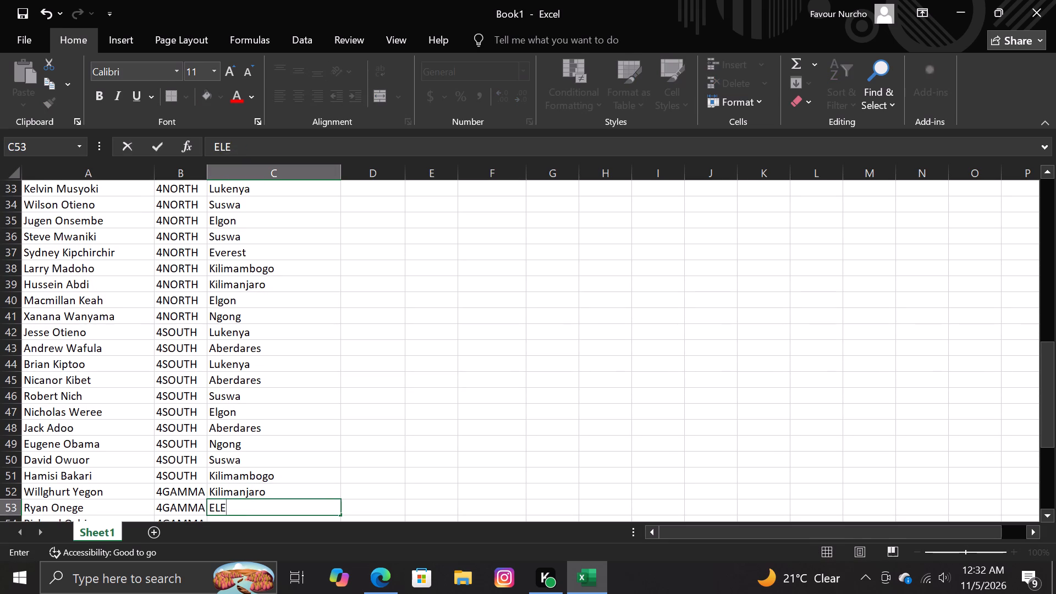
{"action": "key", "text": "BackSpace"}
{"action": "key", "text": "l"}
{"action": "key", "text": "Return"}
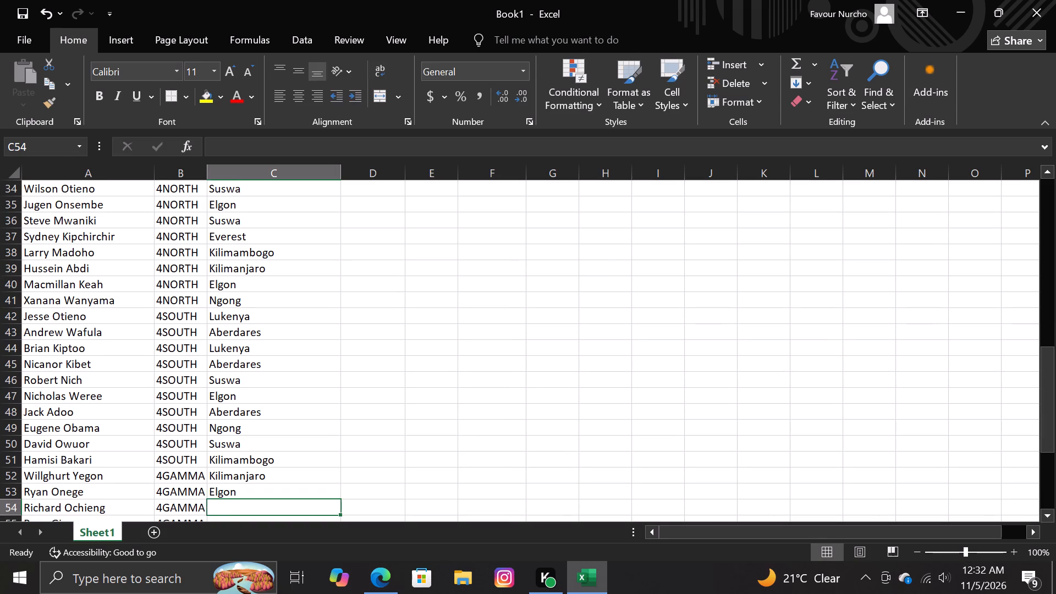
{"action": "type", "text": "EVE"}
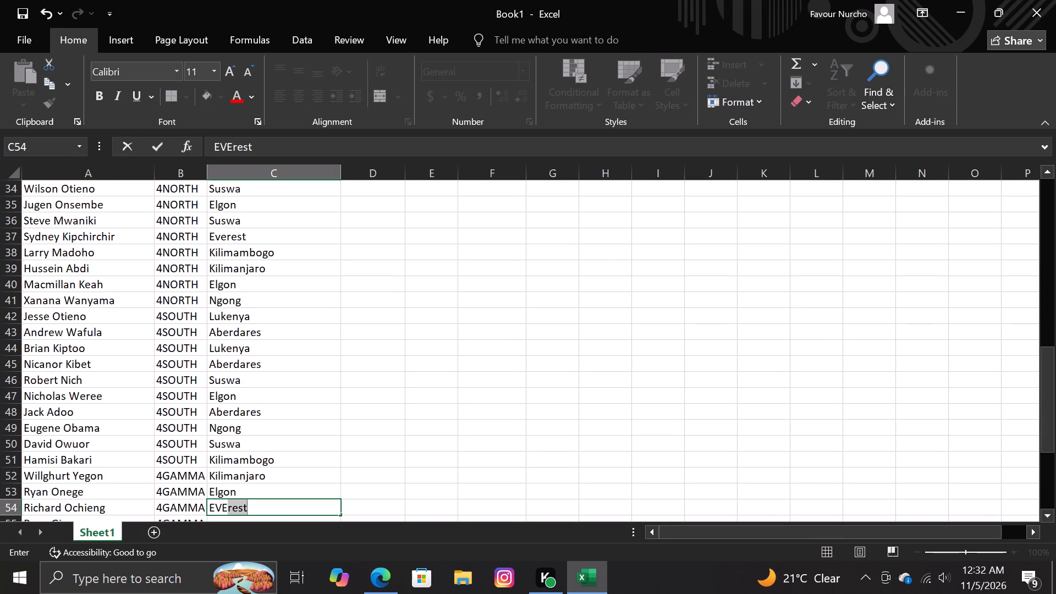
{"action": "key", "text": "Return"}
{"action": "type", "text": "ABE"}
{"action": "key", "text": "Return"}
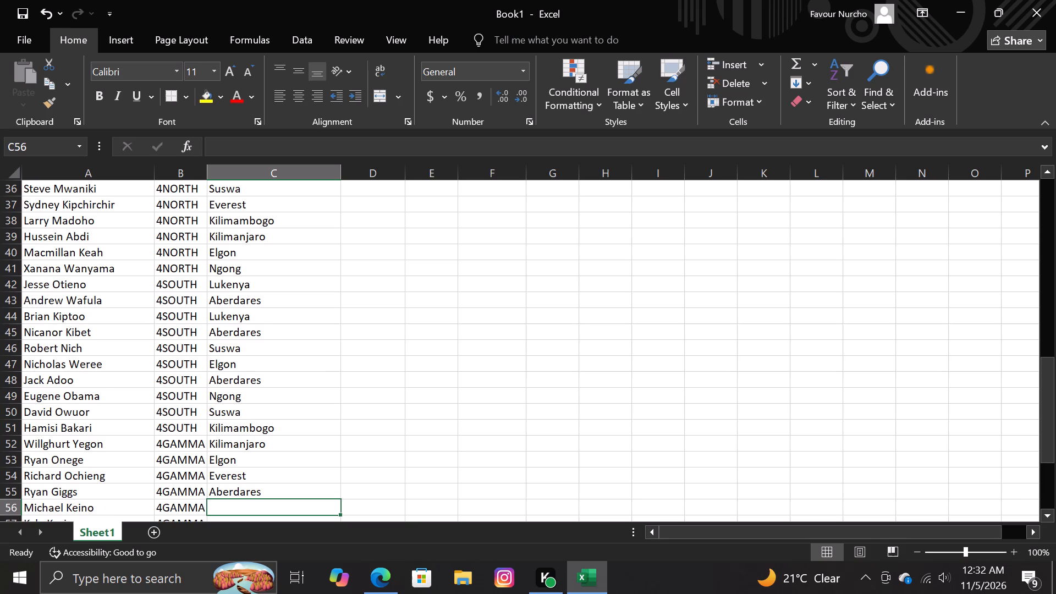
Continue the dorm column with Elgon in cell C56, Suswa in cell C57 and Aberdares in cell C58.
{"action": "key", "text": "e"}
{"action": "key", "text": "l"}
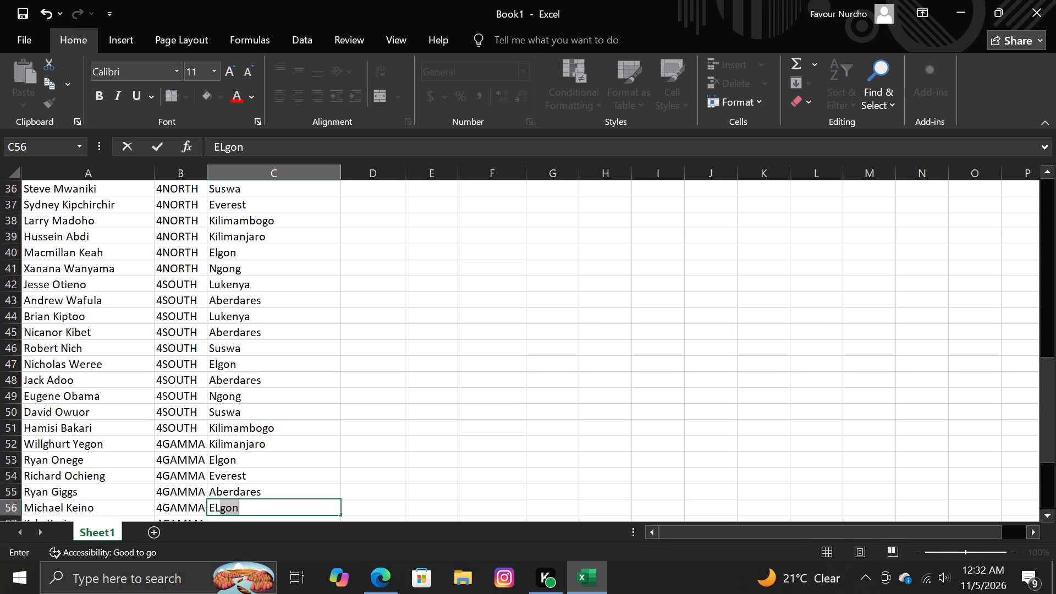
{"action": "key", "text": "Return"}
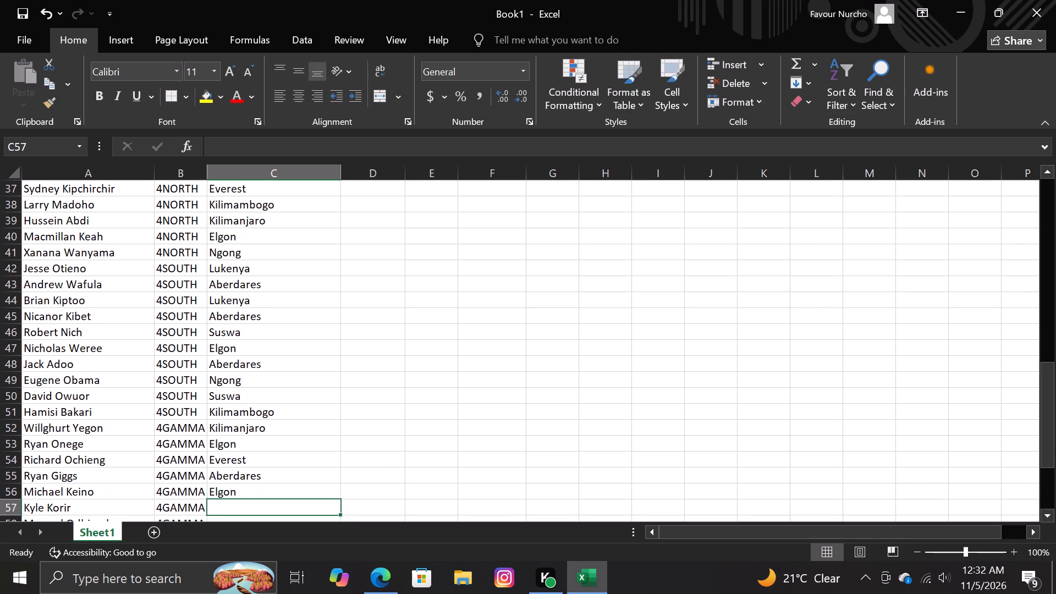
{"action": "type", "text": "SU"}
{"action": "key", "text": "Return"}
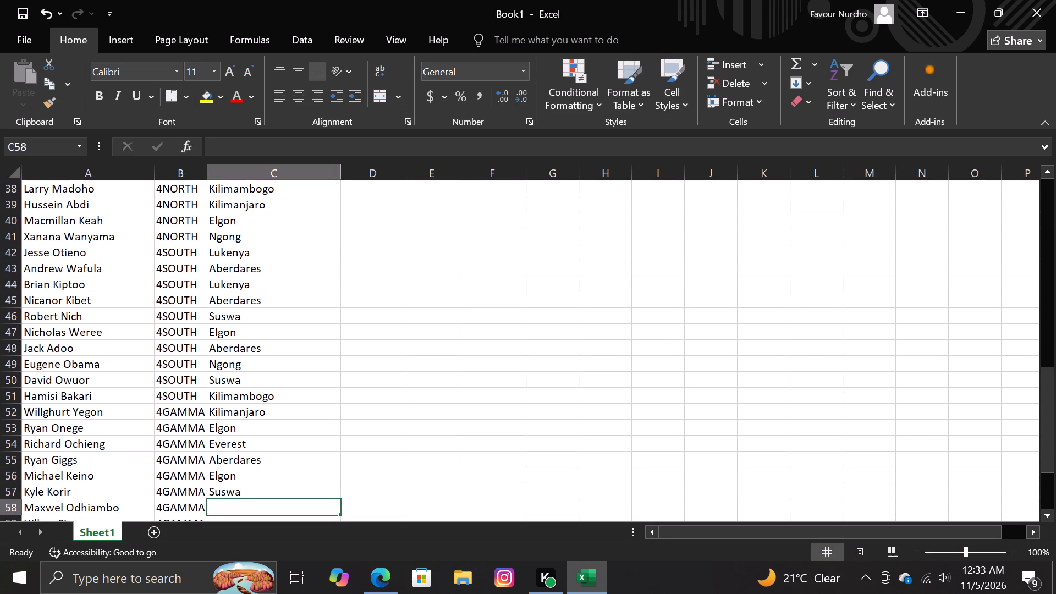
{"action": "type", "text": "AB"}
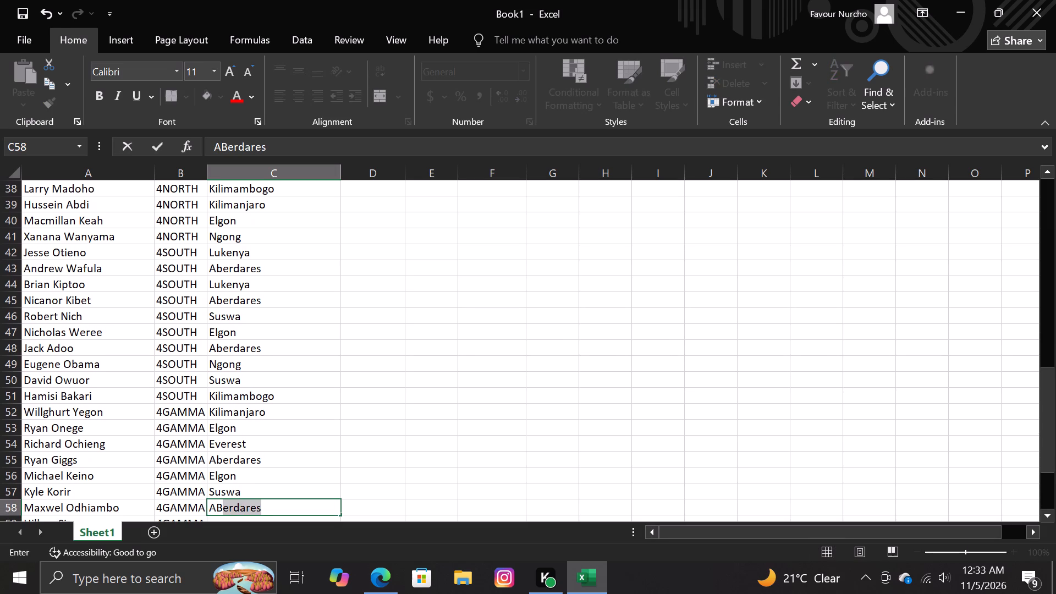
{"action": "key", "text": "Return"}
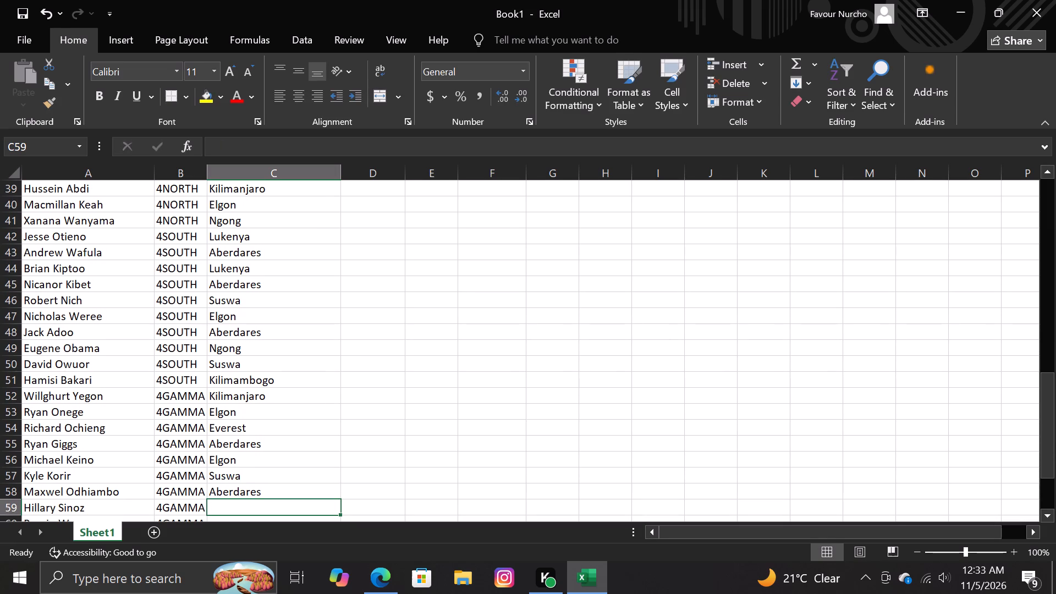
Complete the dorm column with Longonot in cells C59 and C60 and Lukenya in cell C61.
{"action": "key", "text": "e"}
{"action": "key", "text": "a"}
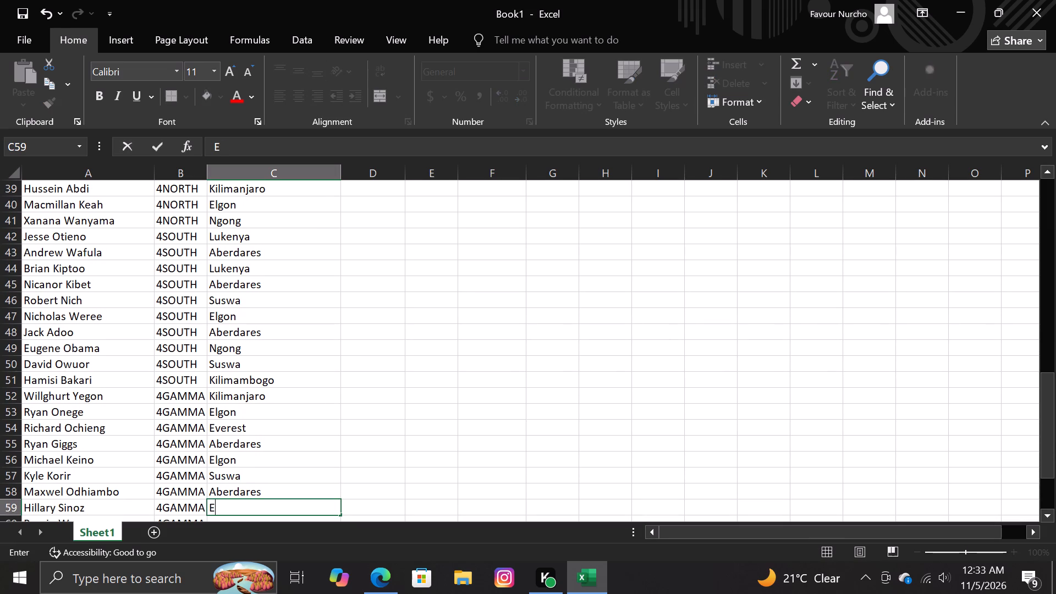
{"action": "key", "text": "BackSpace"}
{"action": "key", "text": "BackSpace"}
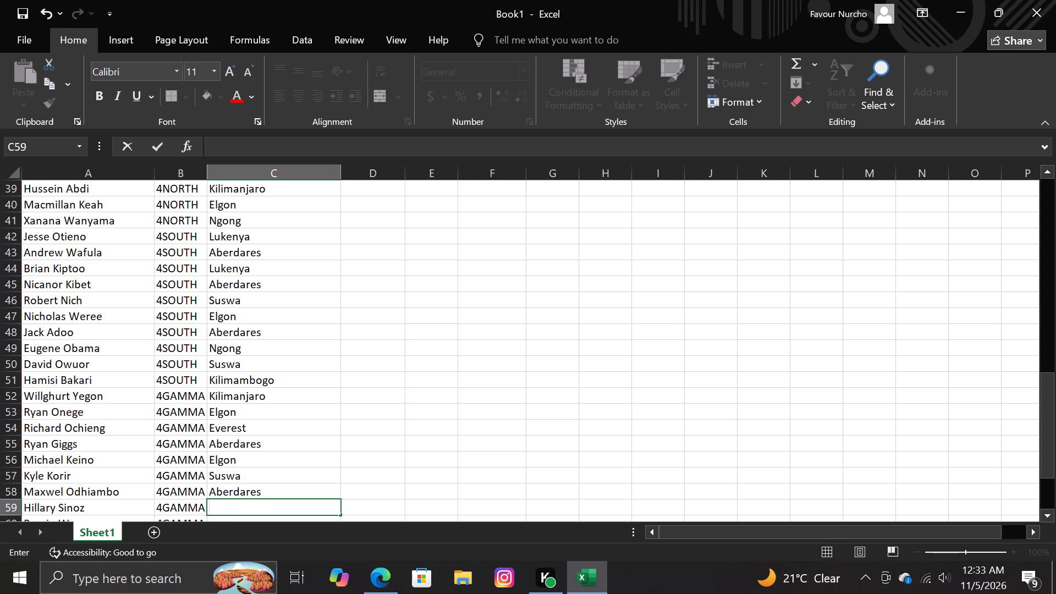
{"action": "type", "text": "LO"}
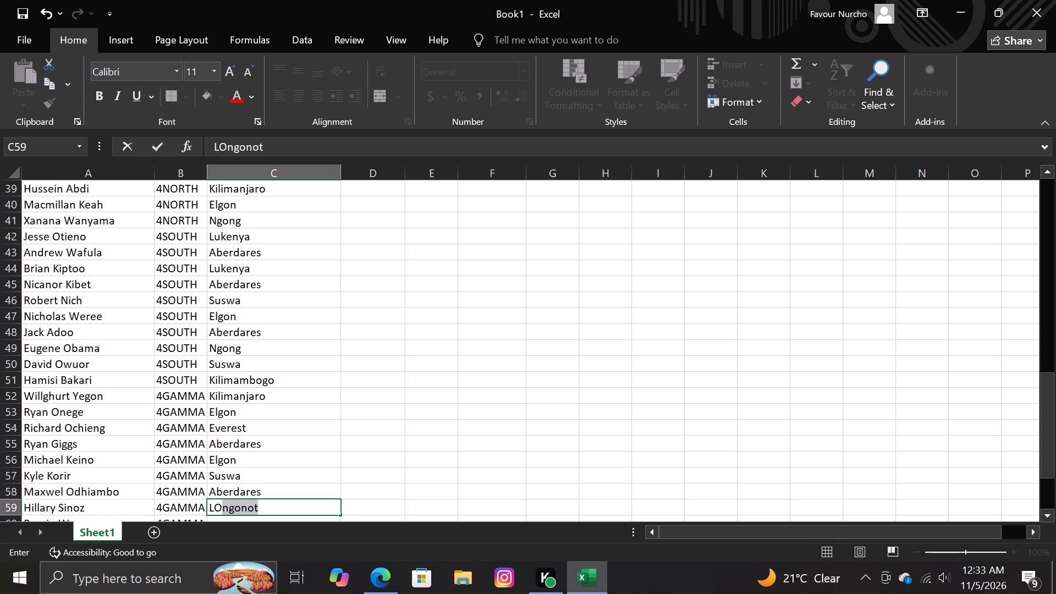
{"action": "key", "text": "Return"}
{"action": "type", "text": "LO"}
{"action": "key", "text": "Return"}
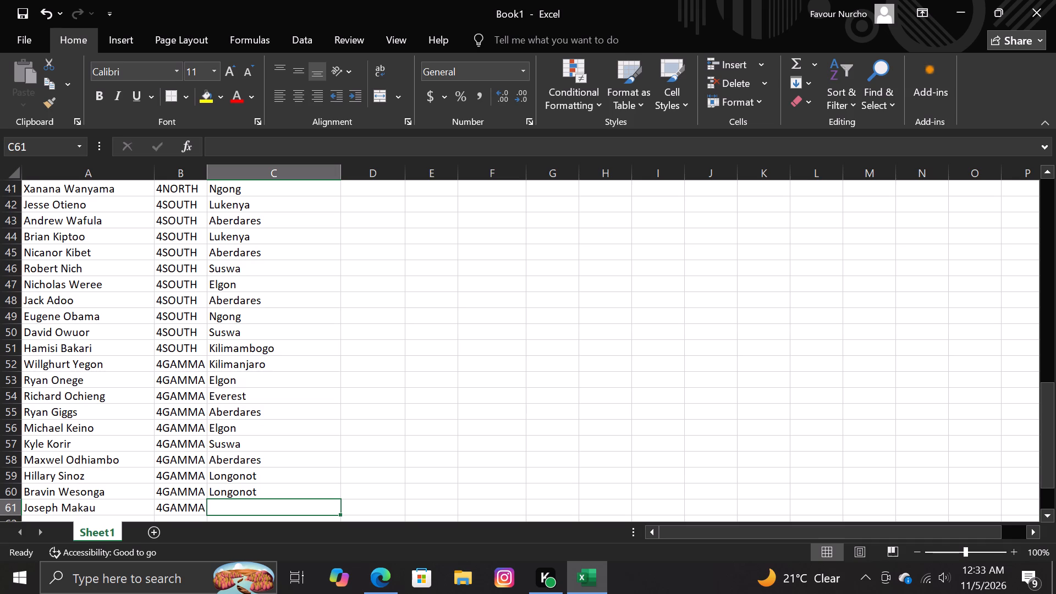
{"action": "key", "text": "l"}
{"action": "key", "text": "u"}
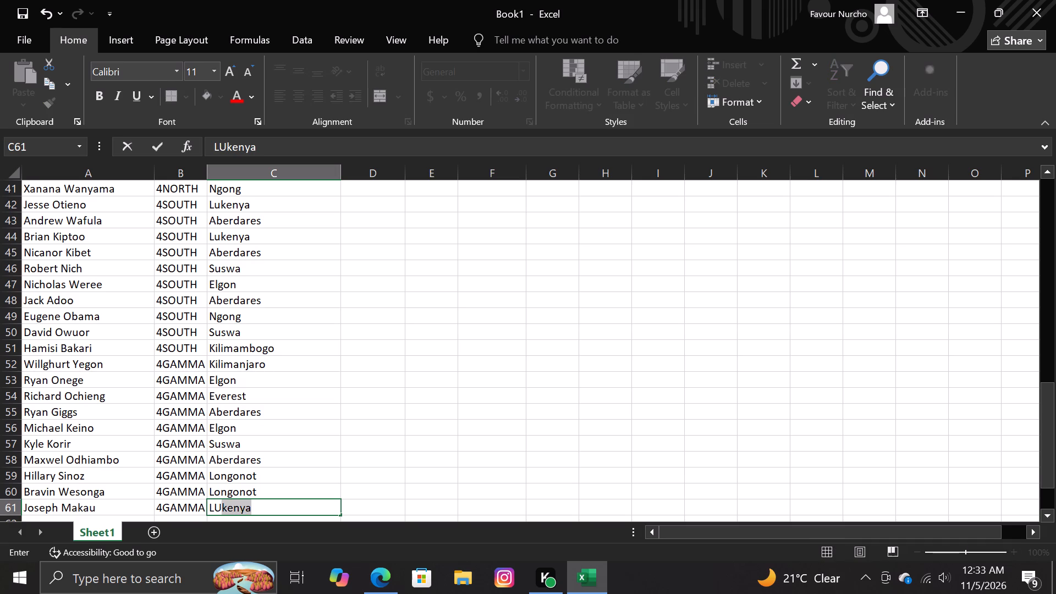
{"action": "key", "text": "Return"}
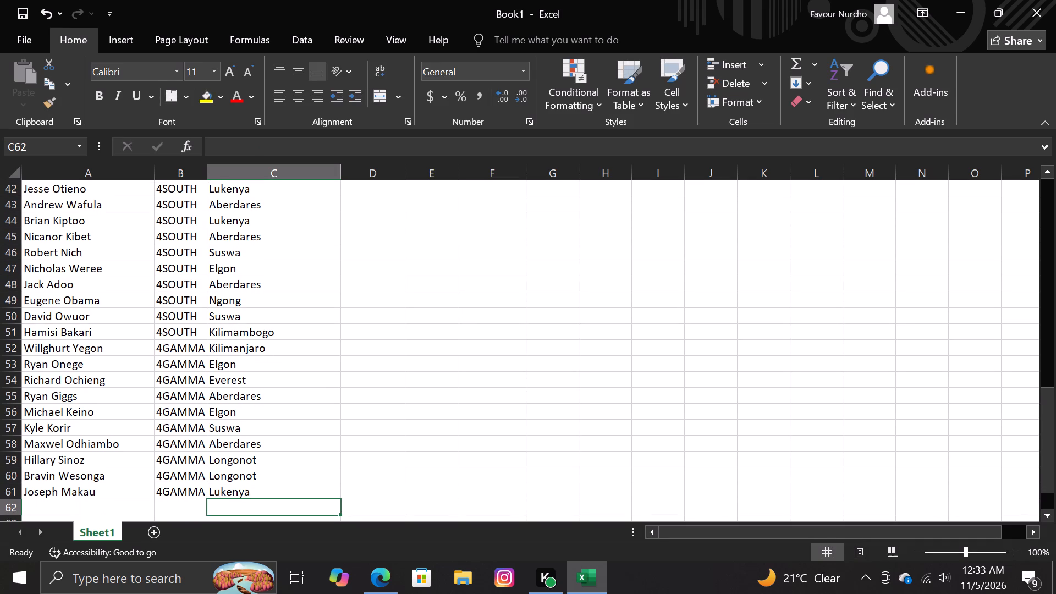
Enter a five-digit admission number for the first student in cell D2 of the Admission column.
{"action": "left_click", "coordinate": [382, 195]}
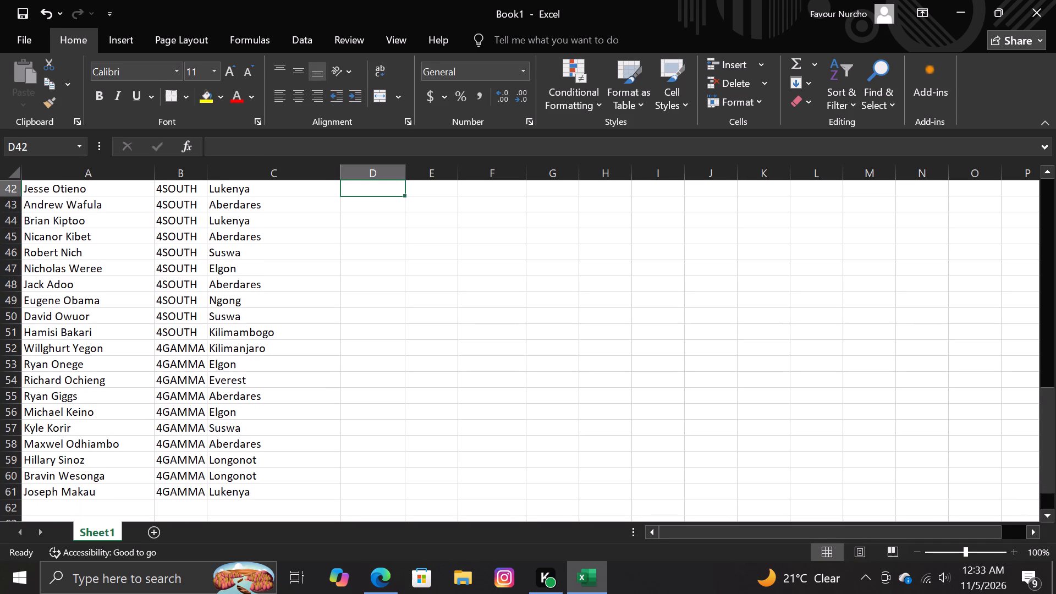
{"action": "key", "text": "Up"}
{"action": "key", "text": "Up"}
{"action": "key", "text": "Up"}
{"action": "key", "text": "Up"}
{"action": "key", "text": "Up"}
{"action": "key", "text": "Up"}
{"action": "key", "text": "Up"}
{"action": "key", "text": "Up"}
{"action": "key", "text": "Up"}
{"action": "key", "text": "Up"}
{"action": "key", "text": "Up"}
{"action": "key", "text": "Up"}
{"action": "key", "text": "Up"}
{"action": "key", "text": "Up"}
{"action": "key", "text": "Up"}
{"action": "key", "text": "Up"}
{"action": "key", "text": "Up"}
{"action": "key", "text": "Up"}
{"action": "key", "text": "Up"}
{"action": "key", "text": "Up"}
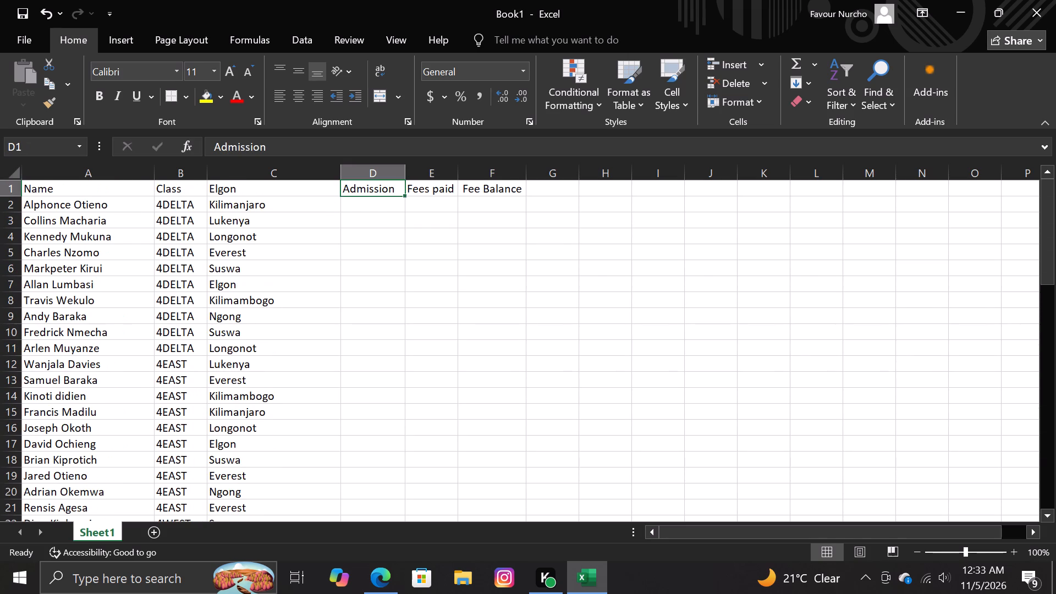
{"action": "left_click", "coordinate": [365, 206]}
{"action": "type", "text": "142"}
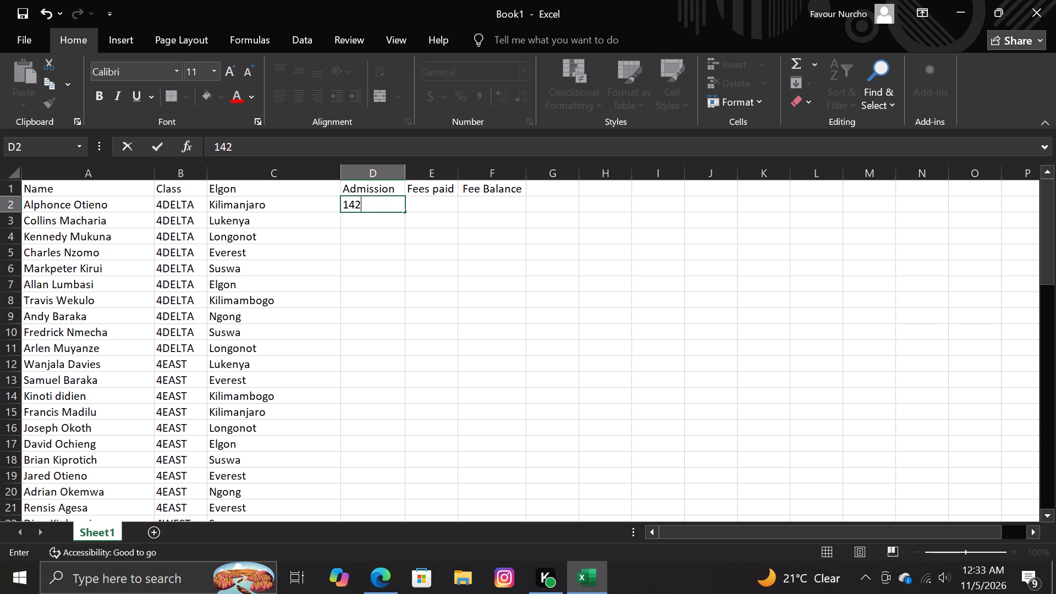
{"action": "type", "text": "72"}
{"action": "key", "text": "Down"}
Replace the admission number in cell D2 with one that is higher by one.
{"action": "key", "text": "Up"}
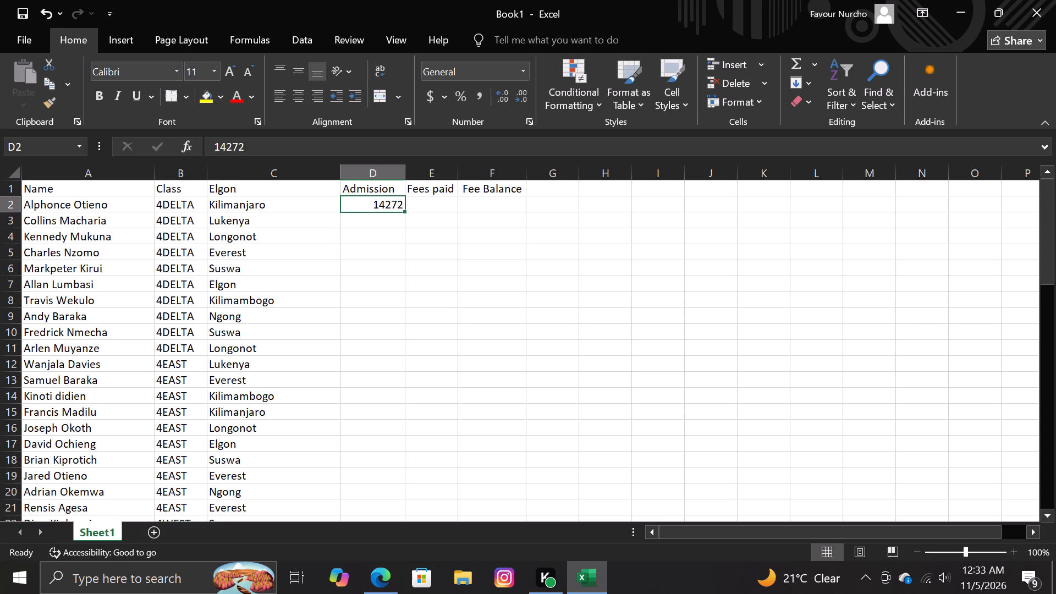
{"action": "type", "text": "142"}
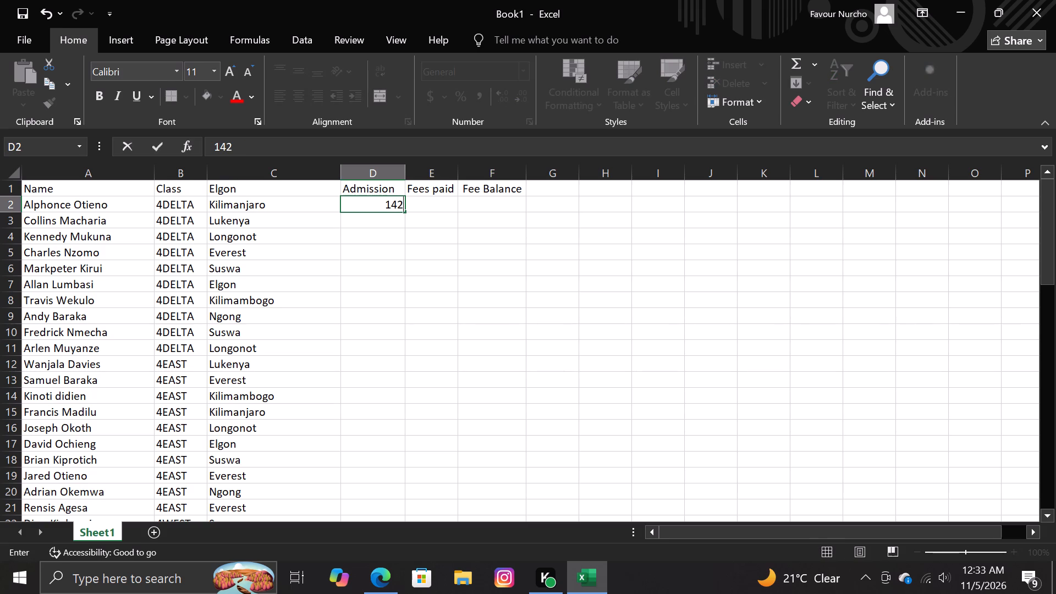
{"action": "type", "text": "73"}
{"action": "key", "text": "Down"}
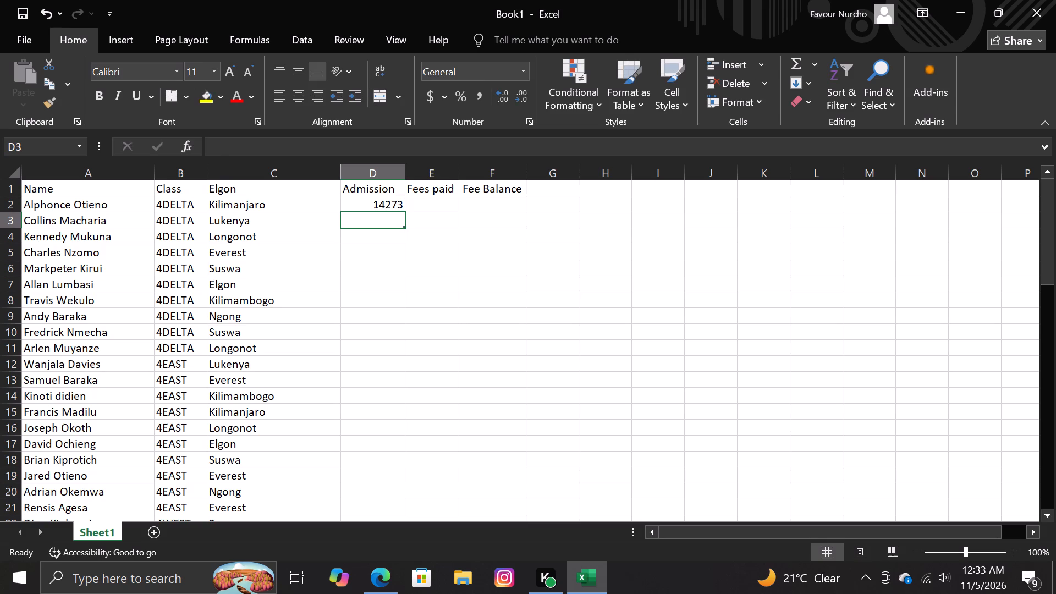
Enter a four-digit admission number for the second student in cell D3.
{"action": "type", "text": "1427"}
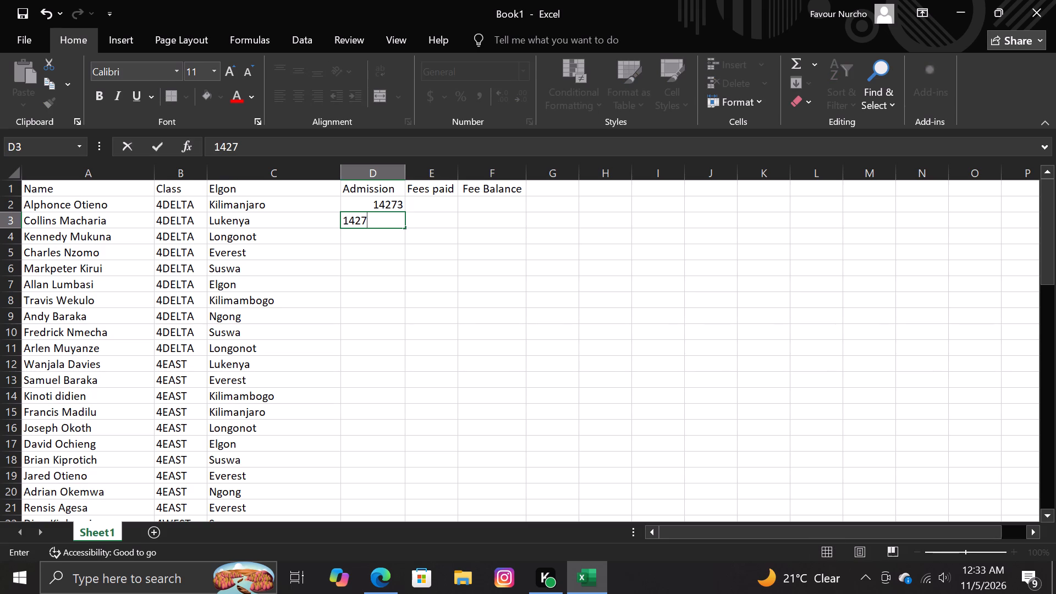
Replace the first student's admission number in cell D2 with a five-digit one that is lower by twelve.
{"action": "left_click", "coordinate": [403, 204]}
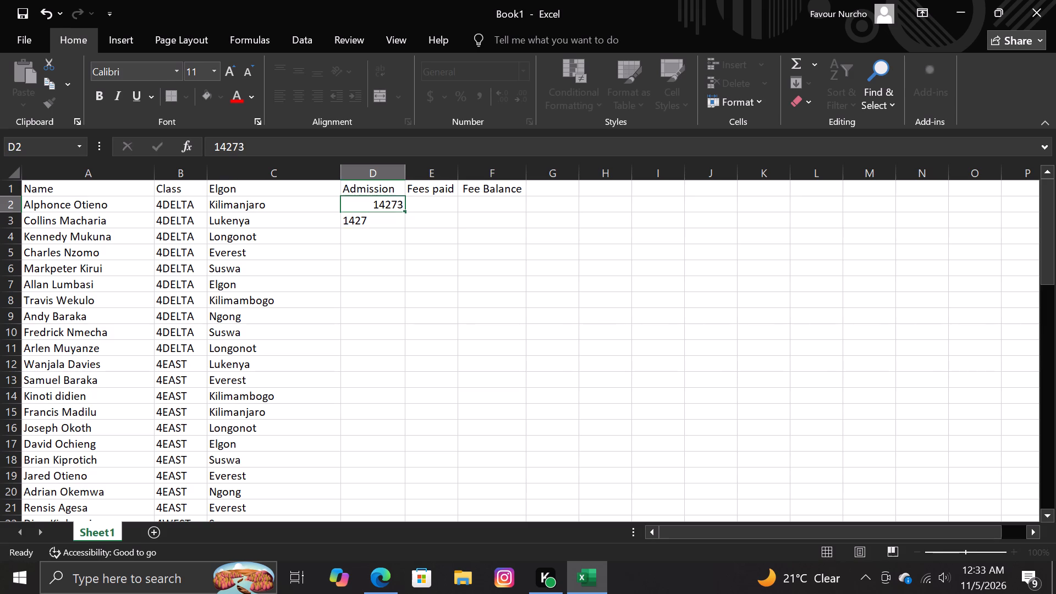
{"action": "key", "text": "BackSpace"}
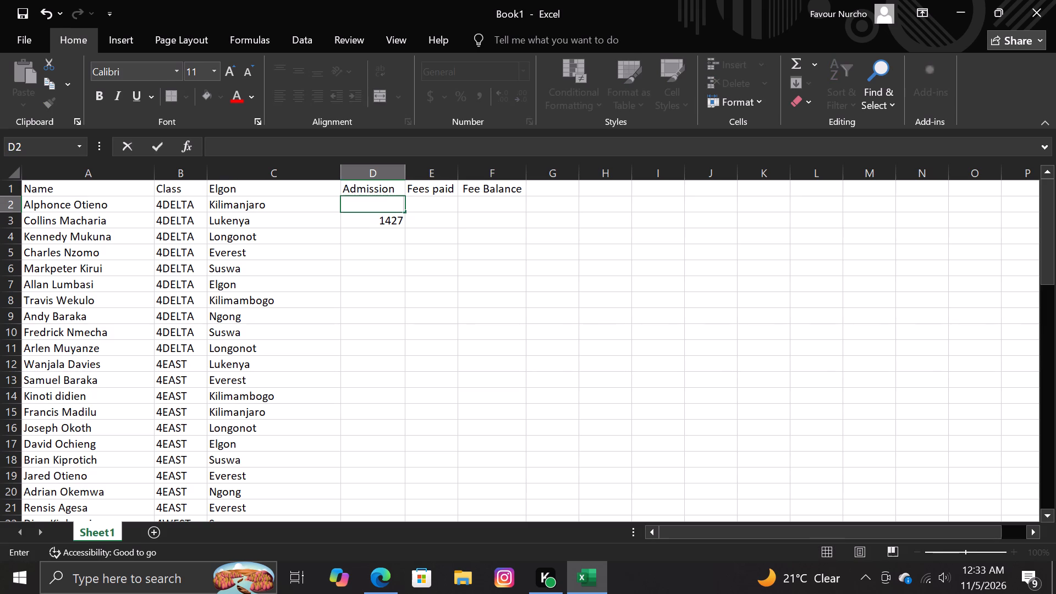
{"action": "left_click", "coordinate": [395, 204]}
{"action": "key", "text": "1"}
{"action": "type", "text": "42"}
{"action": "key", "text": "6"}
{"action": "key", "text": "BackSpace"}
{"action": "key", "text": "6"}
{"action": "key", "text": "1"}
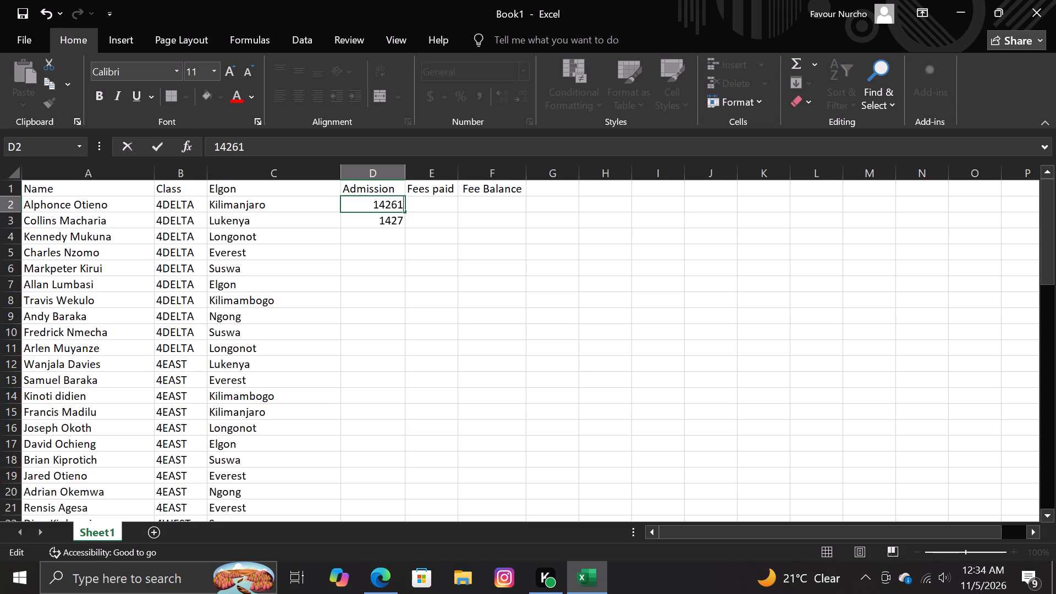
Change the second student's admission number in cell D3 to a five-digit number one higher than the one in D2.
{"action": "left_click", "coordinate": [395, 217]}
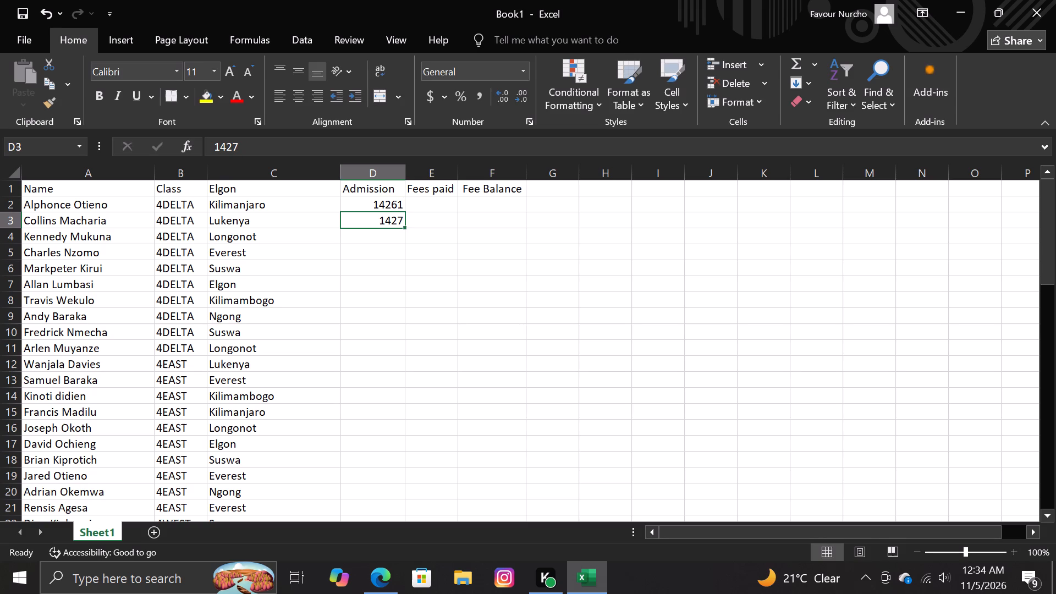
{"action": "triple_click", "coordinate": [402, 219]}
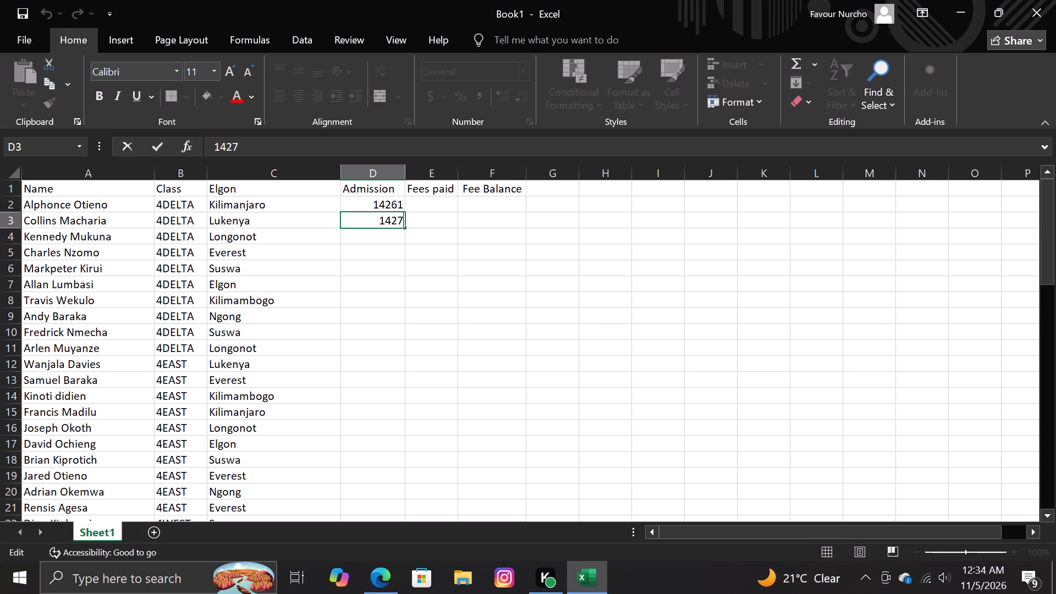
{"action": "key", "text": "BackSpace"}
{"action": "key", "text": "6"}
{"action": "key", "text": "2"}
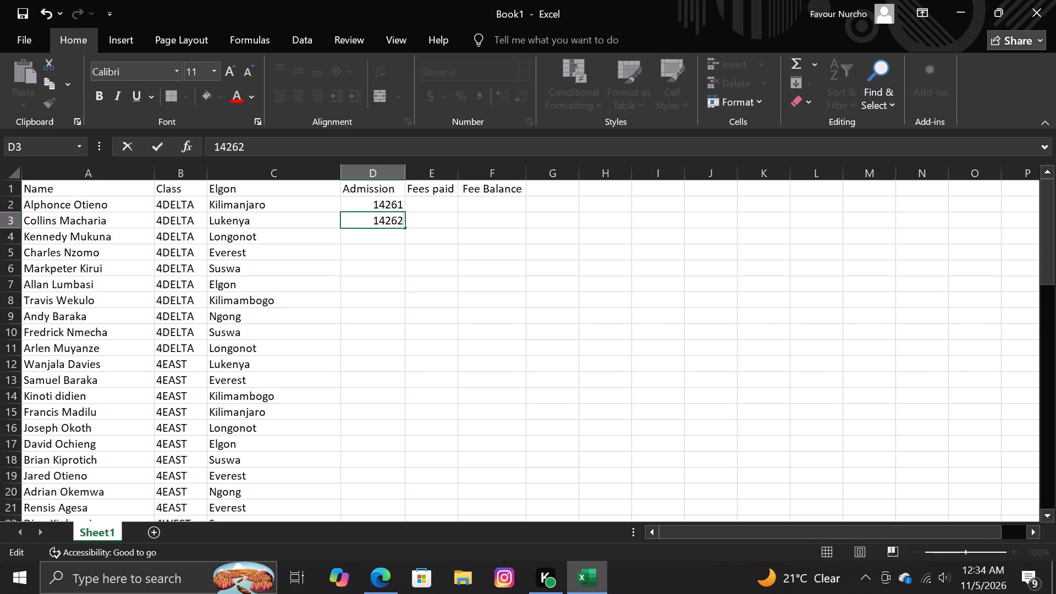
{"action": "key", "text": "Down"}
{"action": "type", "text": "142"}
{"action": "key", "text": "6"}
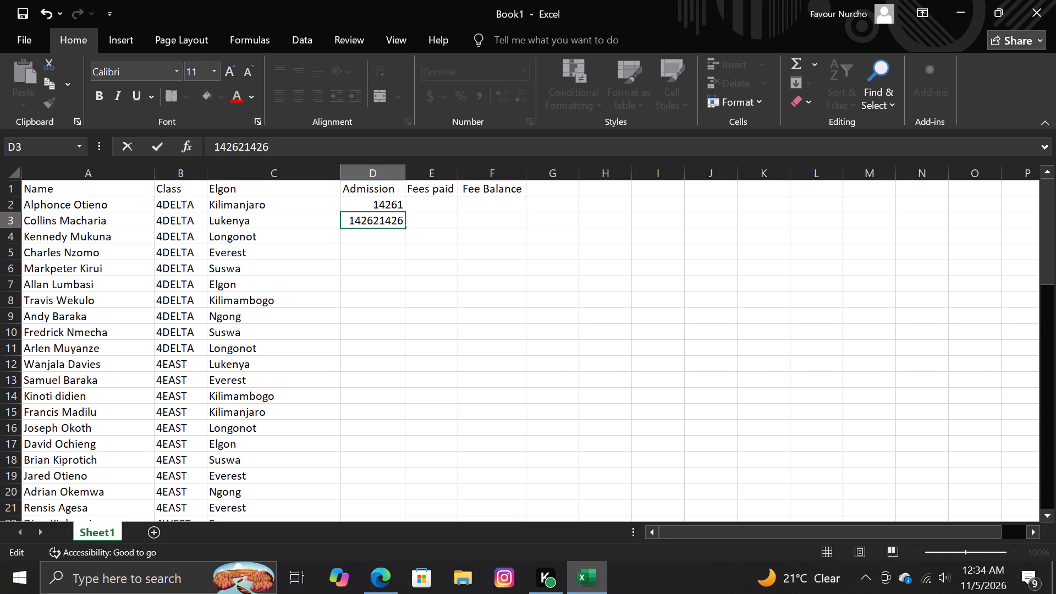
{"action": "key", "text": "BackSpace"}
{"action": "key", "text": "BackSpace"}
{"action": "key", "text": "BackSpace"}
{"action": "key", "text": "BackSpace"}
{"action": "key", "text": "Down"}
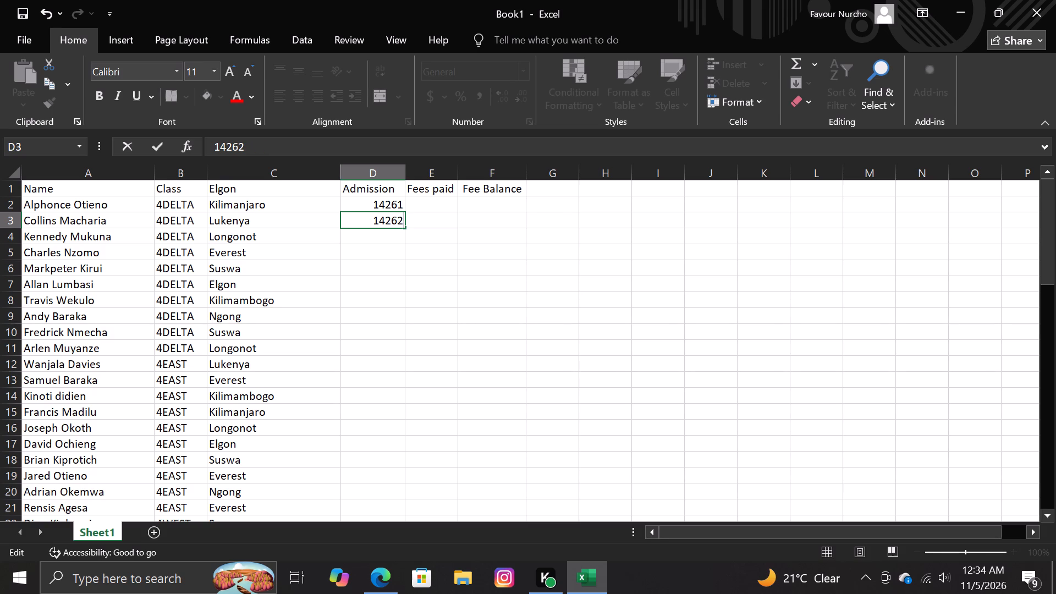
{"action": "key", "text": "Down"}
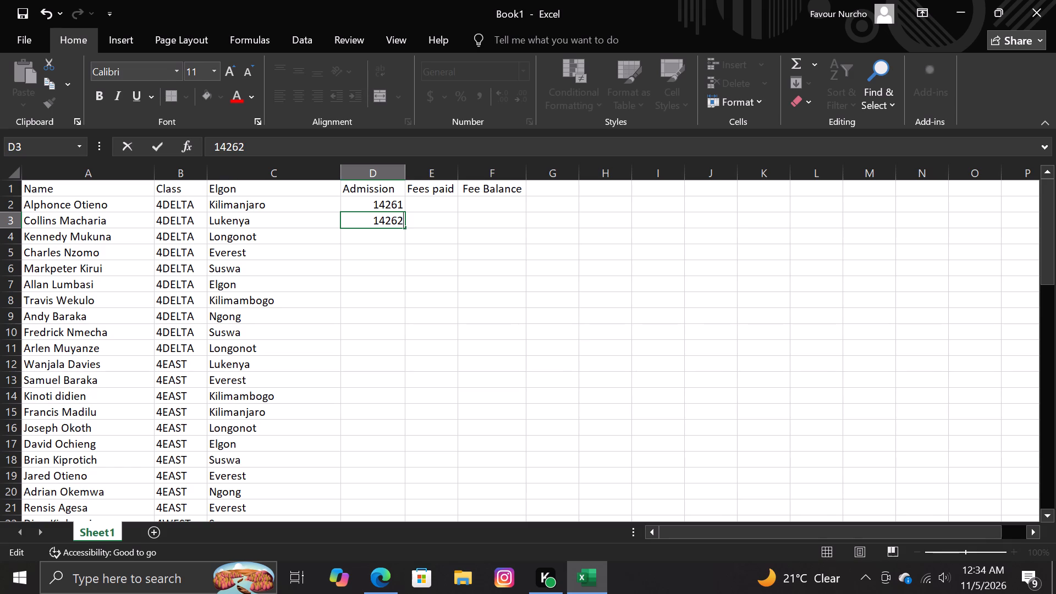
Enter the third student's admission number in cell D4, one higher than the number in D3.
{"action": "left_click", "coordinate": [389, 237]}
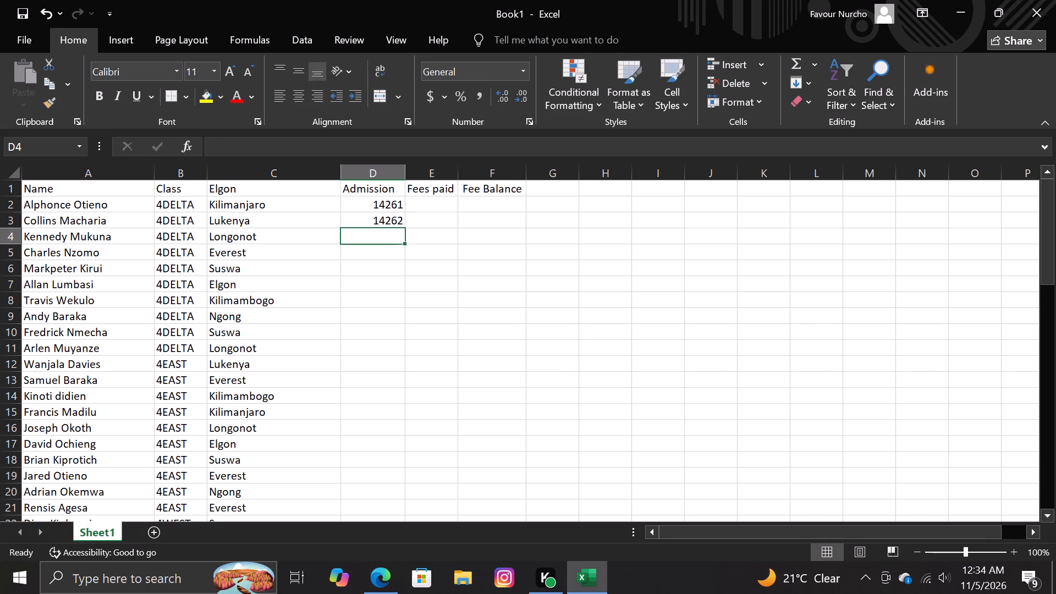
{"action": "key", "text": "Down"}
{"action": "key", "text": "Down"}
{"action": "key", "text": "Down"}
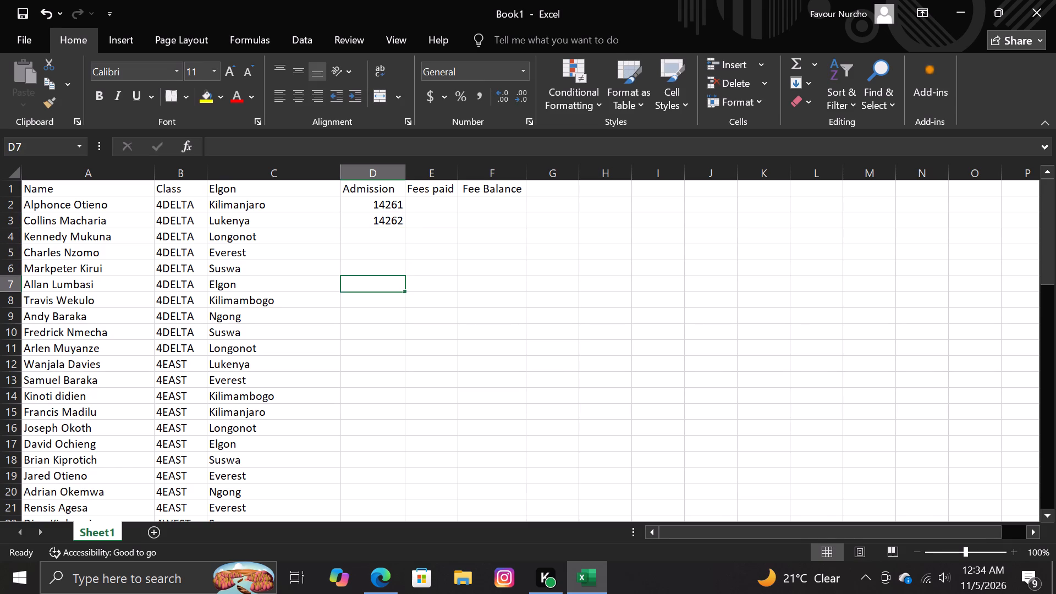
{"action": "key", "text": "Up"}
{"action": "key", "text": "Up"}
{"action": "key", "text": "Up"}
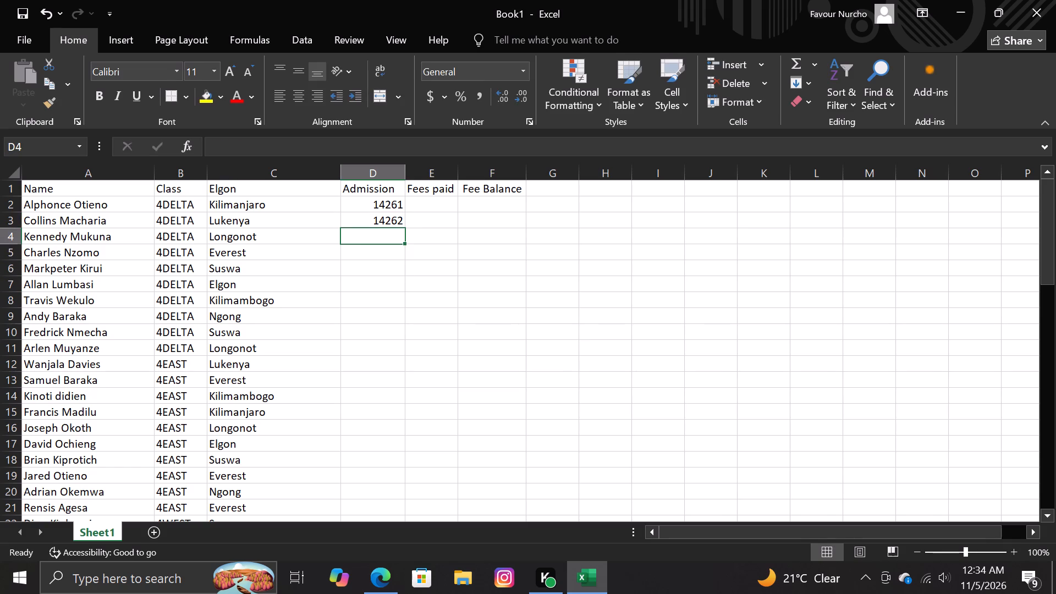
{"action": "key", "text": "1"}
{"action": "key", "text": "4"}
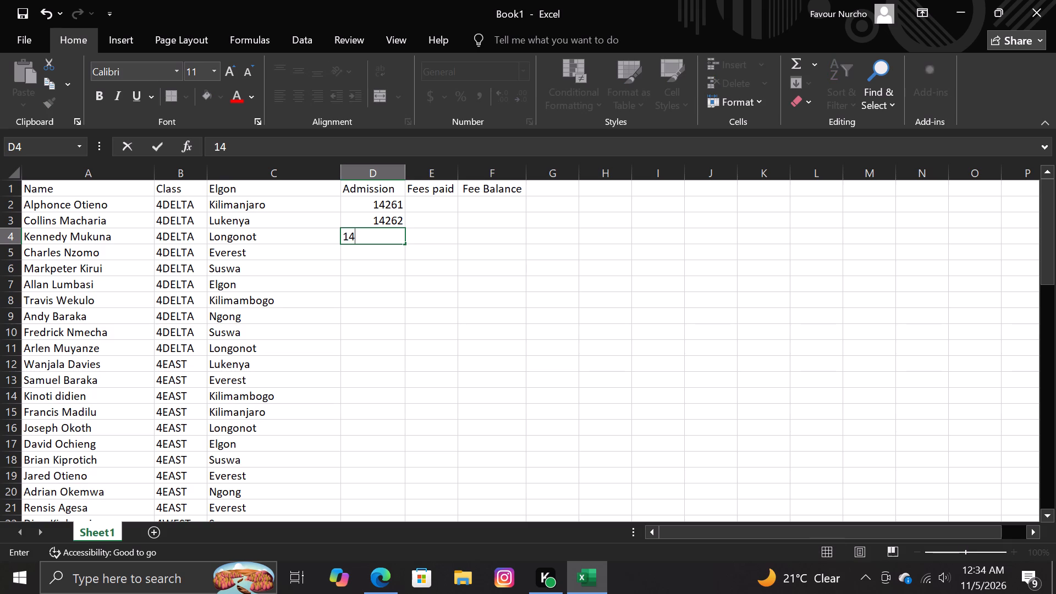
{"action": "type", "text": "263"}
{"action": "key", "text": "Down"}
Start entering the fourth student's admission number in cell D5.
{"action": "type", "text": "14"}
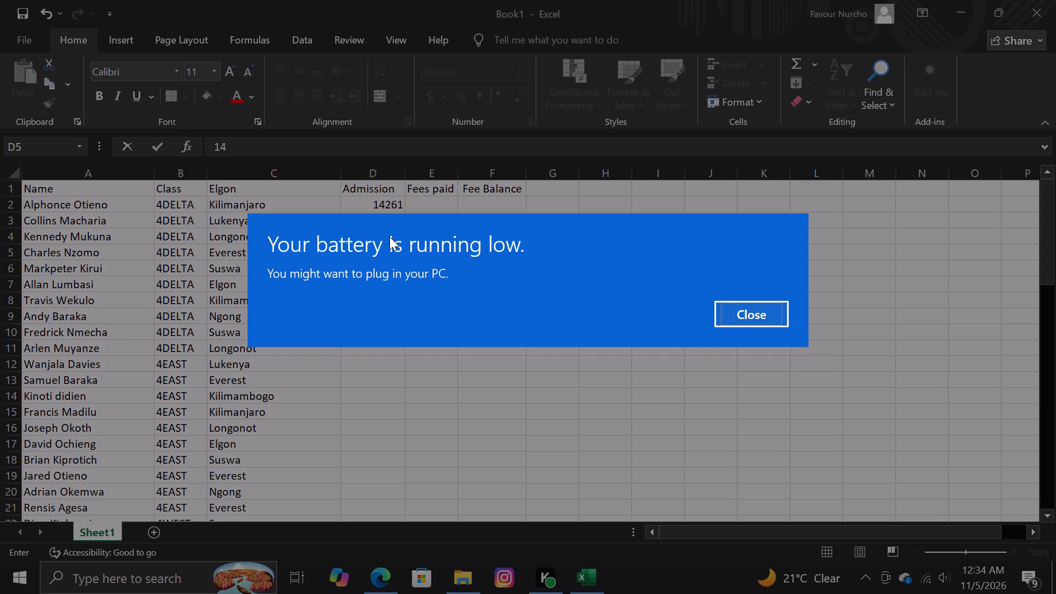
{"action": "left_click", "coordinate": [389, 237]}
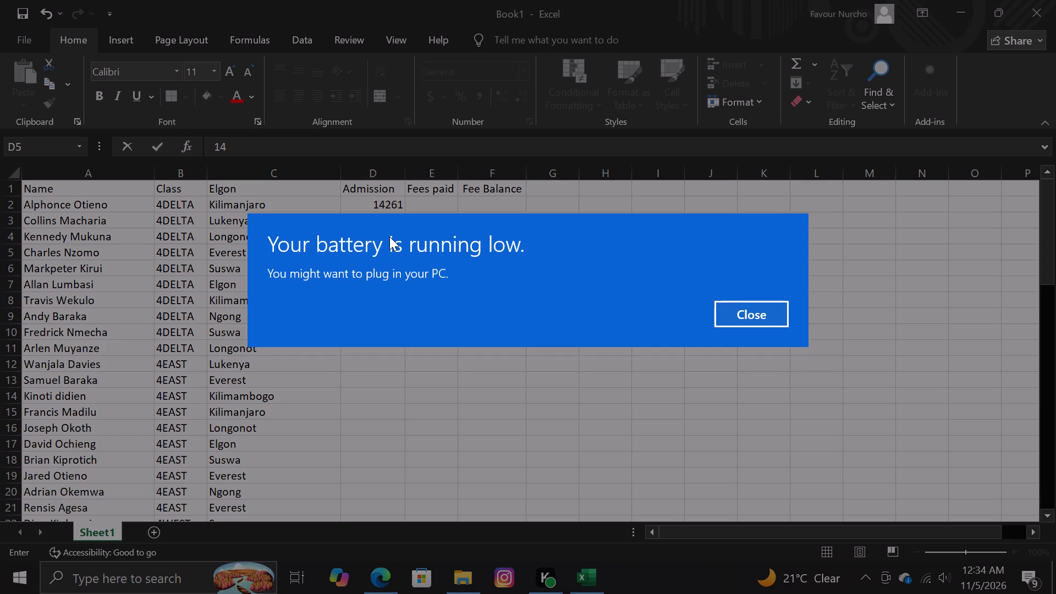
{"action": "right_click", "coordinate": [389, 237]}
{"action": "right_click", "coordinate": [389, 237]}
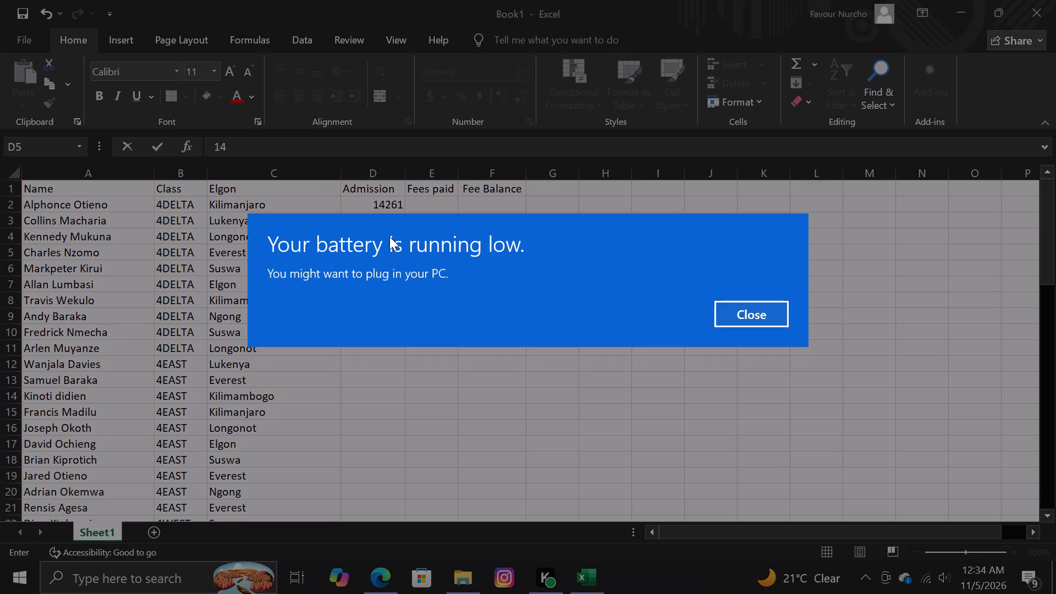
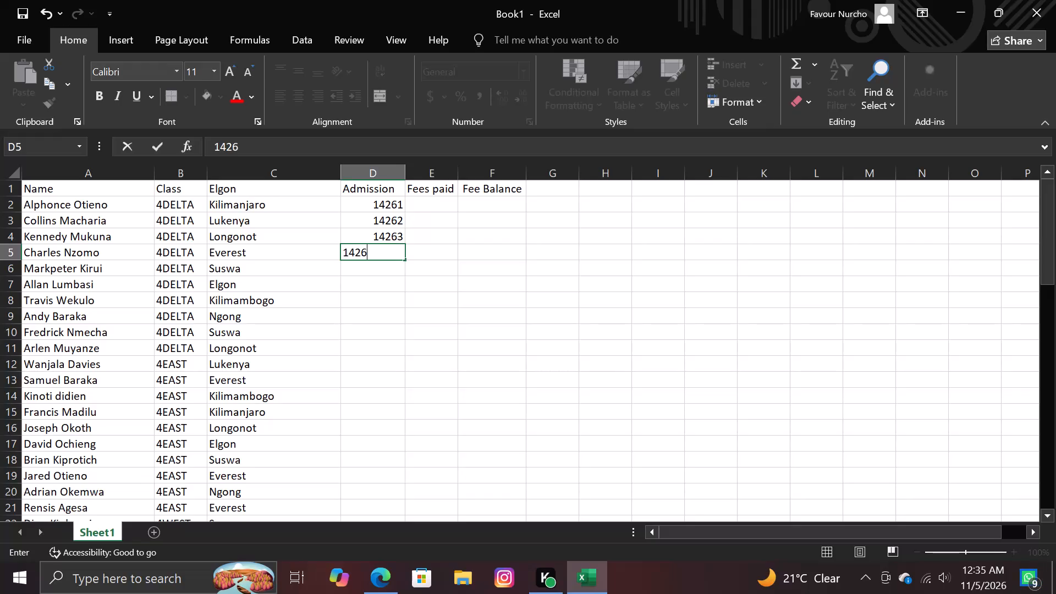
Complete the admission number in D5 and fill D6 through D9, each number one higher than the cell above.
{"action": "key", "text": "4"}
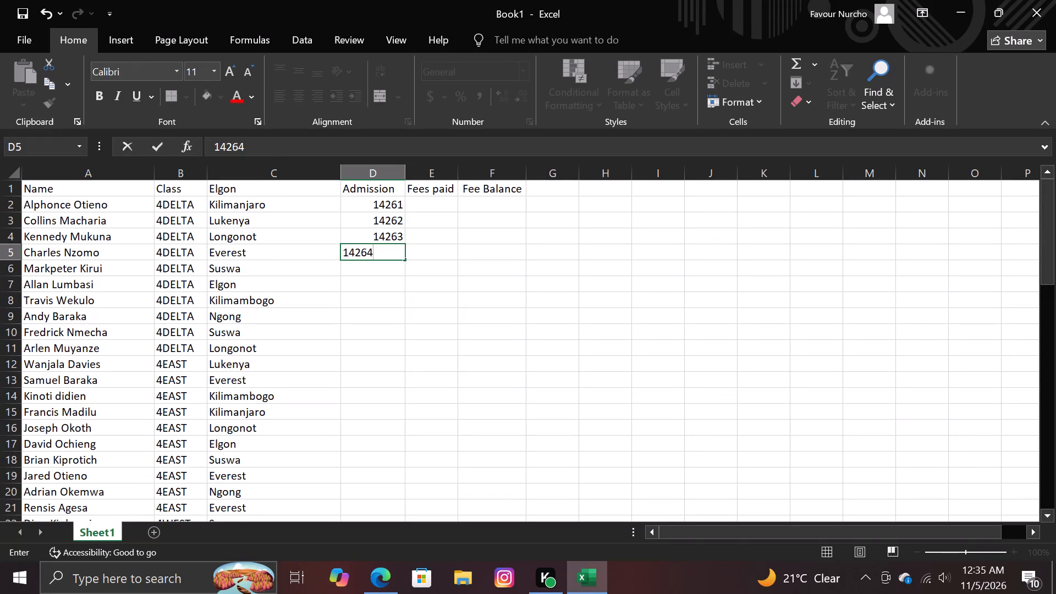
{"action": "key", "text": "Down"}
{"action": "key", "text": "1"}
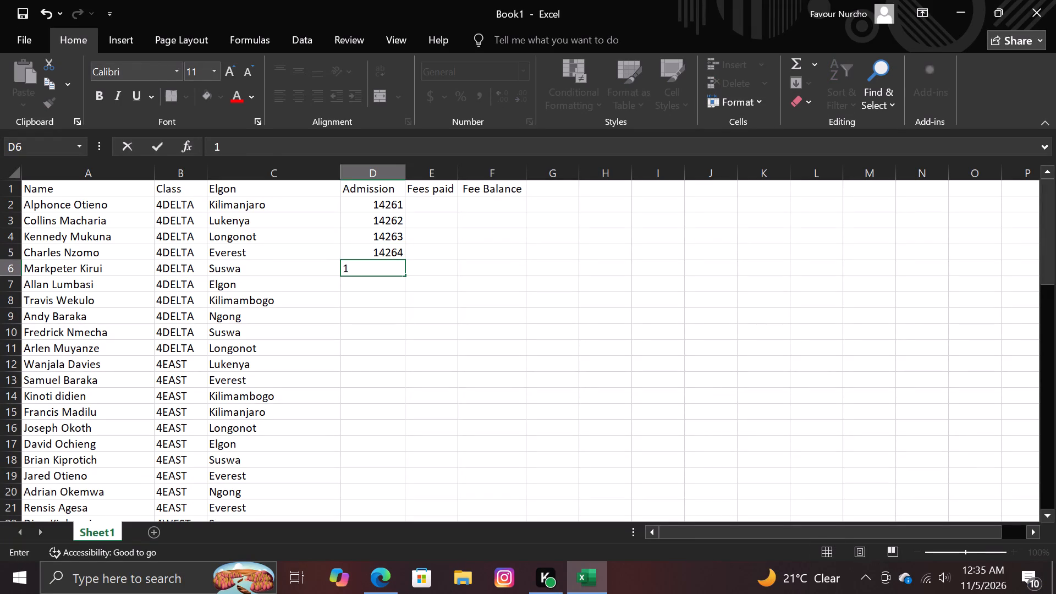
{"action": "key", "text": "4"}
{"action": "key", "text": "2"}
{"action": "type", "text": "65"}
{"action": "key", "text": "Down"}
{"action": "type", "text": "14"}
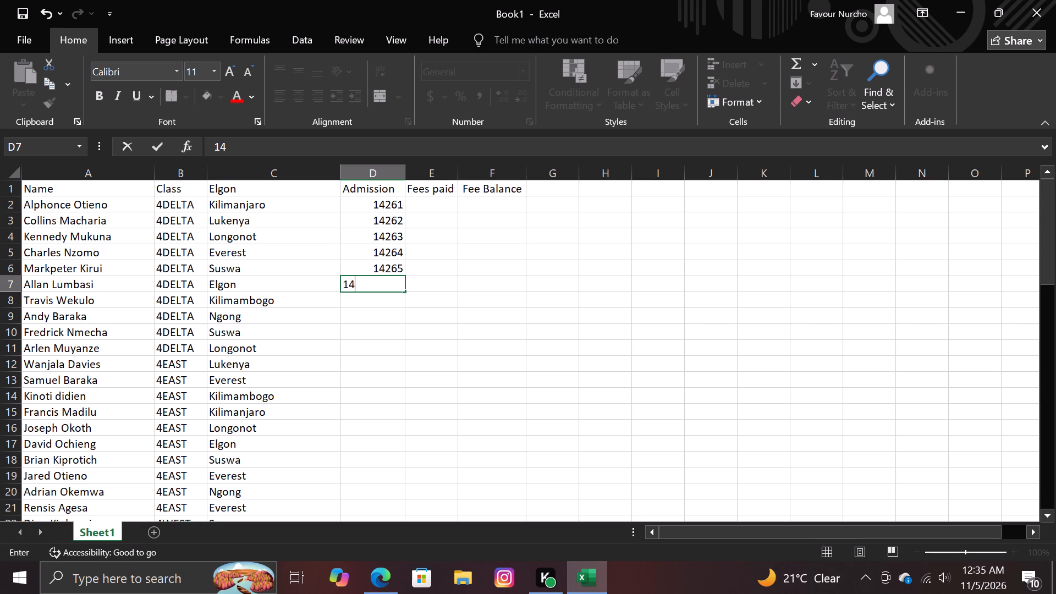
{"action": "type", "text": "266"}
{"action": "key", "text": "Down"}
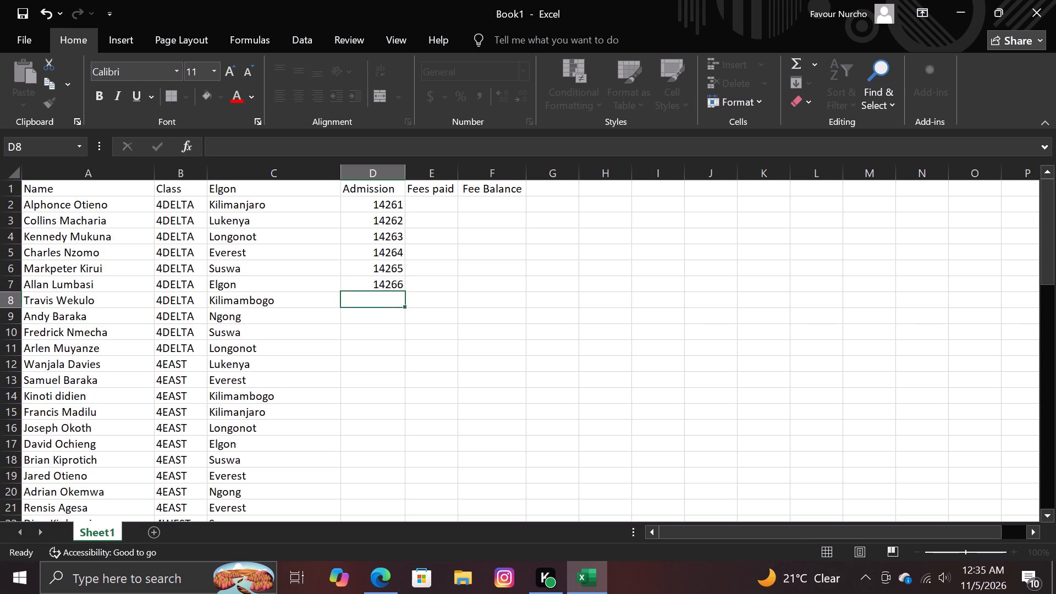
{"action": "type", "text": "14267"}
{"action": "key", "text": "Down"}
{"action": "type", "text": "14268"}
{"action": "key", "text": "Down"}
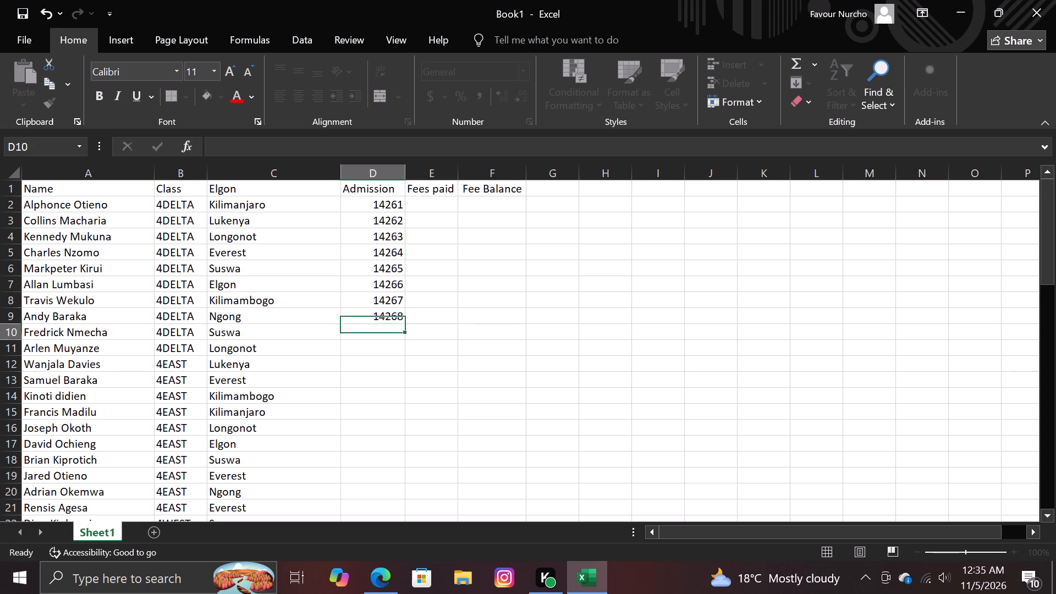
Enter admission numbers in D10 through D12, each one higher than the number above it.
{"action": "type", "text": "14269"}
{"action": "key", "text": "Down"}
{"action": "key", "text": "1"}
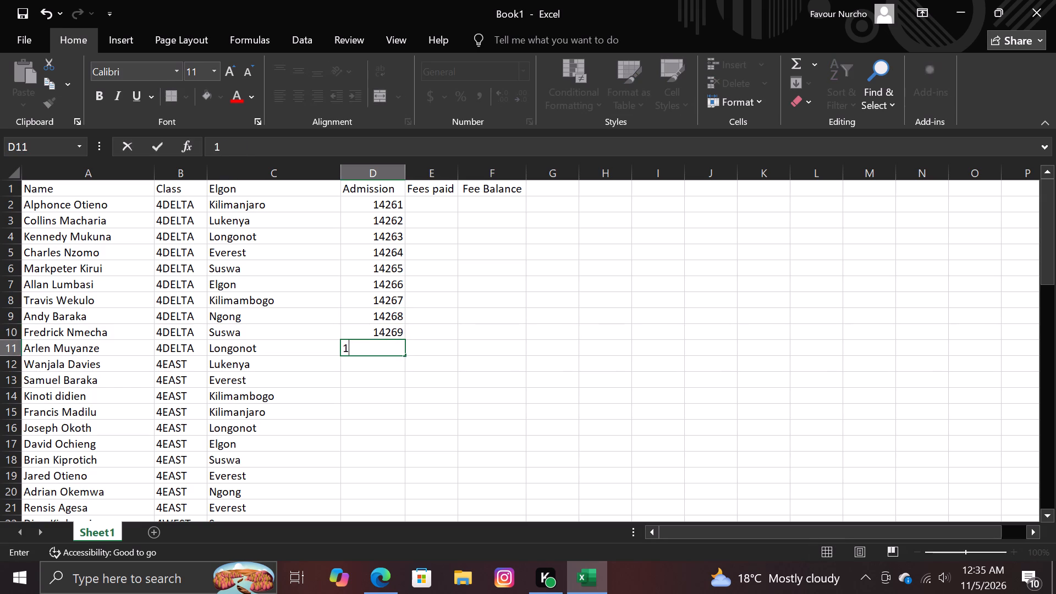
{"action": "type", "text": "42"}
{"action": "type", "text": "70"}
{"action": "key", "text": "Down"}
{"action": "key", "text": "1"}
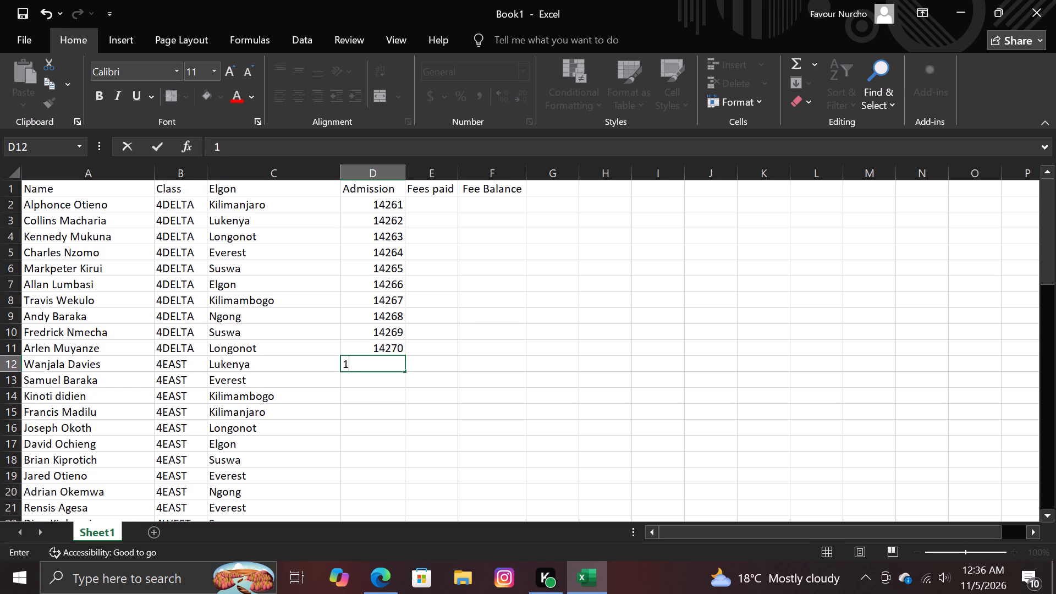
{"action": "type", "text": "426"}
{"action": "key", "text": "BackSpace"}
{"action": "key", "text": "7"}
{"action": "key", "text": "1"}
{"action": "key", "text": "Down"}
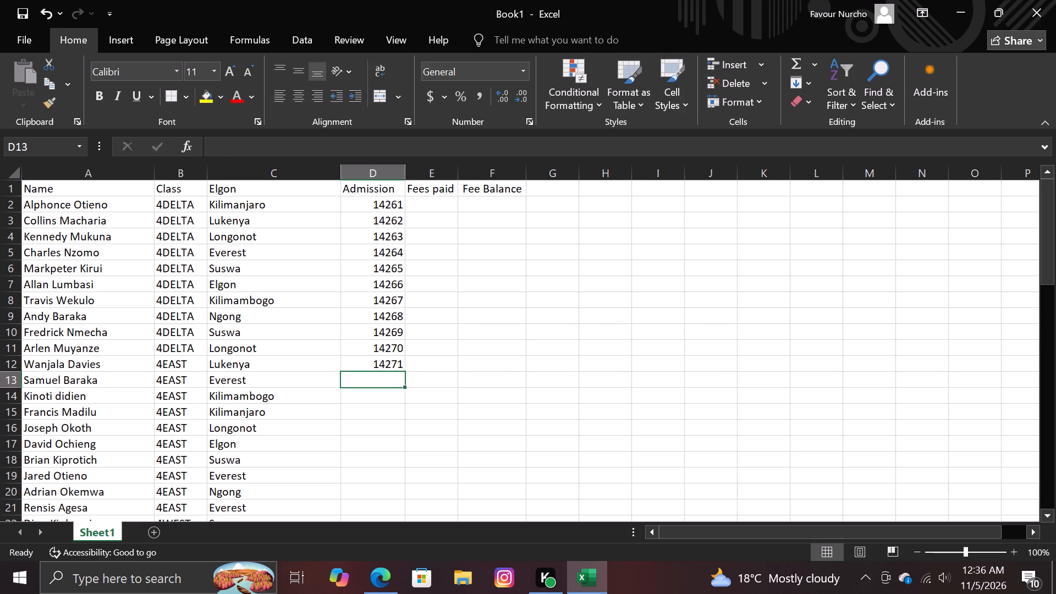
Continue the consecutive admission numbers in D13 through D15, increasing by one per row.
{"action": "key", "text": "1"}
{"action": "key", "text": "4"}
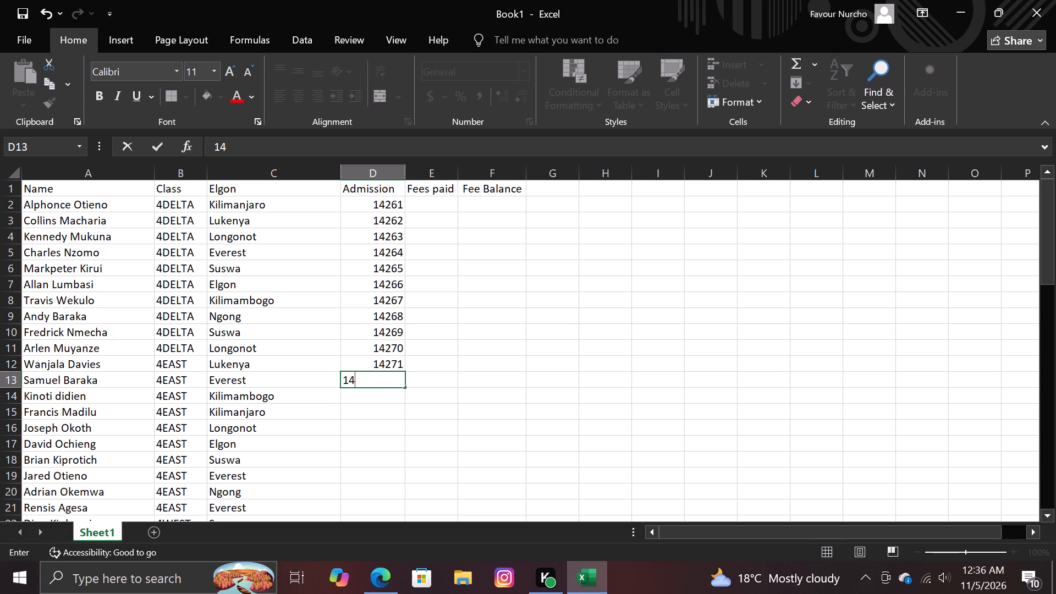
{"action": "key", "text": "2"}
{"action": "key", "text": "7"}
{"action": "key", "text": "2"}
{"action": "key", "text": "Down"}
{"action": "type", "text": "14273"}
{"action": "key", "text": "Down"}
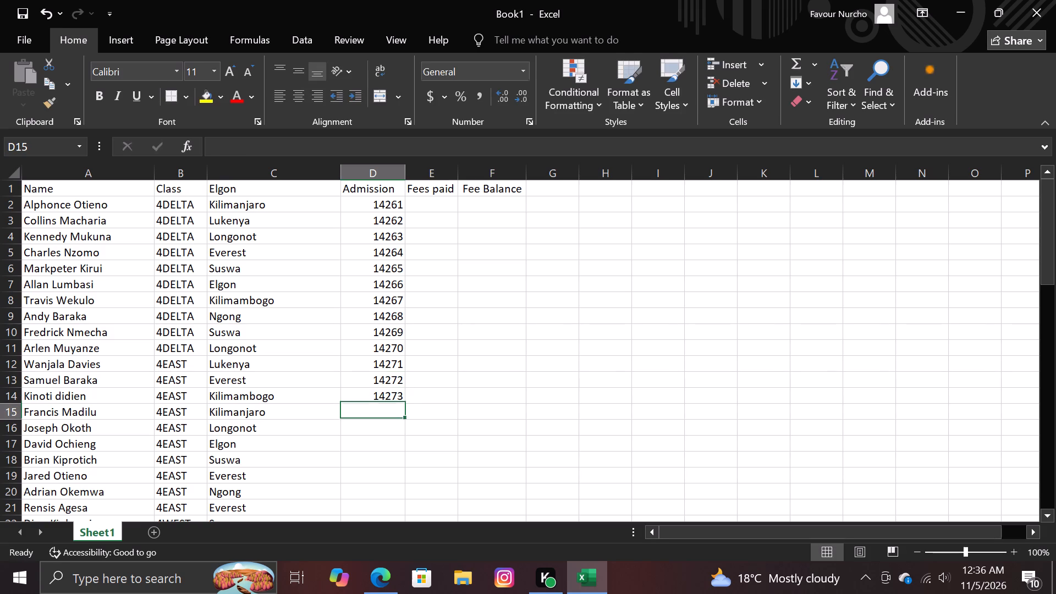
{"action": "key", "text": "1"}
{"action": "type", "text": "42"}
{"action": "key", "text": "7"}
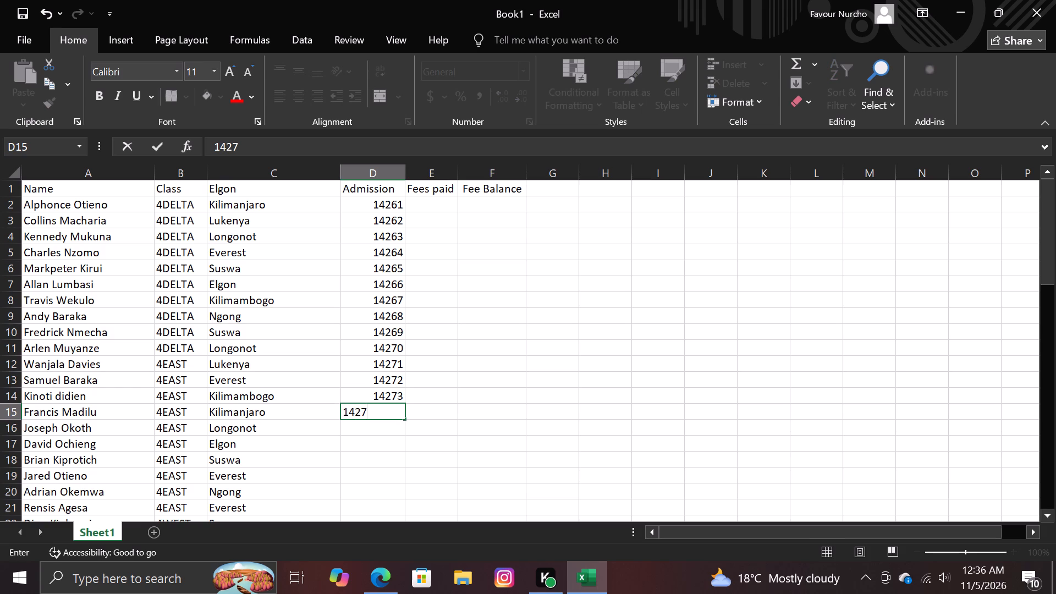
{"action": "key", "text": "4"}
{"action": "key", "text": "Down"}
Fill D16 through D18 with the following admission numbers, each one higher than the previous row.
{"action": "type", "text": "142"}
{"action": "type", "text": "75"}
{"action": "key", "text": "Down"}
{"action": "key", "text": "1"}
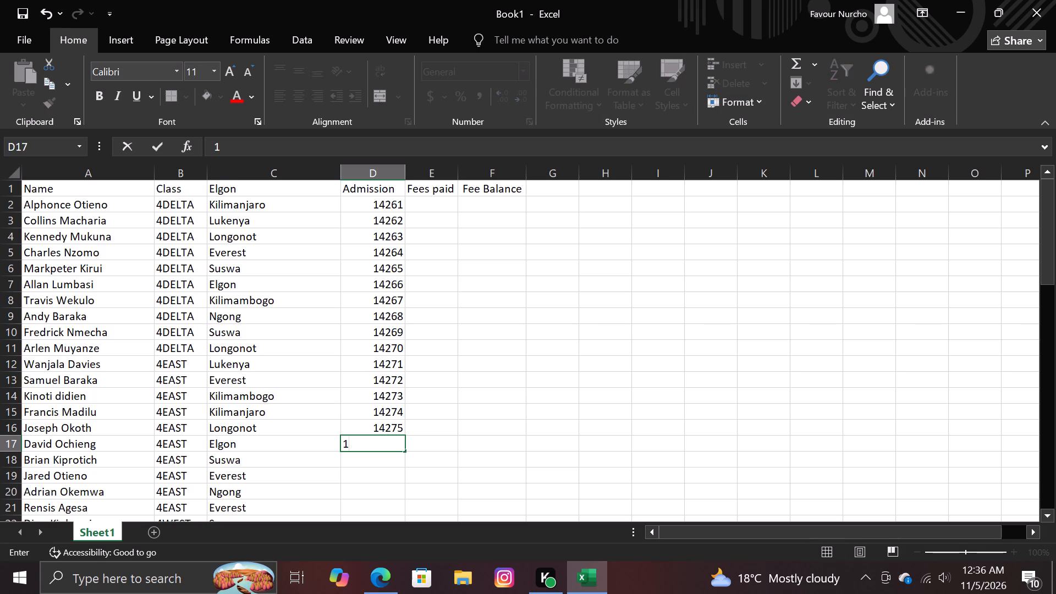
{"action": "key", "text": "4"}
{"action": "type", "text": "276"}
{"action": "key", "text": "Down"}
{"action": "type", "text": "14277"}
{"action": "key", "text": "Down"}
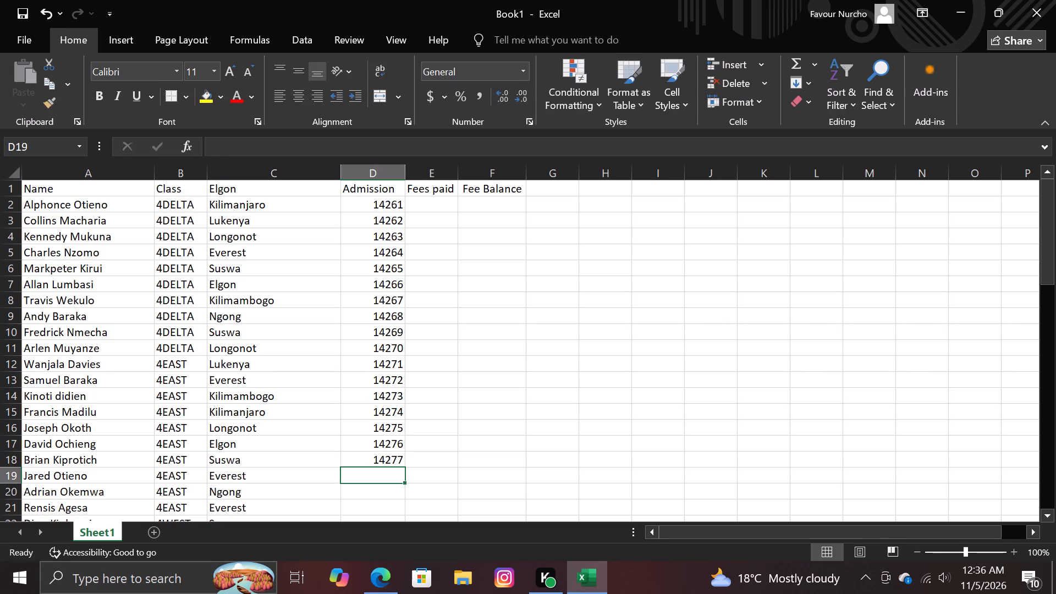
Enter admission numbers in D19 and D20 that are eleven and twelve higher than the number in D18.
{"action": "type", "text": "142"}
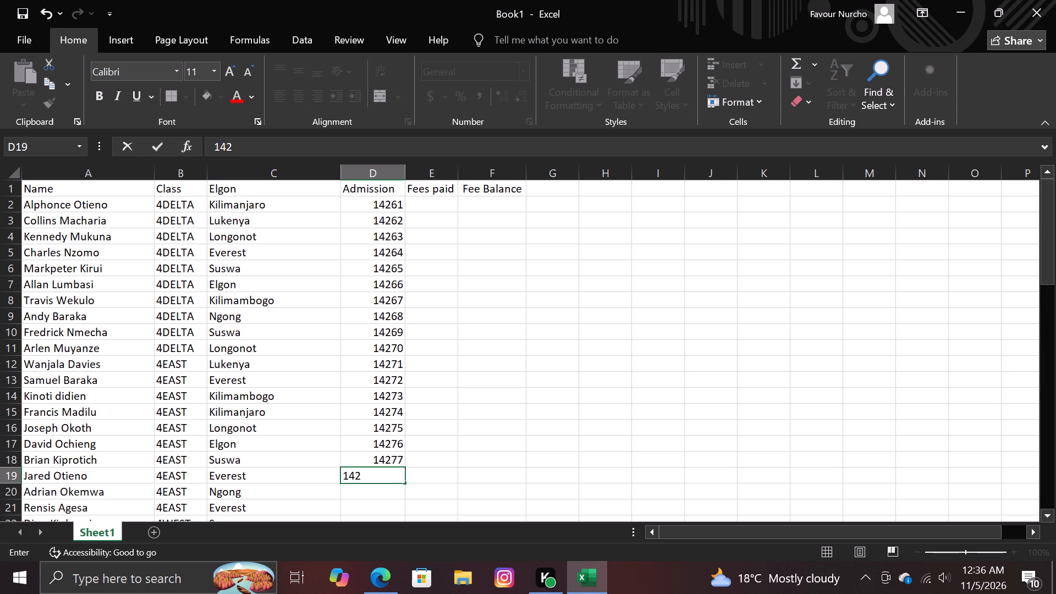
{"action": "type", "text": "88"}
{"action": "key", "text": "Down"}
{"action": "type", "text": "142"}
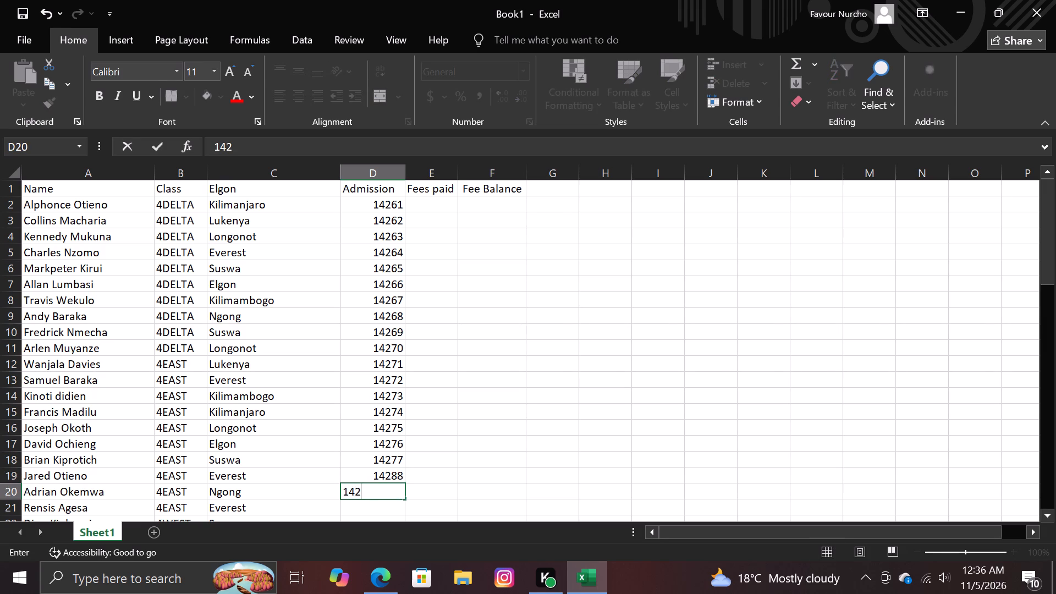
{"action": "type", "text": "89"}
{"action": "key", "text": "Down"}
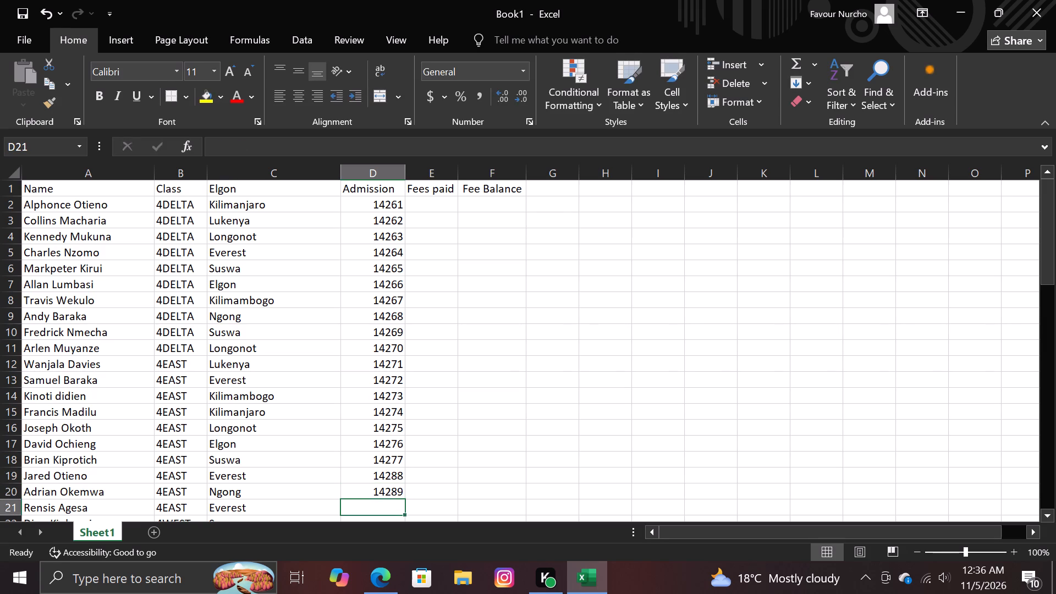
Correct the tens digit to 7 in the admission numbers in D19 and D20 so they follow D18 consecutively.
{"action": "double_click", "coordinate": [398, 473]}
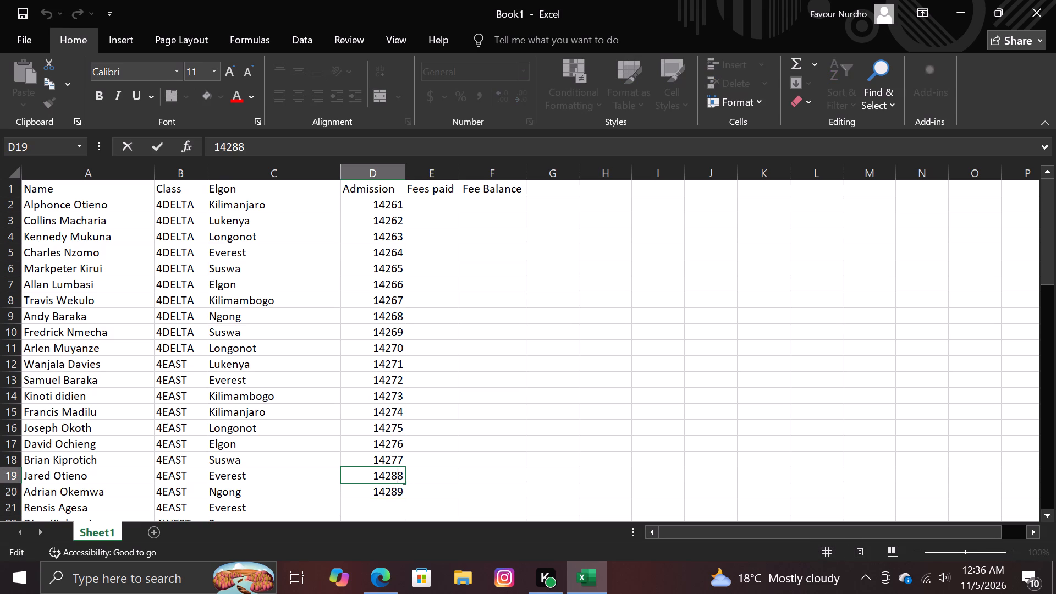
{"action": "key", "text": "BackSpace"}
{"action": "key", "text": "7"}
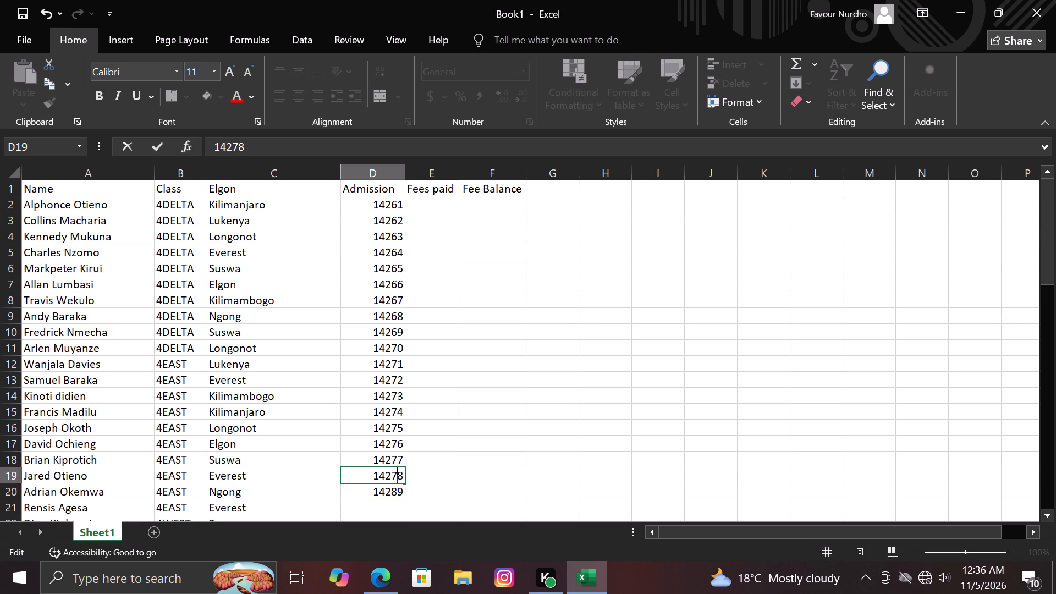
{"action": "double_click", "coordinate": [394, 494]}
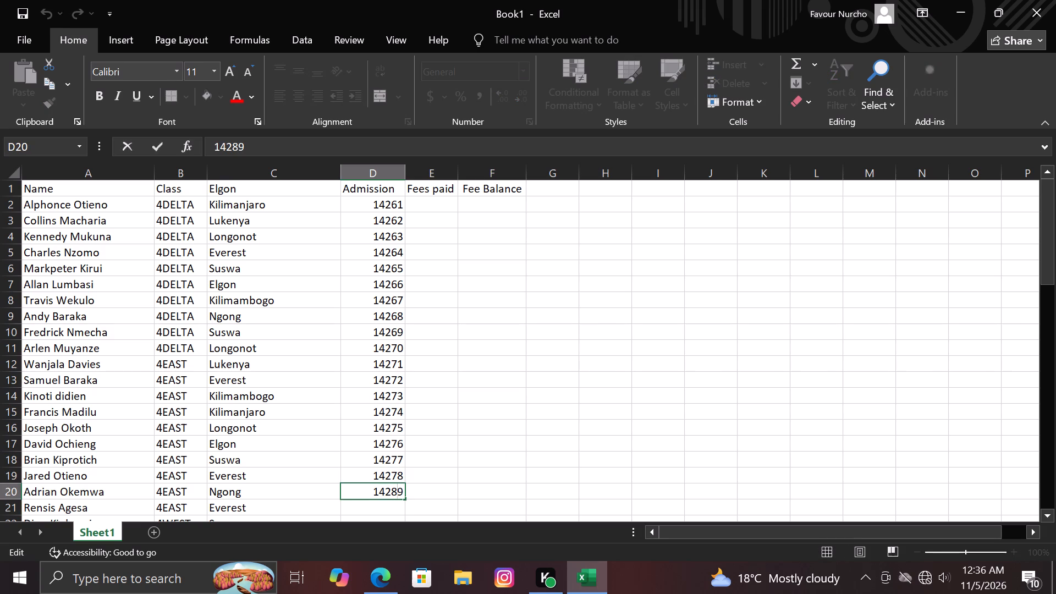
{"action": "key", "text": "BackSpace"}
{"action": "key", "text": "7"}
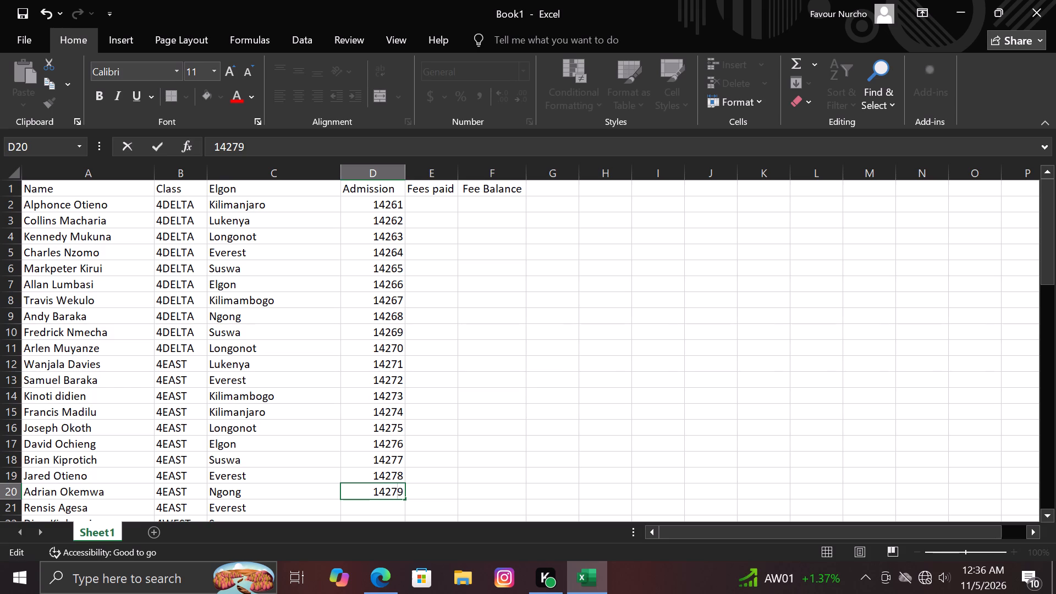
{"action": "key", "text": "Down"}
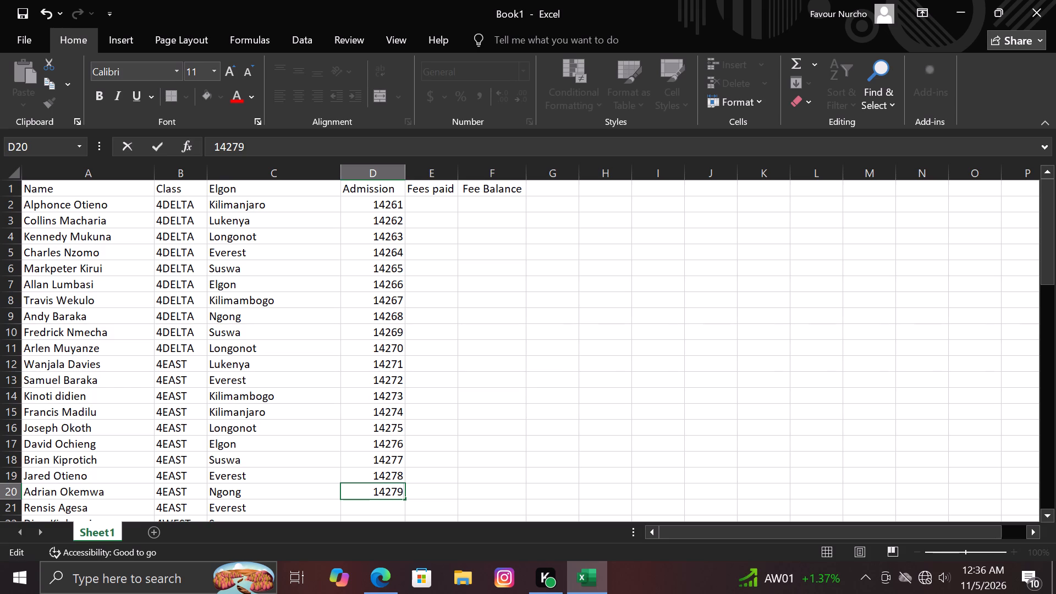
Enter admission numbers in D21 and D22, continuing one higher per row from D20.
{"action": "left_click", "coordinate": [394, 504]}
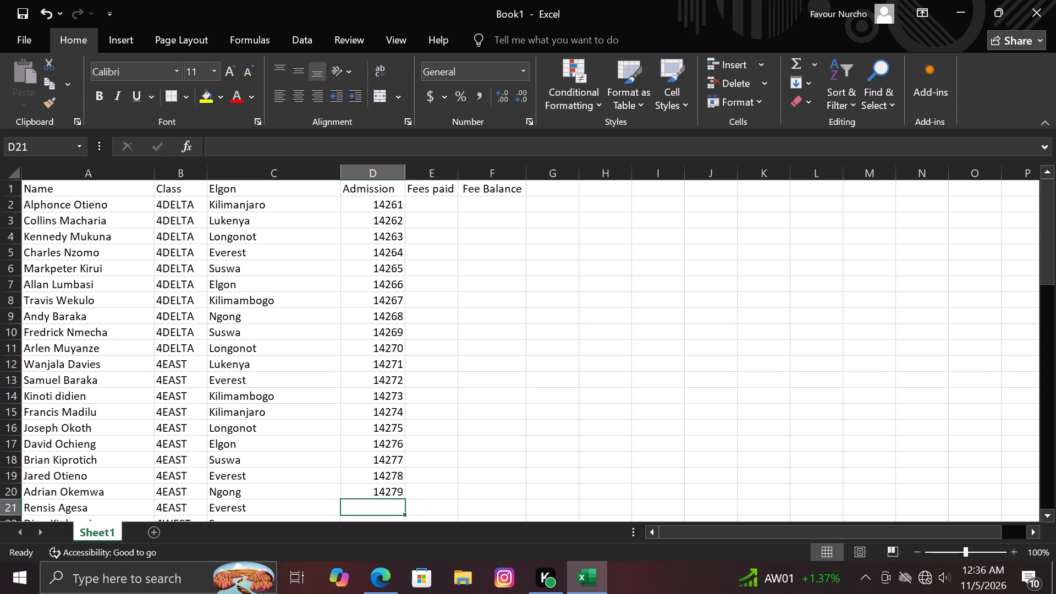
{"action": "key", "text": "1"}
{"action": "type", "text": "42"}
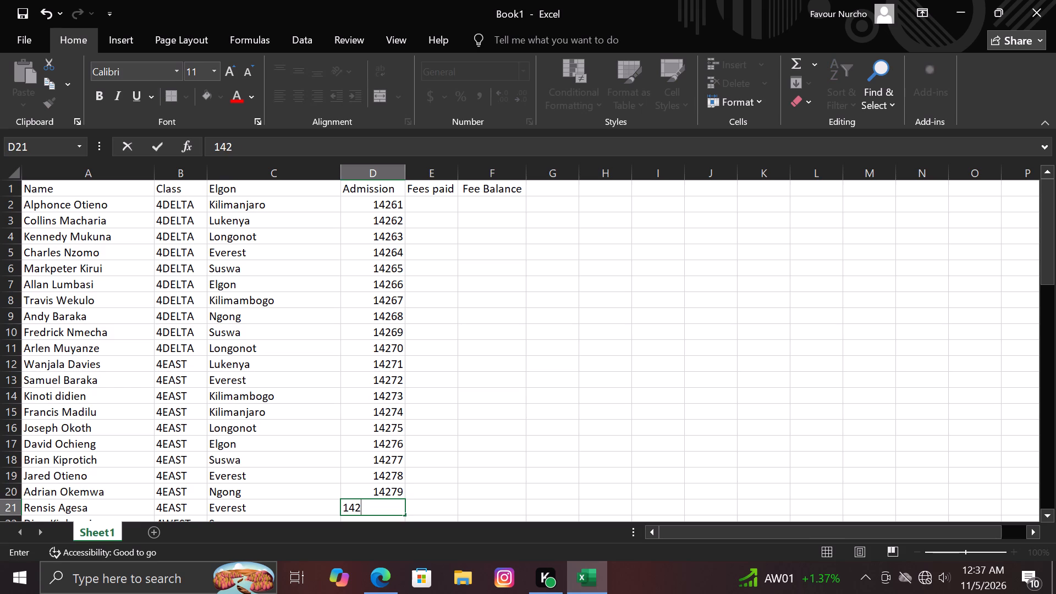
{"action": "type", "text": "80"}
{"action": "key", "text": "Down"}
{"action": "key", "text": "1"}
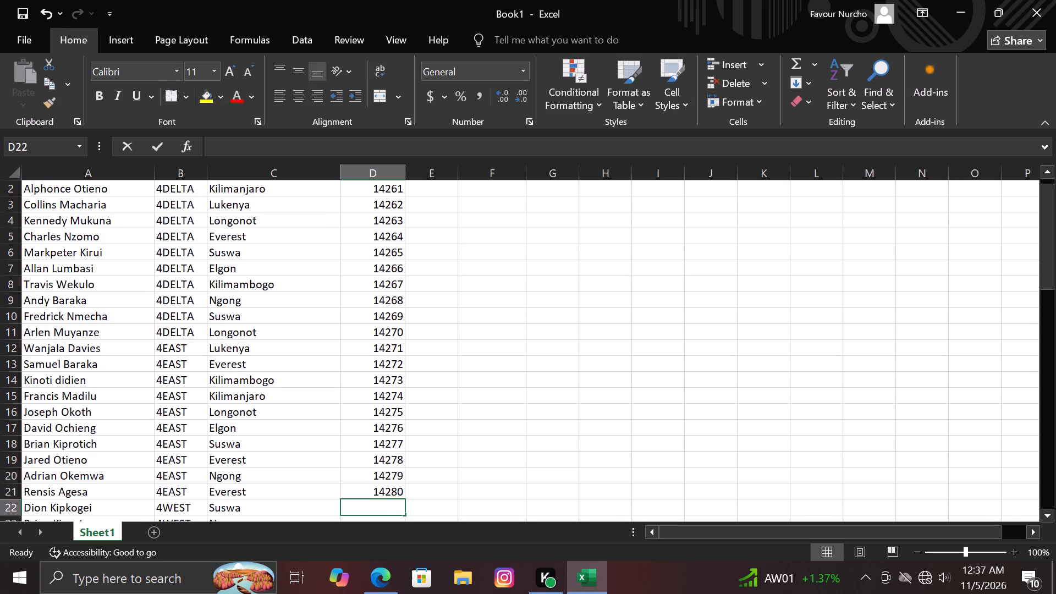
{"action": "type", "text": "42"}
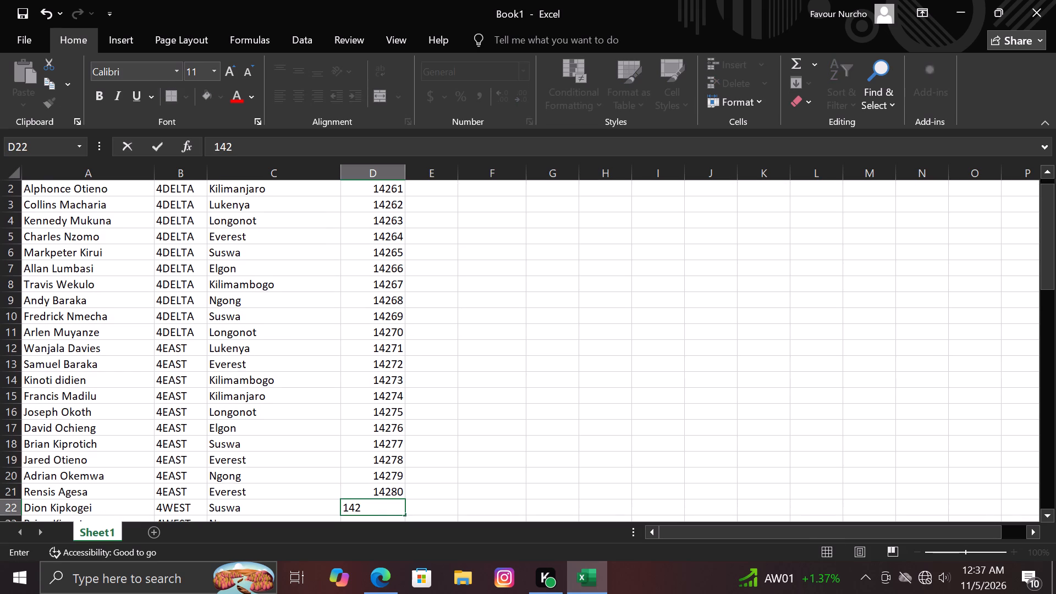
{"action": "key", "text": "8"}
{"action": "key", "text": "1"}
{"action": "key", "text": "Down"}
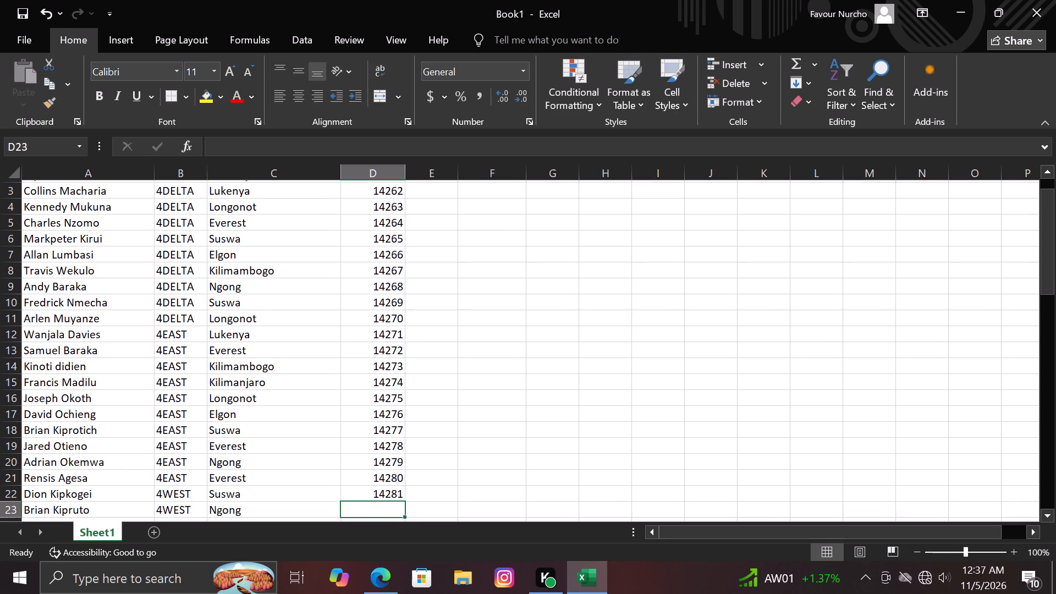
Enter the following two consecutive admission numbers in D23 and D24.
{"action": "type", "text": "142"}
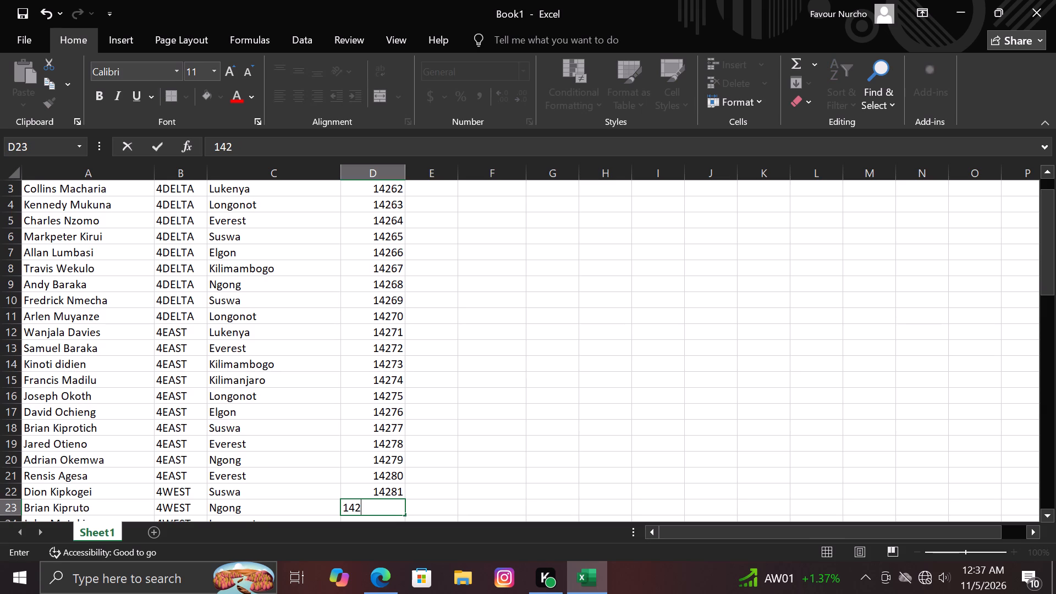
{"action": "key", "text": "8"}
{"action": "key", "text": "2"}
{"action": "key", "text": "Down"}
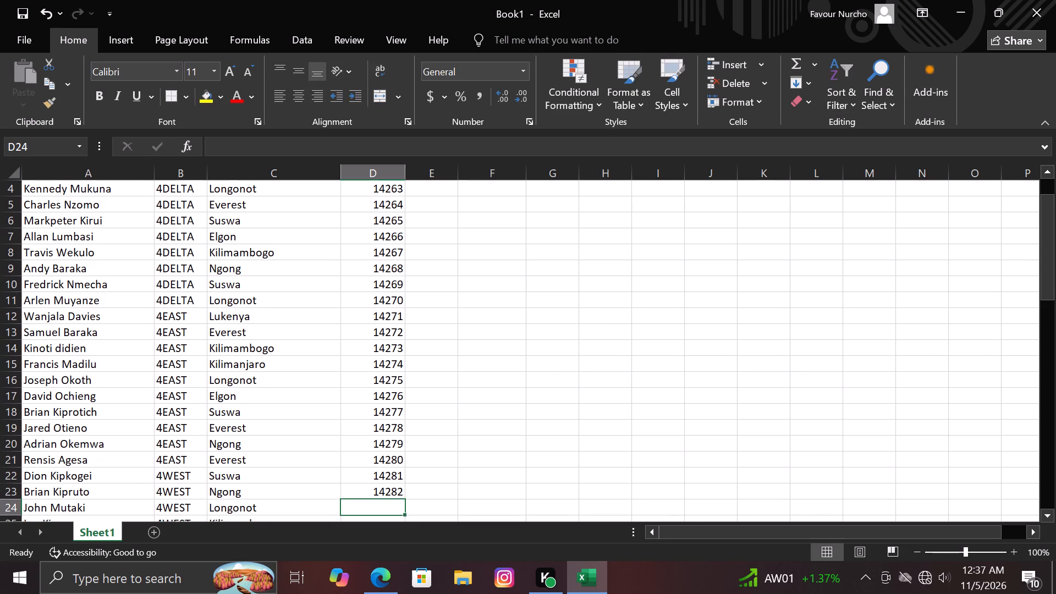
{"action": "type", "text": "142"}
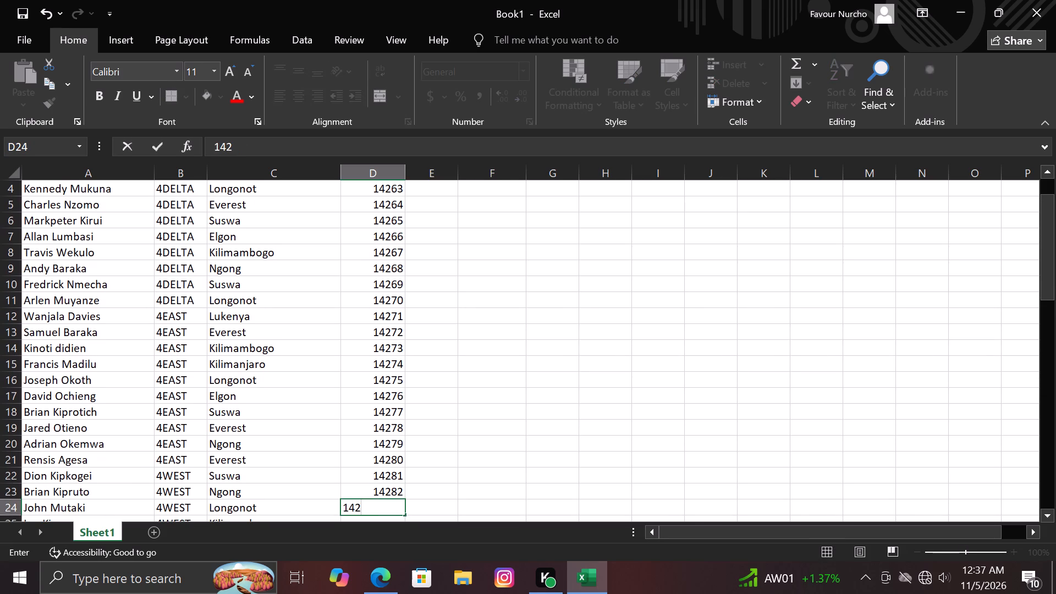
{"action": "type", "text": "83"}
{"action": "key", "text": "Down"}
Enter admission numbers in D25, D26 and D27, each one higher than the row above, continuing from D24.
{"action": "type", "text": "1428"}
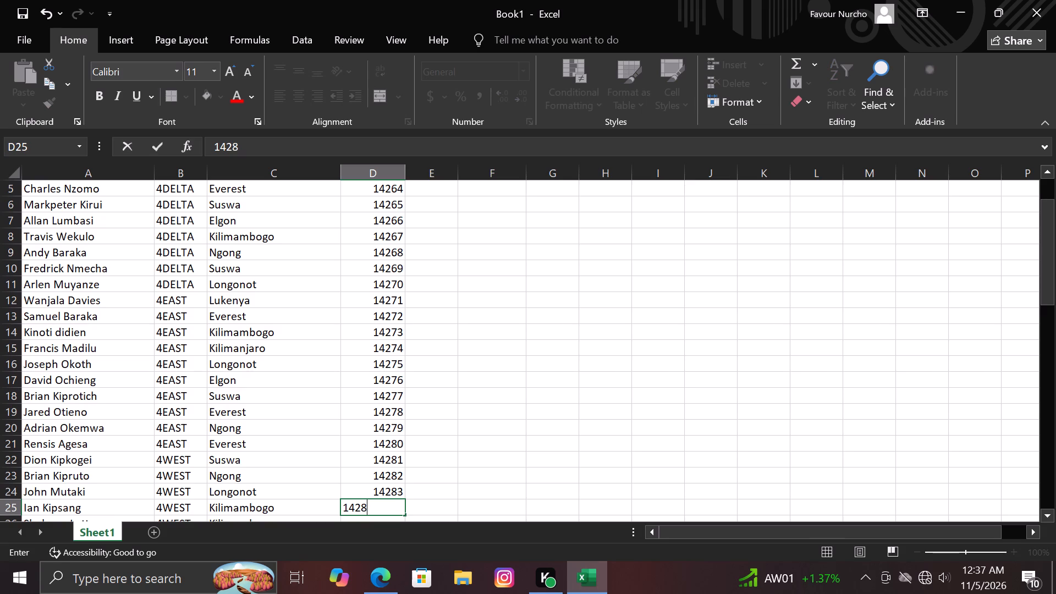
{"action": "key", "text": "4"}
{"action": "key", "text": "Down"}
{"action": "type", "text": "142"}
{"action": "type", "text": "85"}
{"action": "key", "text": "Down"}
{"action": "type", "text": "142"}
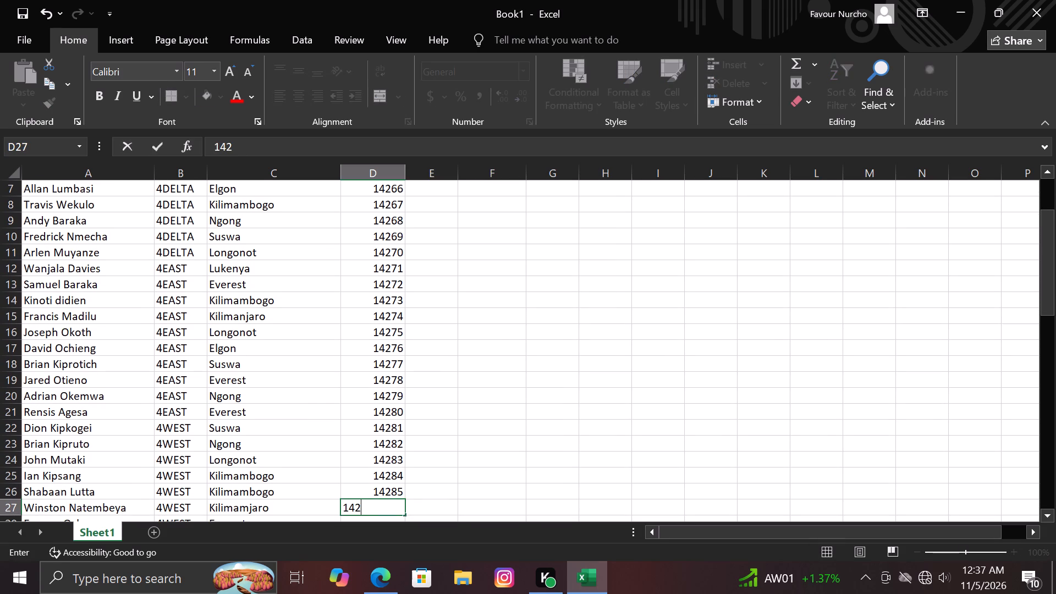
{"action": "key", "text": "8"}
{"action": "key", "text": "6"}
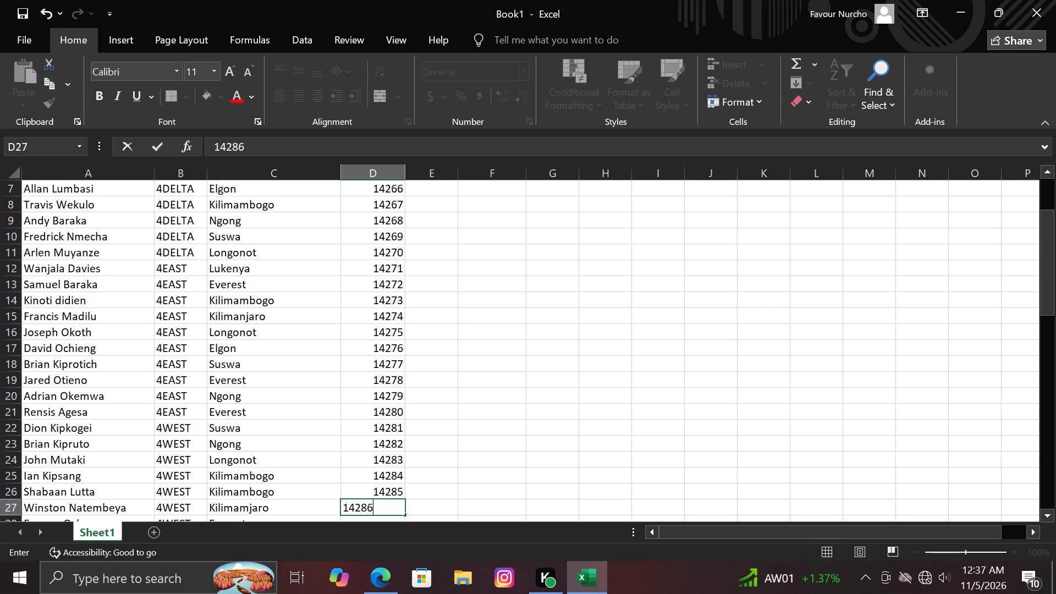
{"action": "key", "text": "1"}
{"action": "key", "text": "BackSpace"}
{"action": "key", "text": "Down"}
Enter the next three consecutive admission numbers in D28, D29 and D30.
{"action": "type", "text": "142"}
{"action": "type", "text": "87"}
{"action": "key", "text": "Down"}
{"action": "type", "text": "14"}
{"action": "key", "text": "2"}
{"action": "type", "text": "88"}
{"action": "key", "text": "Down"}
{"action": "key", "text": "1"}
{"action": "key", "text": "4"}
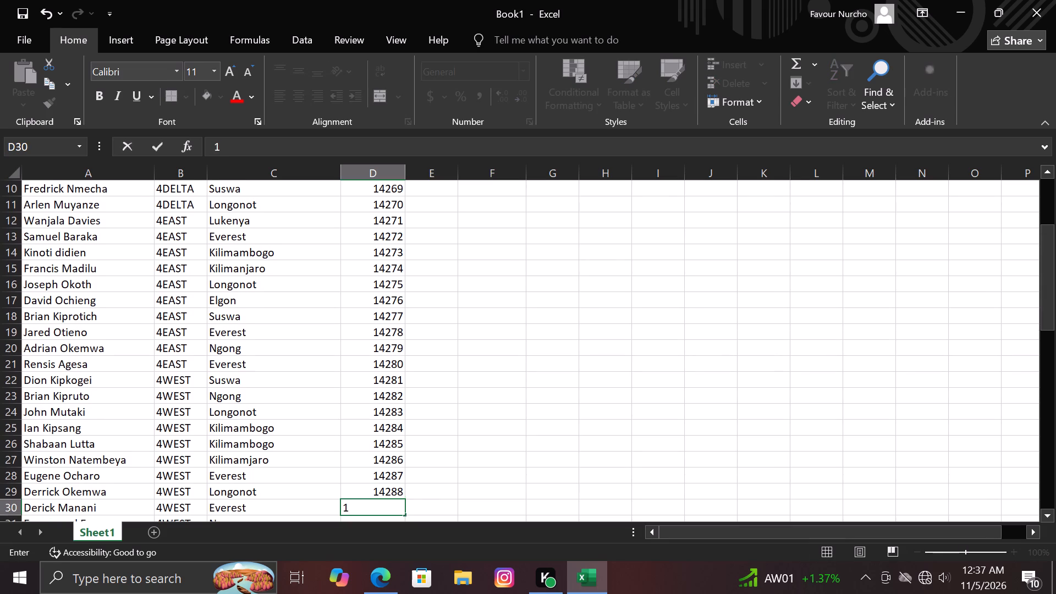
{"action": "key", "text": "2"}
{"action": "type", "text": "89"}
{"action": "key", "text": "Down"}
Continue the admission sequence in D31 and D32, one higher per row from D30.
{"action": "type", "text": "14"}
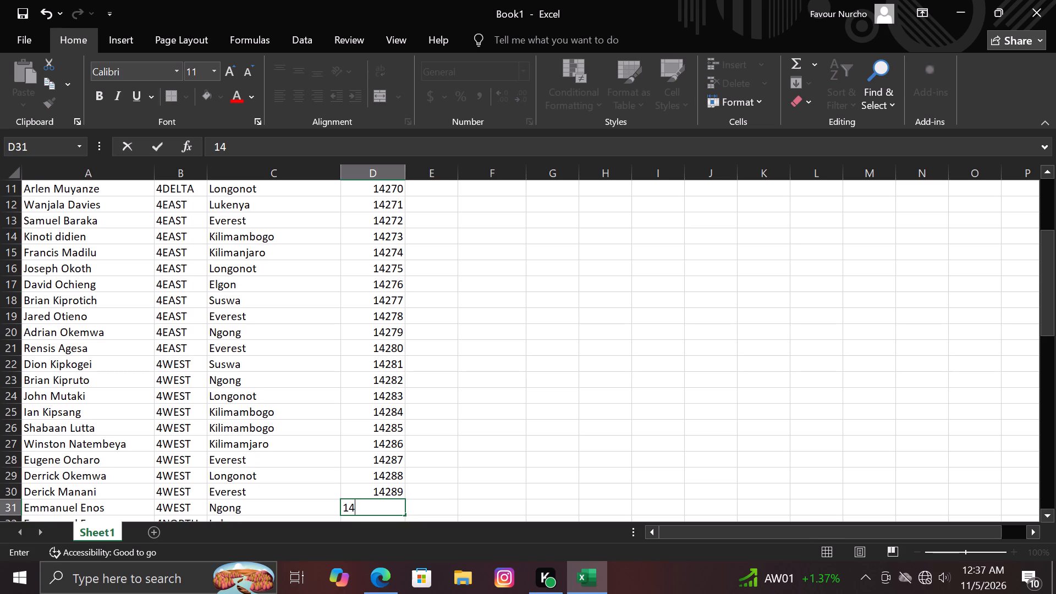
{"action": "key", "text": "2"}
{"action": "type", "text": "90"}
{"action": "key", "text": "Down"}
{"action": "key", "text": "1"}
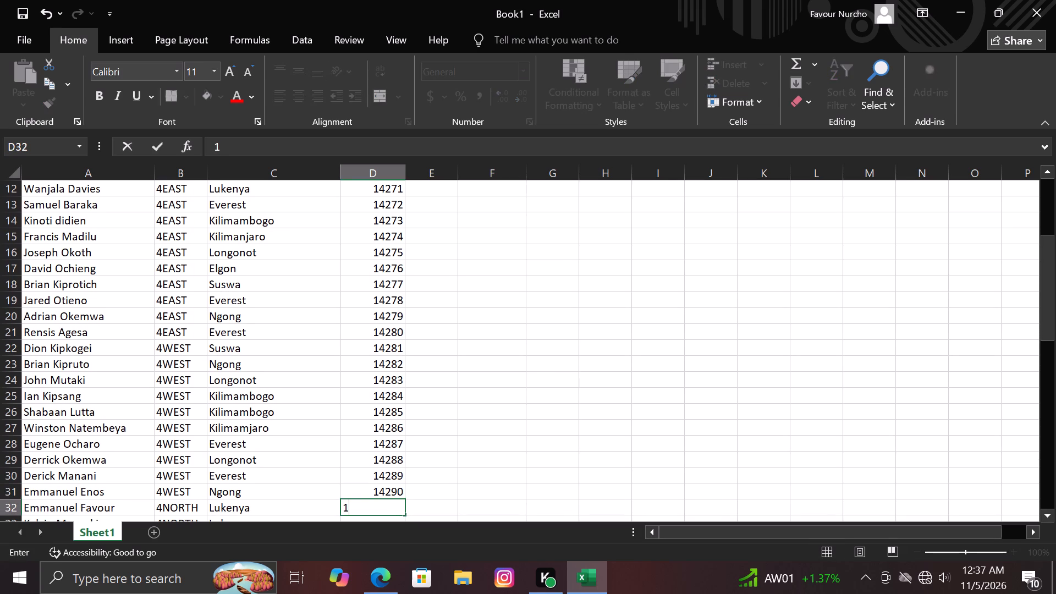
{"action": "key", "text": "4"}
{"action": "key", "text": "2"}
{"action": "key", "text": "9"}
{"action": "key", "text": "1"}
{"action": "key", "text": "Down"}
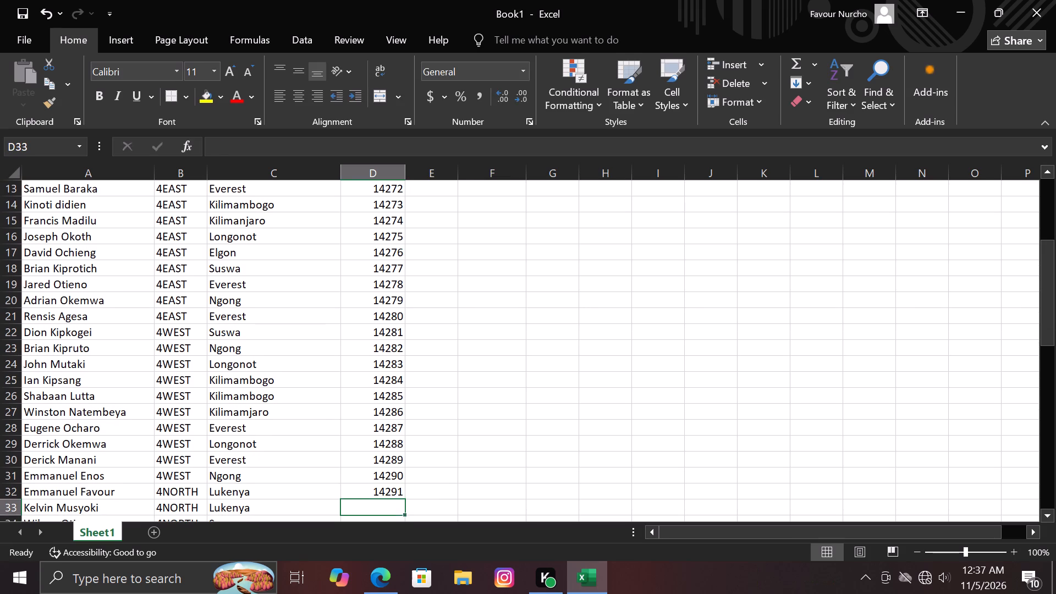
Enter the following three consecutive admission numbers in D33, D34 and D35 for 4NORTH students.
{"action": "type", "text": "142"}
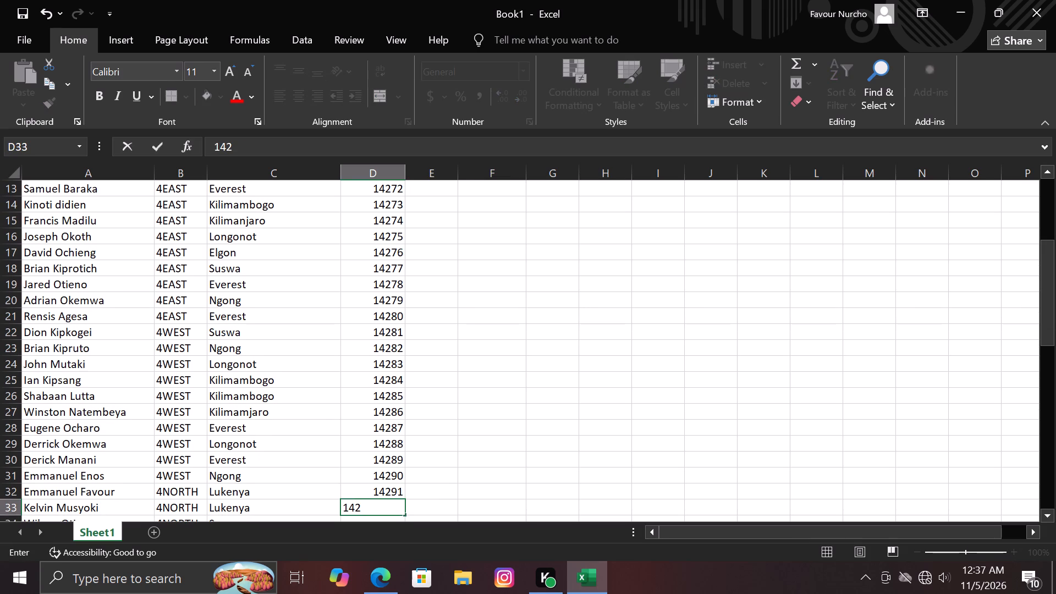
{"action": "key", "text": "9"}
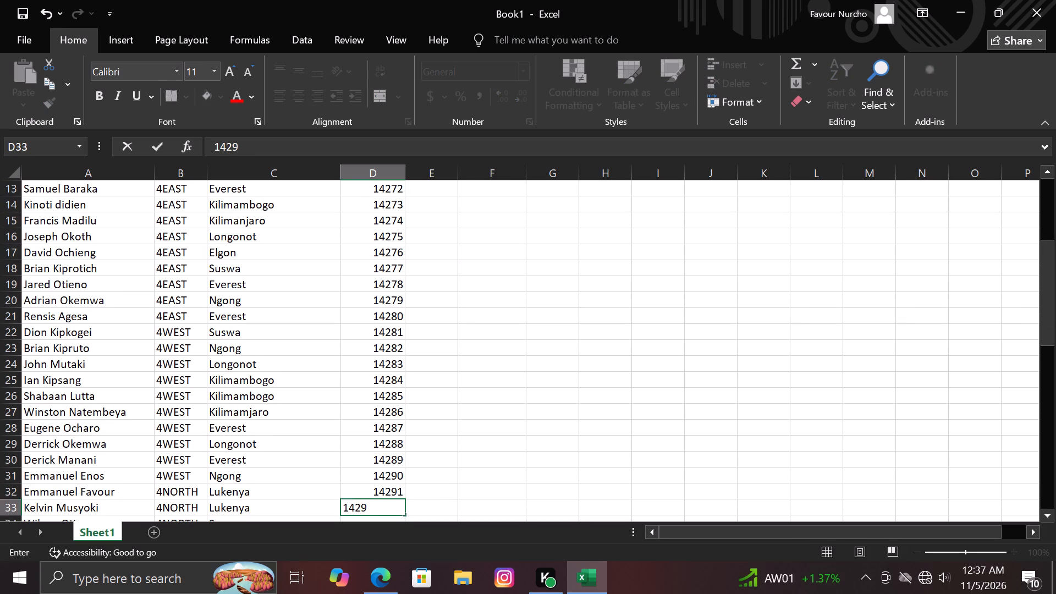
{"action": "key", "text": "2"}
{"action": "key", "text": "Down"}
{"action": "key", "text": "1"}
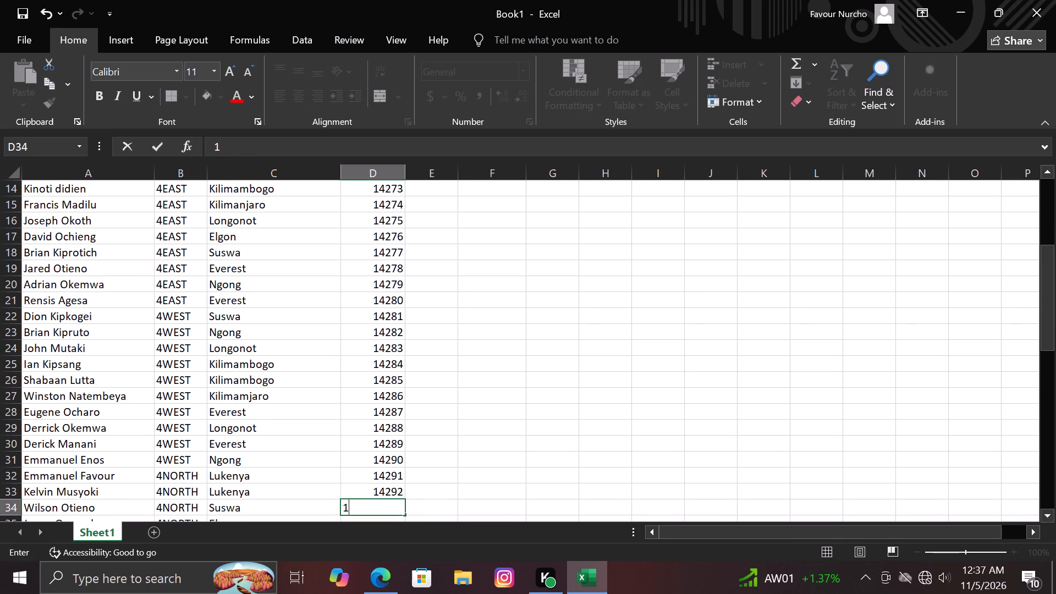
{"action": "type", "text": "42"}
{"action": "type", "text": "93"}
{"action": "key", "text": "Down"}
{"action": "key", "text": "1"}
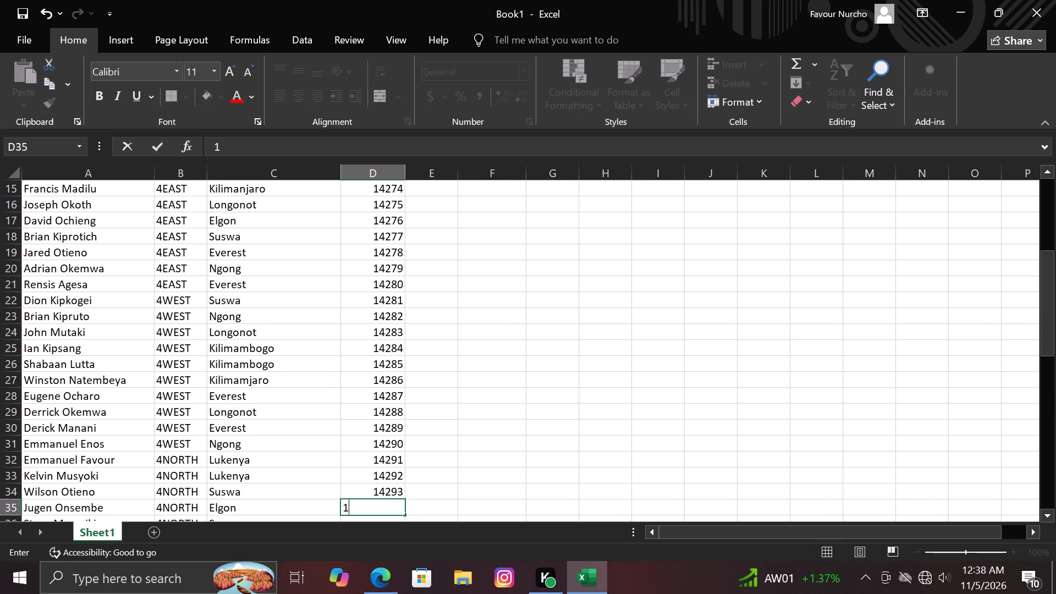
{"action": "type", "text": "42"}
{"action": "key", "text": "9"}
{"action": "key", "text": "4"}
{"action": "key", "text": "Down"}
Enter admission numbers in D36, D37 and D38, increasing by one per row from D35.
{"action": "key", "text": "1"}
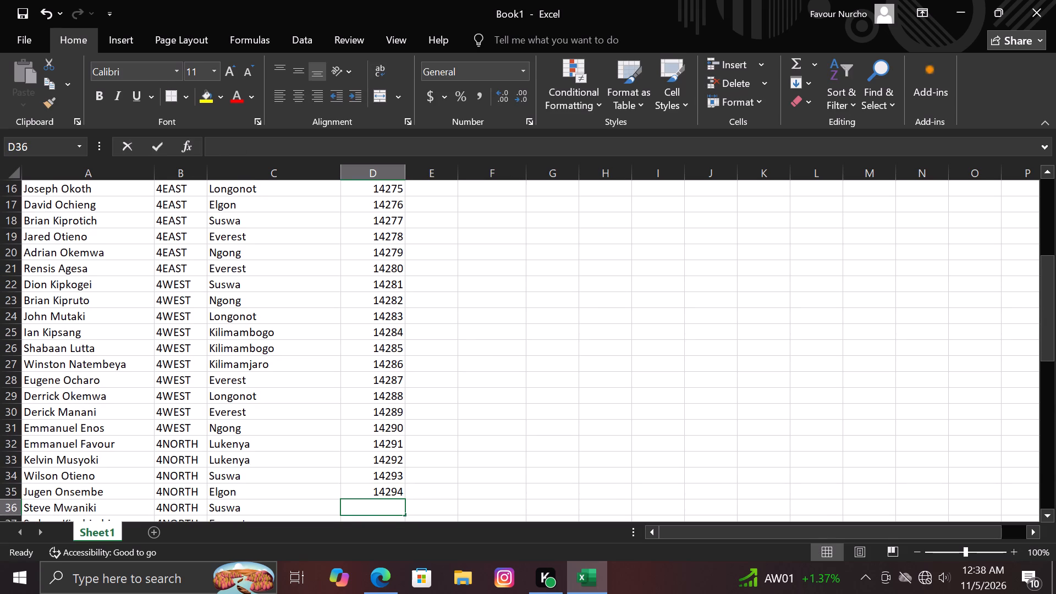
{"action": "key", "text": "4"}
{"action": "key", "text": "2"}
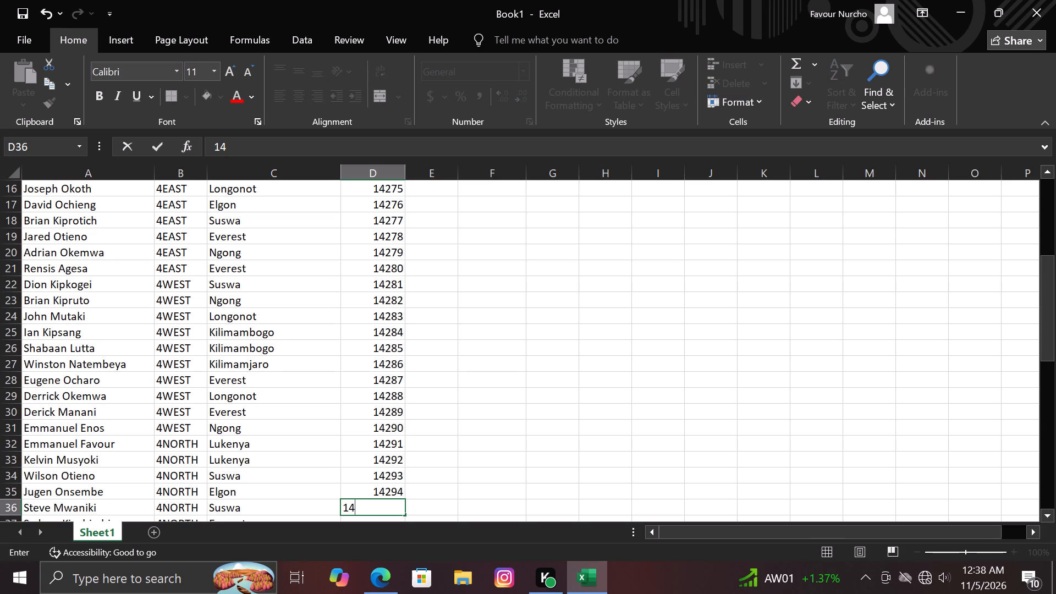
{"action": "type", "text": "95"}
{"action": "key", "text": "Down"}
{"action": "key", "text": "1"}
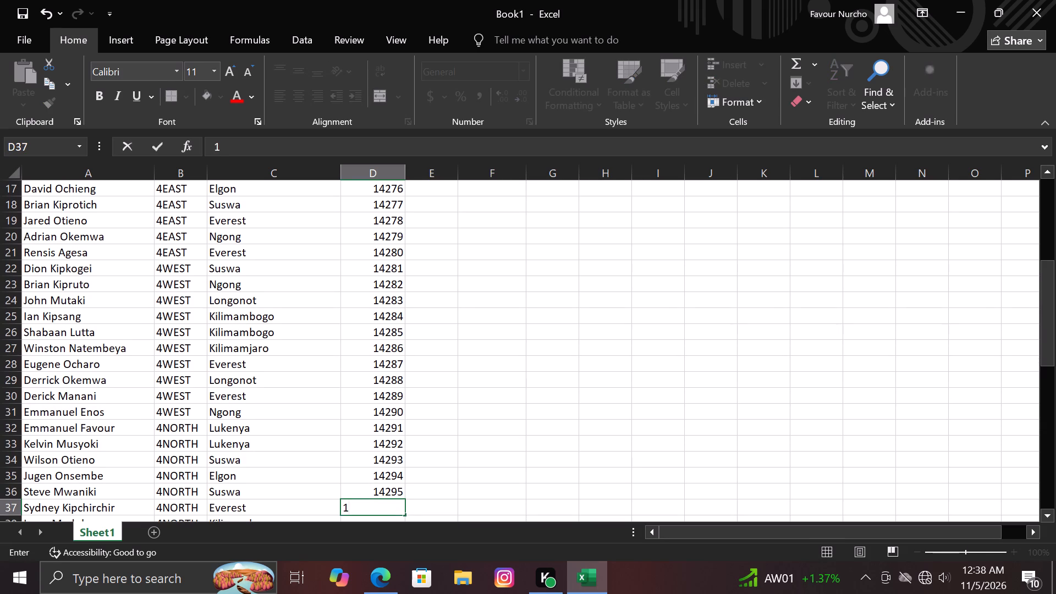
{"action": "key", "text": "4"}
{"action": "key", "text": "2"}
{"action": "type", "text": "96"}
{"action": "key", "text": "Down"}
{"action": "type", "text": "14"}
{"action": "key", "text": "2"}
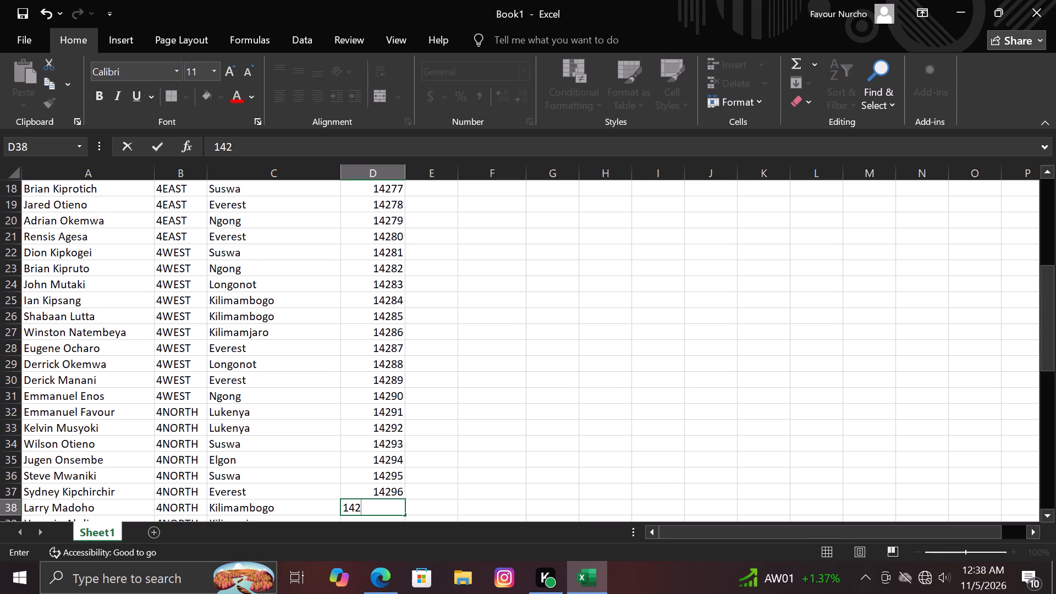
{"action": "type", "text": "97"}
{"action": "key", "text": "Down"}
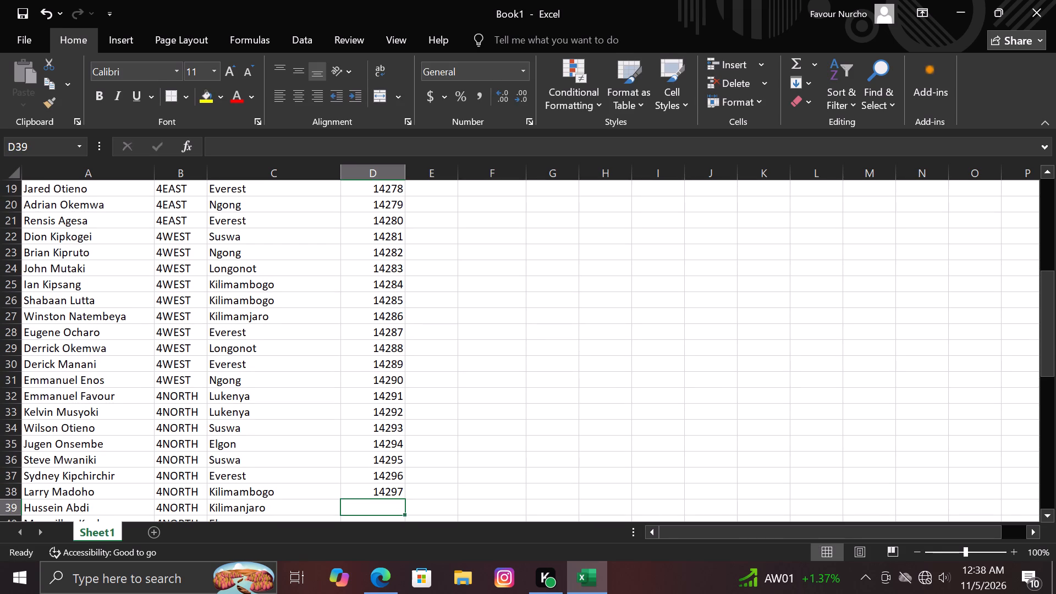
Fill D39, D40 and D41 with consecutive admission numbers, rolling over to the next hundred in D41.
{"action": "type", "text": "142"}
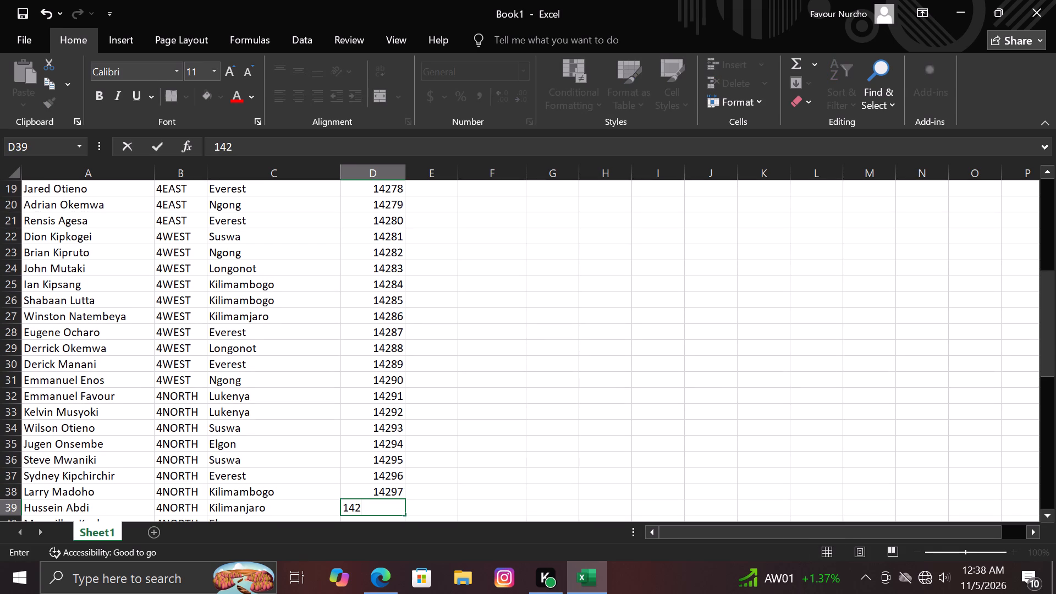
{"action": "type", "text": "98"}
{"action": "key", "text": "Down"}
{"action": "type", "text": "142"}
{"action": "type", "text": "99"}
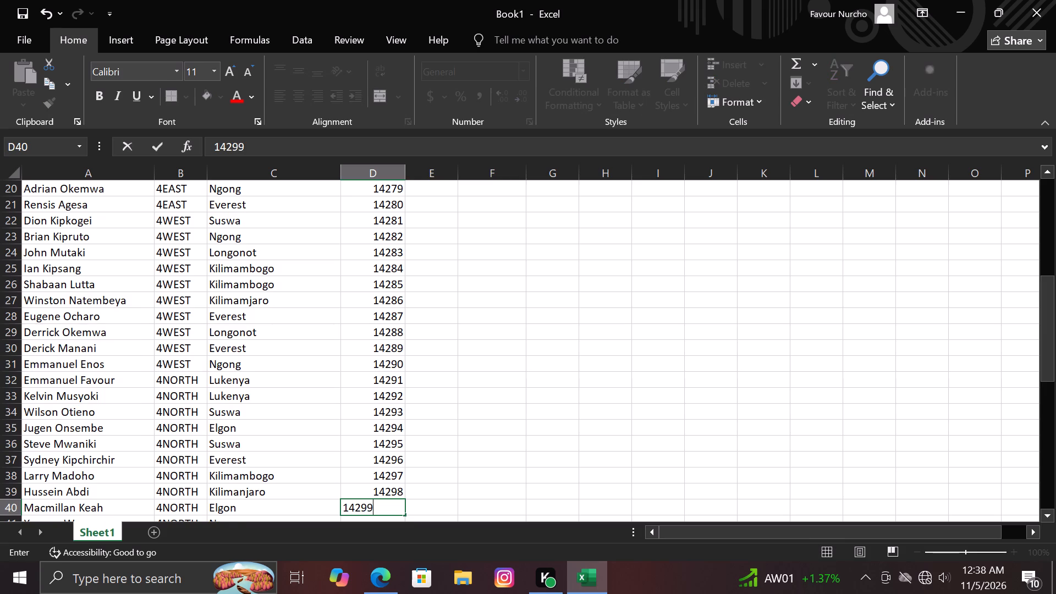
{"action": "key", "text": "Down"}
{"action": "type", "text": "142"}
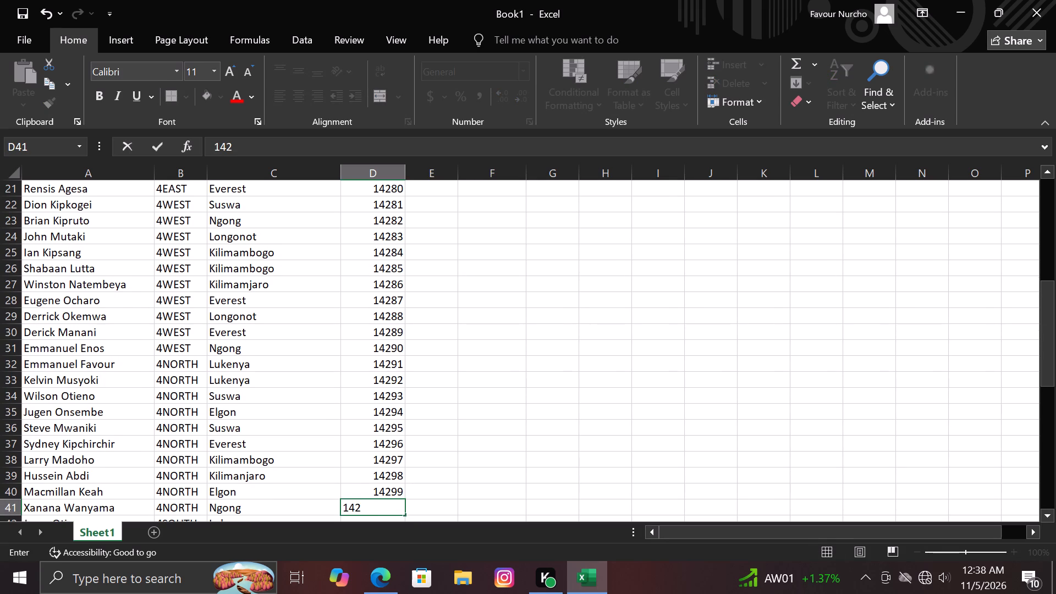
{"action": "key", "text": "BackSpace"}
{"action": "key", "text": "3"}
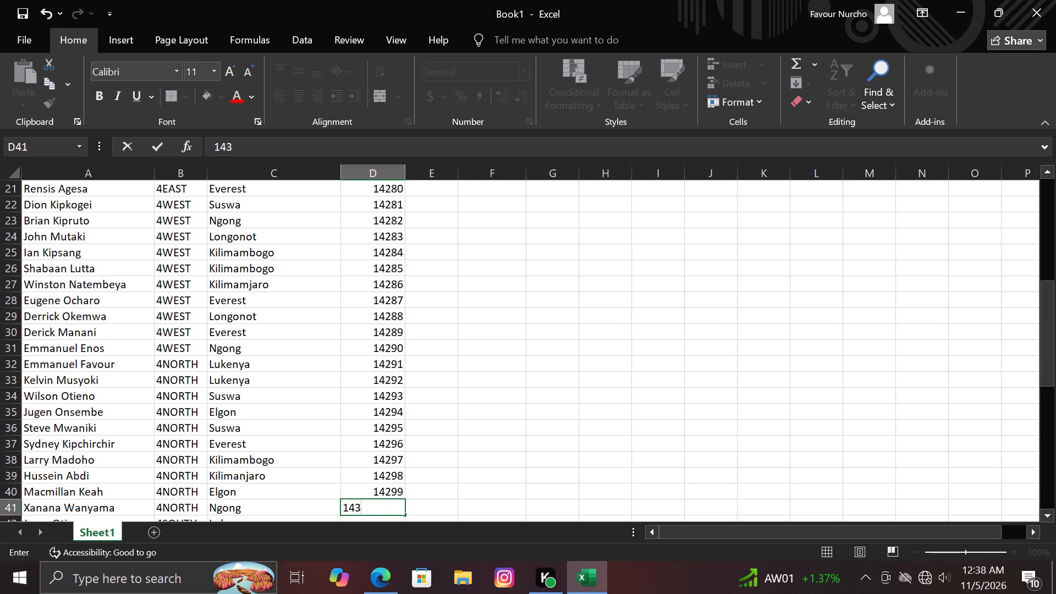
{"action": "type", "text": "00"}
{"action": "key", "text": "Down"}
Enter the next two consecutive admission numbers in D42 and D43 for the first 4SOUTH students.
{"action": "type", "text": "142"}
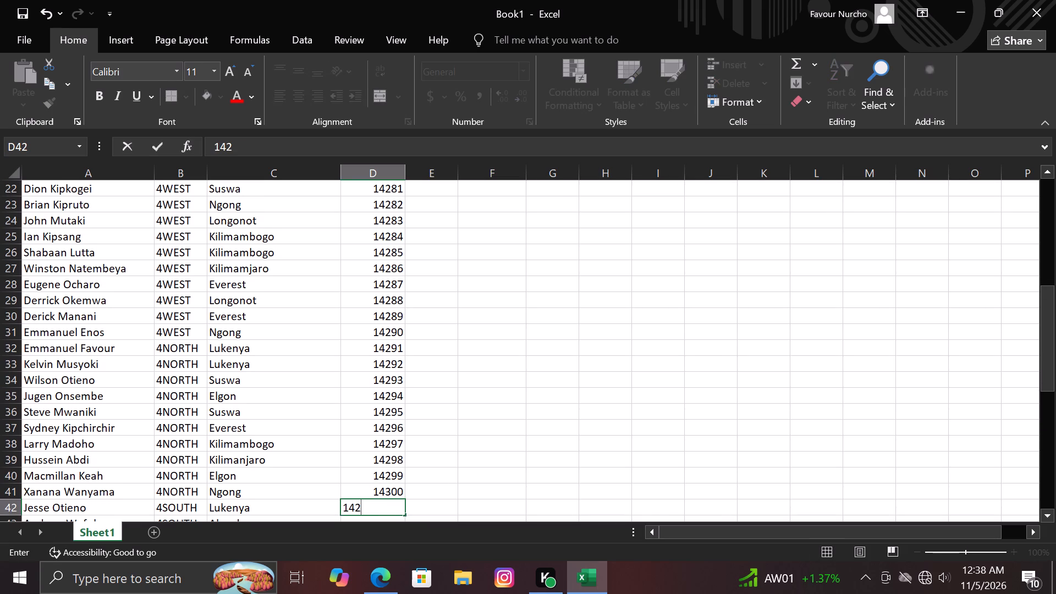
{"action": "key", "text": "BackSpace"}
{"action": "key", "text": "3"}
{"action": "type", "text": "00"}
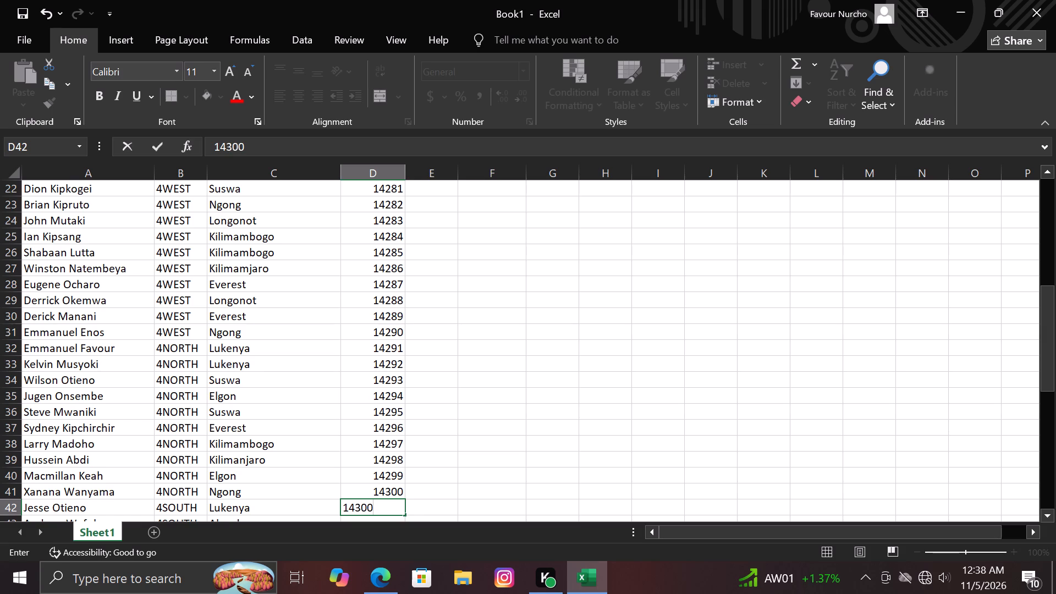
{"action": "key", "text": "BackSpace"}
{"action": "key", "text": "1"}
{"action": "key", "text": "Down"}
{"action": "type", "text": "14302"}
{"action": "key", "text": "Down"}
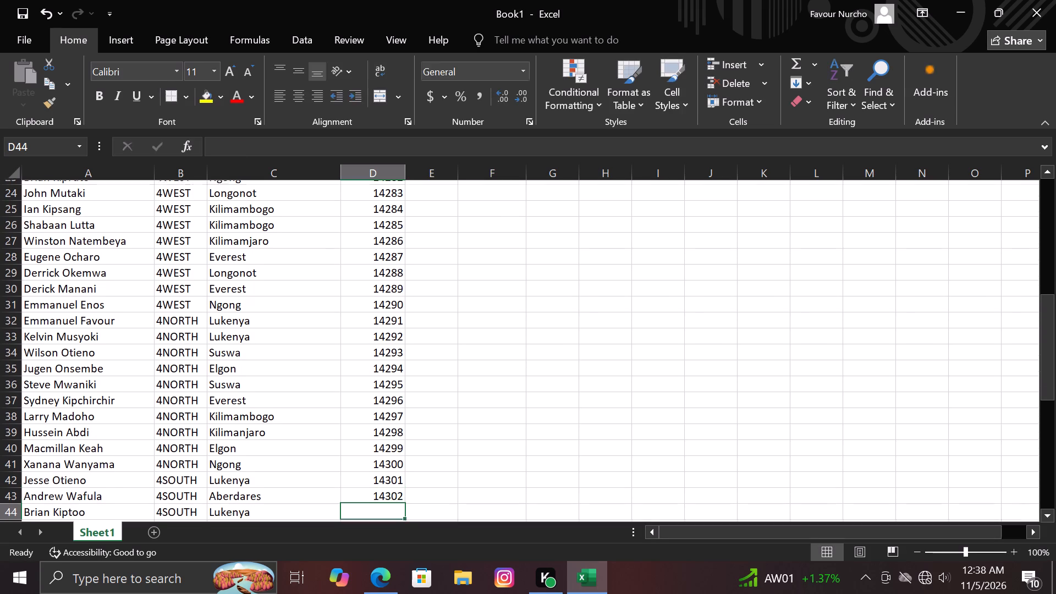
Enter admission numbers in D44 and D45, continuing one higher per row from D43.
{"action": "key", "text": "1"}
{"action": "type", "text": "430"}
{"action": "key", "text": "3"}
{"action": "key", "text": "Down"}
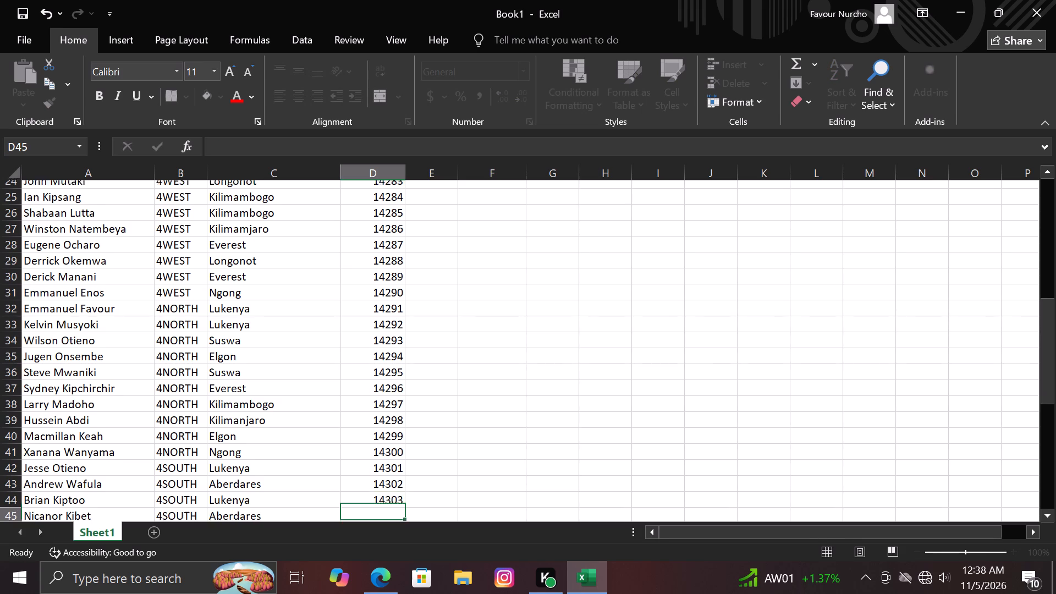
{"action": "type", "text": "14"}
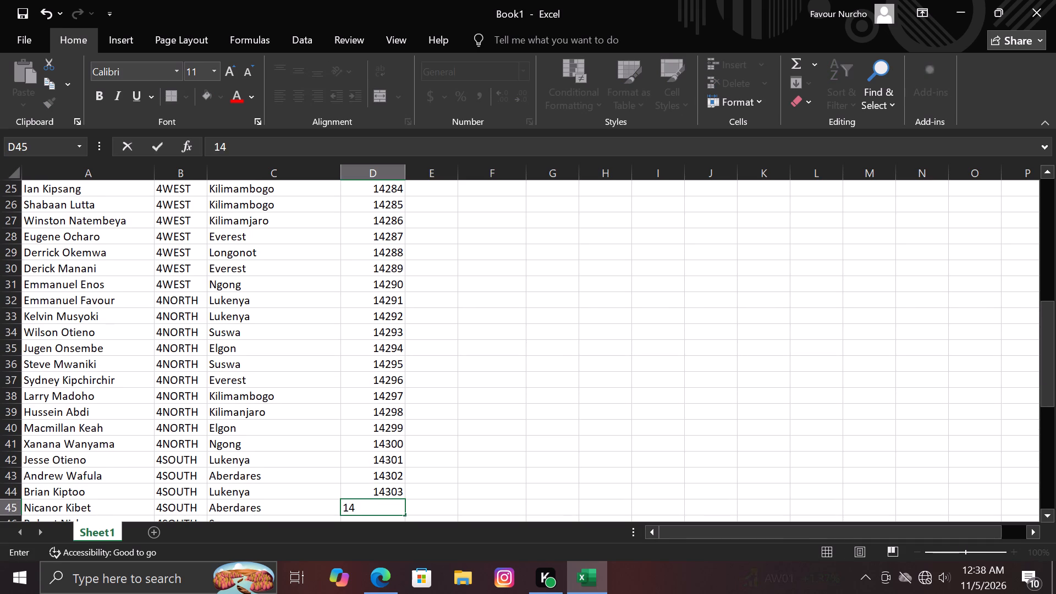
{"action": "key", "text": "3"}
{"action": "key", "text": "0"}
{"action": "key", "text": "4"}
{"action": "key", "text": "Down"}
Enter admission numbers in D46, D47 and D48, increasing by one per row from D45.
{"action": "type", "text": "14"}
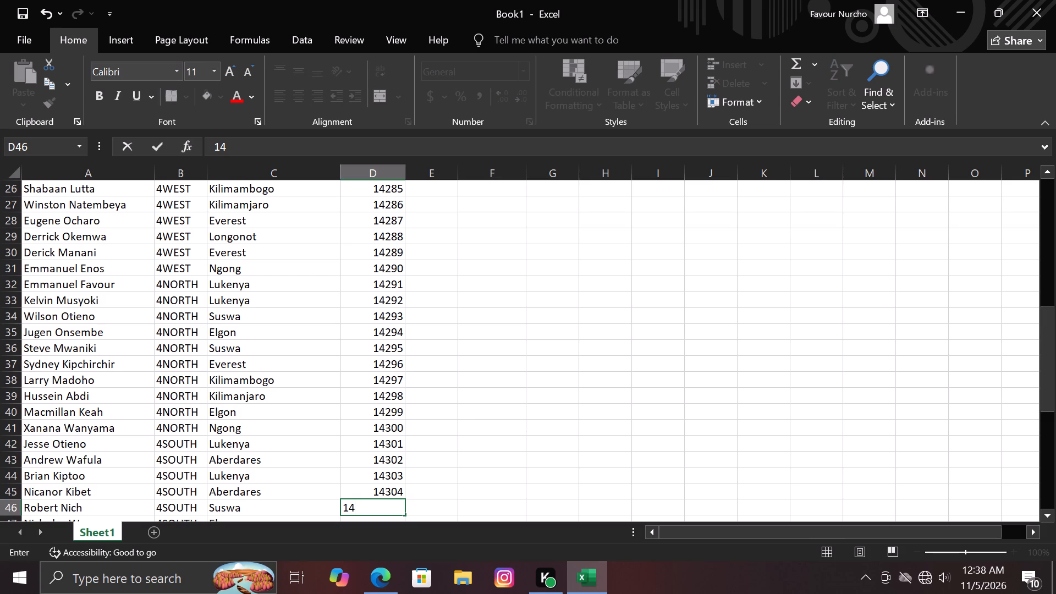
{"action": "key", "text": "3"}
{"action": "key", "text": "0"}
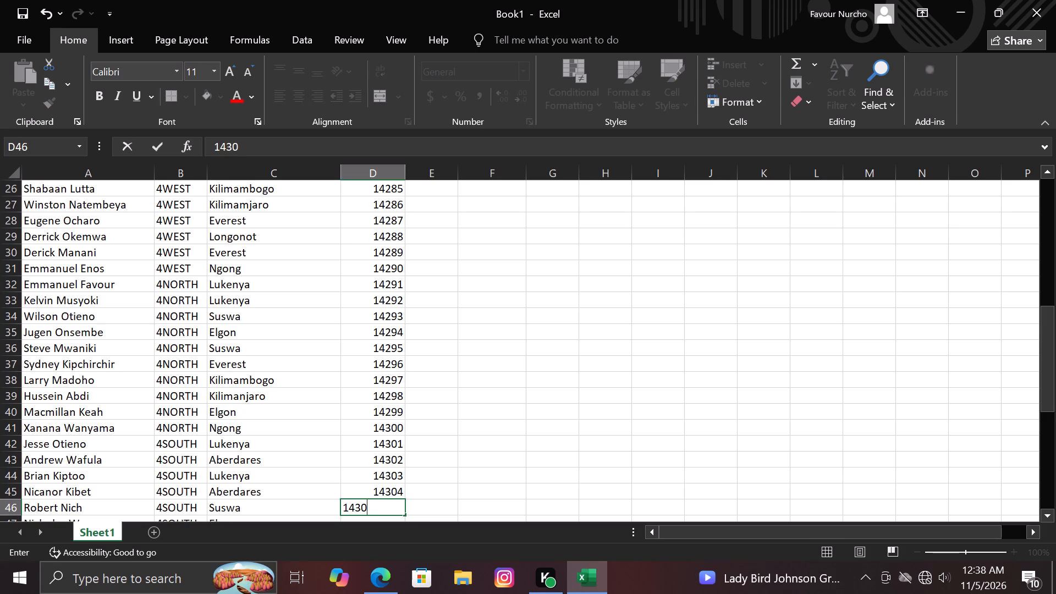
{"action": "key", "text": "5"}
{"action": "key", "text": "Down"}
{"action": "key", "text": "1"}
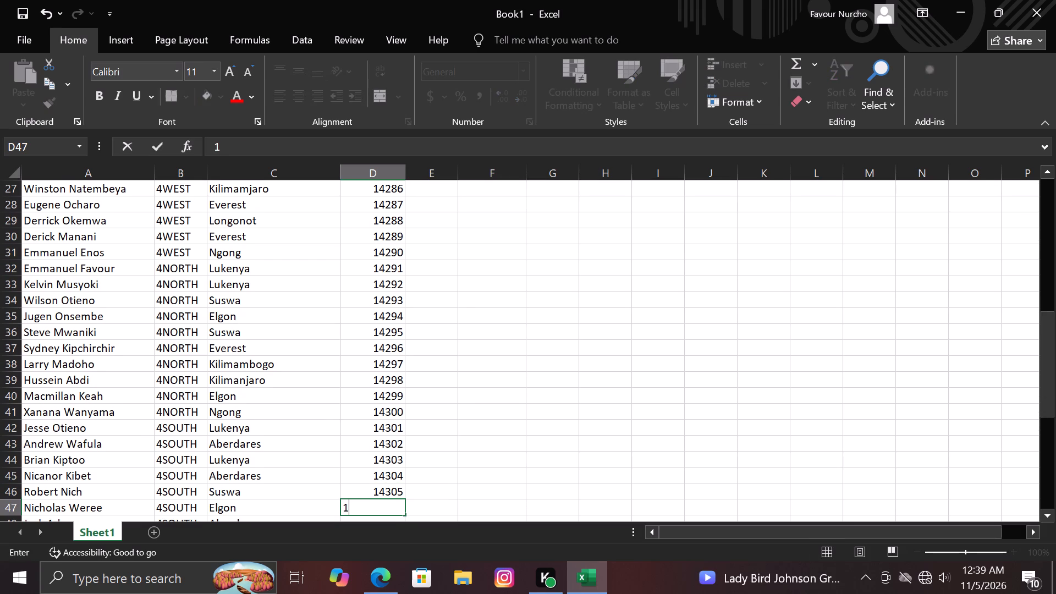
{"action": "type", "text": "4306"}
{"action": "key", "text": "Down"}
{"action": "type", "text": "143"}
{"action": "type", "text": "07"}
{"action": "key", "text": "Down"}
Enter the next two consecutive admission numbers in D49 and D50.
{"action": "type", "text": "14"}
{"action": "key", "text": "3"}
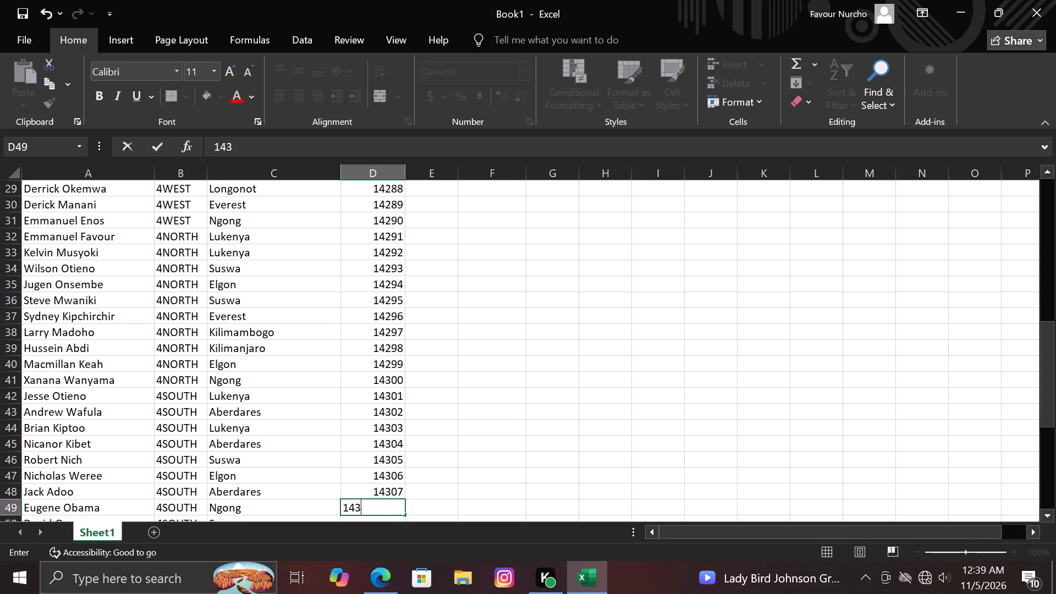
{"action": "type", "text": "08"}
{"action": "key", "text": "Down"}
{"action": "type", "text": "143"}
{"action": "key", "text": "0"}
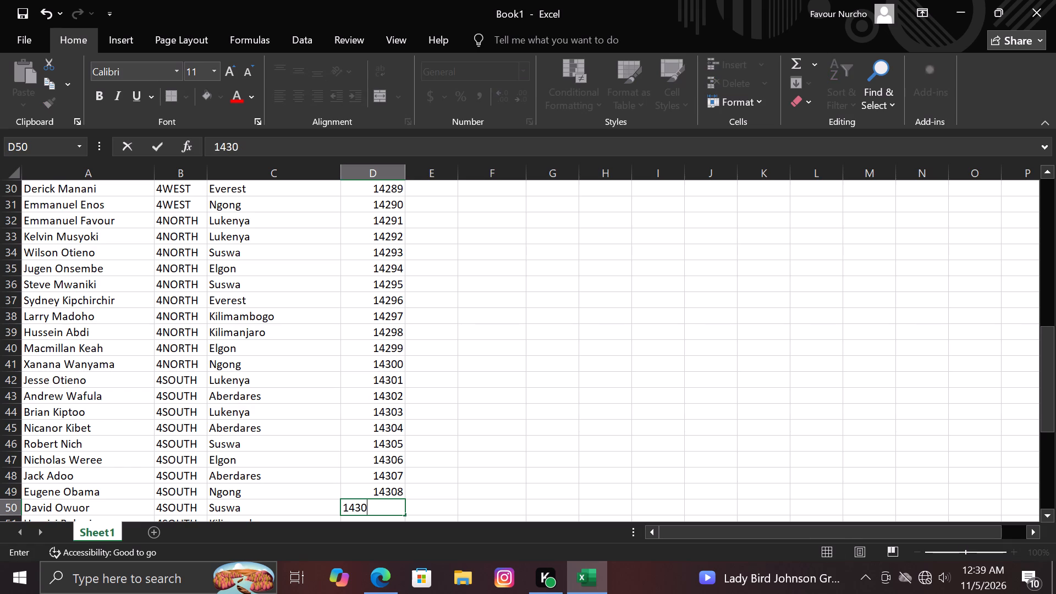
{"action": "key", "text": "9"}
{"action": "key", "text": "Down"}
Enter the admission number for the last 4SOUTH student in D51, one higher than D50.
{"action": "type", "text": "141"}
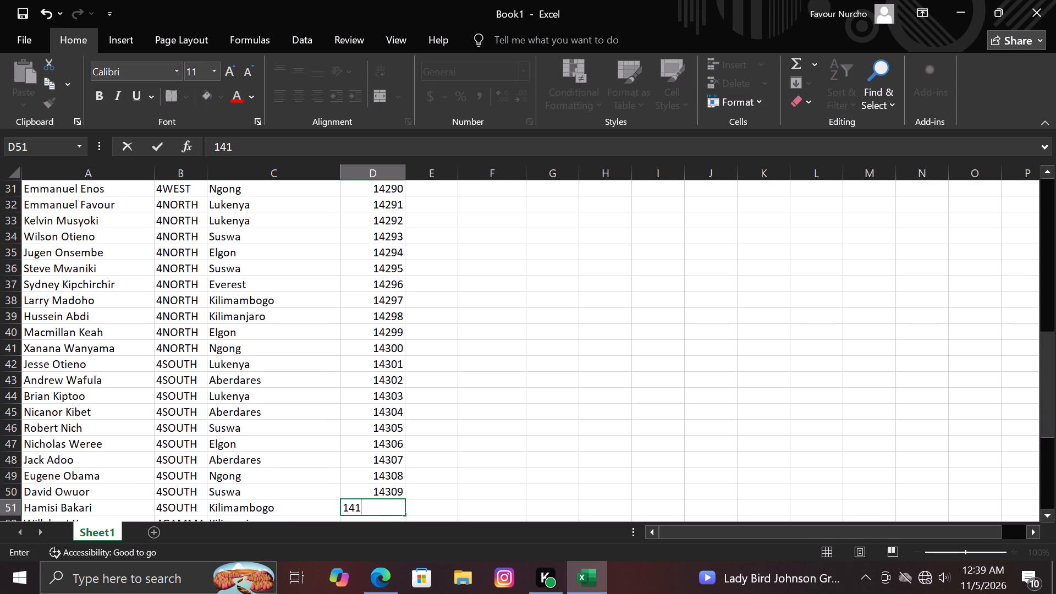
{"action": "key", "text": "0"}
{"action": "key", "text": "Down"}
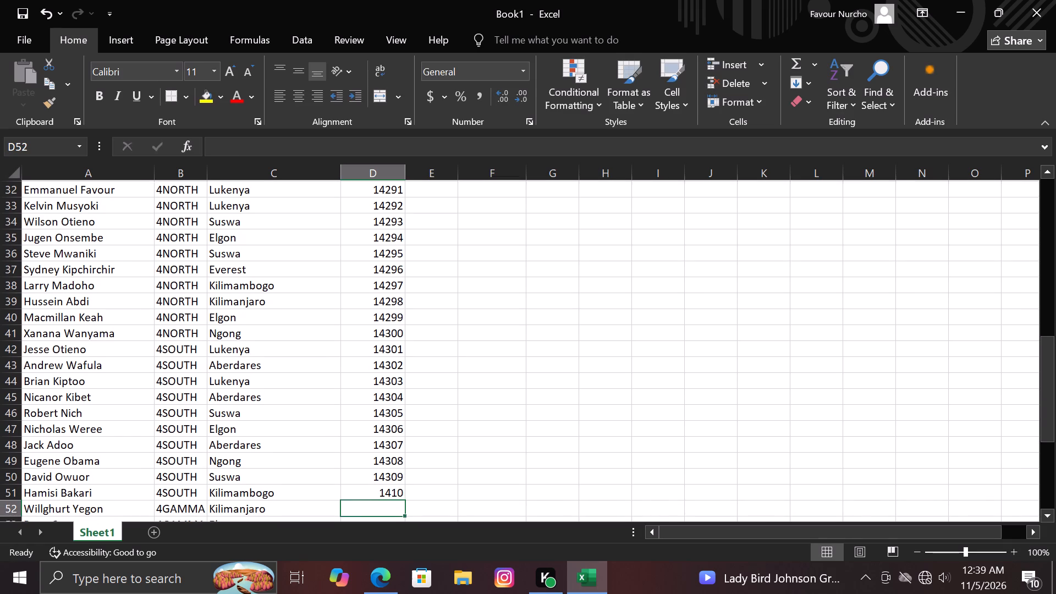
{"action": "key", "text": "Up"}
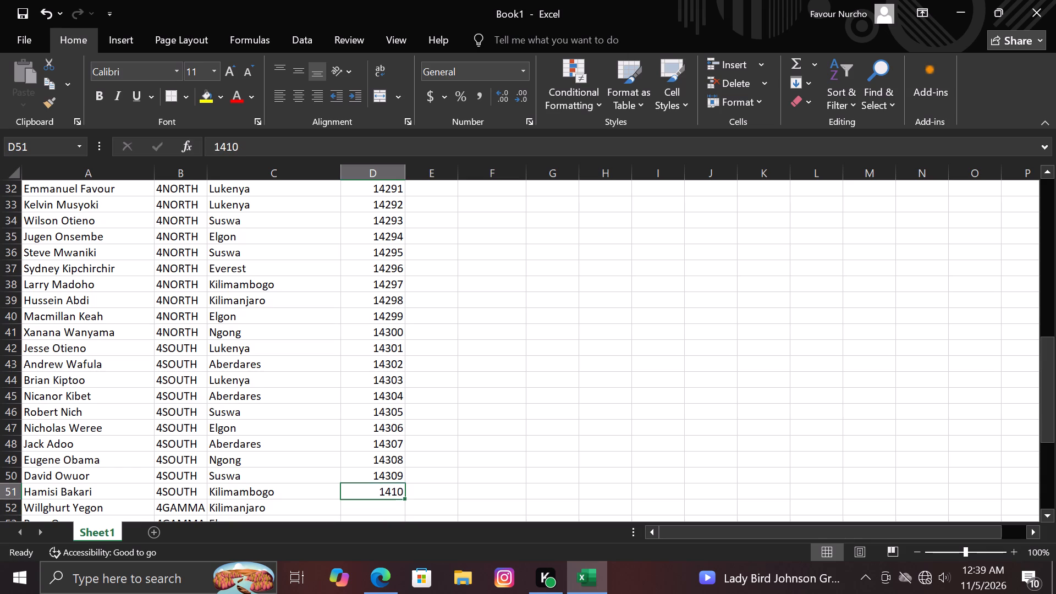
{"action": "left_click", "coordinate": [393, 491]}
{"action": "double_click", "coordinate": [393, 491]}
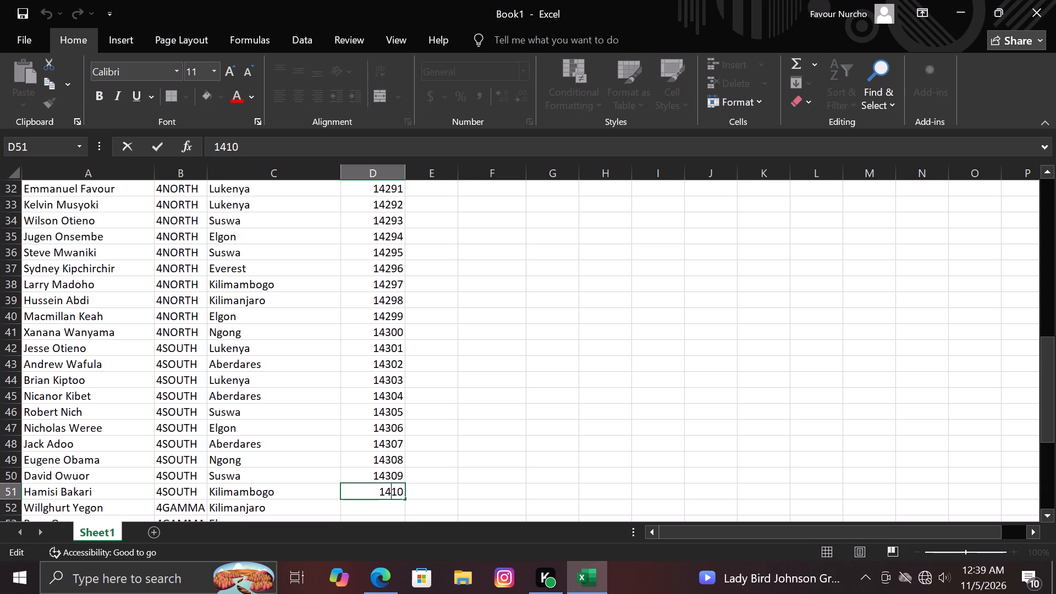
{"action": "key", "text": "3"}
{"action": "key", "text": "Down"}
{"action": "left_click", "coordinate": [403, 506]}
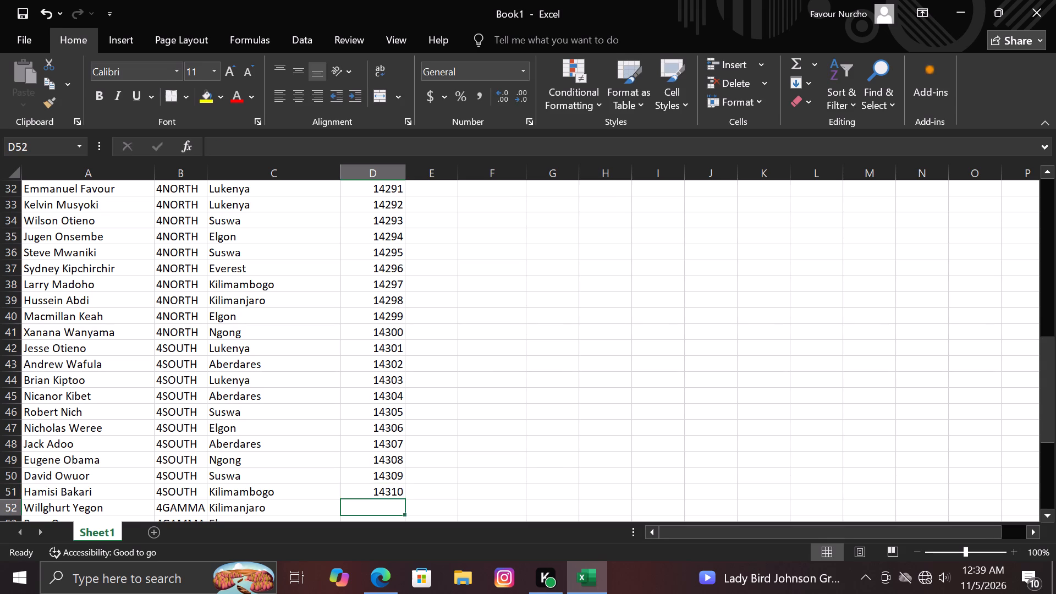
Fill D52 through D55 with consecutive admission numbers for the first four 4GAMMA students, continuing from D51.
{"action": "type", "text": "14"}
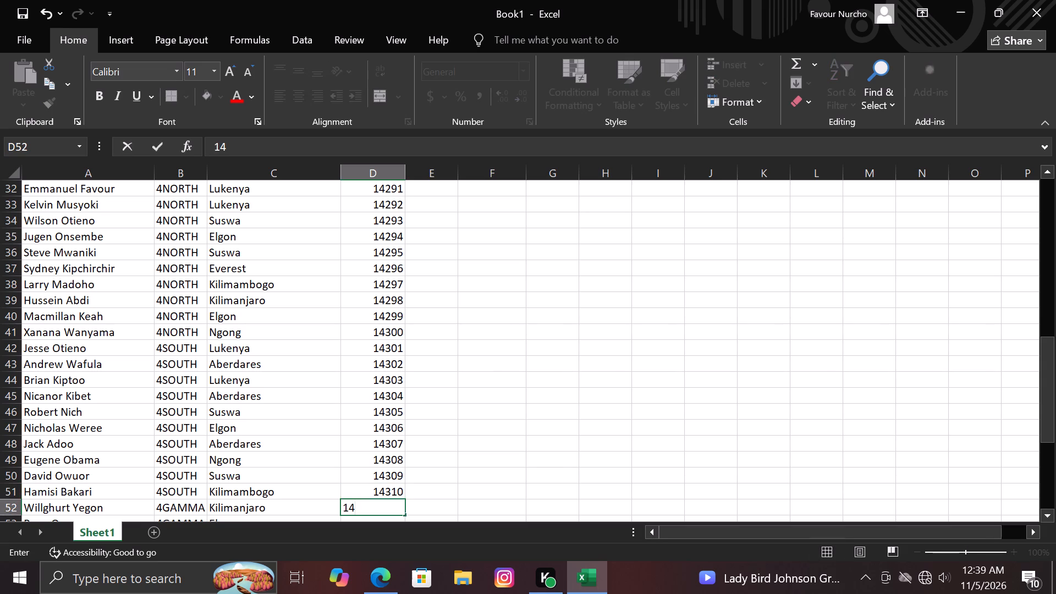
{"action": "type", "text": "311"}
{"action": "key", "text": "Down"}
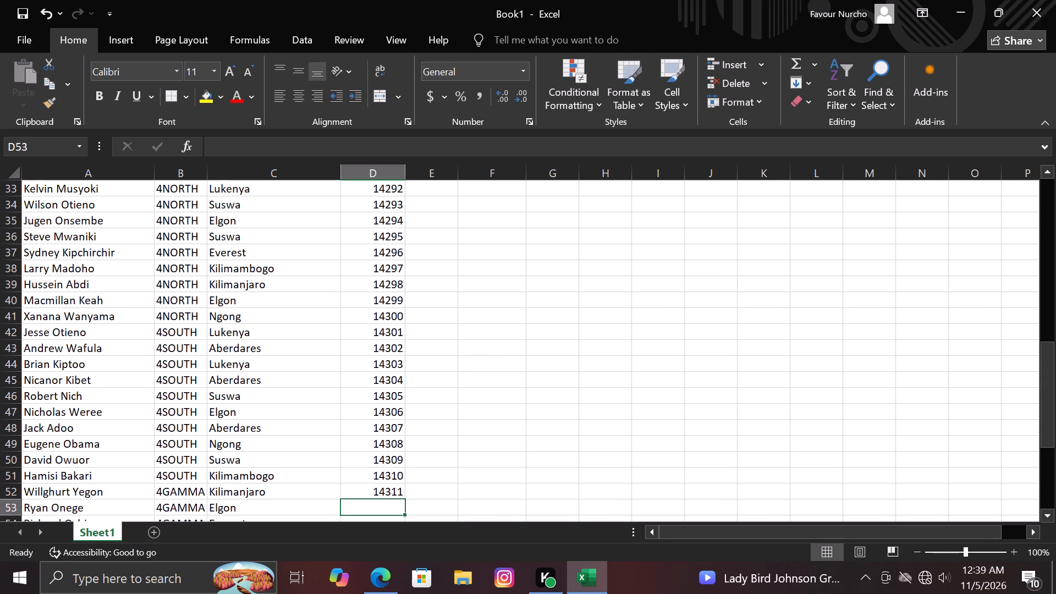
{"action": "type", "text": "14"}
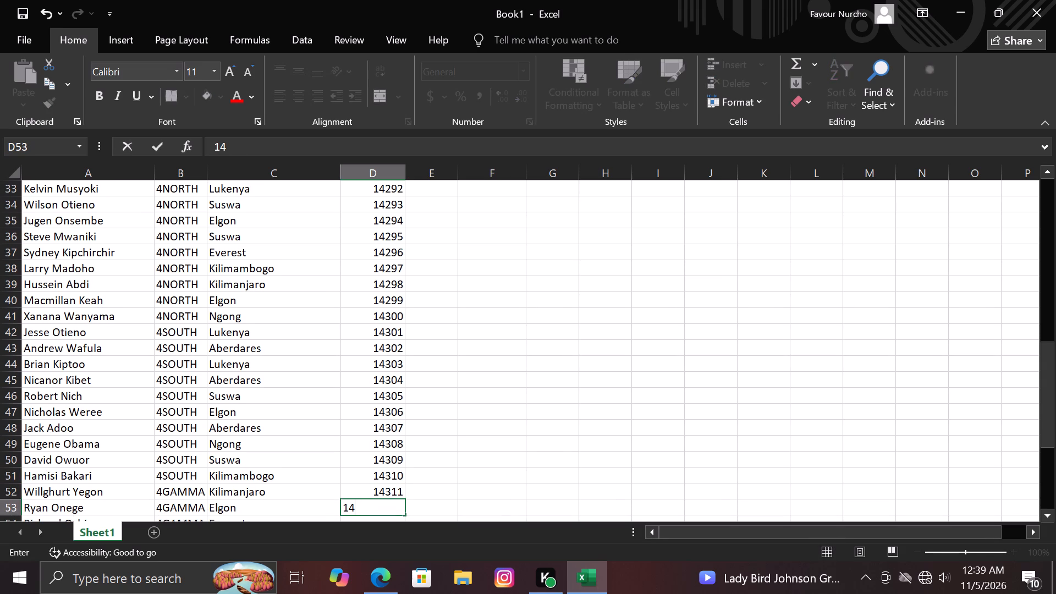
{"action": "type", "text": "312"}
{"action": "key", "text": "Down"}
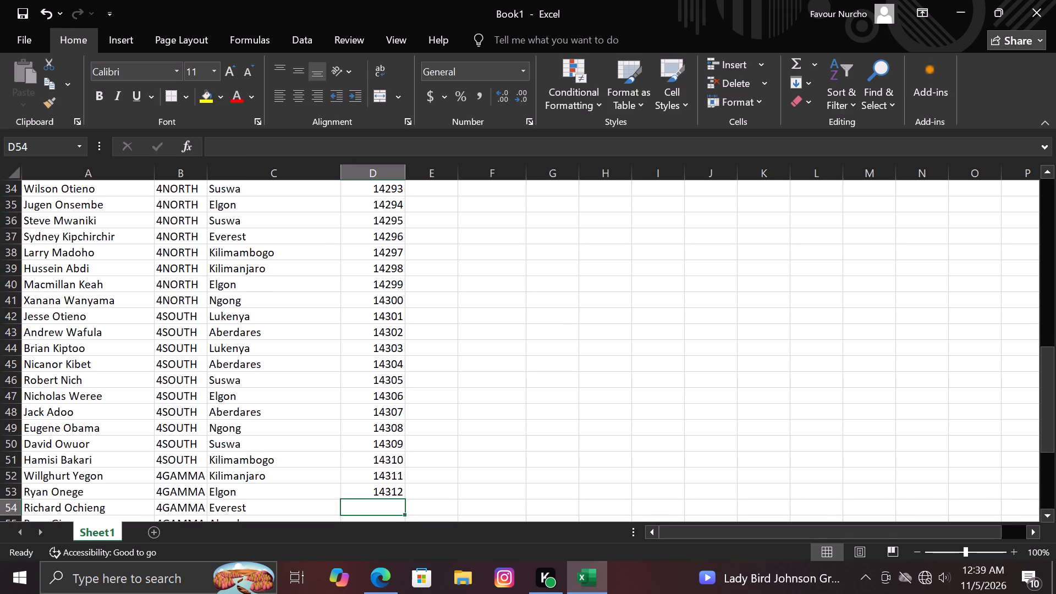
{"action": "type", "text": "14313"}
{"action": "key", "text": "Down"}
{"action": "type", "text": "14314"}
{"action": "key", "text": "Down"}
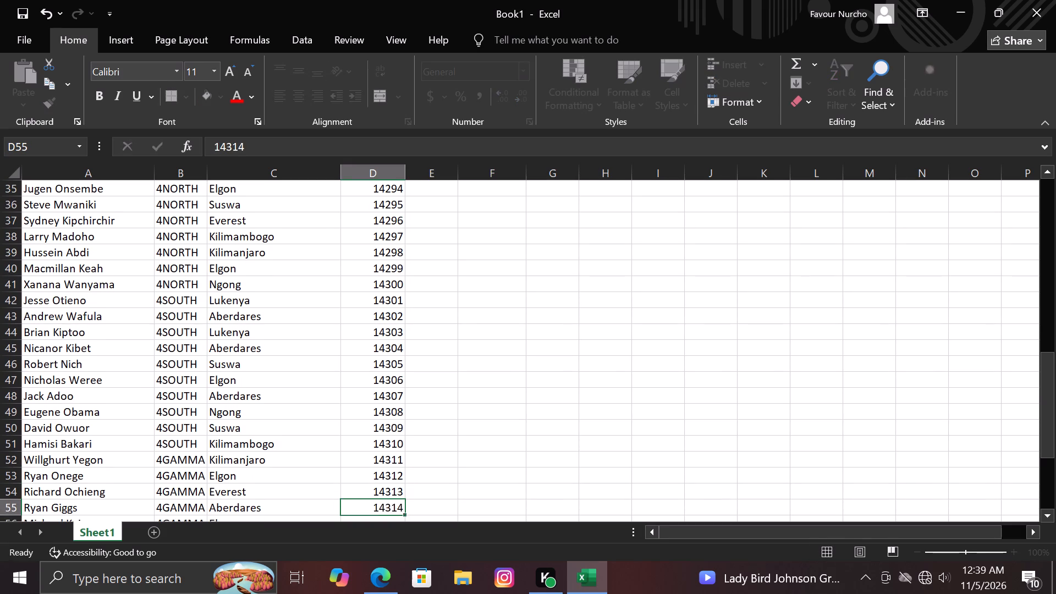
Enter admission numbers in D56, D57 and D58, increasing by one per row from D55.
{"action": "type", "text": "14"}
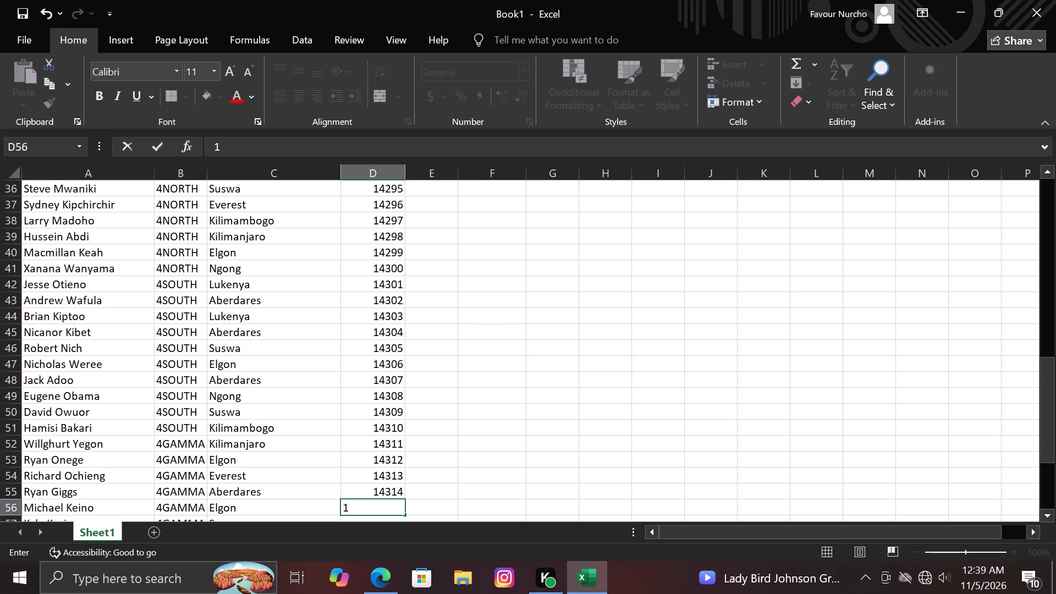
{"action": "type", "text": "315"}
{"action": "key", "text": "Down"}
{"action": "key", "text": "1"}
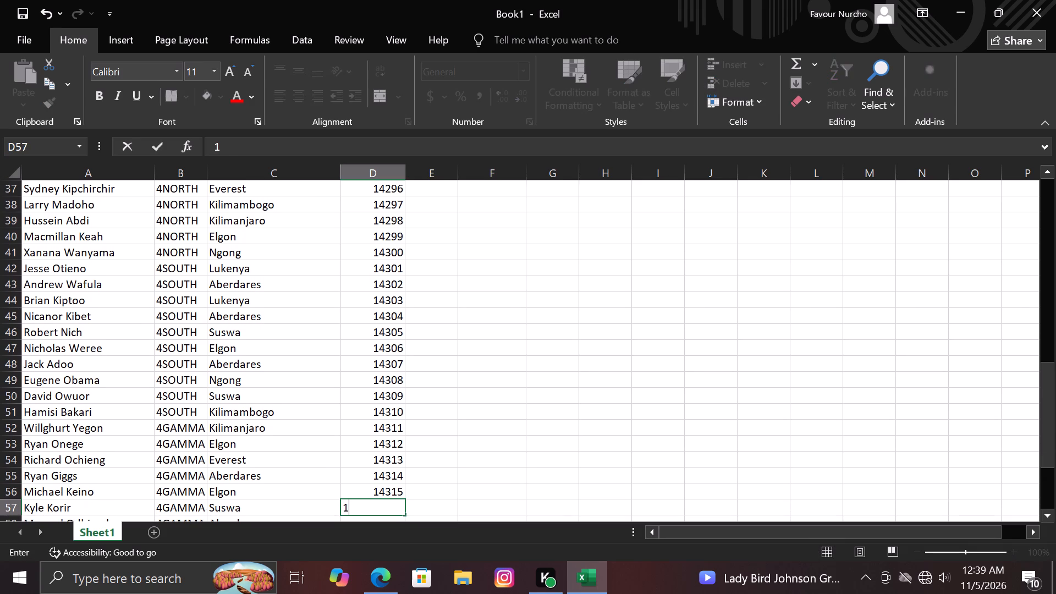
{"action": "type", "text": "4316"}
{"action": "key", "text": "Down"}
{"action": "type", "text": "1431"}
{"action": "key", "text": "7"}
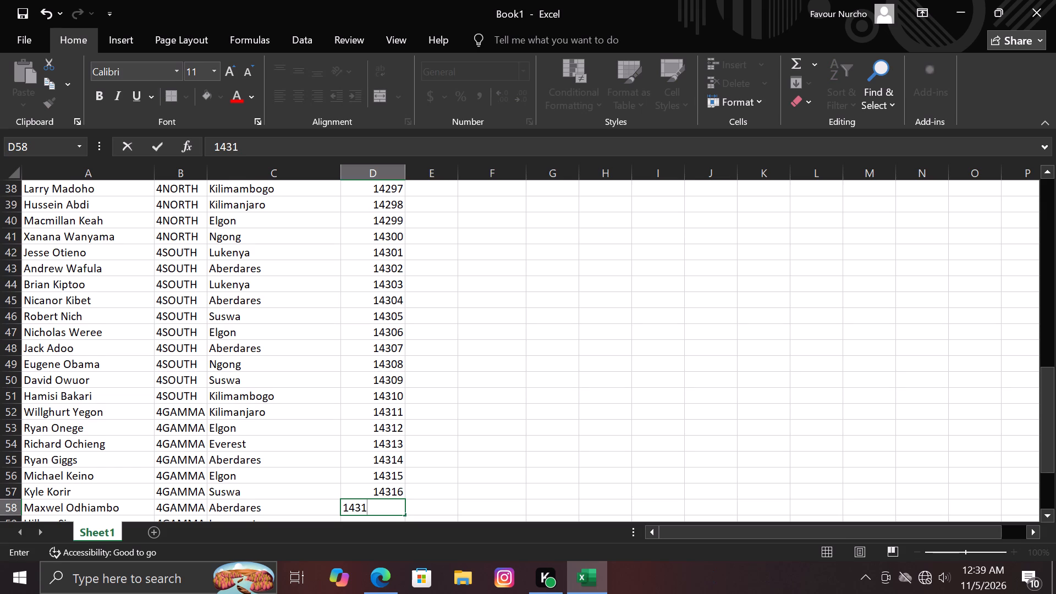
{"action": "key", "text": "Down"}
Complete the Admission column by entering the last three consecutive numbers in D59, D60 and D61.
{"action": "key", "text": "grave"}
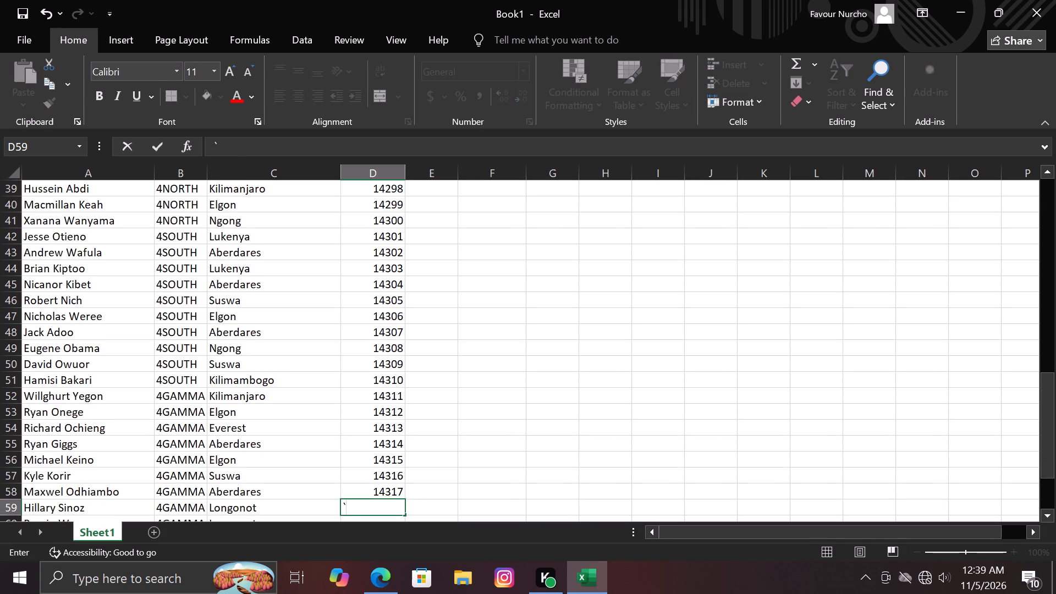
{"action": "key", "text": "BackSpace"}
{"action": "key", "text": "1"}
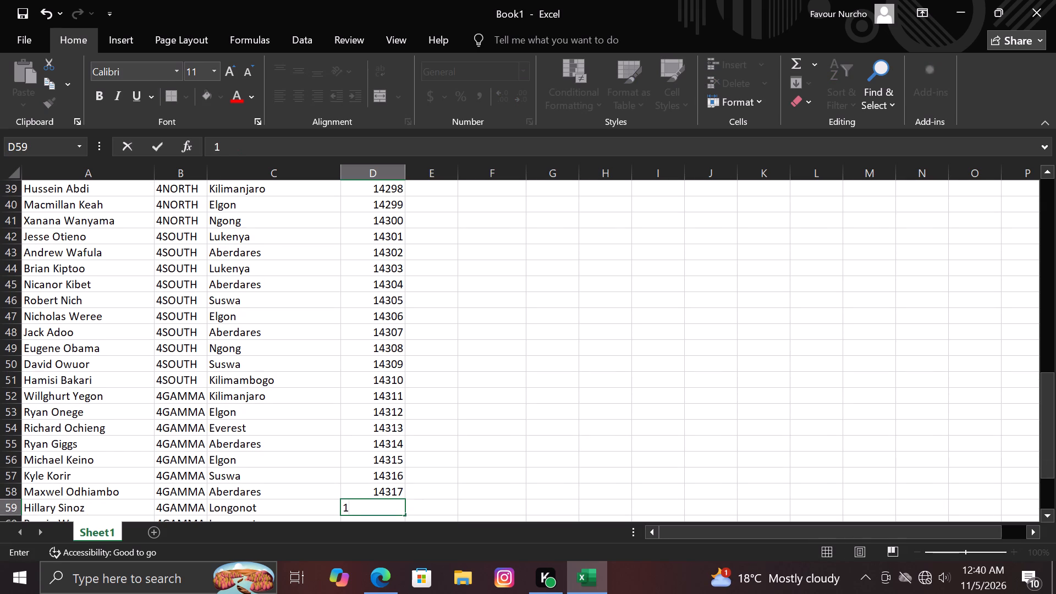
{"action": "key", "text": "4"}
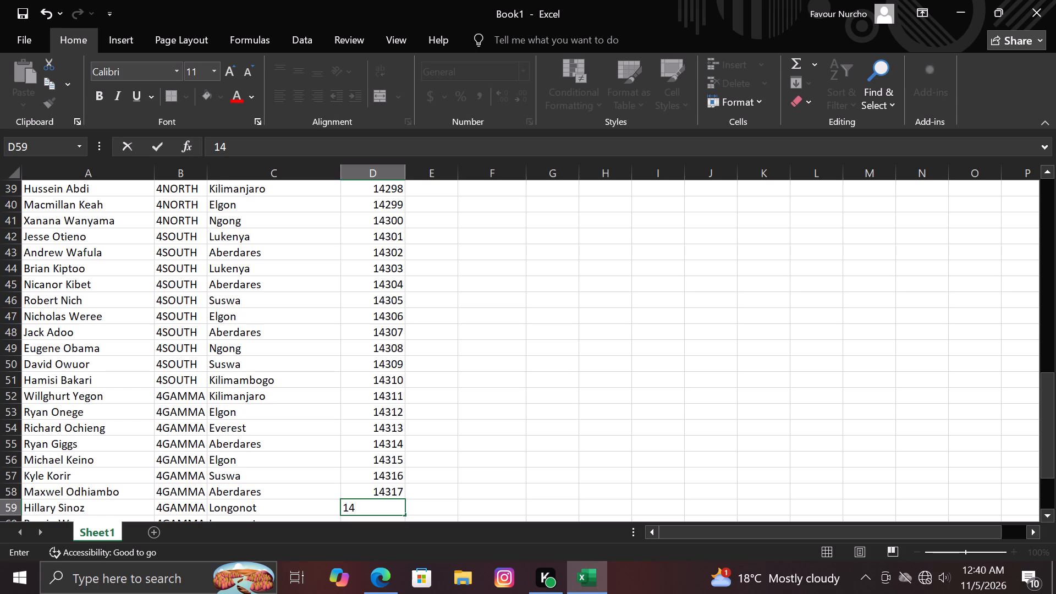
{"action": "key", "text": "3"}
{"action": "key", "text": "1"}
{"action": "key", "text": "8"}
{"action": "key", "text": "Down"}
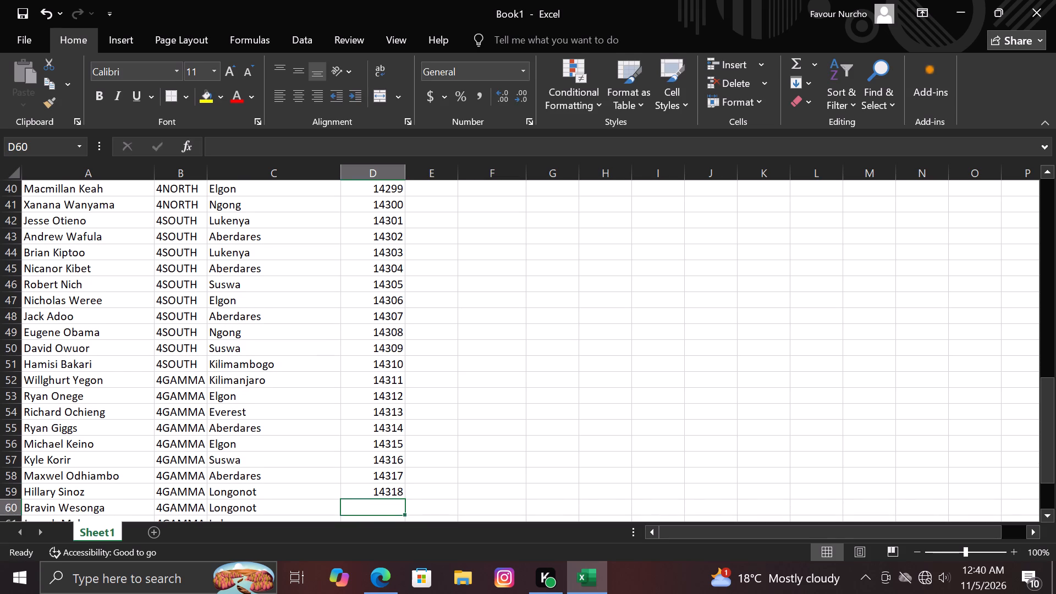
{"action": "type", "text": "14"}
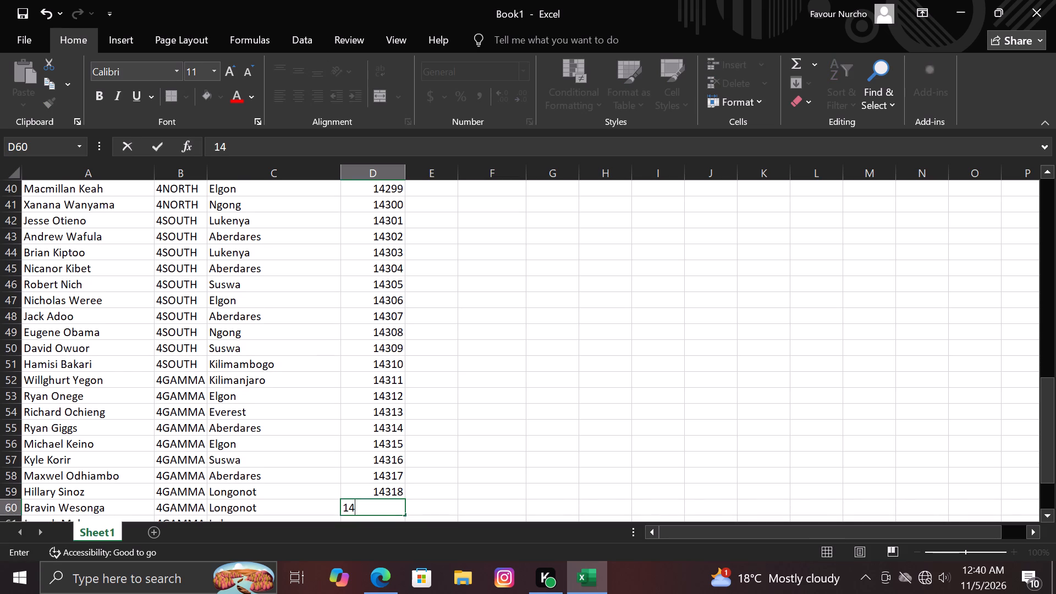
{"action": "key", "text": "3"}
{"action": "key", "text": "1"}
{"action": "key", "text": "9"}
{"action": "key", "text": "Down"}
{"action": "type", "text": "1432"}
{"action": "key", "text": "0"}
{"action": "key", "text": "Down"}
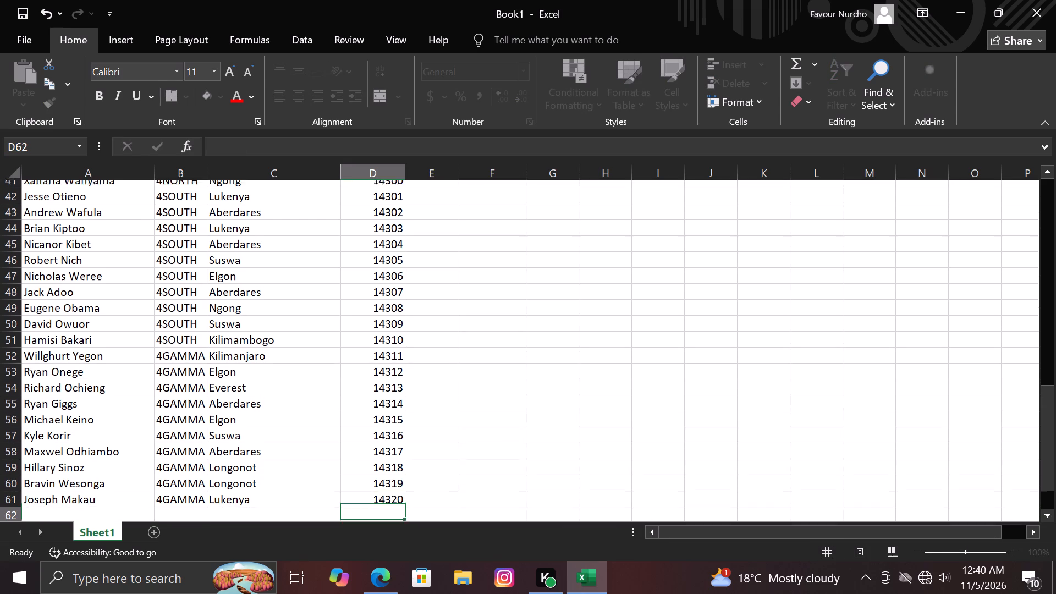
Widen the Fees paid column E and the Fee Balance column F to about double their width.
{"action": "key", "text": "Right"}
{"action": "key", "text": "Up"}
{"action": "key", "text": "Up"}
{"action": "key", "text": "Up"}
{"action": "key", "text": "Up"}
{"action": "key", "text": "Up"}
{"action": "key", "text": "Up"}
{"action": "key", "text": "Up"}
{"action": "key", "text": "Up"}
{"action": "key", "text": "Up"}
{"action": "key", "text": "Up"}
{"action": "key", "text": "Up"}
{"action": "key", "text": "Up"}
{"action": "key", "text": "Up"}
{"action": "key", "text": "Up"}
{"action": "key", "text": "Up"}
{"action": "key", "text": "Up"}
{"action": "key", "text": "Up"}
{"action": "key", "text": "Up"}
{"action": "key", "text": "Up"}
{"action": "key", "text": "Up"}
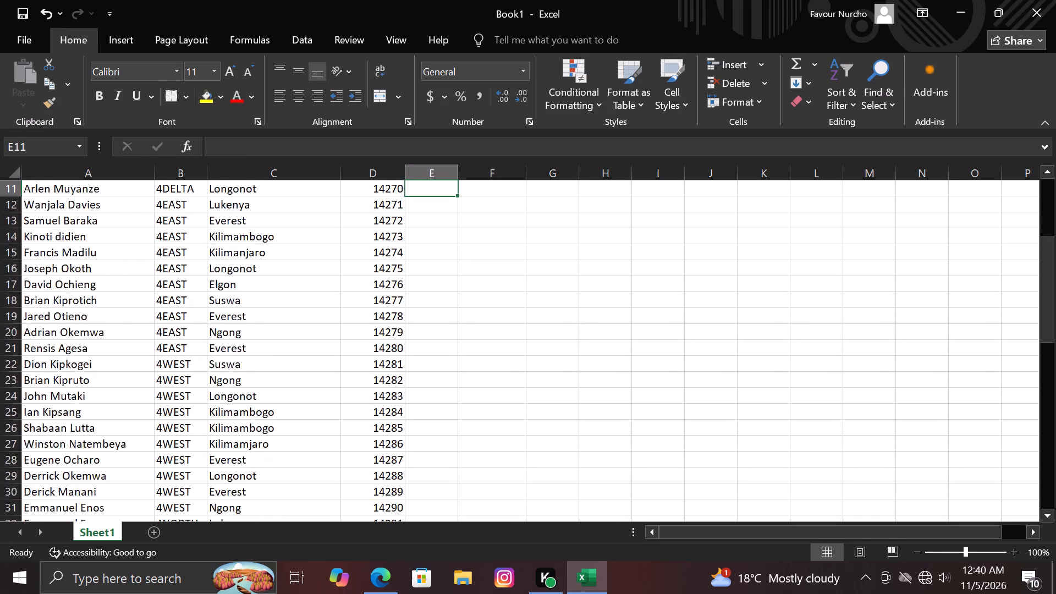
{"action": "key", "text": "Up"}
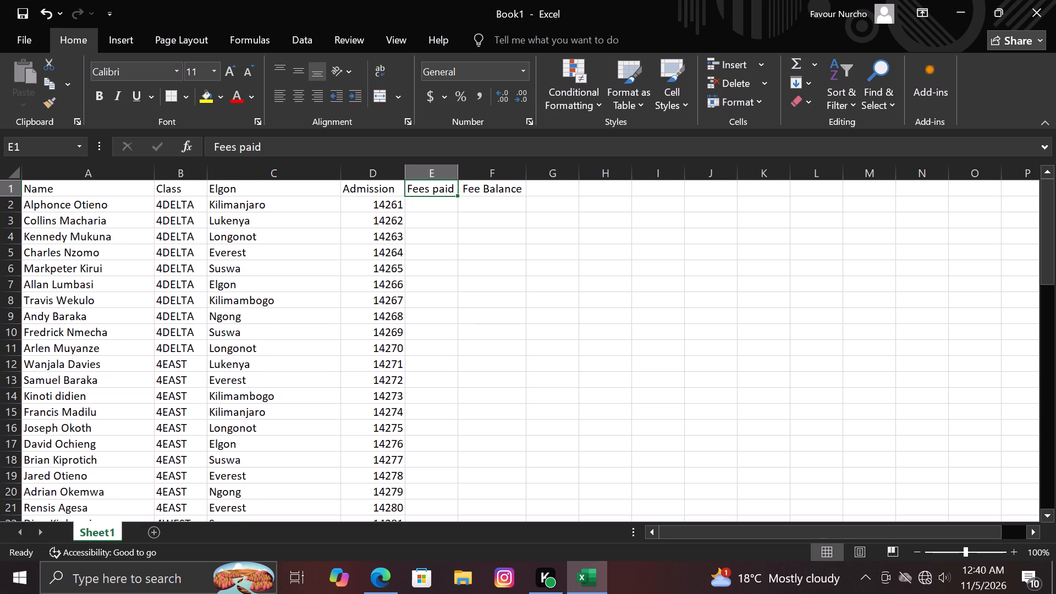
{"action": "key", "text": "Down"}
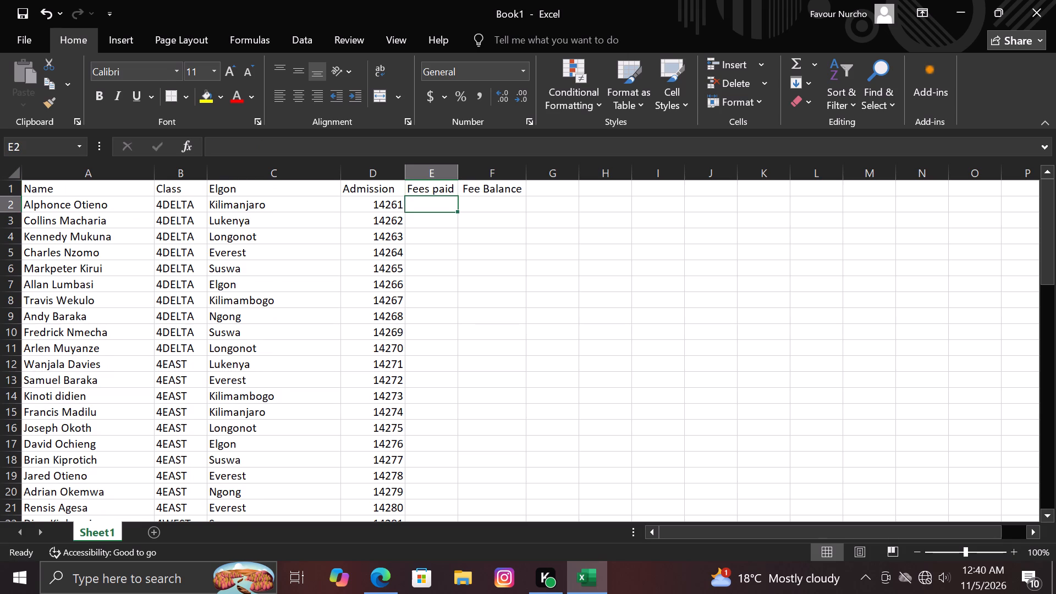
{"action": "left_click", "coordinate": [456, 199]}
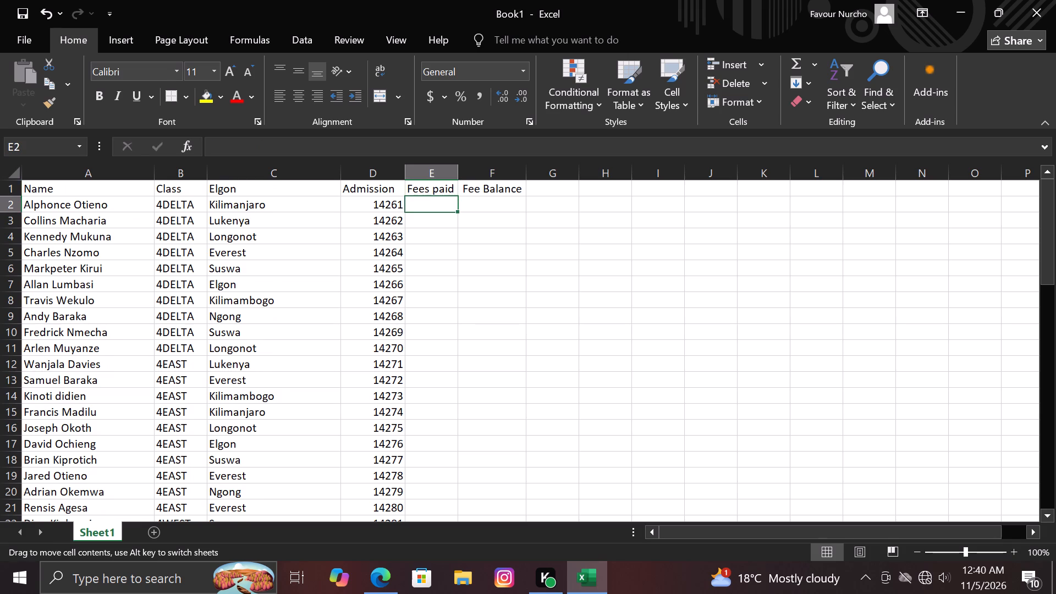
{"action": "left_click_drag", "start_coordinate": [456, 173], "coordinate": [499, 187]}
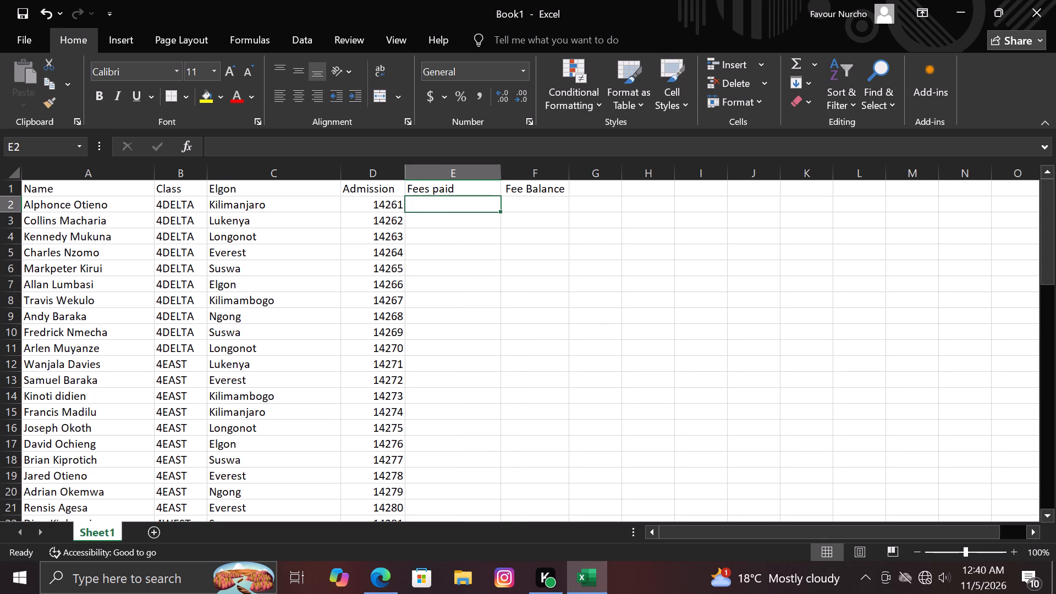
{"action": "left_click_drag", "start_coordinate": [566, 177], "coordinate": [634, 173]}
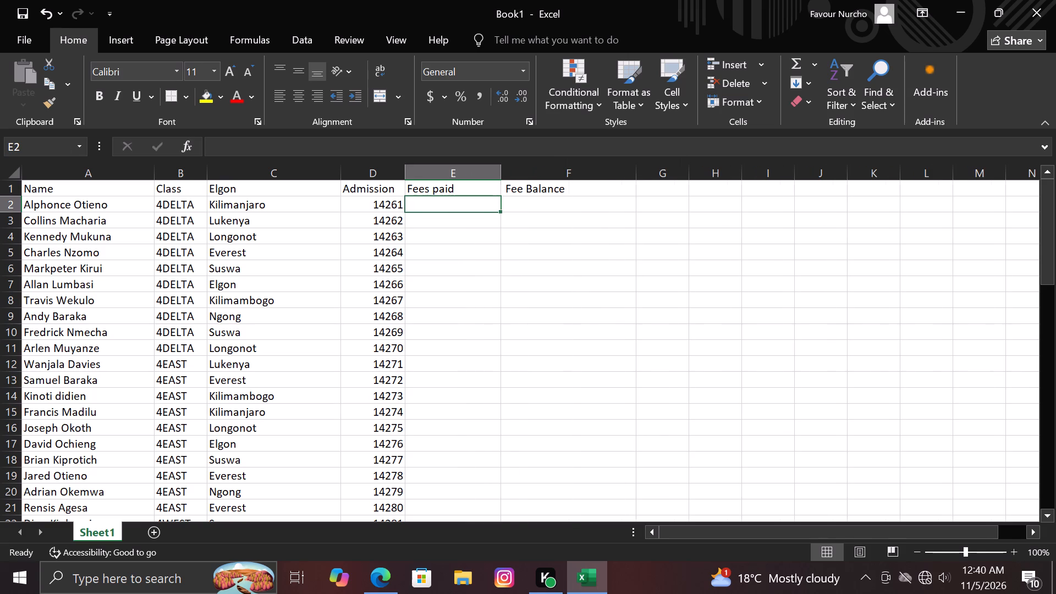
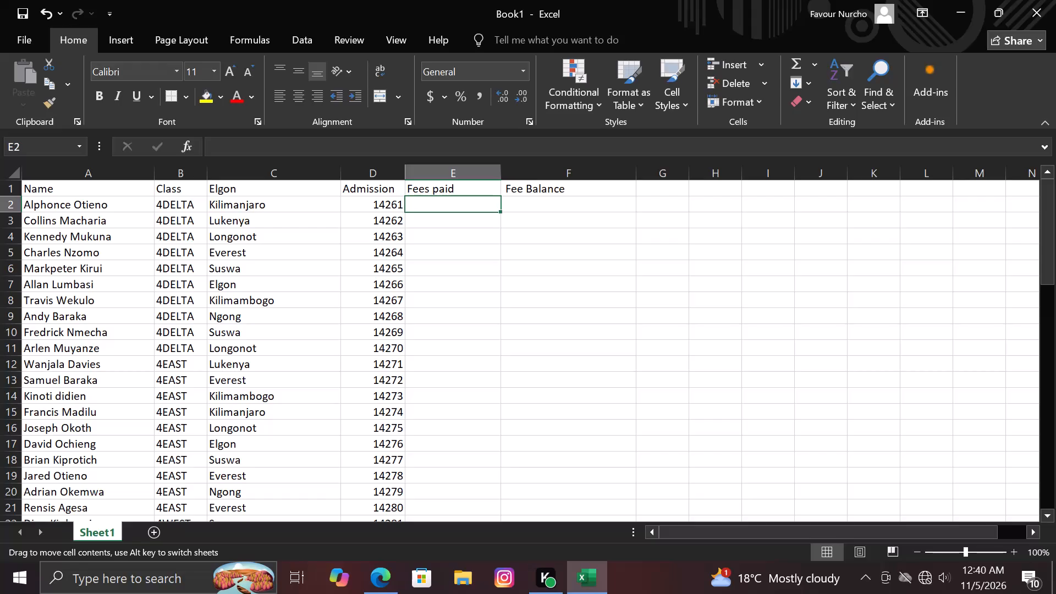
Enter fees paid of 25000, 30000, 50000 and 45000 in E2 through E5.
{"action": "key", "text": "2"}
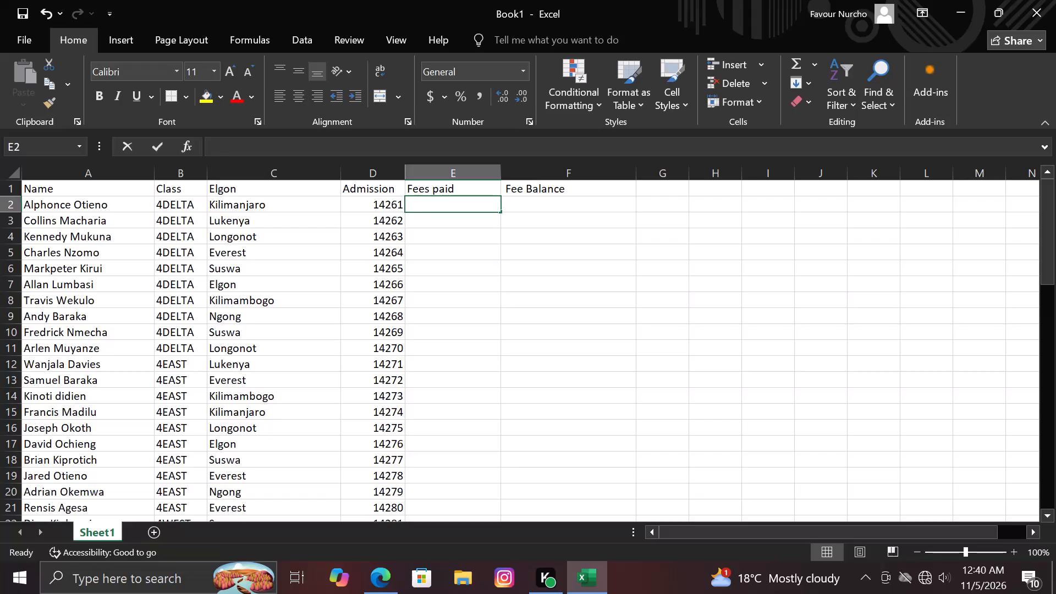
{"action": "key", "text": "5"}
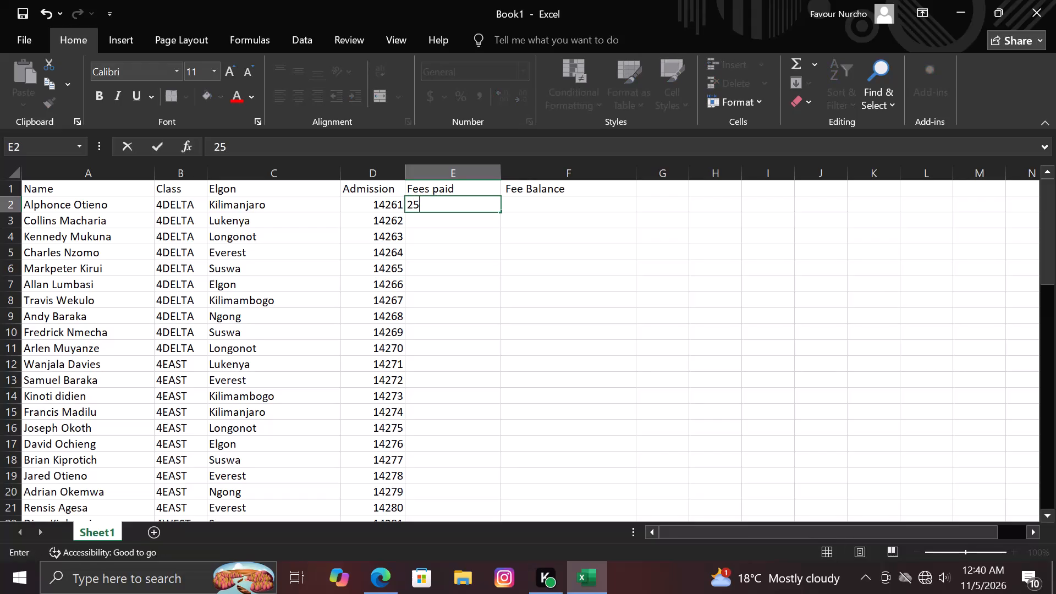
{"action": "type", "text": "000"}
{"action": "key", "text": "Down"}
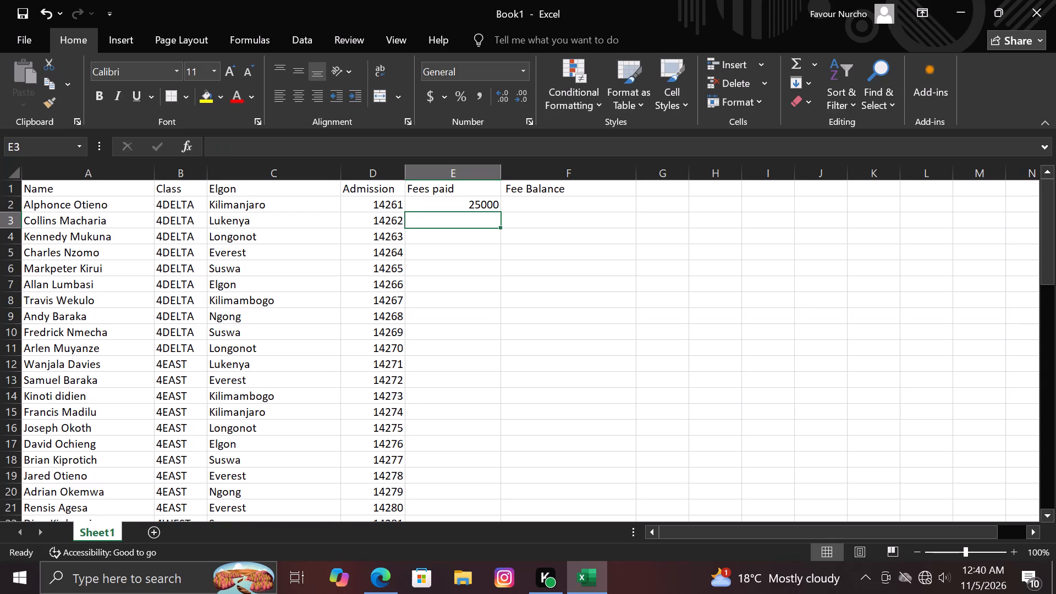
{"action": "key", "text": "3"}
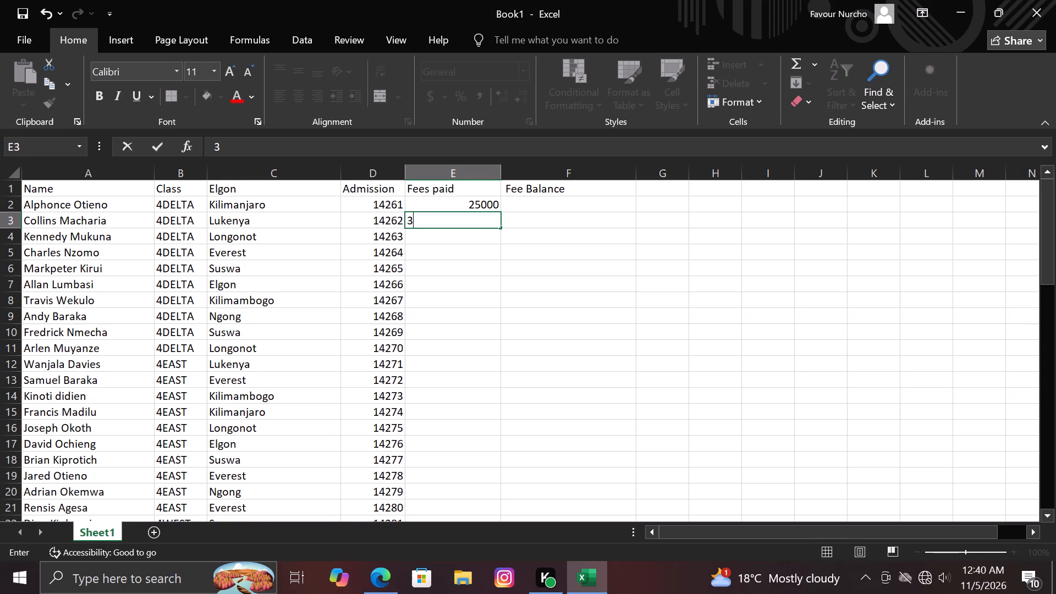
{"action": "type", "text": "0000"}
{"action": "key", "text": "Down"}
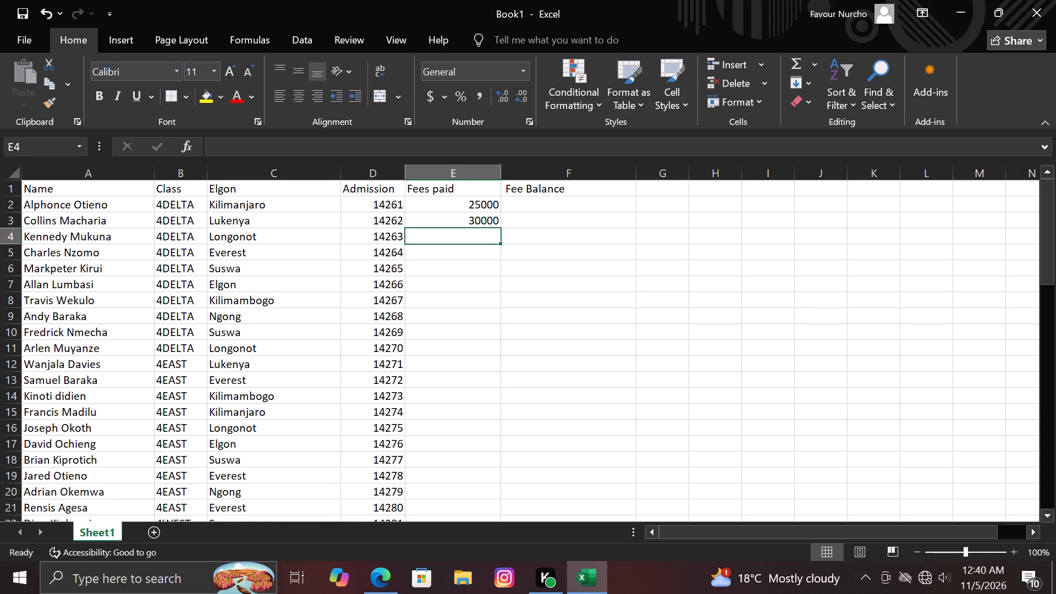
{"action": "type", "text": "50000"}
{"action": "key", "text": "Down"}
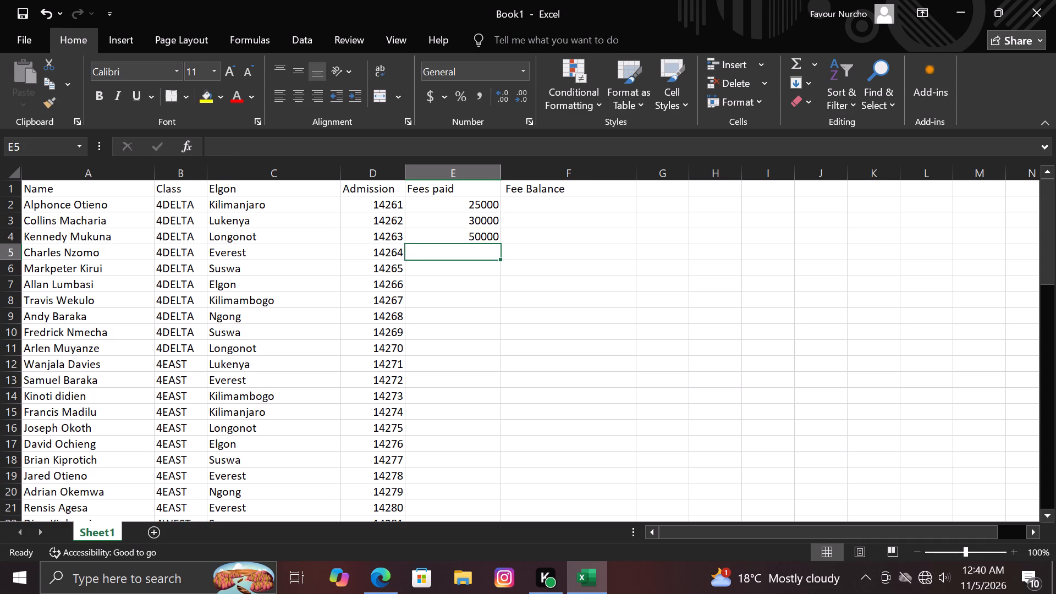
{"action": "type", "text": "45000"}
{"action": "key", "text": "Down"}
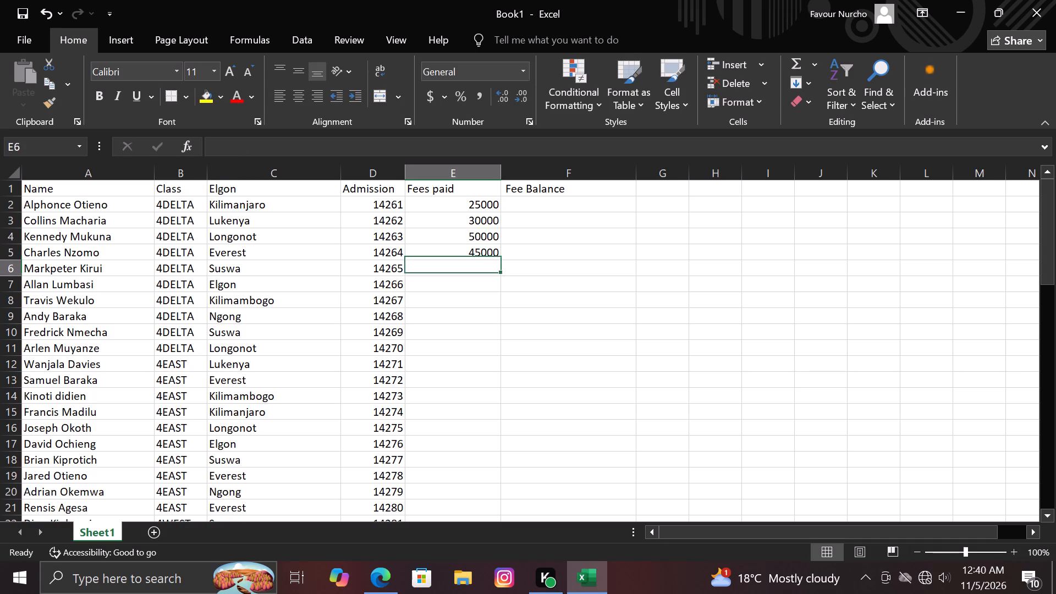
Enter fees paid of 32000 in E6 and 43000 in E7.
{"action": "type", "text": "32000"}
{"action": "key", "text": "Down"}
{"action": "type", "text": "43"}
{"action": "key", "text": "F10"}
{"action": "type", "text": "000"}
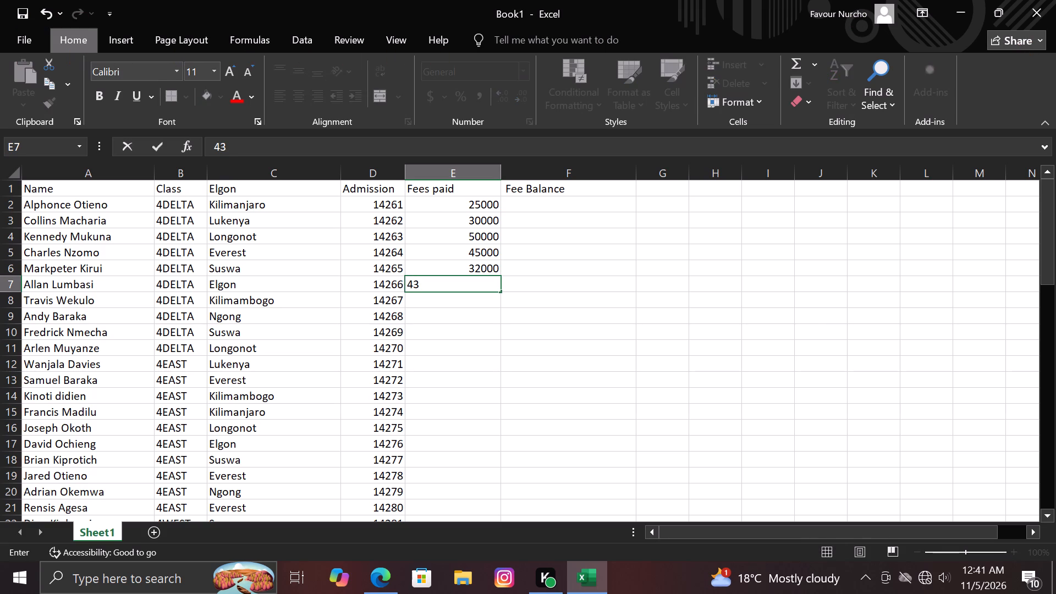
{"action": "key", "text": "Down"}
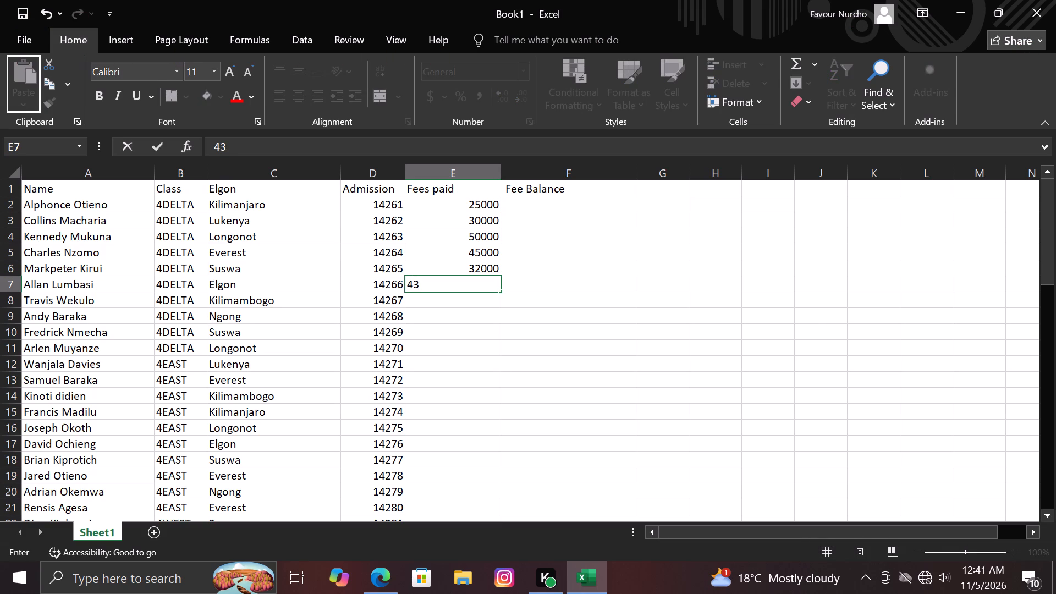
{"action": "left_click", "coordinate": [436, 283]}
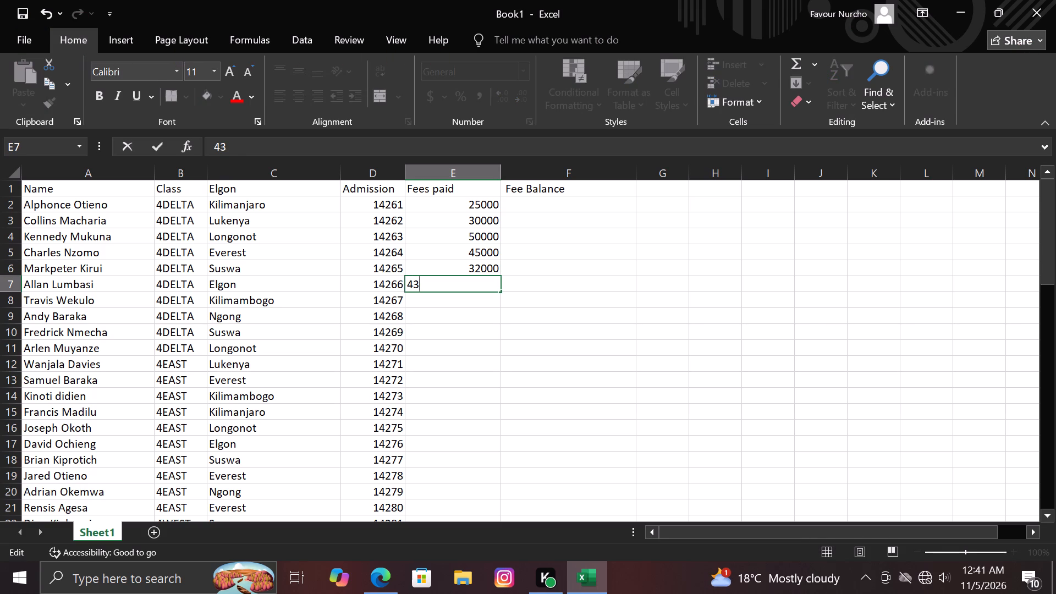
{"action": "type", "text": "00"}
{"action": "key", "text": "0"}
{"action": "key", "text": "Down"}
{"action": "key", "text": "Down"}
{"action": "left_click", "coordinate": [462, 301]}
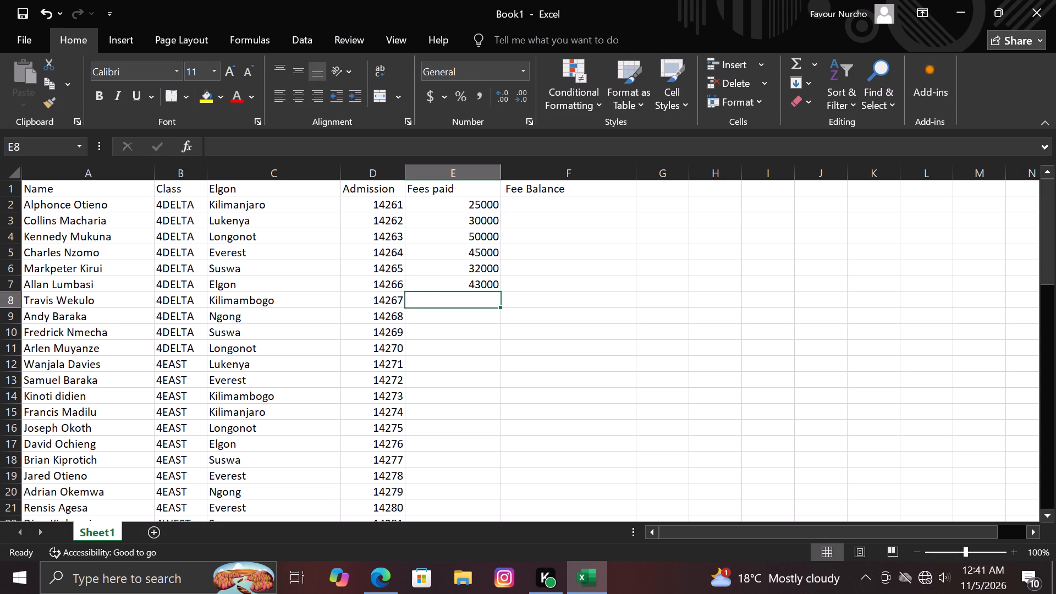
Enter fees paid of 45000 in E8 and 35000 in E9.
{"action": "type", "text": "45"}
{"action": "type", "text": "000"}
{"action": "key", "text": "Down"}
{"action": "key", "text": "3"}
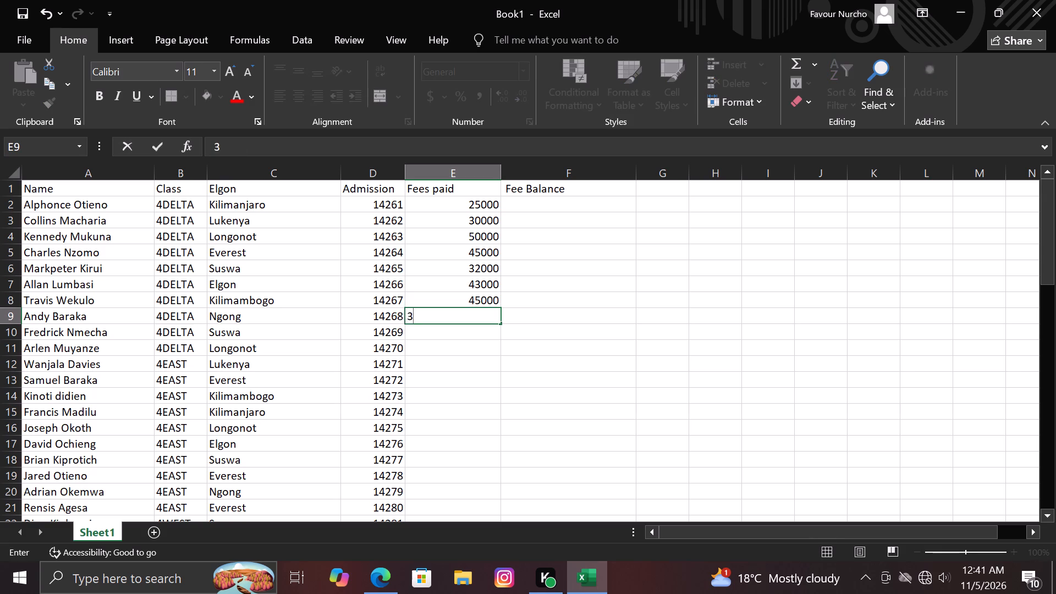
{"action": "type", "text": "500"}
{"action": "key", "text": "Down"}
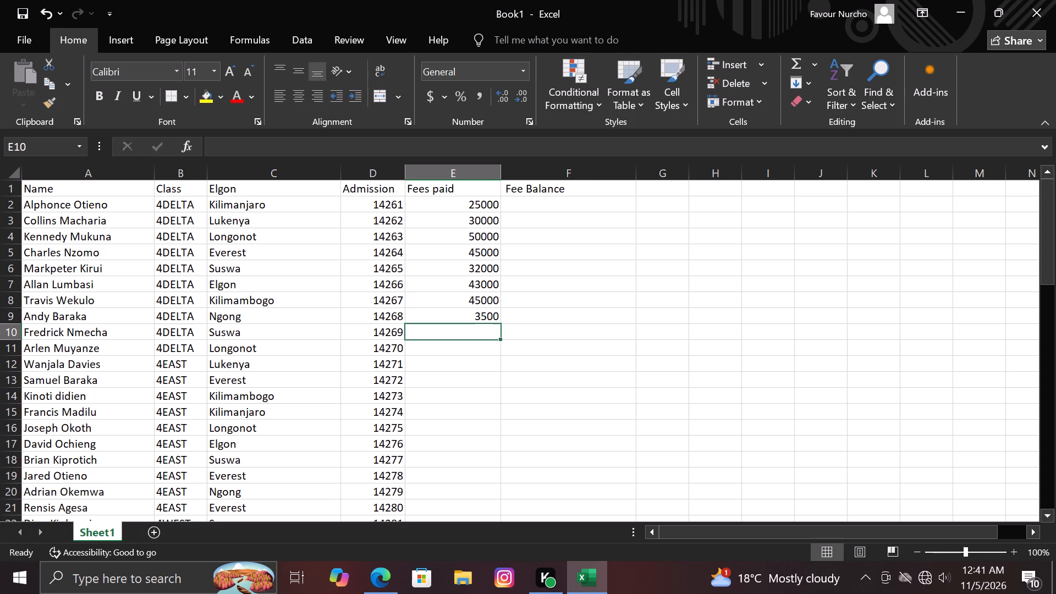
{"action": "double_click", "coordinate": [490, 317]}
{"action": "key", "text": "0"}
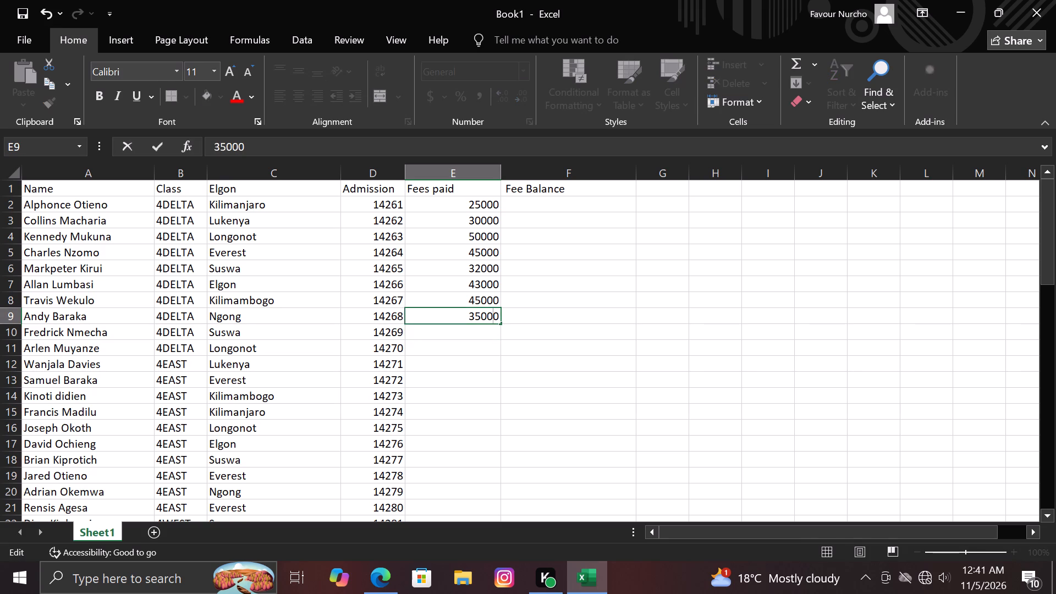
{"action": "left_click", "coordinate": [490, 325]}
{"action": "left_click", "coordinate": [490, 325]}
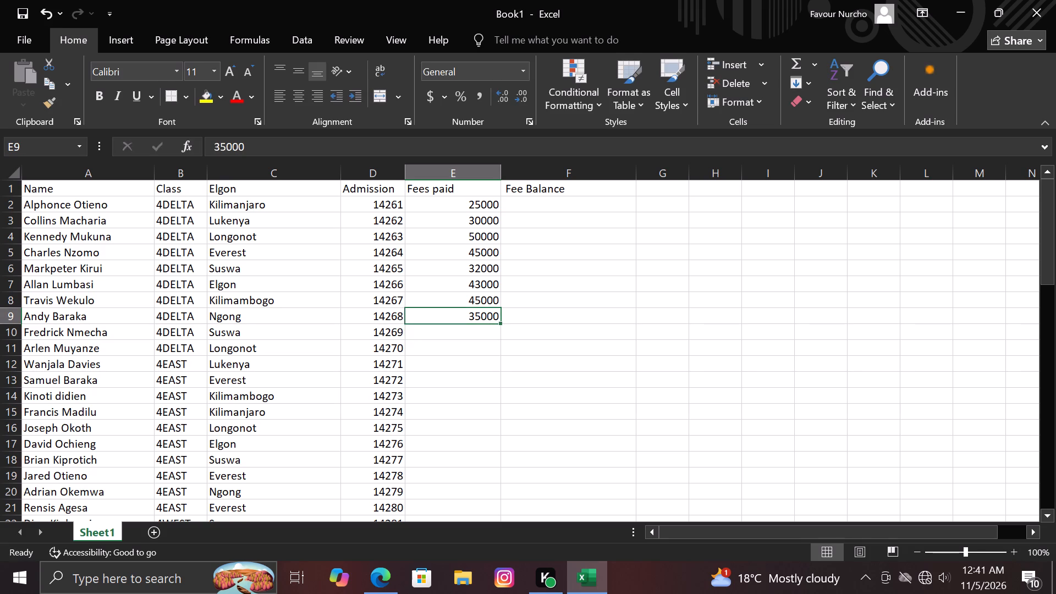
Enter fees paid of 40000 in E10 and 25000 in E11 for the last two 4DELTA students.
{"action": "left_click", "coordinate": [454, 336]}
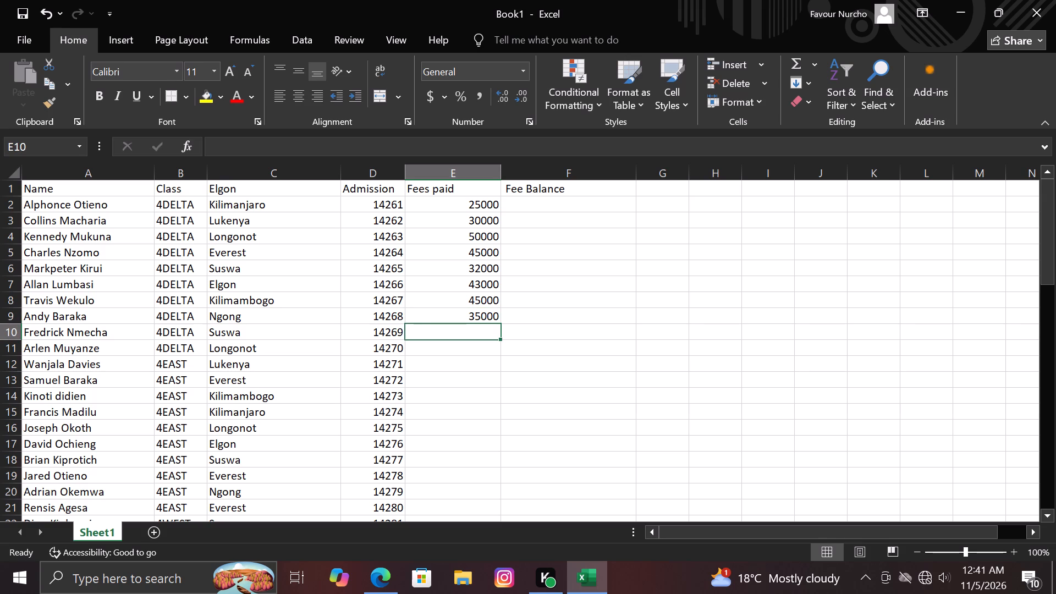
{"action": "key", "text": "4"}
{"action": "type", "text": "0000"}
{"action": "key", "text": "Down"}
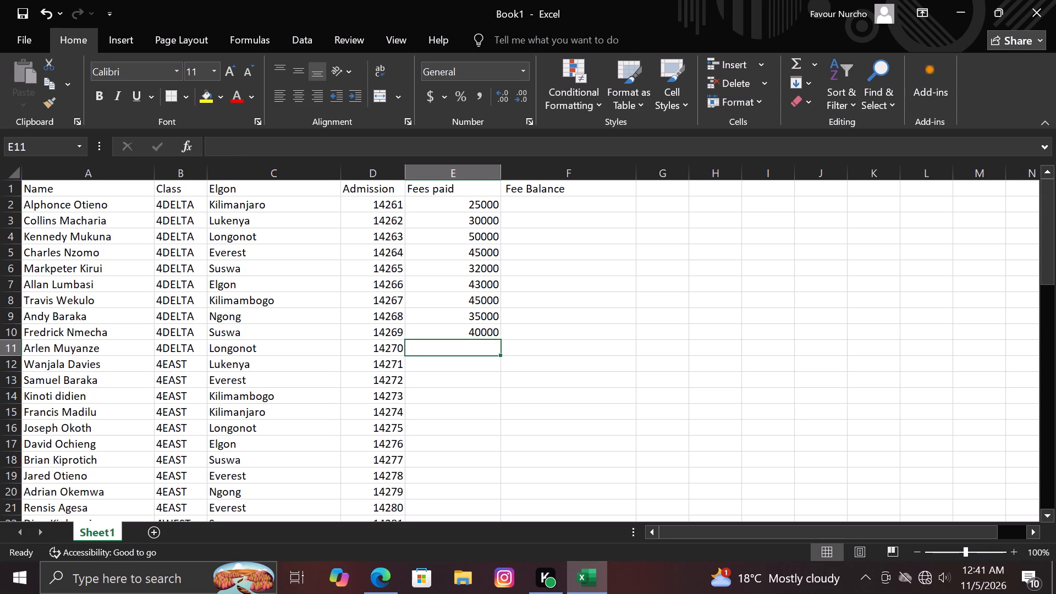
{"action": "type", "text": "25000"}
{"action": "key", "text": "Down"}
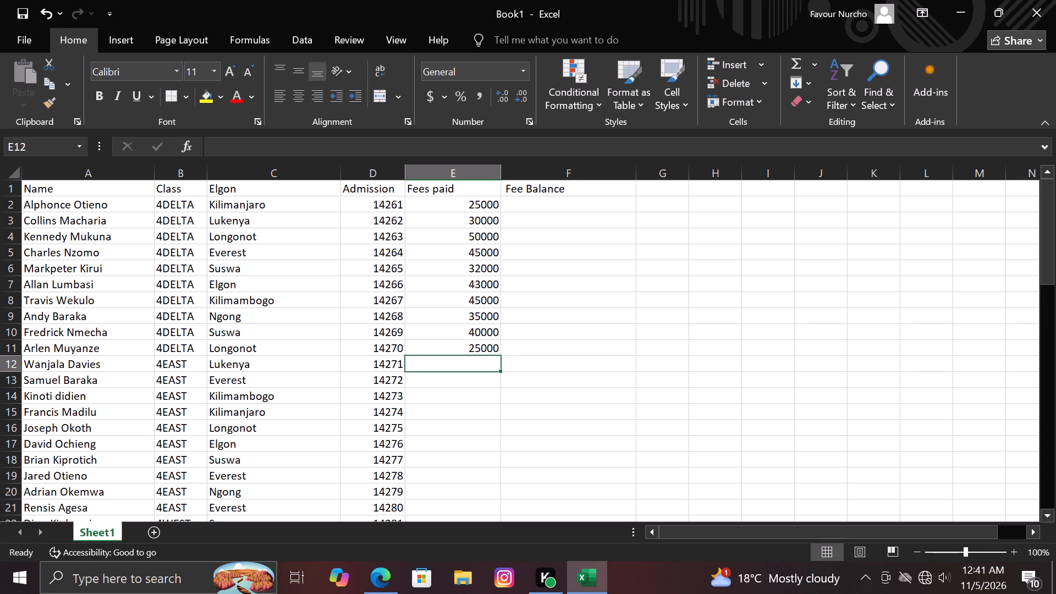
Enter fees paid of 50000, 34000 and 23000 in E12 through E14 for the first three 4EAST students.
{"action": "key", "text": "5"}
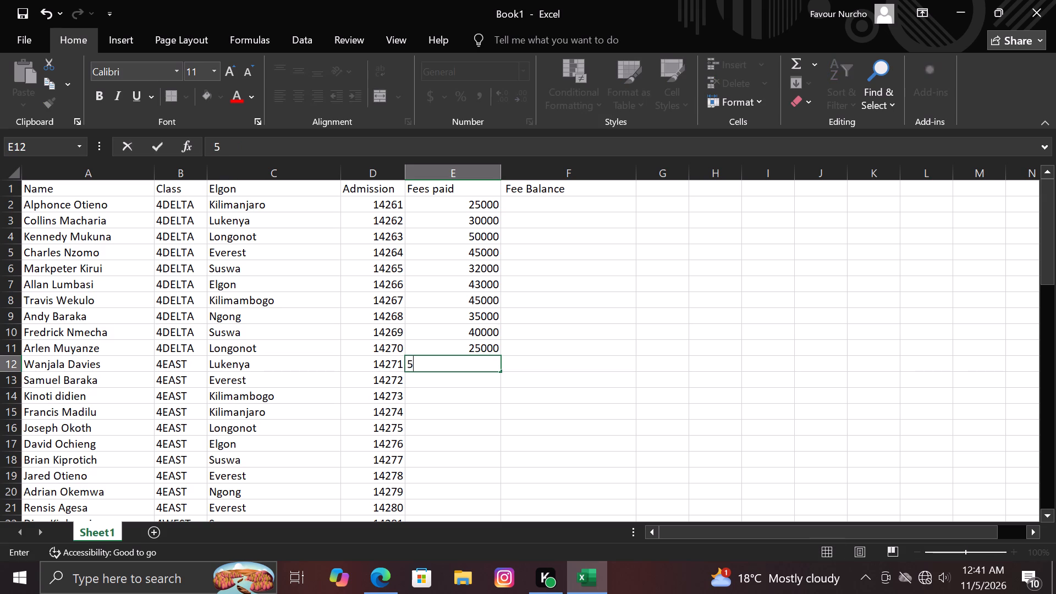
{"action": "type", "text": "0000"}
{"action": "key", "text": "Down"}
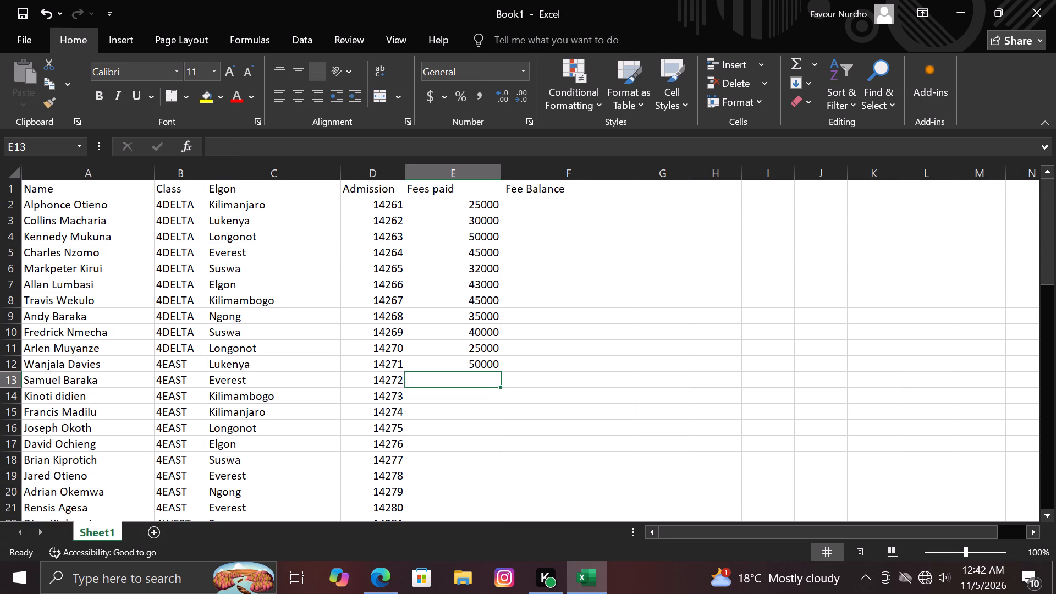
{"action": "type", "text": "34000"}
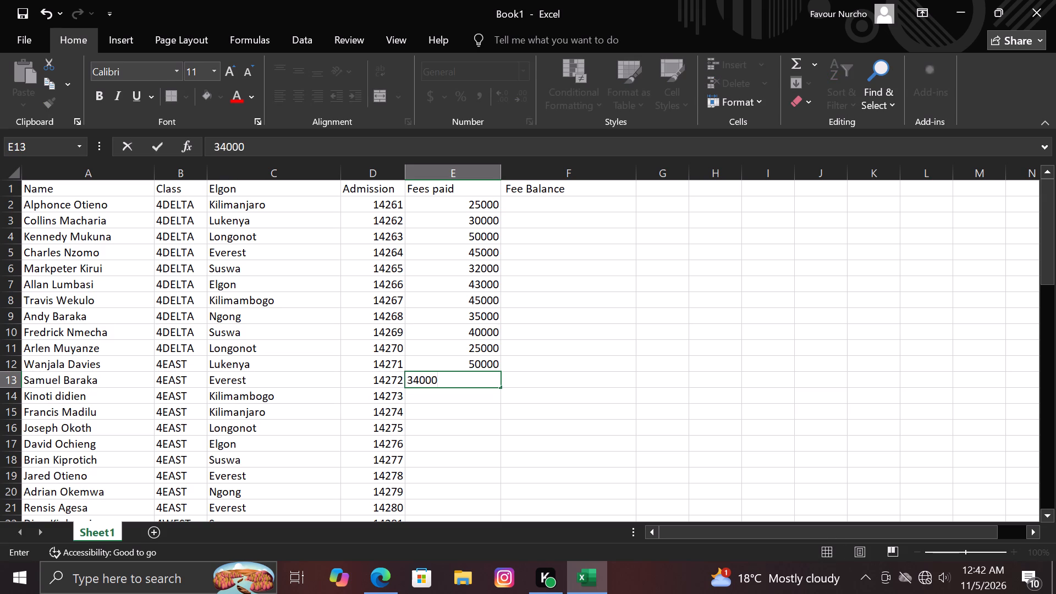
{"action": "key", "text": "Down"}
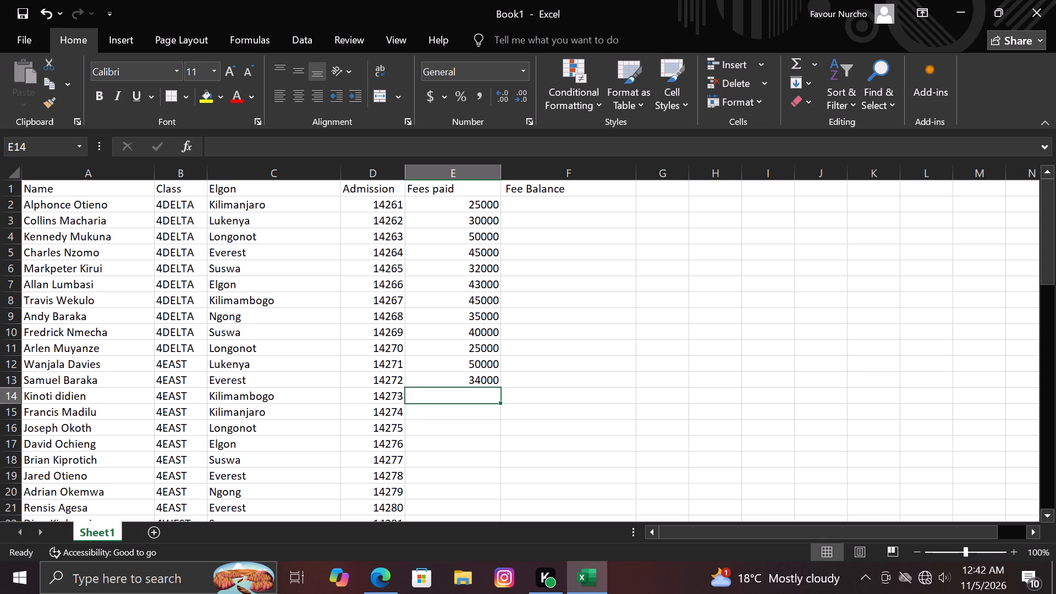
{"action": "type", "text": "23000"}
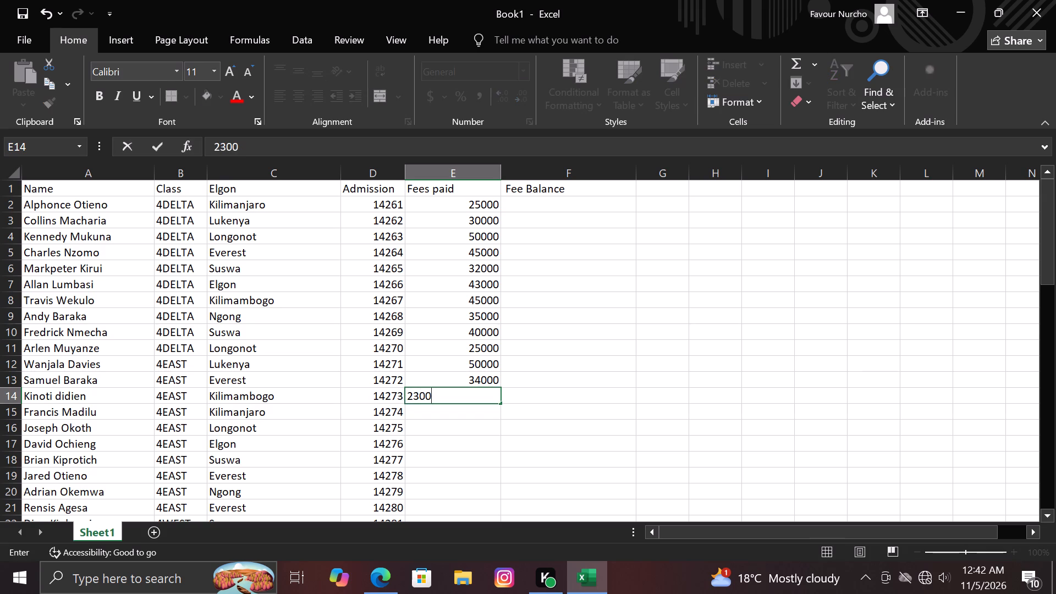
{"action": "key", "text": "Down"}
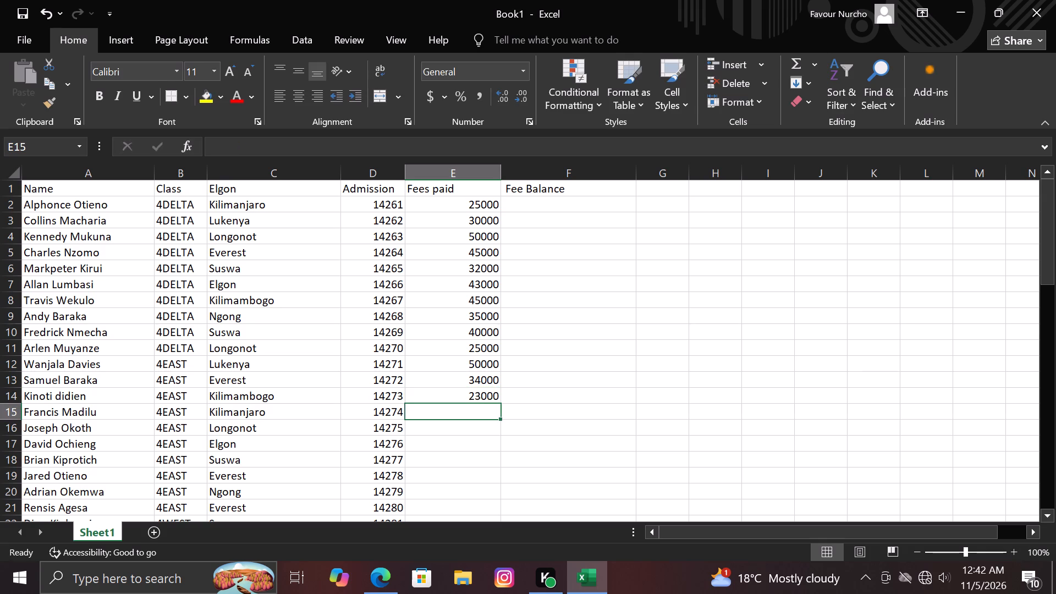
Enter fees paid of 37000, 45000, 31000 and 38000 in E15 through E18.
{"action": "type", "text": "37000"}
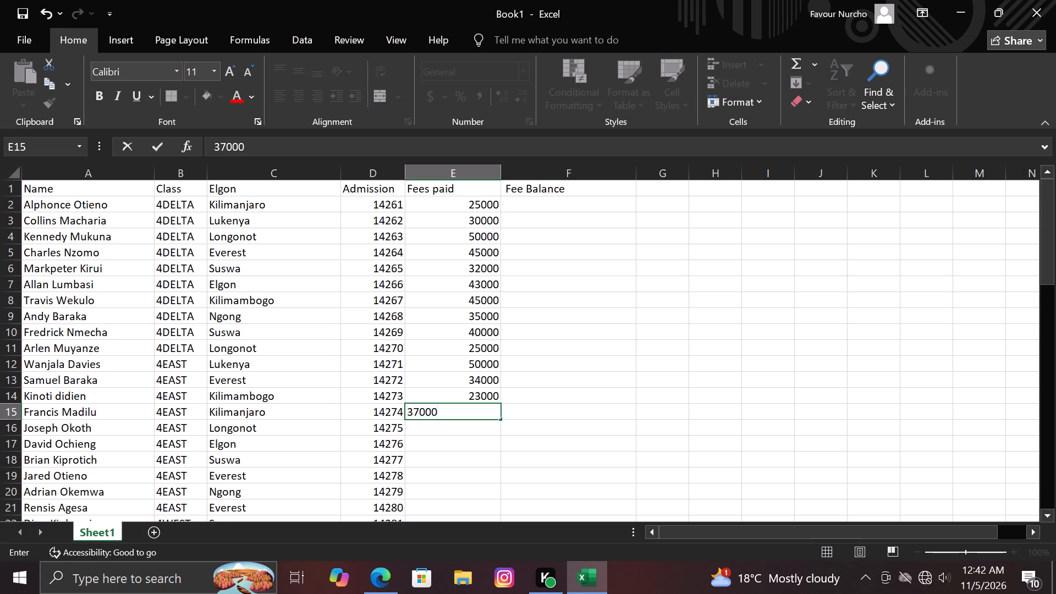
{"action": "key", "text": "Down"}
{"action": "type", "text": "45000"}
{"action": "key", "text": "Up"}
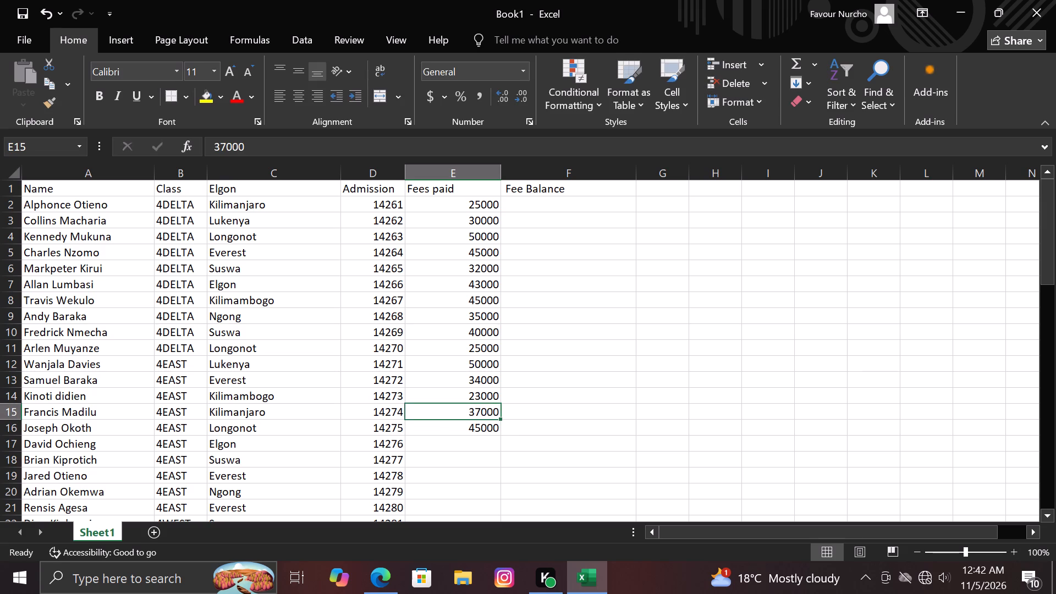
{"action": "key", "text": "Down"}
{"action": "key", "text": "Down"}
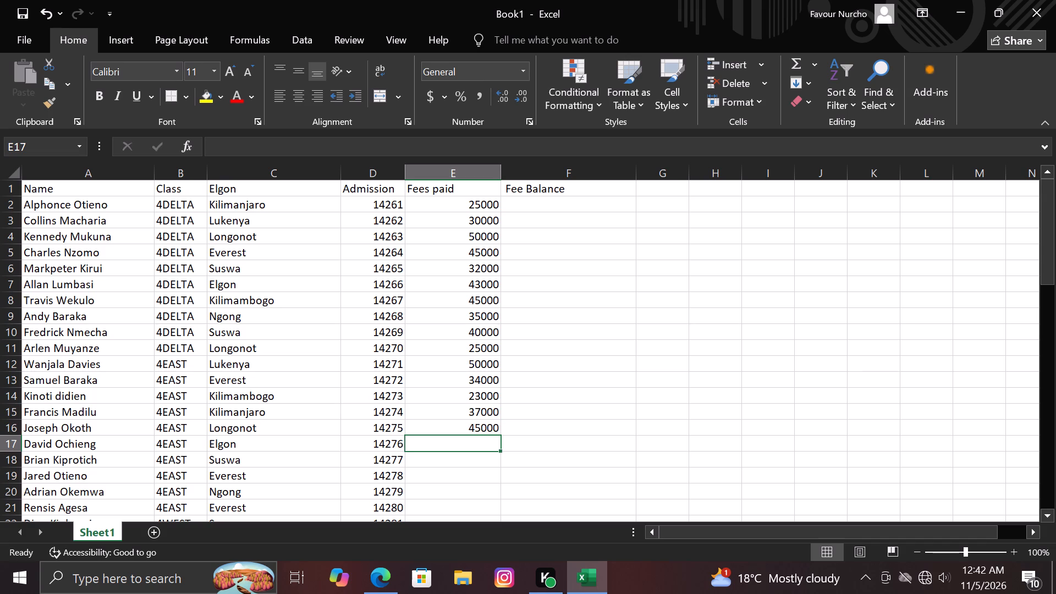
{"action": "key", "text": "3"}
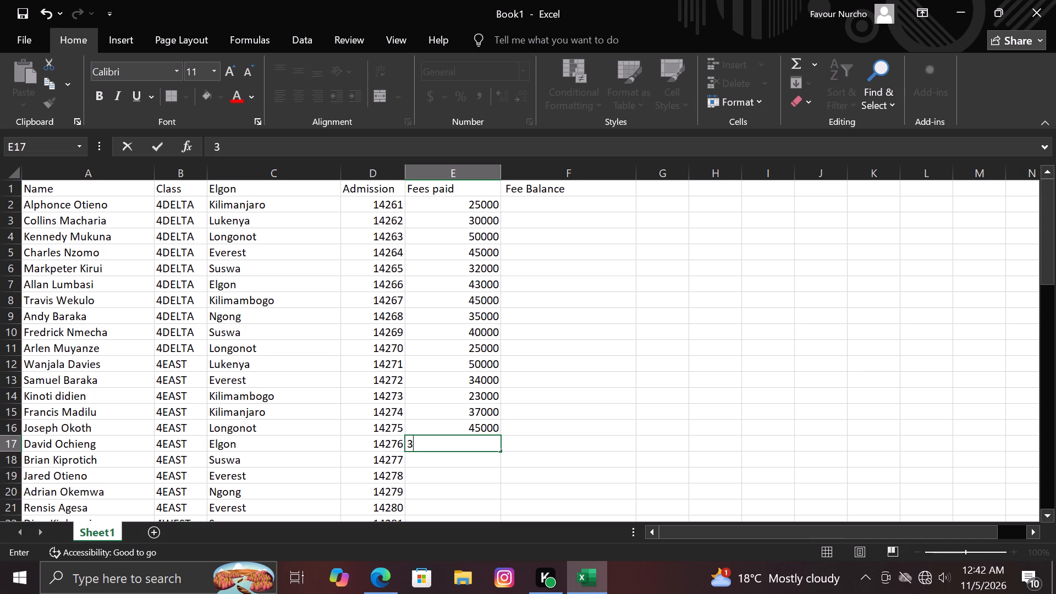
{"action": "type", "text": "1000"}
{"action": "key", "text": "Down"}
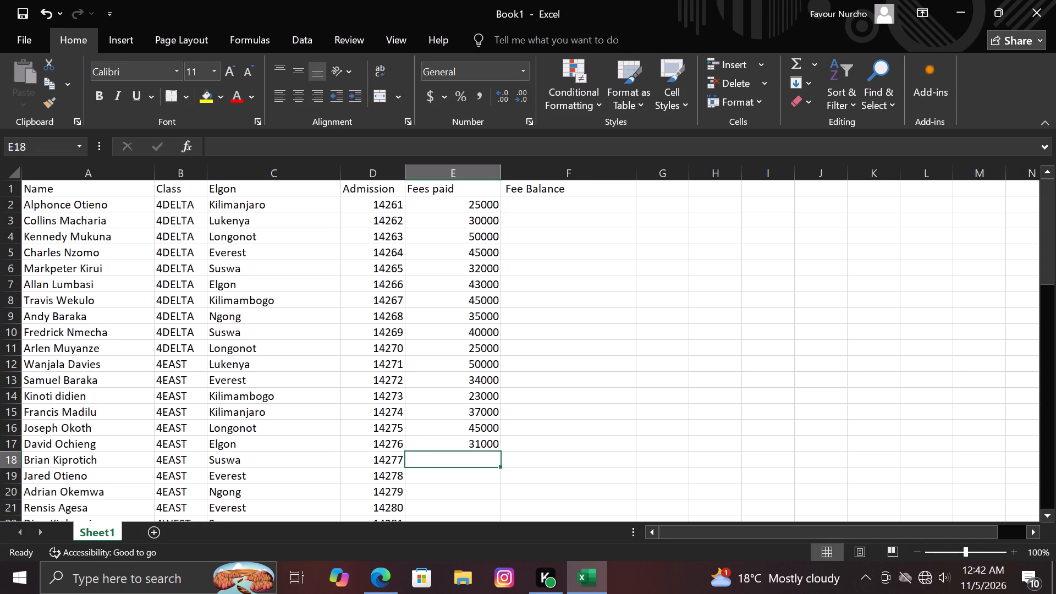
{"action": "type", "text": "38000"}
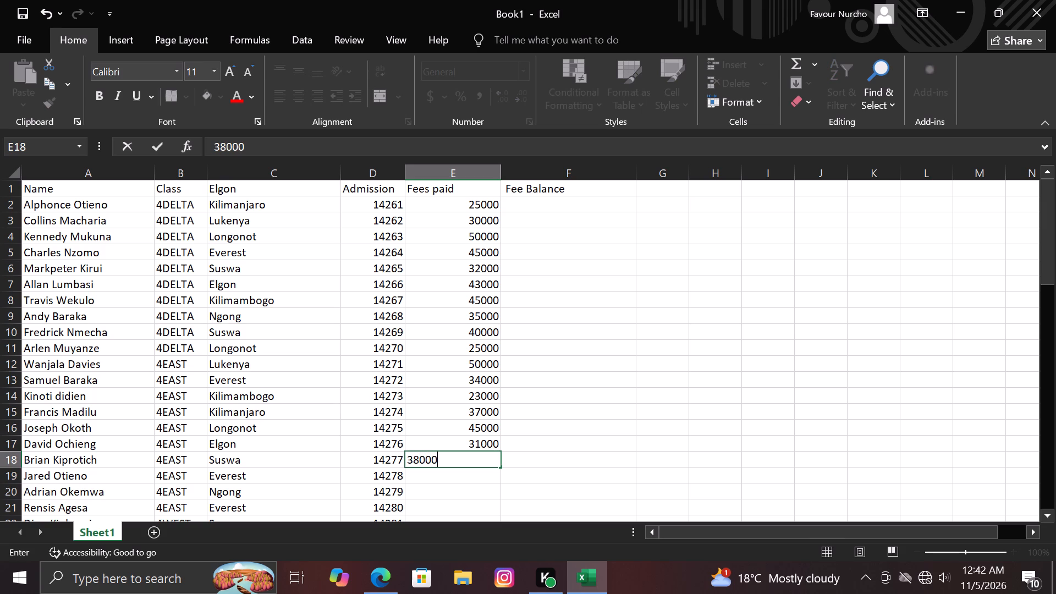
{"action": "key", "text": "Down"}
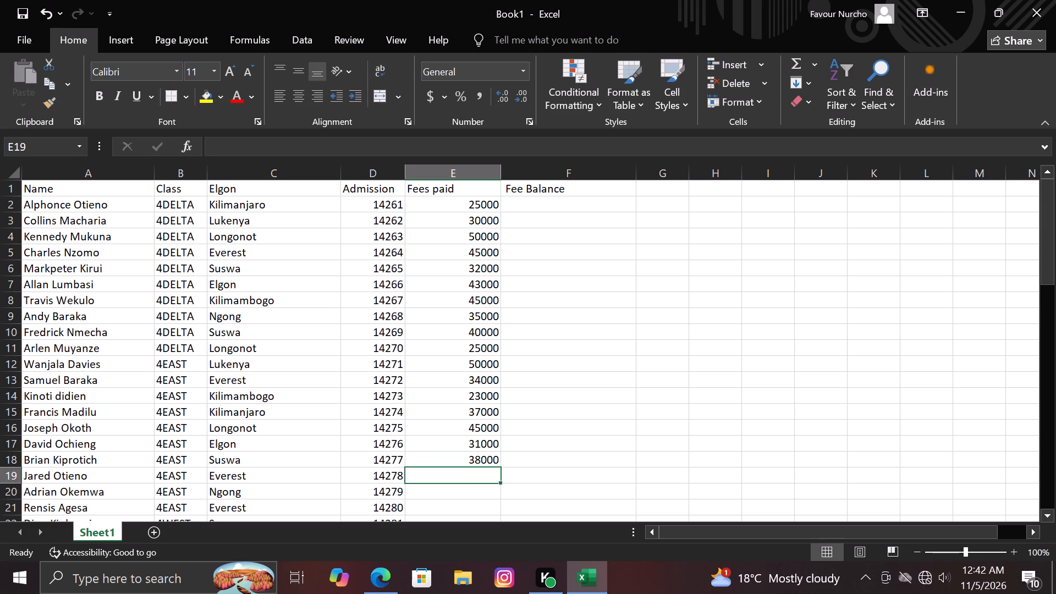
Enter fees paid of 34000, 45000 and 33000 in E19 through E21 for the last three 4EAST students.
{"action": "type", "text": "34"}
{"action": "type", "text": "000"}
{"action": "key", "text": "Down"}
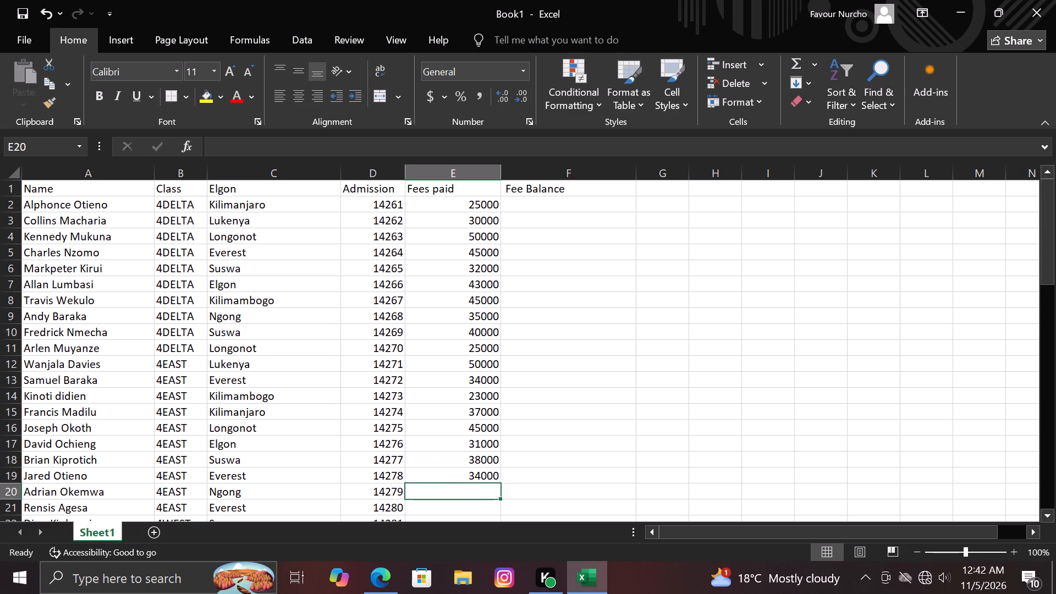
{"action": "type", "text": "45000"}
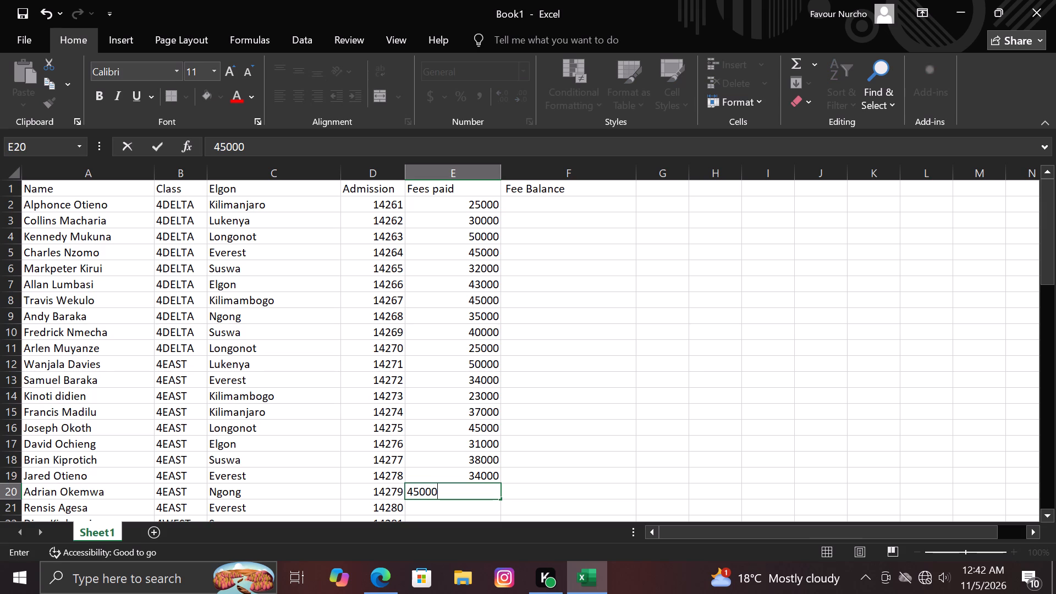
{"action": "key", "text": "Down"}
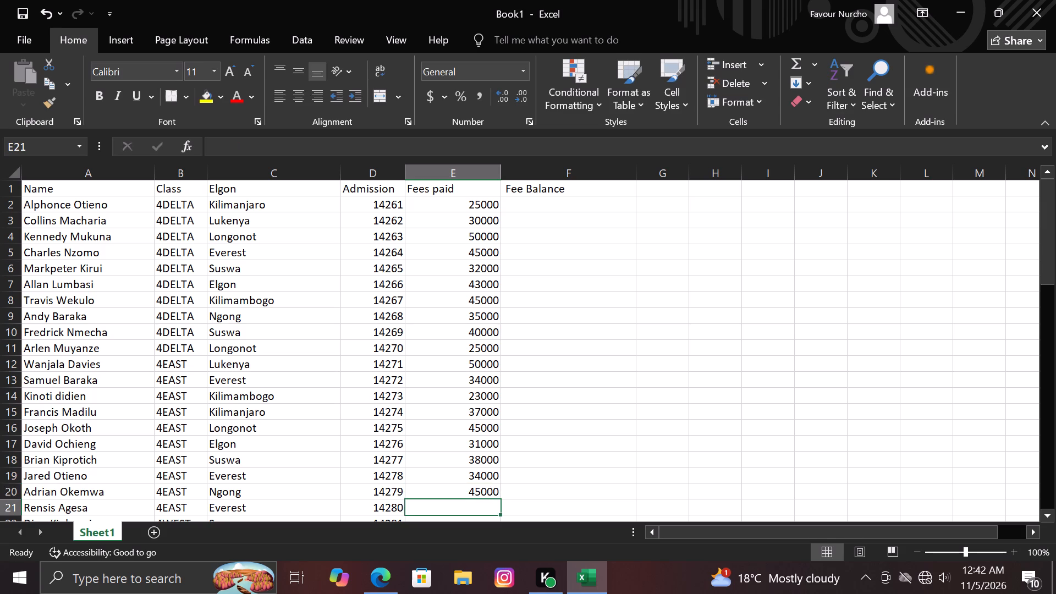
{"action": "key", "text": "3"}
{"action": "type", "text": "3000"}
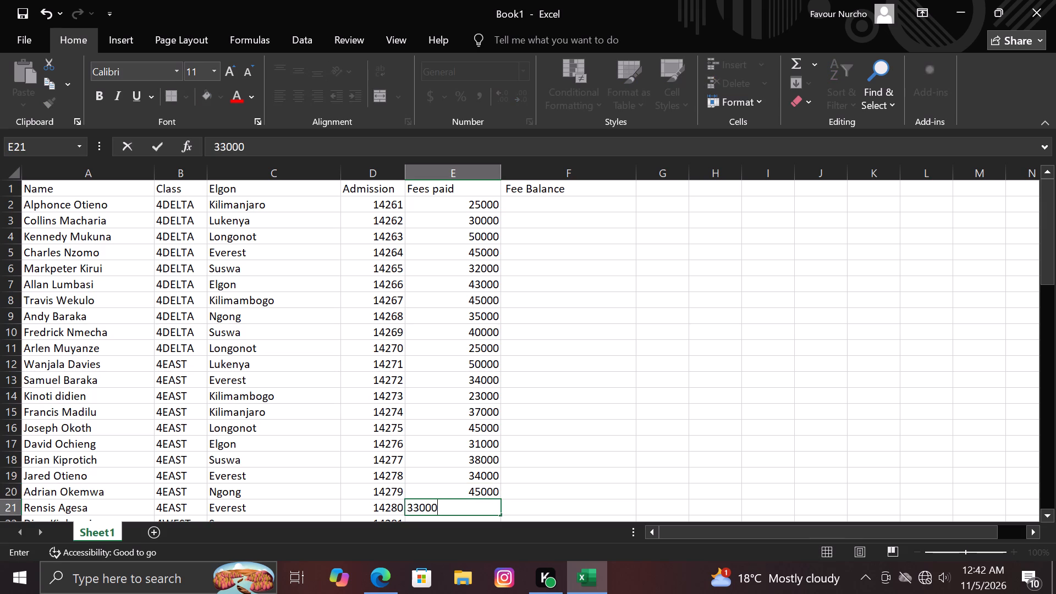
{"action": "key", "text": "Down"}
Enter fees paid of 23000, 45000 and 50000 in E22 through E24 for the first three 4WEST students.
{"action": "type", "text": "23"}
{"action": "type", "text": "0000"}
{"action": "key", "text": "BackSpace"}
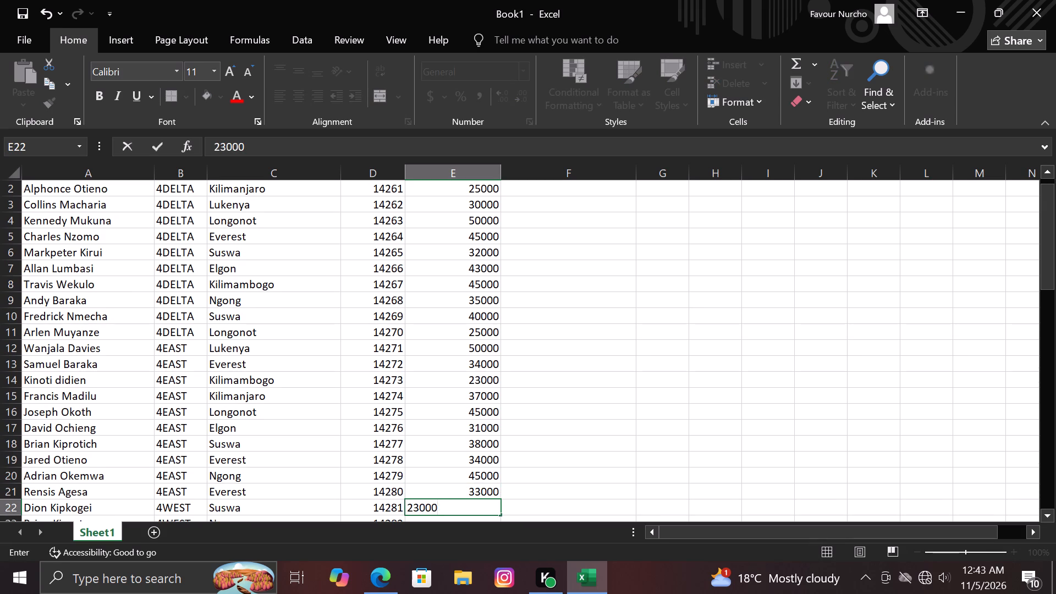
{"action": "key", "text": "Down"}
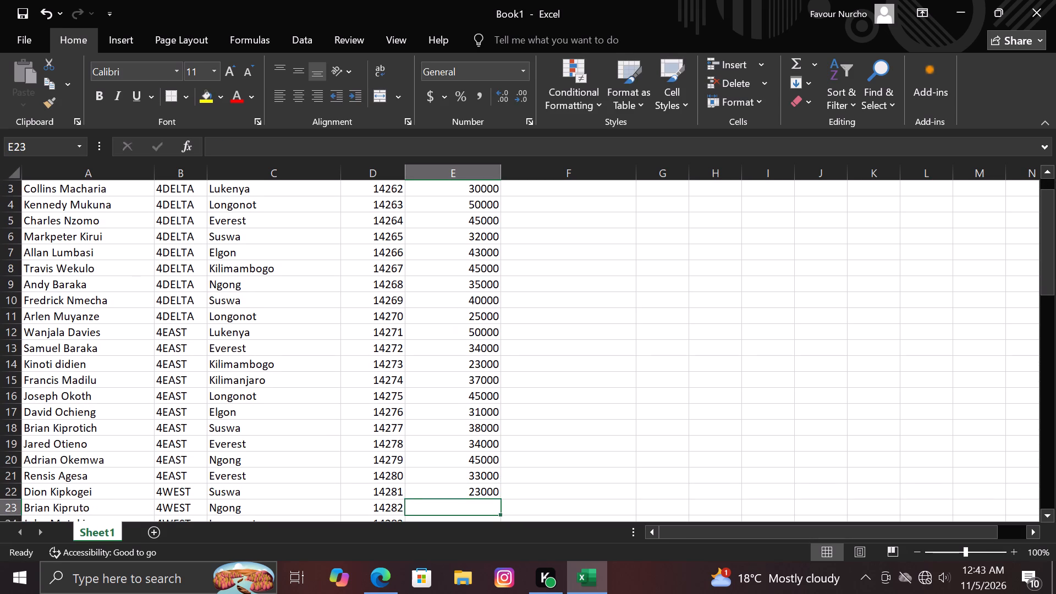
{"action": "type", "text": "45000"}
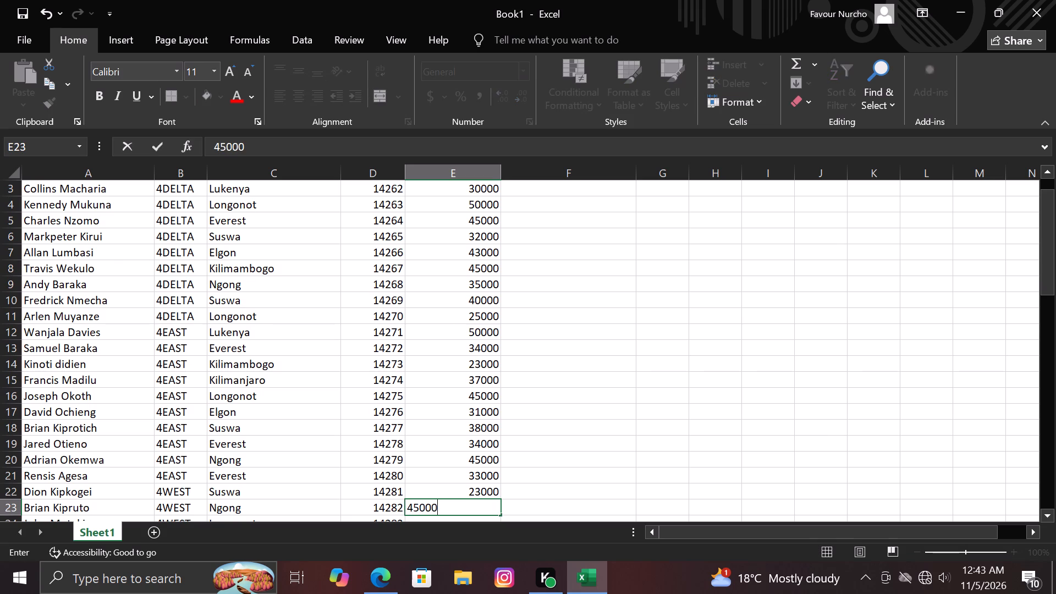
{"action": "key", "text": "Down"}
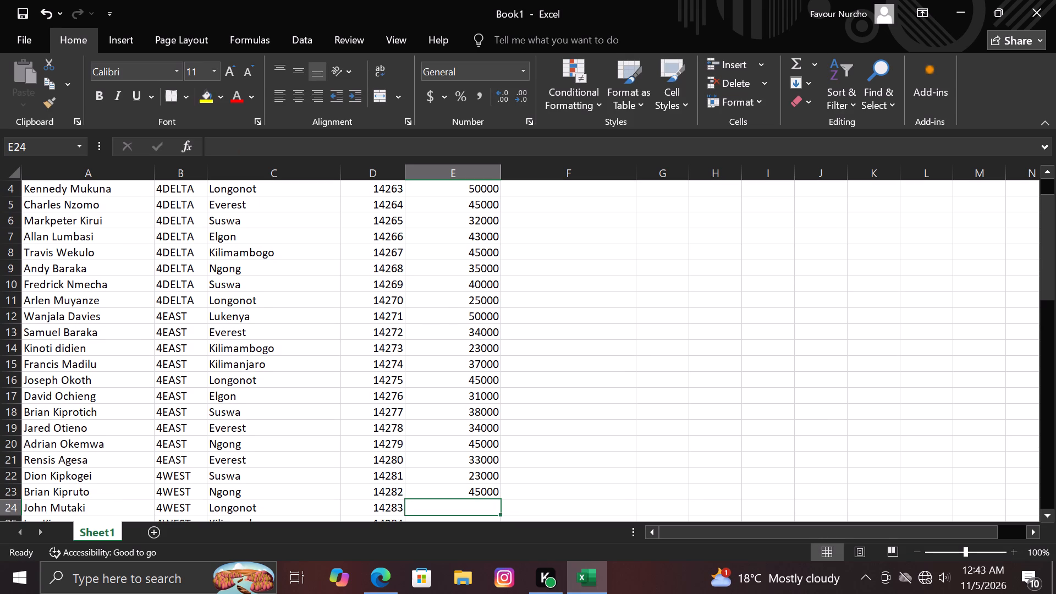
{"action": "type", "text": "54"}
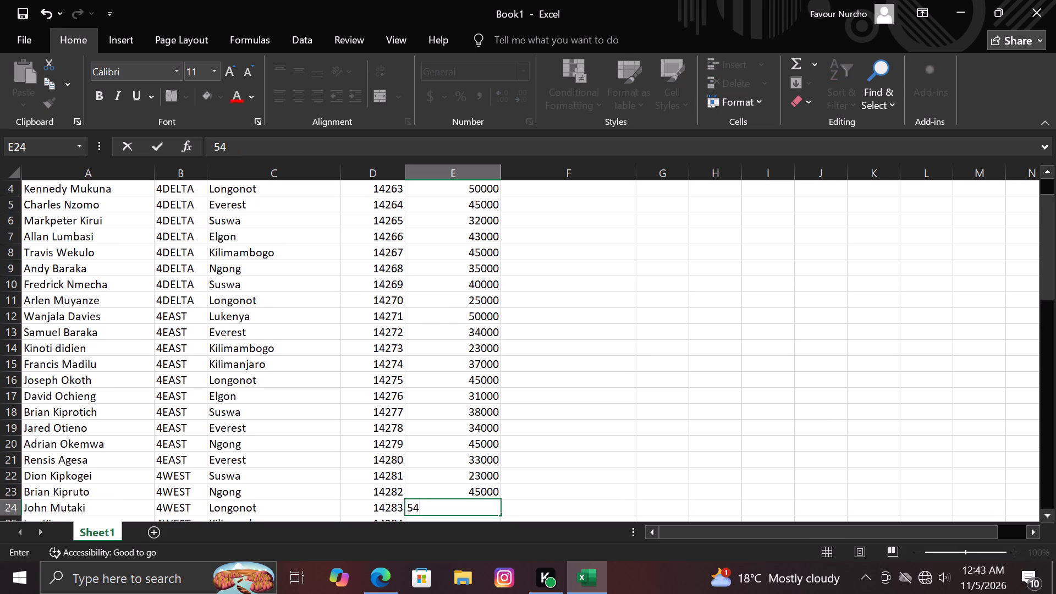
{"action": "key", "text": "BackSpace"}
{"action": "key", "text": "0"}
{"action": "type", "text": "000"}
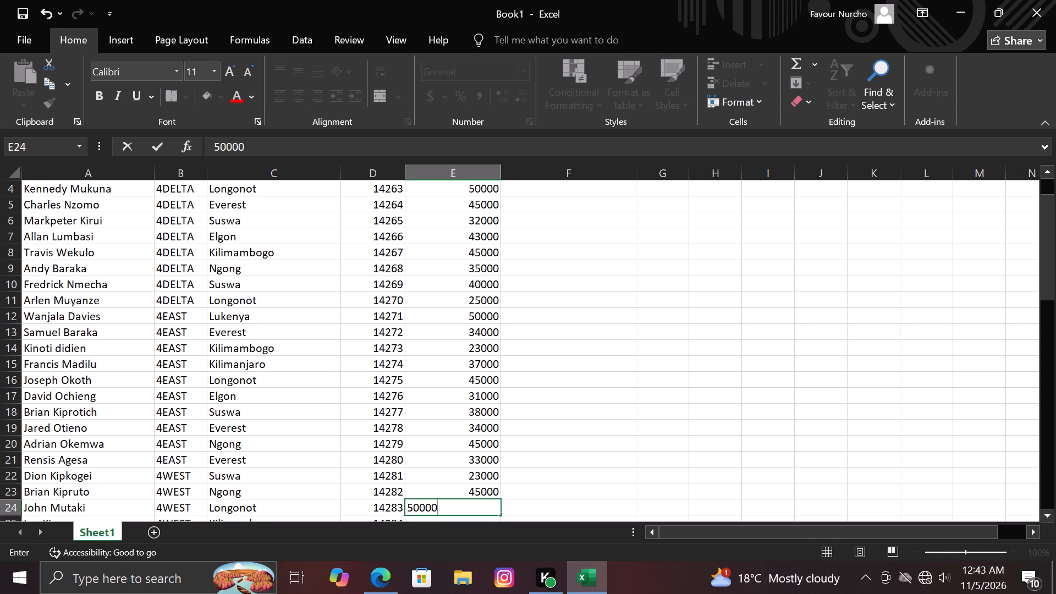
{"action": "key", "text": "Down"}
Enter fees paid of 34000 in E25 and 35000 in E26.
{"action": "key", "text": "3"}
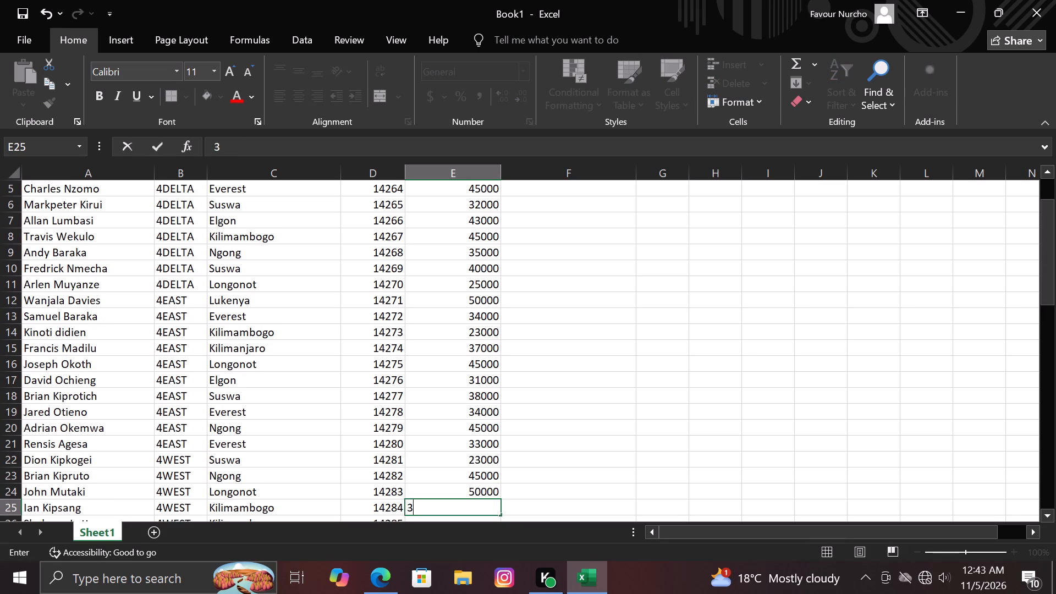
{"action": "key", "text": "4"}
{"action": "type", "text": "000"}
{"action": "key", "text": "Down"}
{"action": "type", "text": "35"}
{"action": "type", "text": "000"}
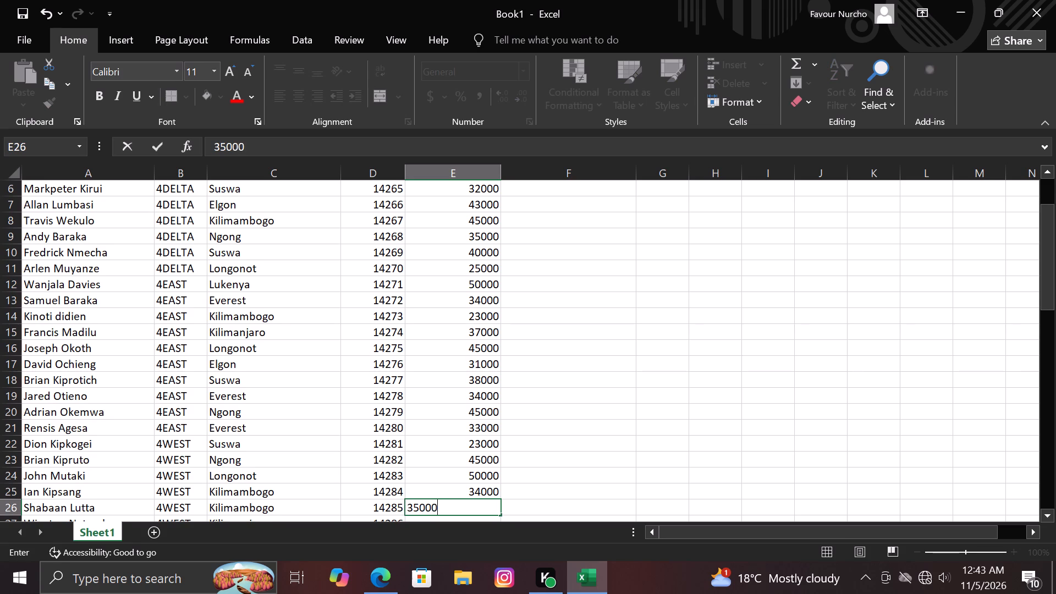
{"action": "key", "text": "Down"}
Enter fees paid of 50000 in E27, completing any missing zeros in the cell.
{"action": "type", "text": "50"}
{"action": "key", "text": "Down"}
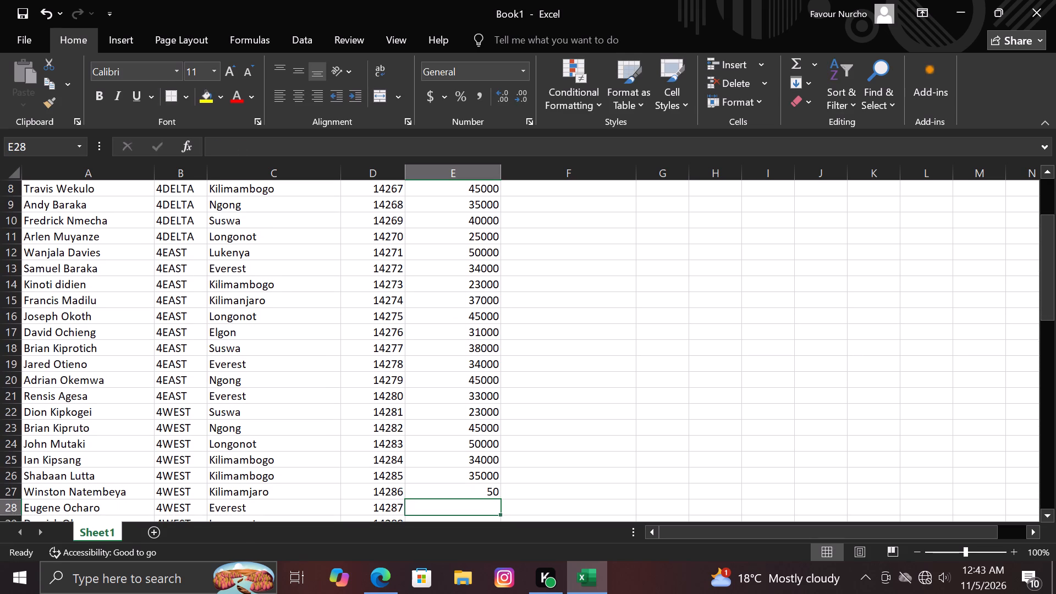
{"action": "double_click", "coordinate": [496, 493]}
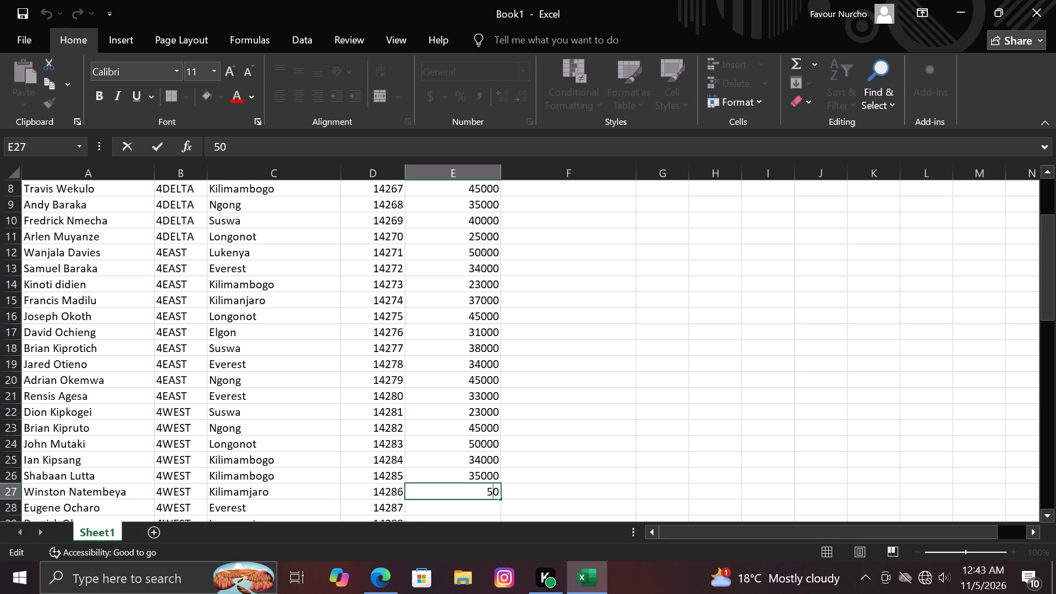
{"action": "type", "text": "00"}
{"action": "key", "text": "Down"}
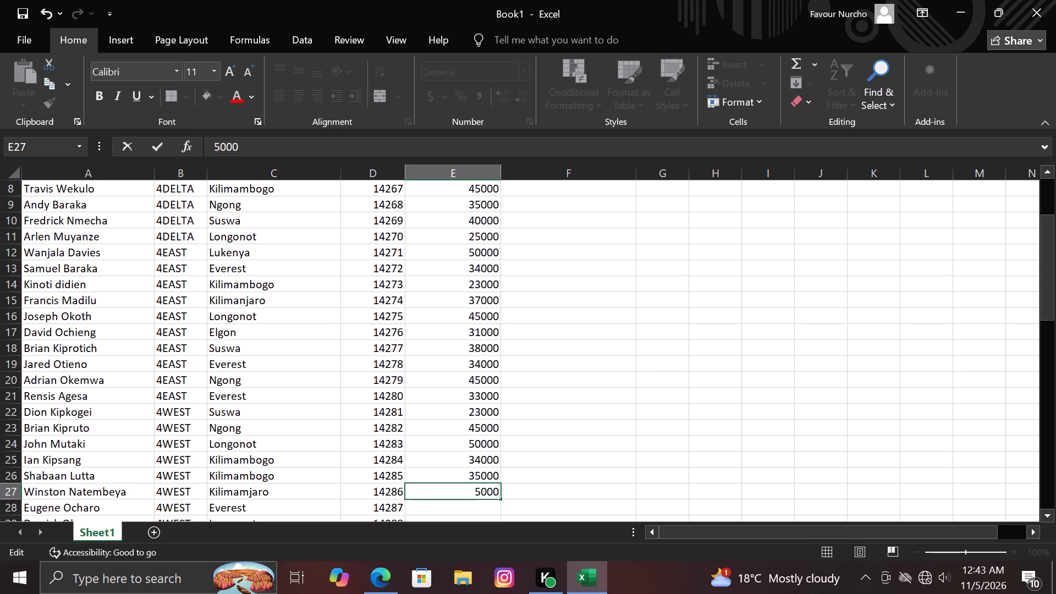
{"action": "key", "text": "0"}
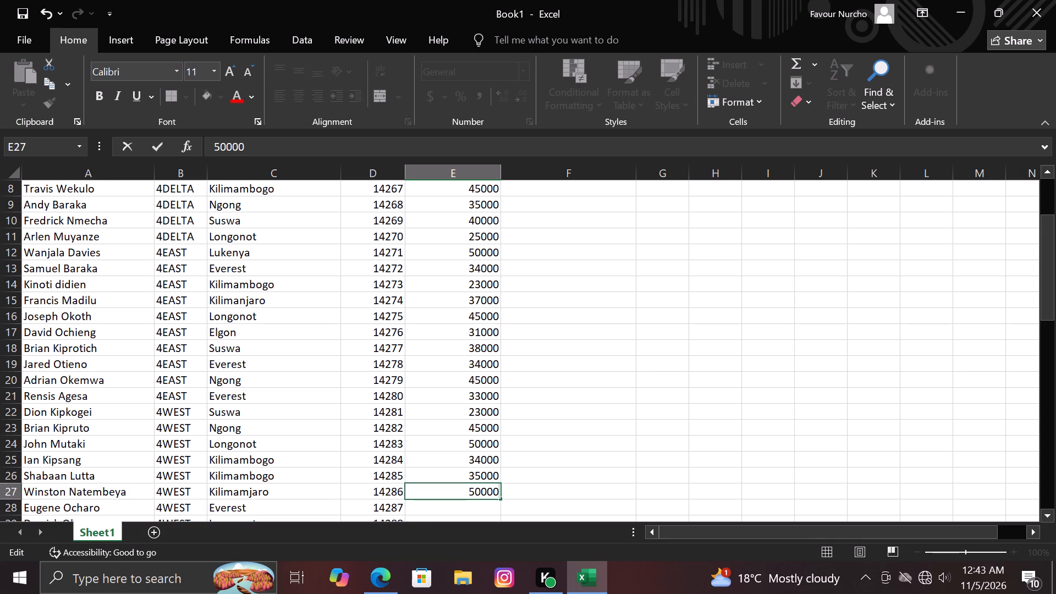
{"action": "left_click", "coordinate": [477, 501]}
{"action": "double_click", "coordinate": [477, 501]}
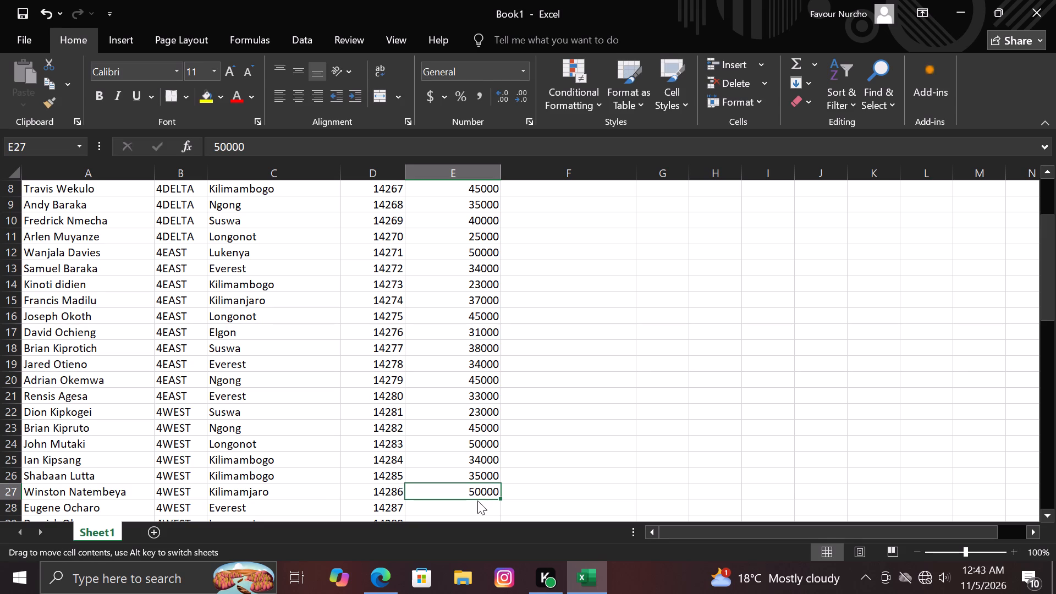
{"action": "left_click", "coordinate": [477, 501]}
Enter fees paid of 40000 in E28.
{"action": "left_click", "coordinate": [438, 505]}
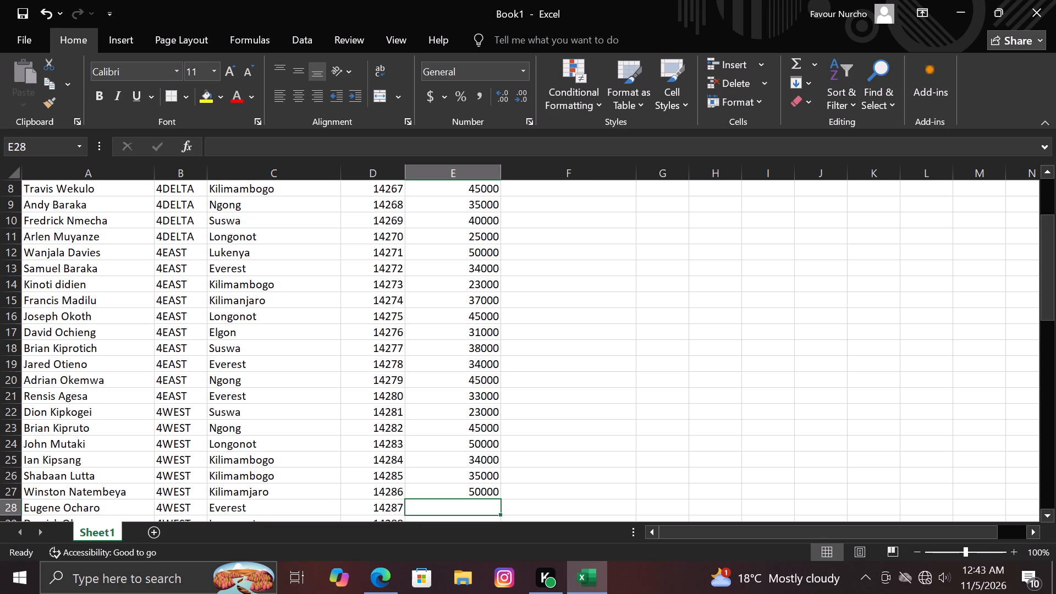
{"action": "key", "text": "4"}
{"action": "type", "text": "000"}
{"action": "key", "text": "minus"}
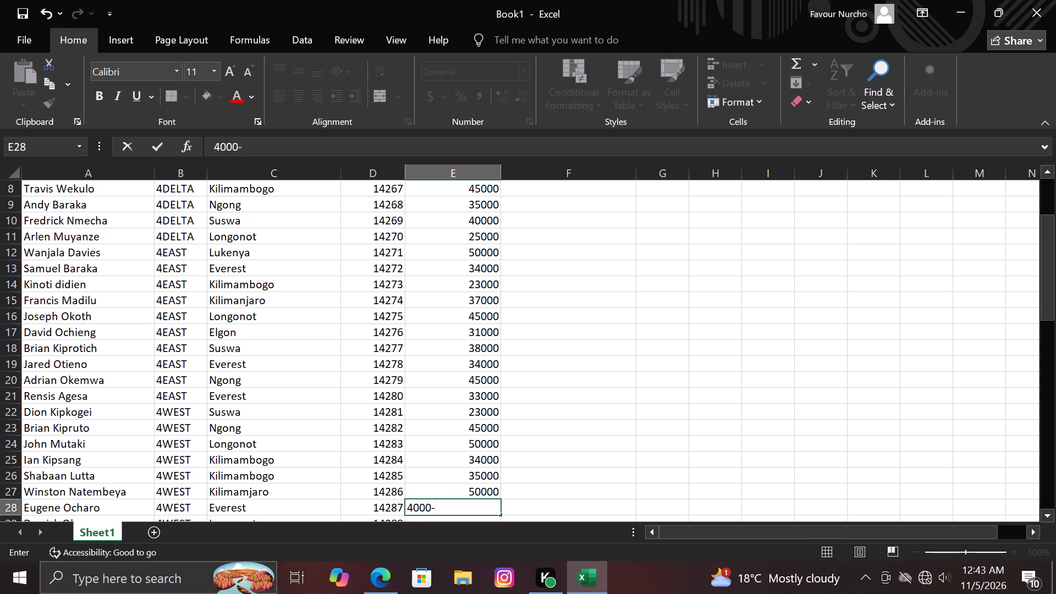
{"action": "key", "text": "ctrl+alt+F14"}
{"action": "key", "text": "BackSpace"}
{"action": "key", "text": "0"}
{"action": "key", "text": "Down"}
Set the fees paid in E28 to 43000 and enter 50000, 15000 and 45000 in E29 through E31 for the remaining 4WEST students.
{"action": "key", "text": "Up"}
{"action": "type", "text": "43000"}
{"action": "key", "text": "Down"}
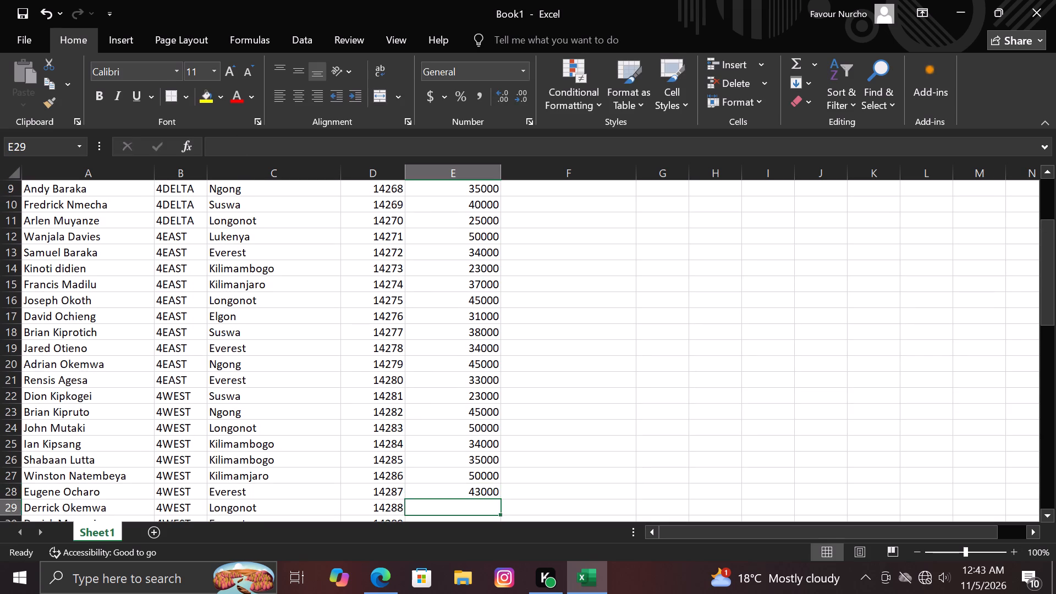
{"action": "type", "text": "50000"}
{"action": "key", "text": "Down"}
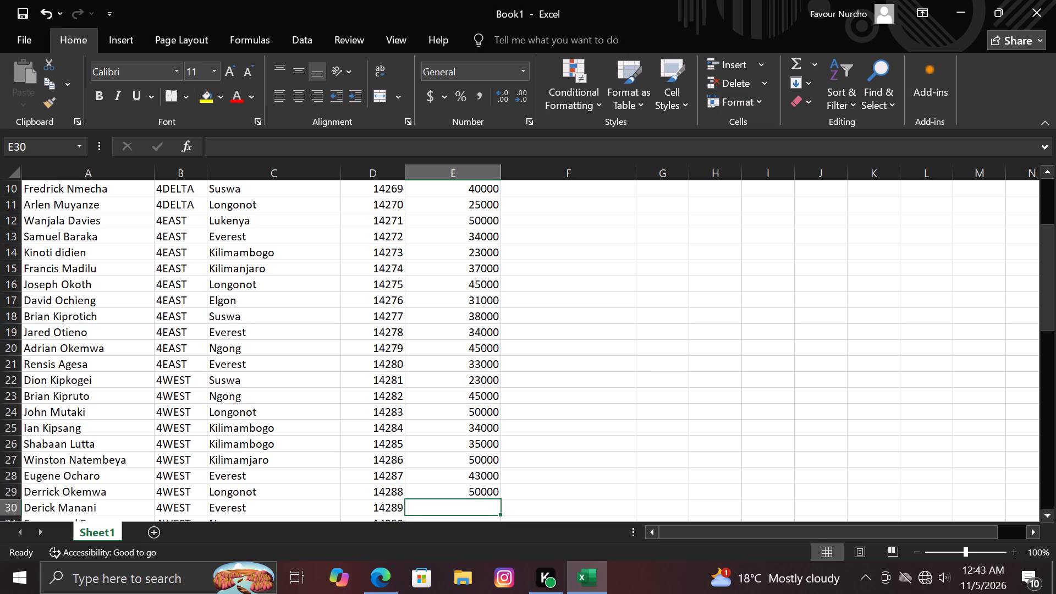
{"action": "key", "text": "1"}
{"action": "type", "text": "5000"}
{"action": "key", "text": "Down"}
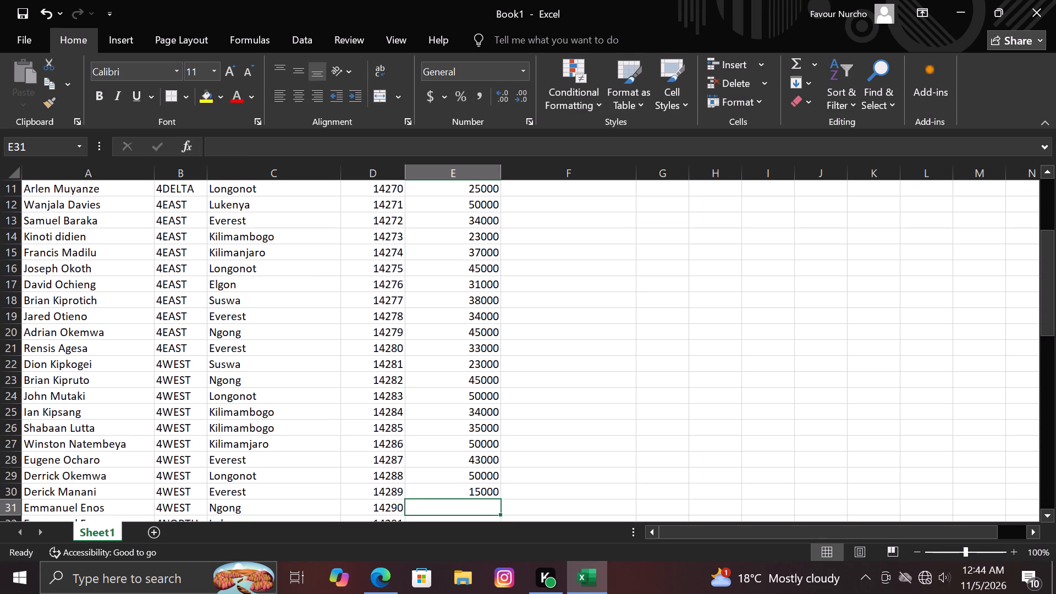
{"action": "type", "text": "45000"}
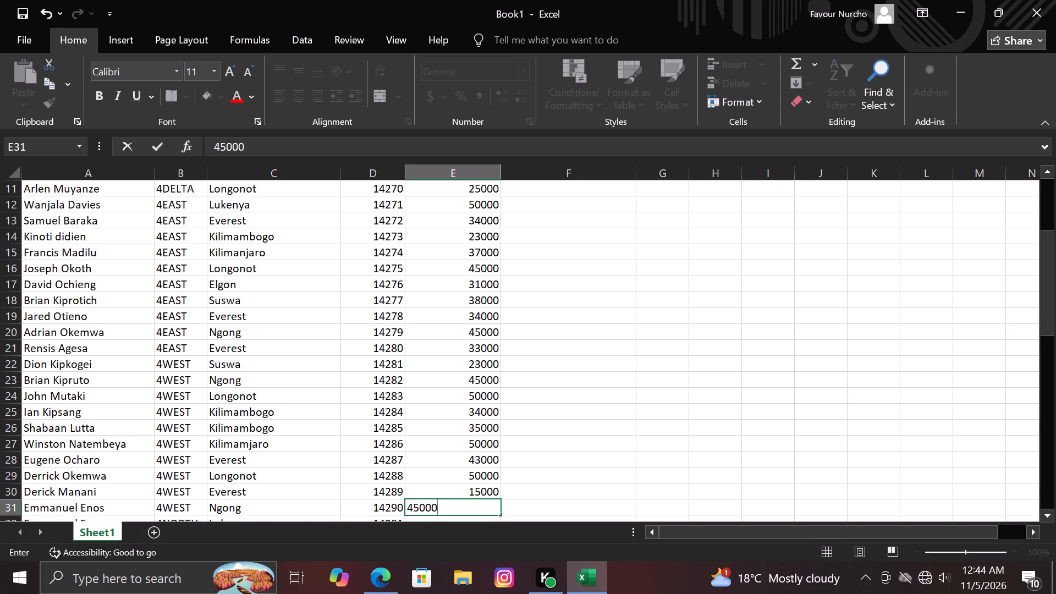
{"action": "key", "text": "Down"}
Enter fees paid of 40000, 47000 and 49000 in E32 through E34 for the first three 4NORTH students.
{"action": "key", "text": "4"}
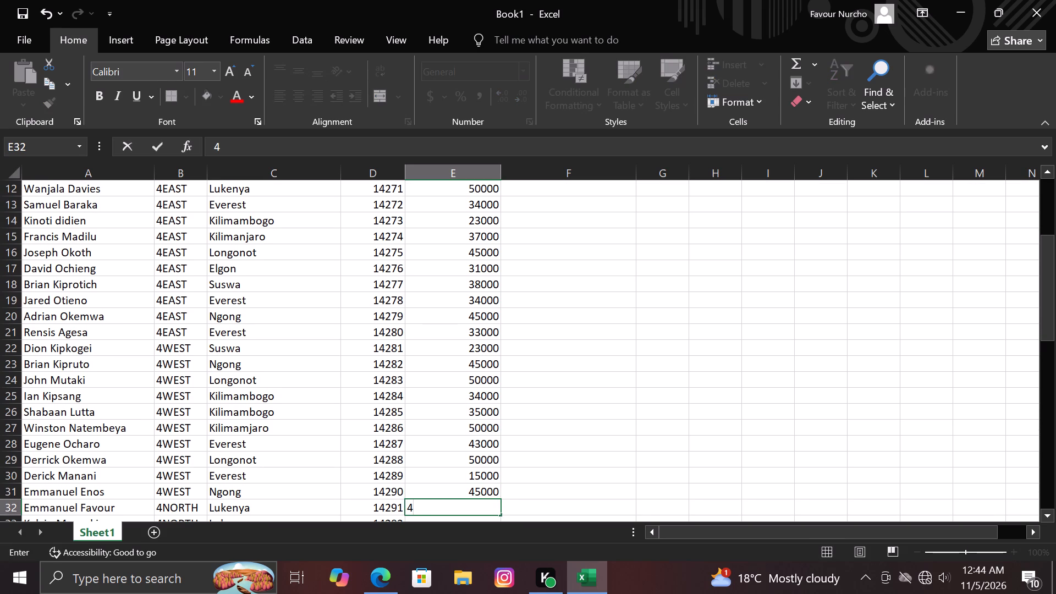
{"action": "type", "text": "0000"}
{"action": "key", "text": "Down"}
{"action": "type", "text": "47000"}
{"action": "key", "text": "Down"}
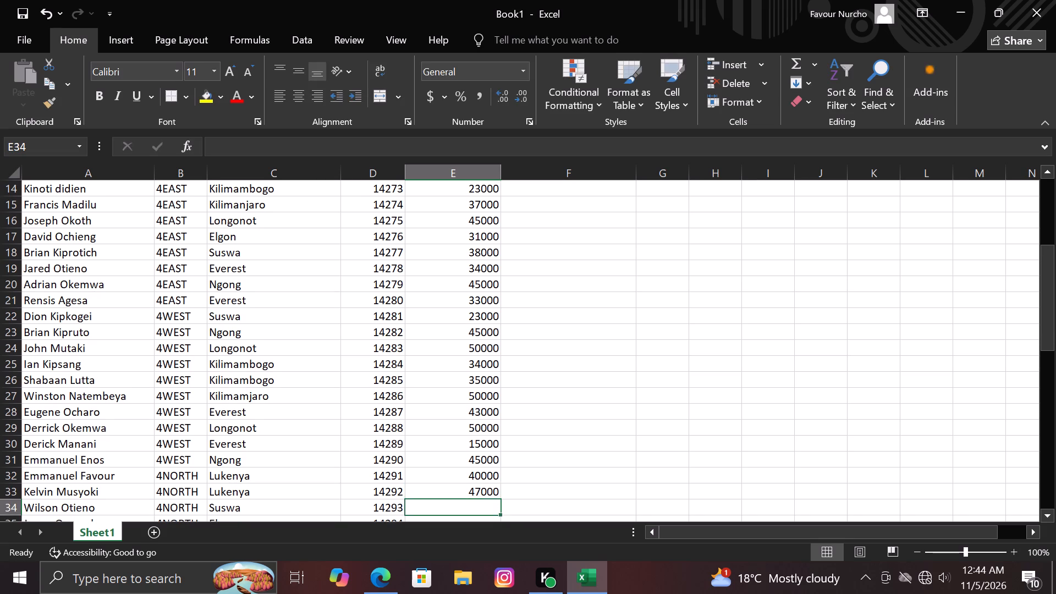
{"action": "type", "text": "49000"}
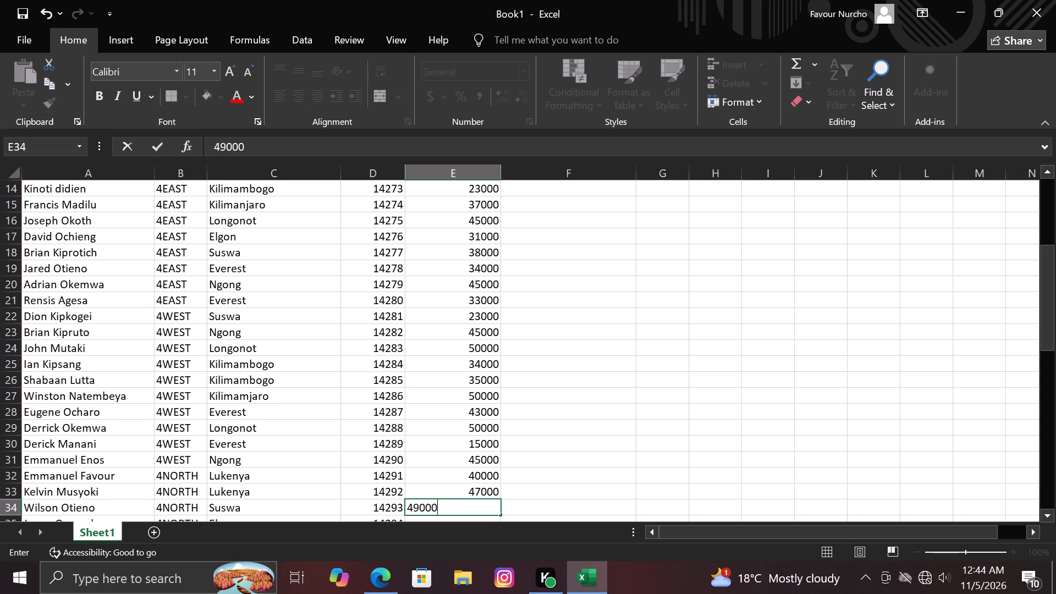
{"action": "key", "text": "Down"}
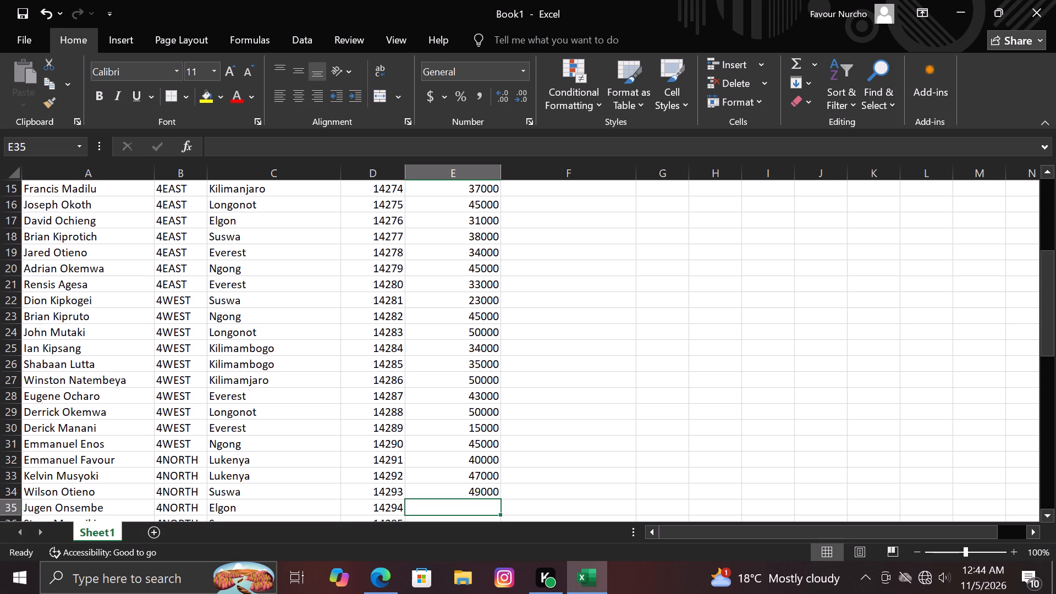
Enter fees paid of 45000 in E35 and 34000 in E36.
{"action": "type", "text": "45000"}
{"action": "key", "text": "Down"}
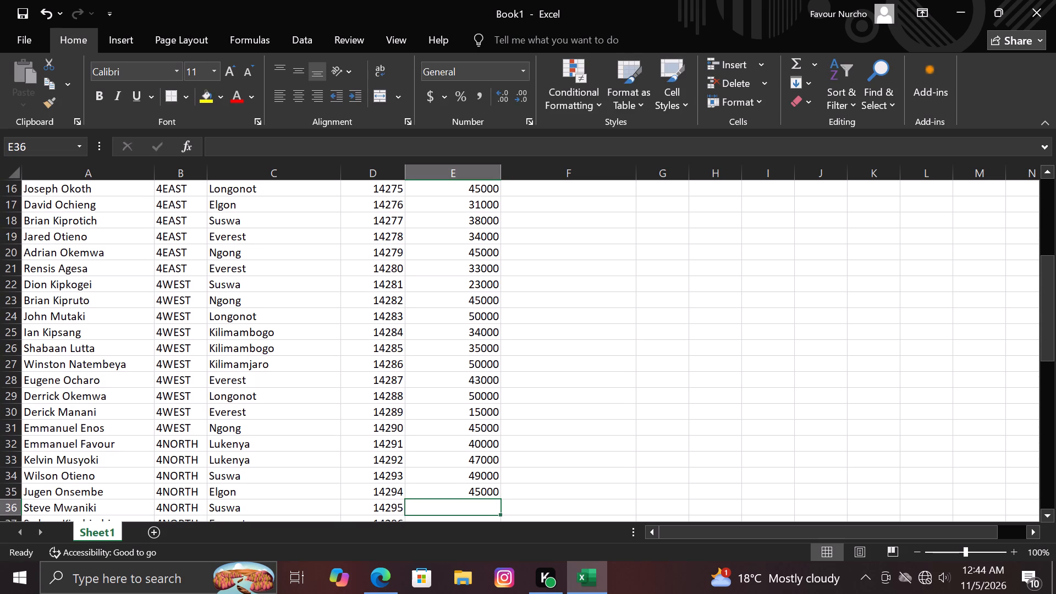
{"action": "type", "text": "34"}
{"action": "type", "text": "000"}
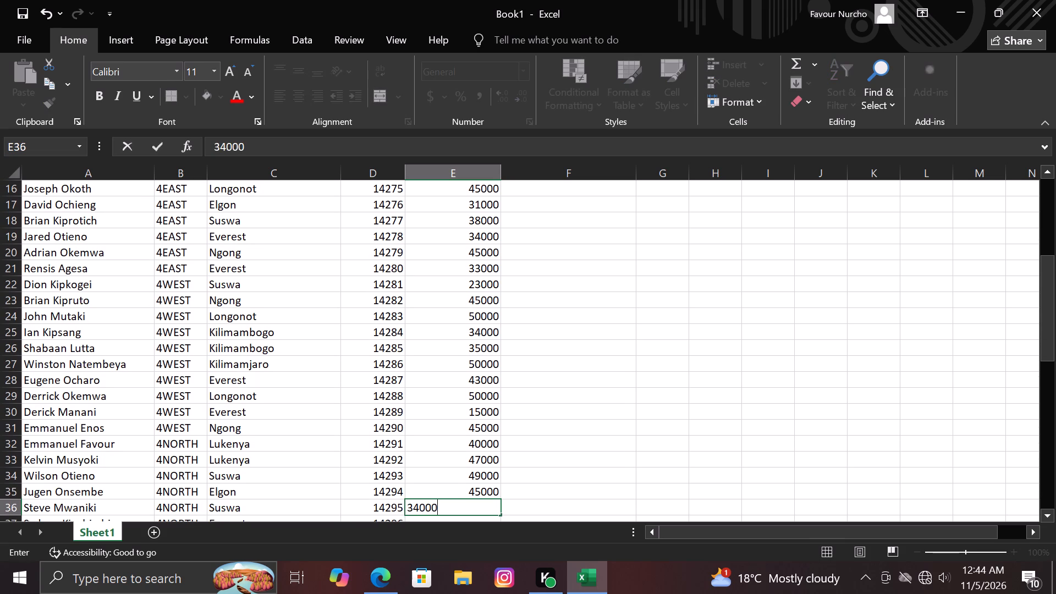
{"action": "key", "text": "Down"}
Enter fees paid of 45000 in E37 and 34 in E38.
{"action": "type", "text": "459"}
{"action": "key", "text": "BackSpace"}
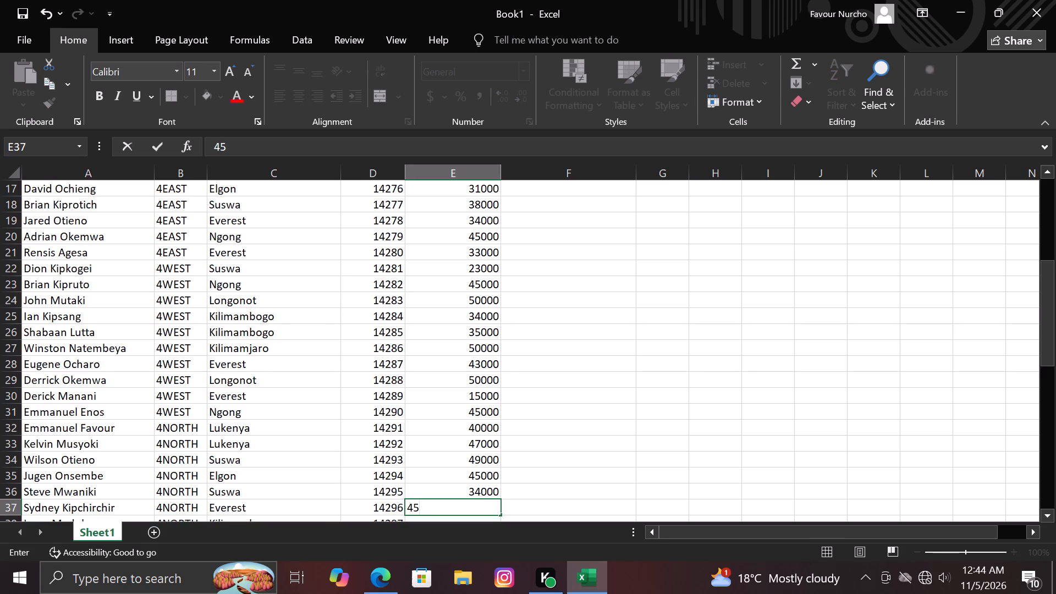
{"action": "type", "text": "000"}
{"action": "key", "text": "Down"}
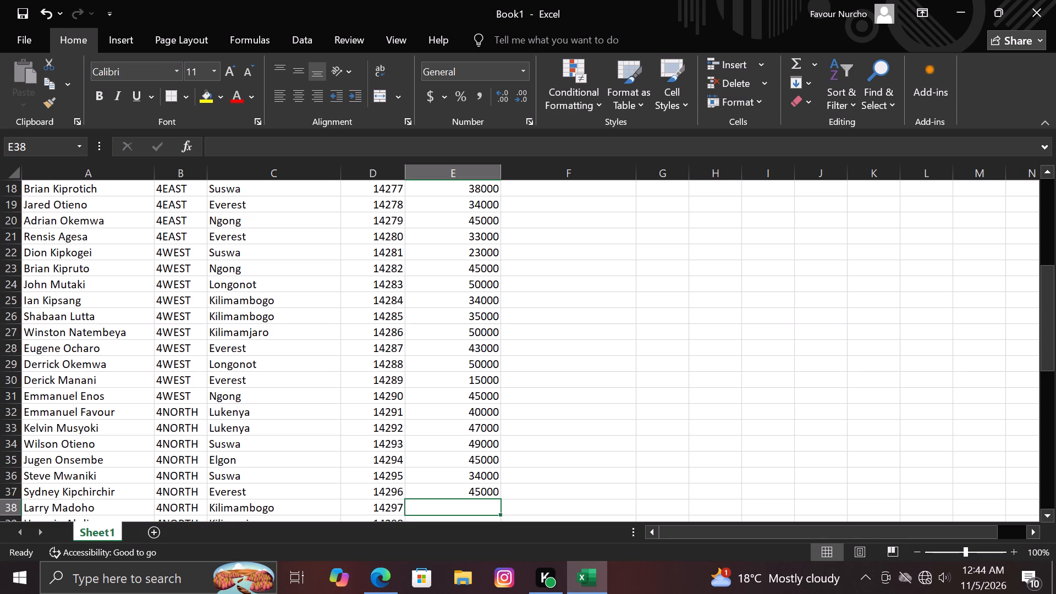
{"action": "type", "text": "34"}
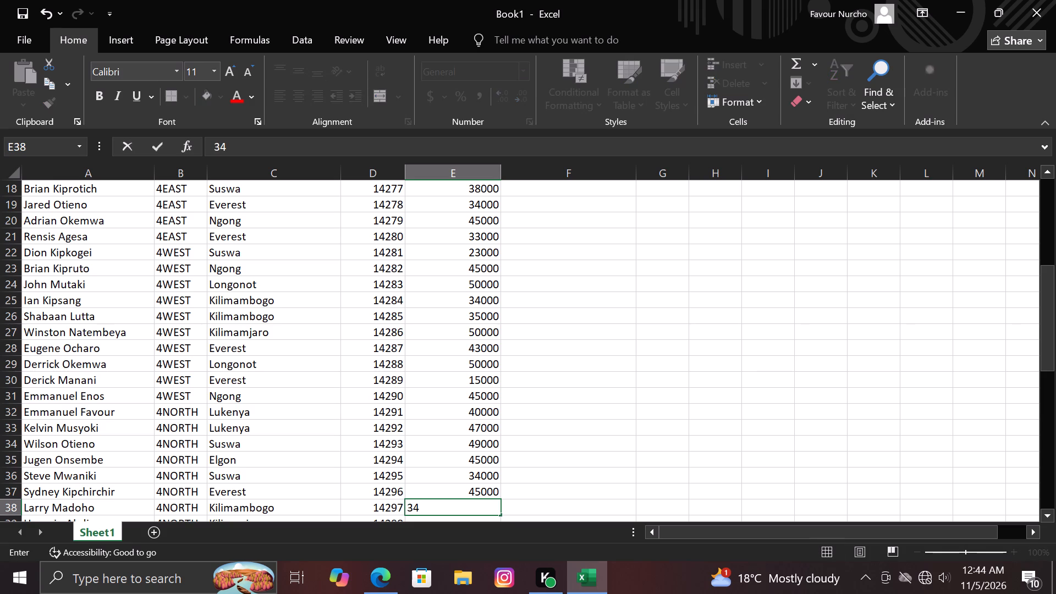
{"action": "key", "text": "Right"}
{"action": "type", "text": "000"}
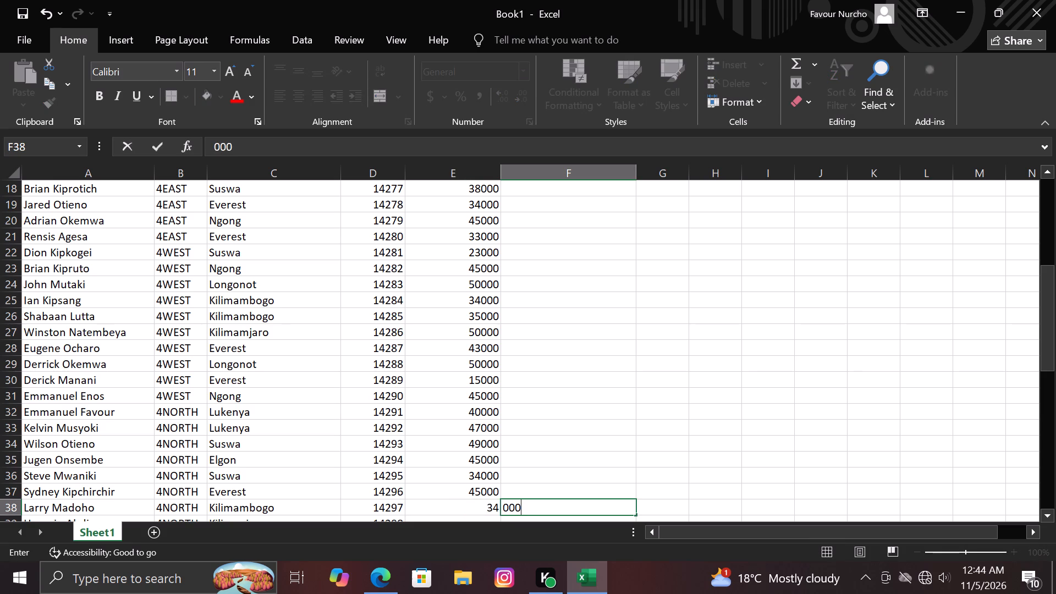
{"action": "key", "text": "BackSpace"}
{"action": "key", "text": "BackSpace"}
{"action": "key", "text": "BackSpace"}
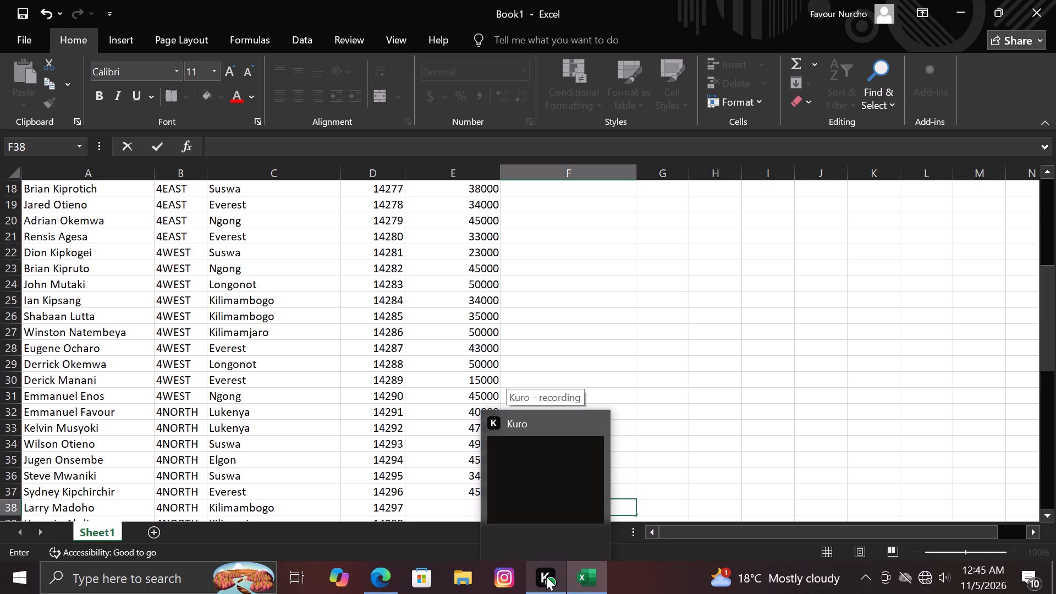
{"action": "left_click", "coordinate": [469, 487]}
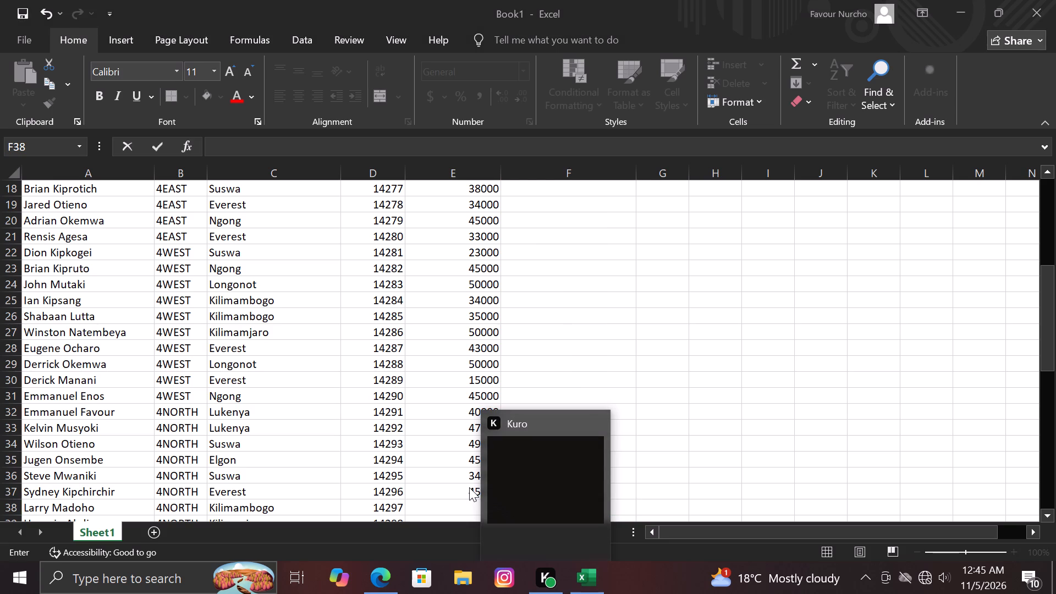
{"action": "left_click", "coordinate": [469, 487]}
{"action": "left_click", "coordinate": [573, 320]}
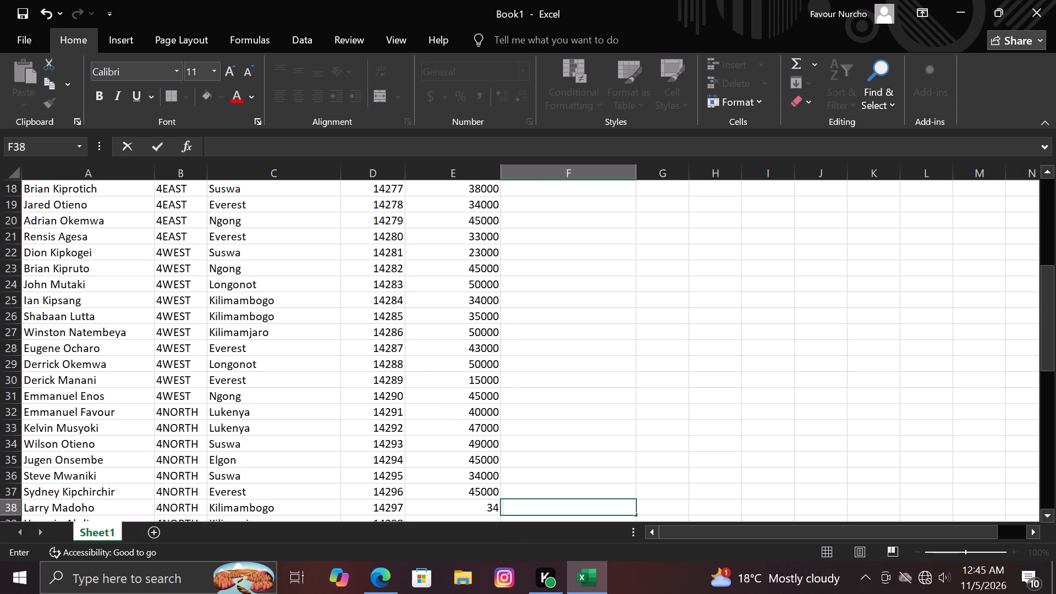
Set the fees paid in E38 to 34000.
{"action": "left_click", "coordinate": [495, 510]}
{"action": "left_click", "coordinate": [495, 510]}
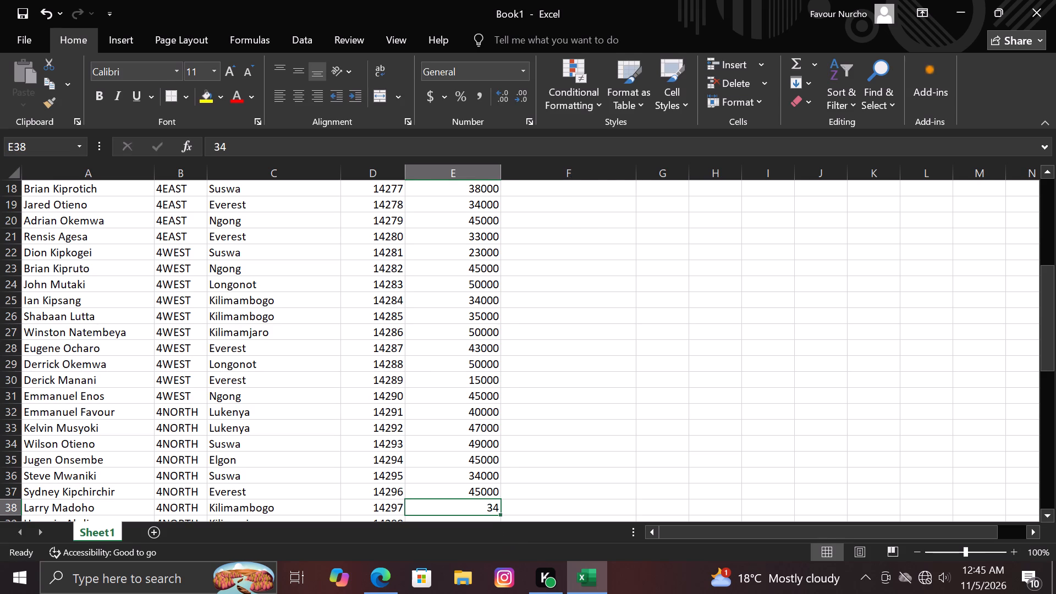
{"action": "double_click", "coordinate": [497, 508]}
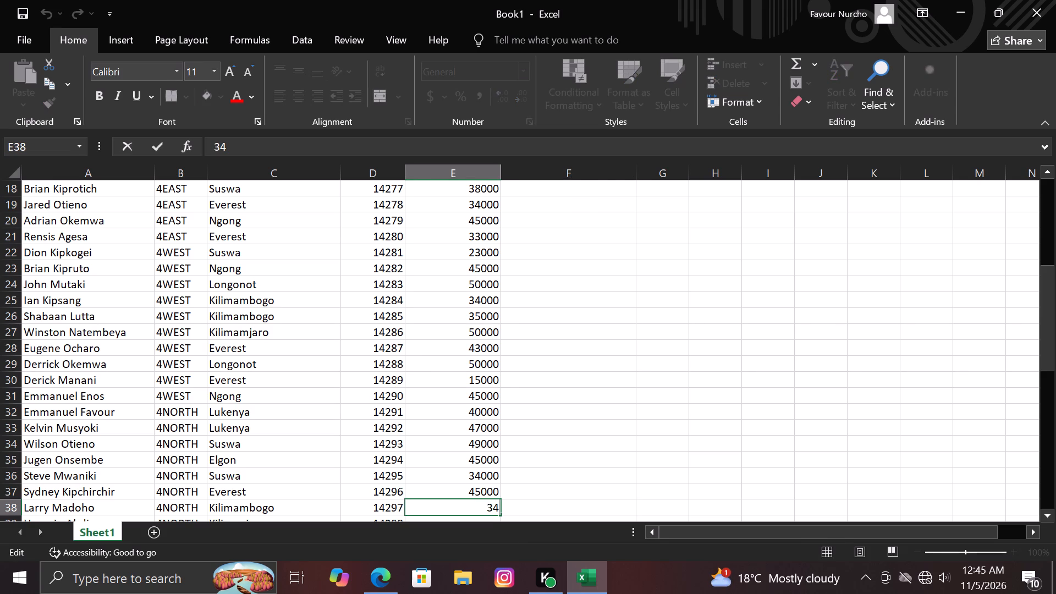
{"action": "type", "text": "00"}
{"action": "key", "text": "0"}
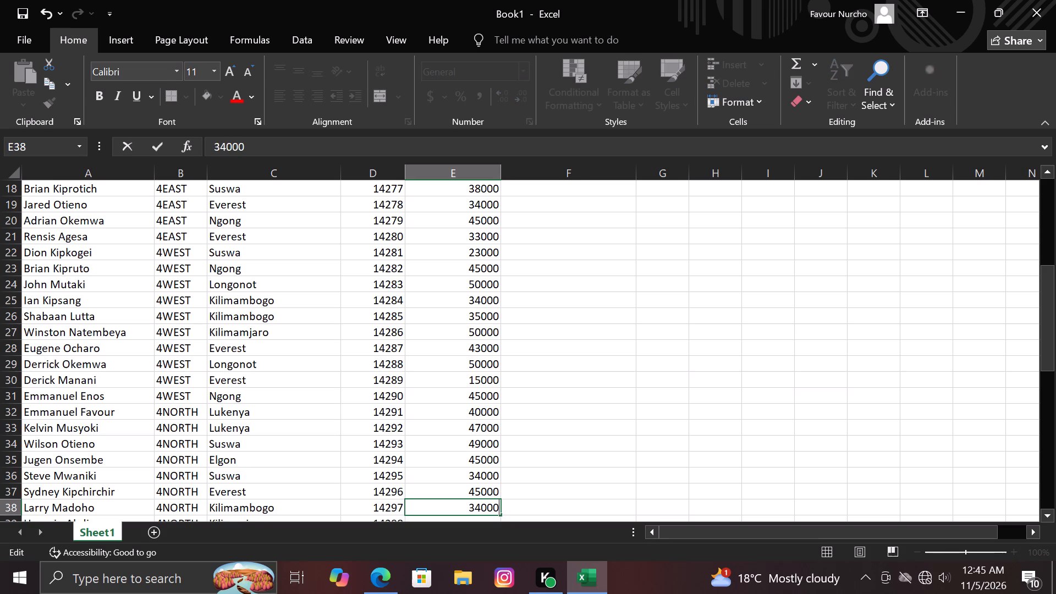
{"action": "key", "text": "Down"}
{"action": "key", "text": "Down"}
{"action": "key", "text": "Up"}
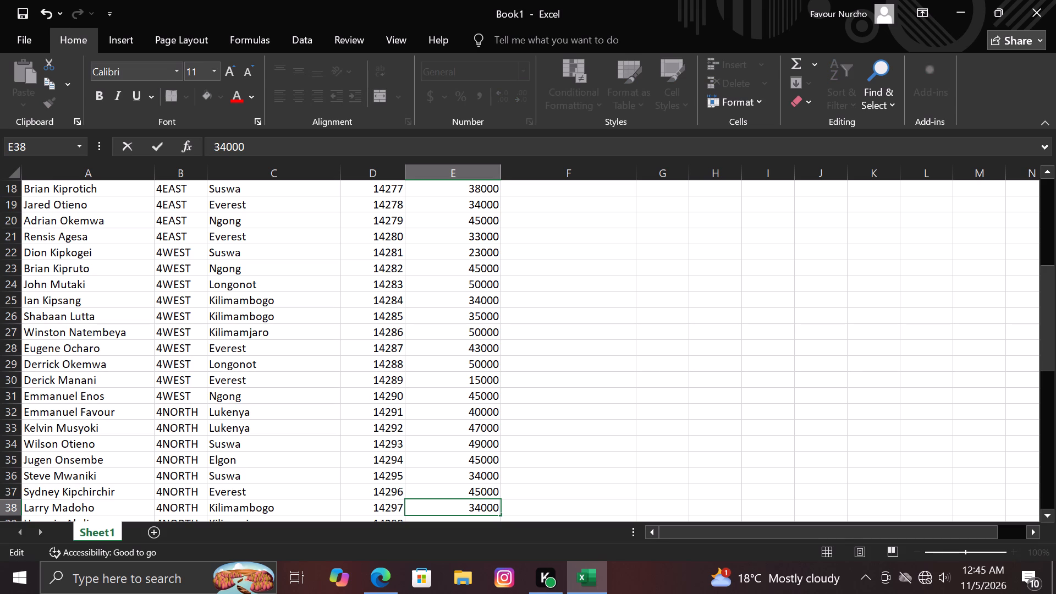
{"action": "left_click", "coordinate": [497, 508]}
{"action": "left_click", "coordinate": [455, 491]}
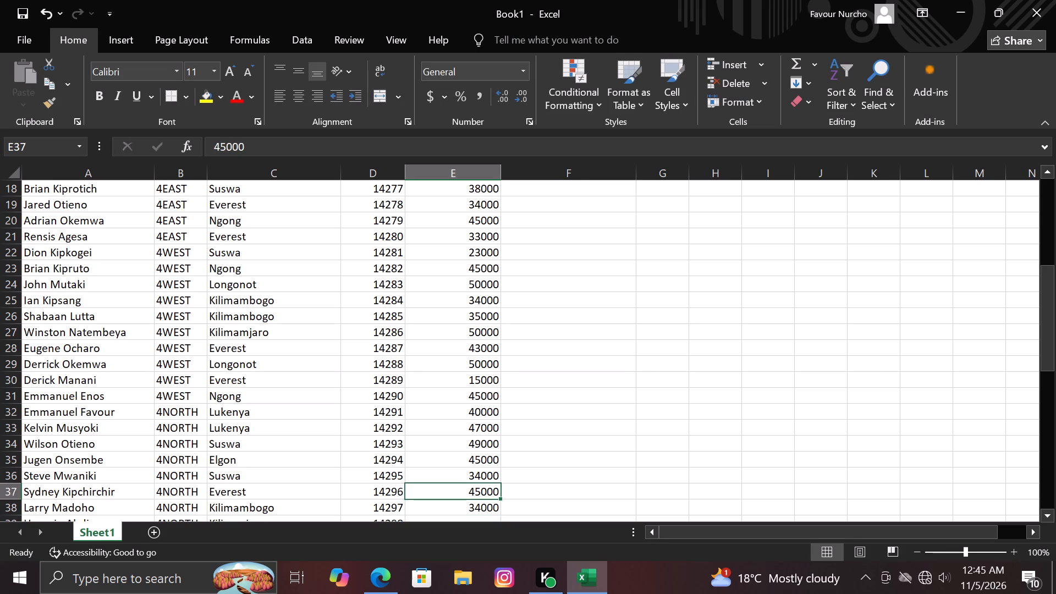
Enter fees paid of 50000, 45000 and 45000 in E39 through E41 for the remaining 4NORTH students.
{"action": "key", "text": "Down"}
{"action": "key", "text": "Down"}
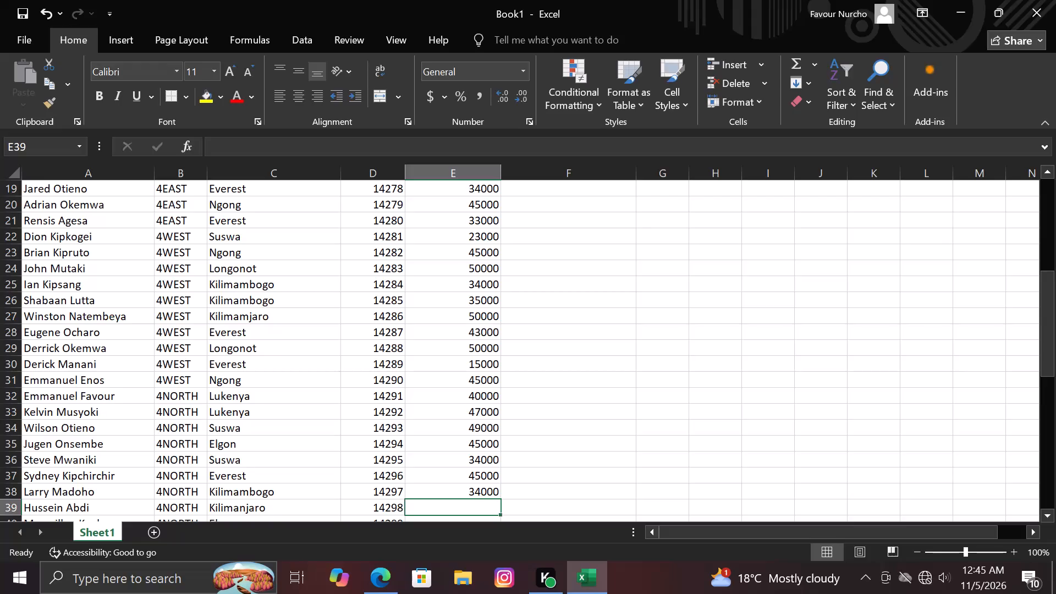
{"action": "key", "text": "5"}
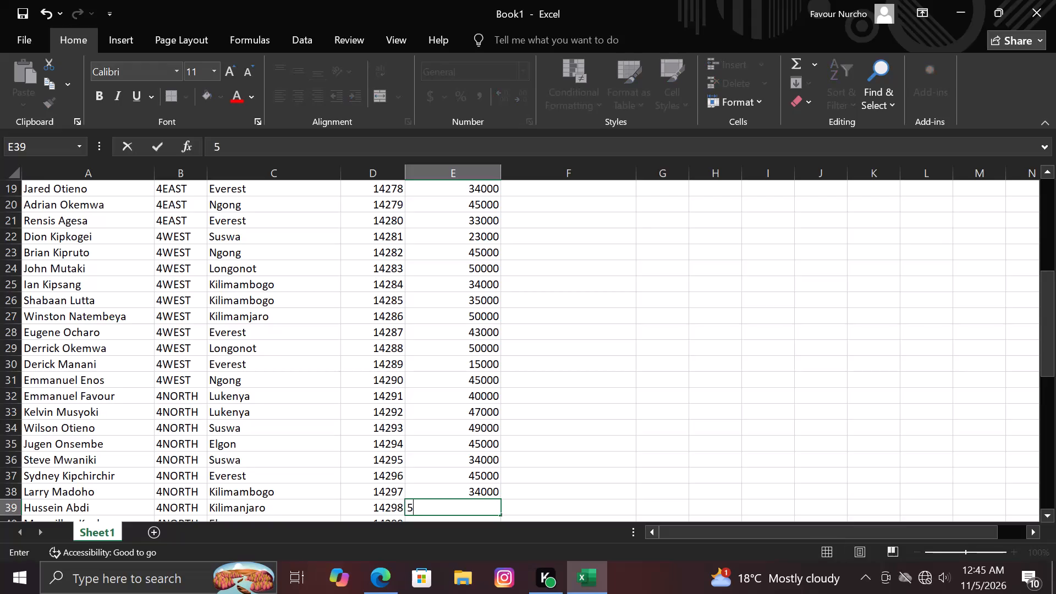
{"action": "type", "text": "0000"}
{"action": "key", "text": "Down"}
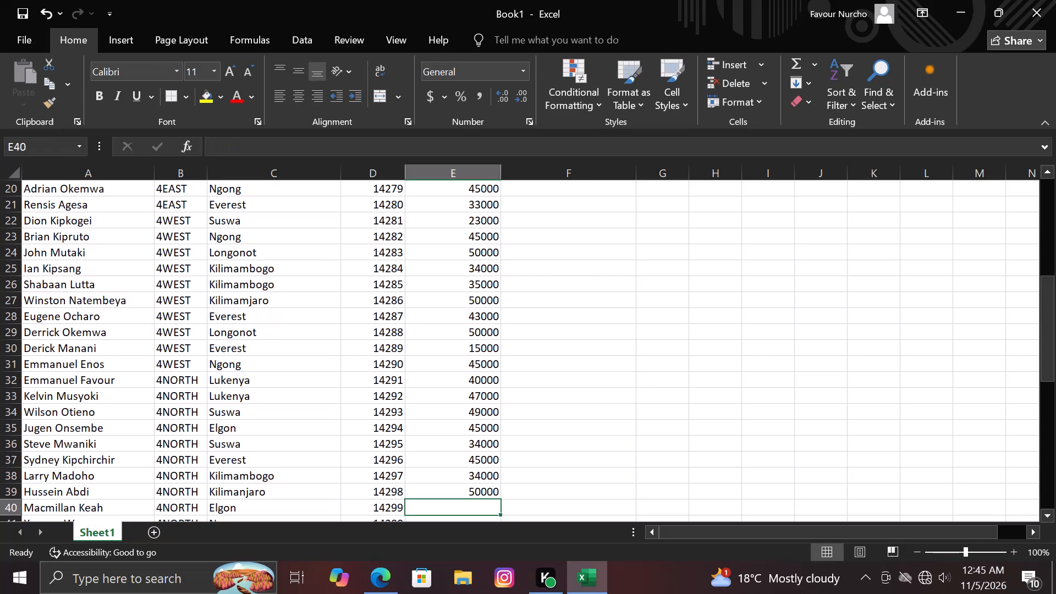
{"action": "type", "text": "45000"}
{"action": "key", "text": "Down"}
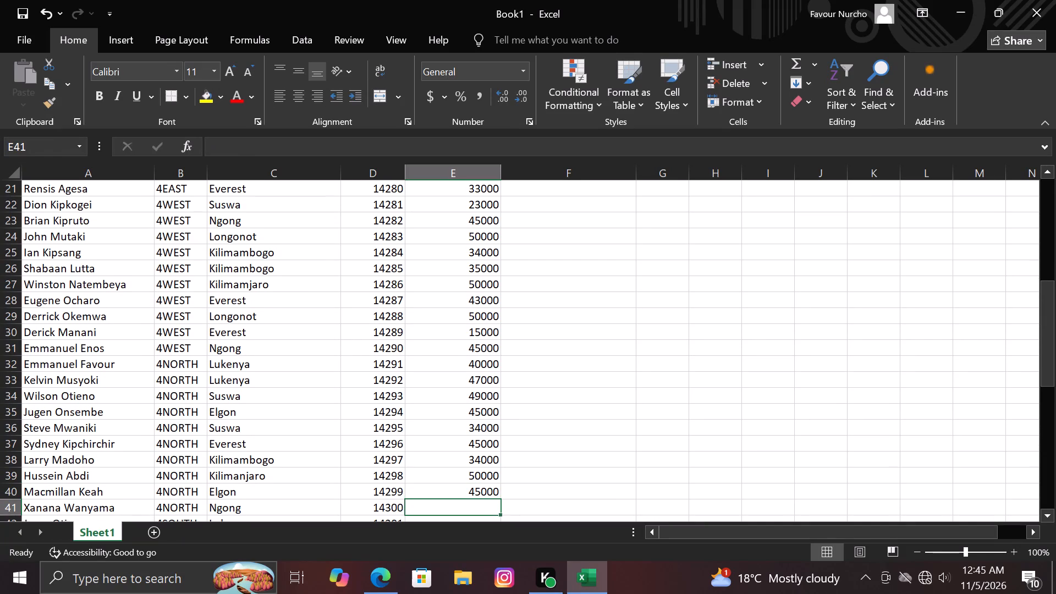
{"action": "type", "text": "45000"}
{"action": "key", "text": "Down"}
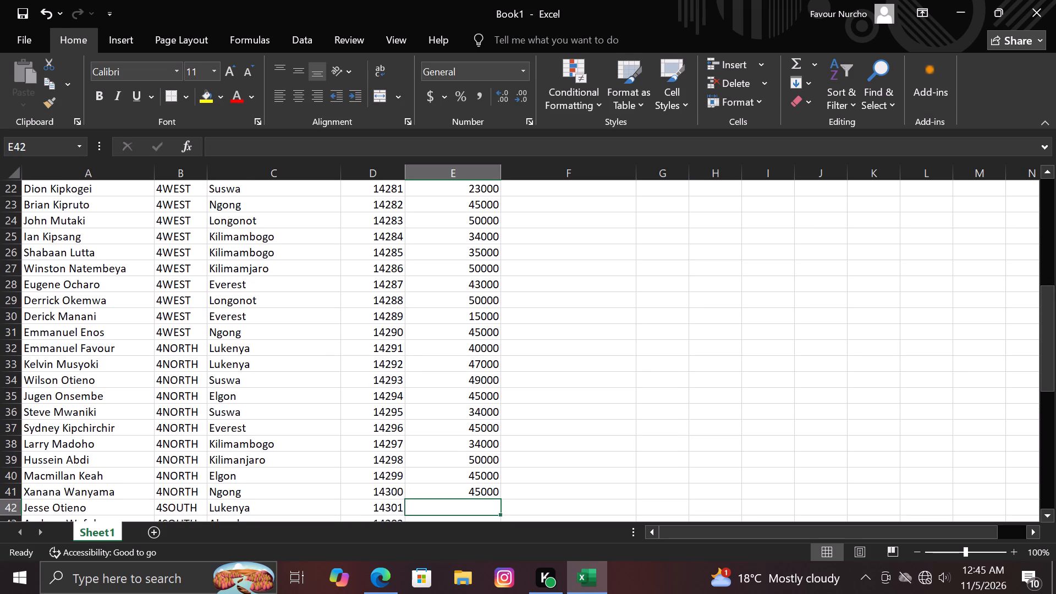
Enter fees paid of 50000, 34000, 43000 and 43000 in E42 through E45 for the first four 4SOUTH students.
{"action": "type", "text": "54"}
{"action": "key", "text": "BackSpace"}
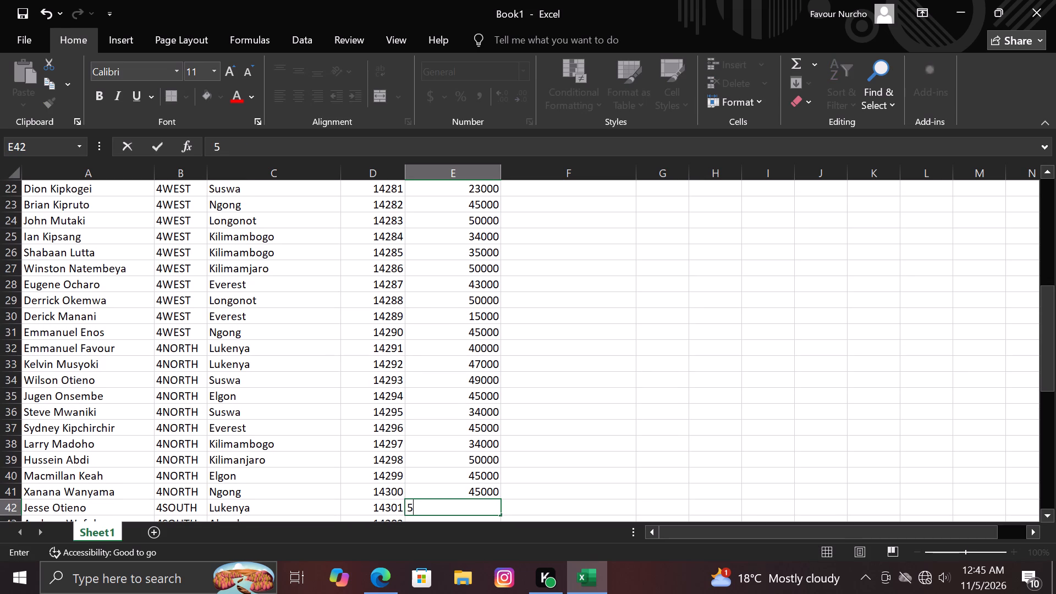
{"action": "type", "text": "0000"}
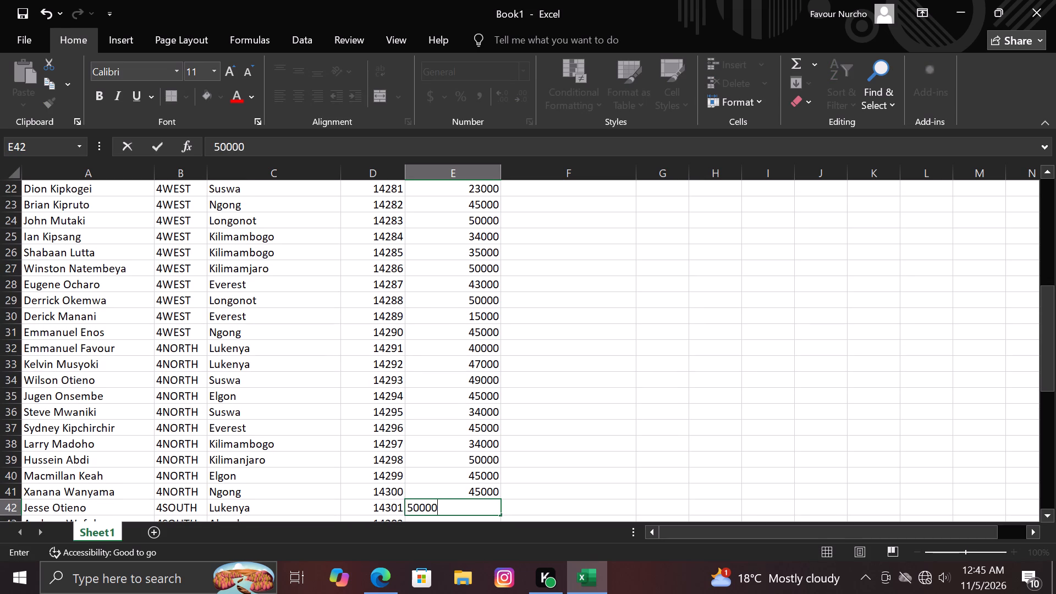
{"action": "key", "text": "Down"}
{"action": "type", "text": "34000"}
{"action": "key", "text": "Down"}
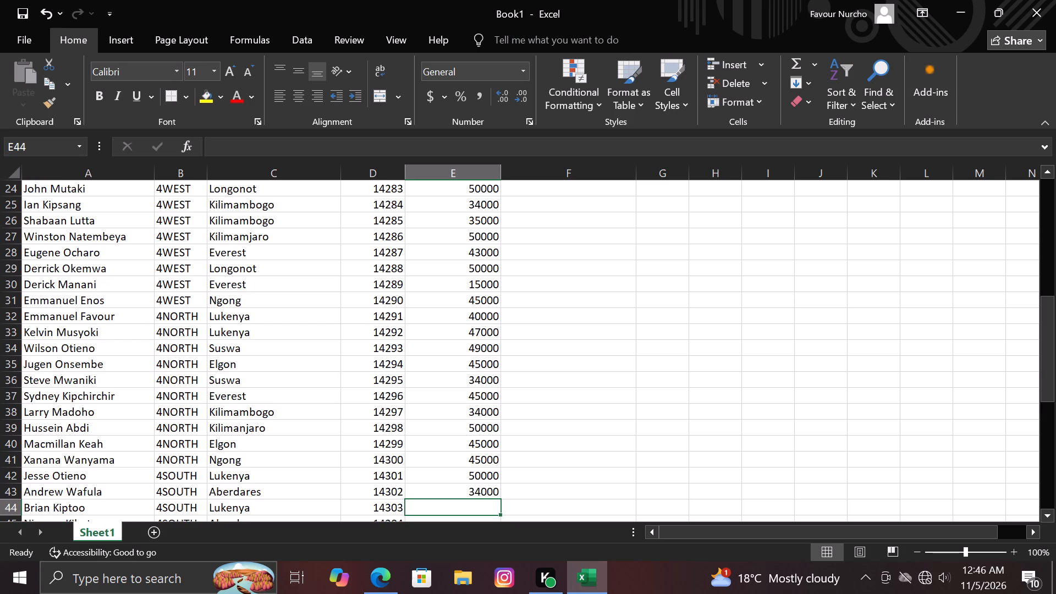
{"action": "type", "text": "43000"}
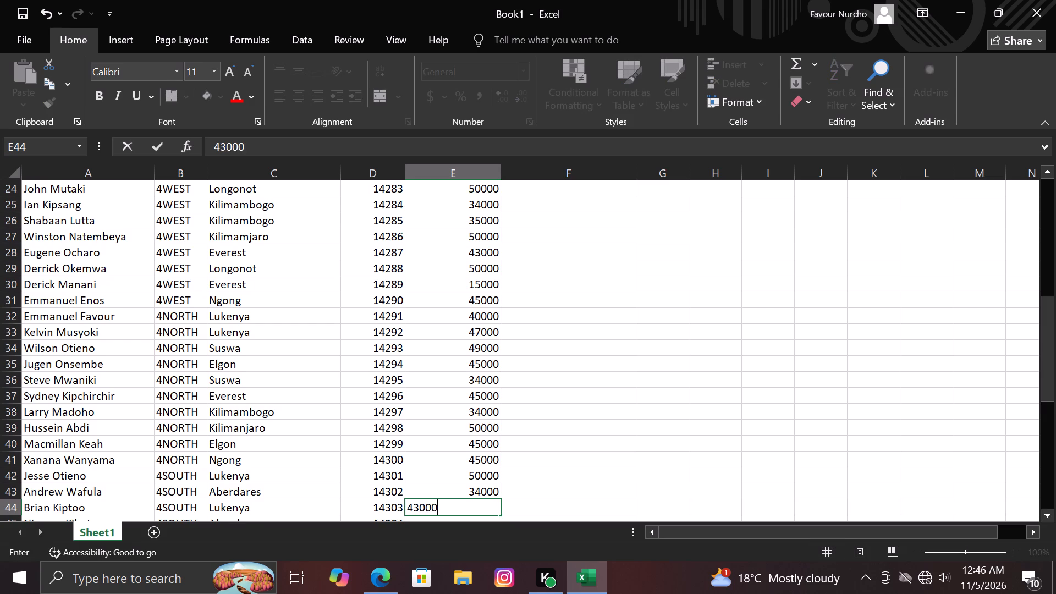
{"action": "key", "text": "Down"}
{"action": "type", "text": "43000"}
{"action": "key", "text": "Down"}
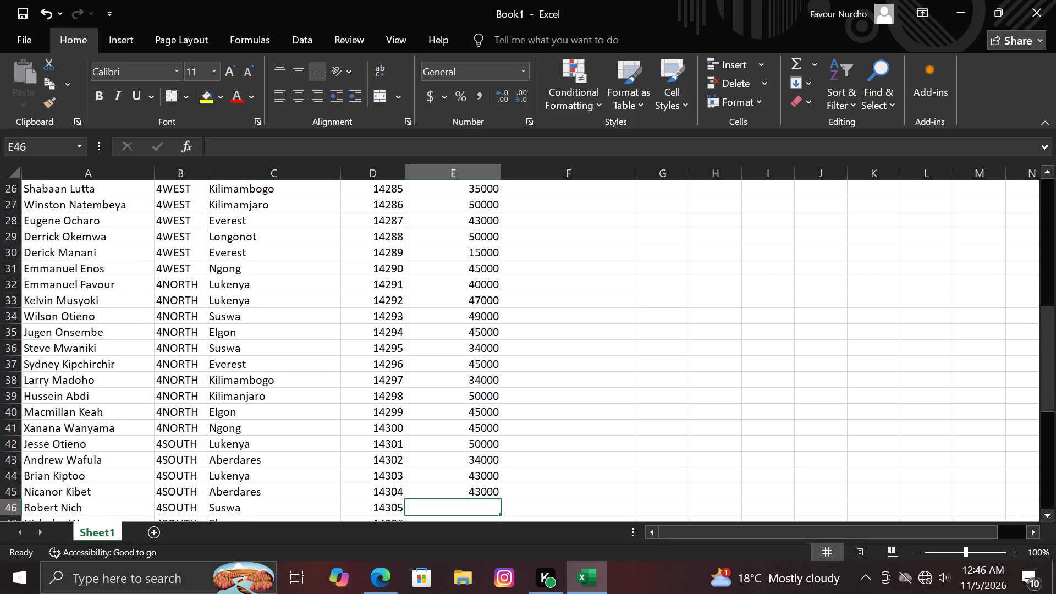
Enter fees paid of 23000, 21000 and 43000 in E46 through E48 for the following 4SOUTH students.
{"action": "type", "text": "23000"}
{"action": "key", "text": "Down"}
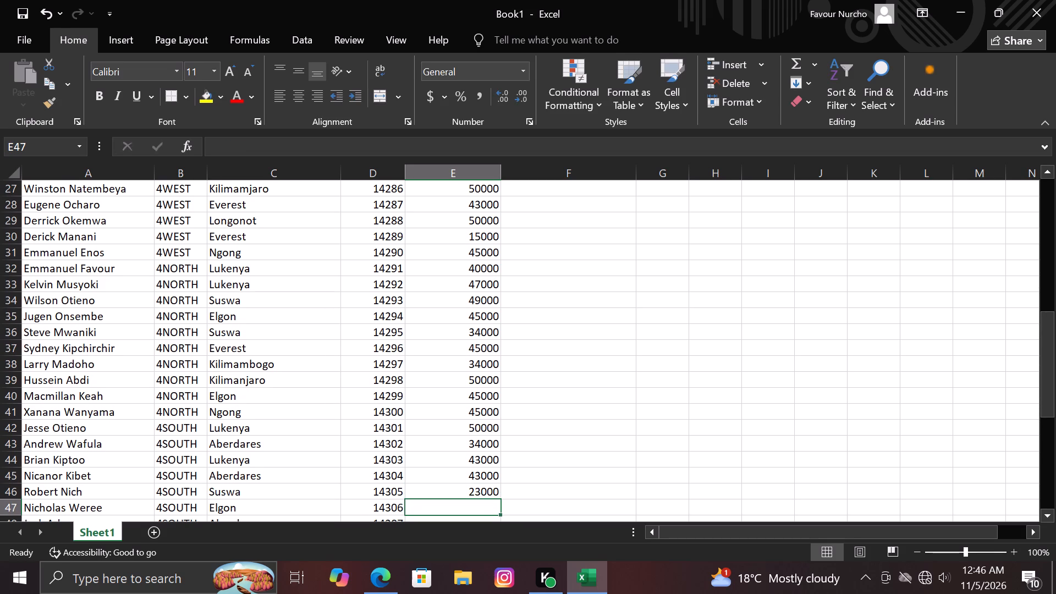
{"action": "type", "text": "21"}
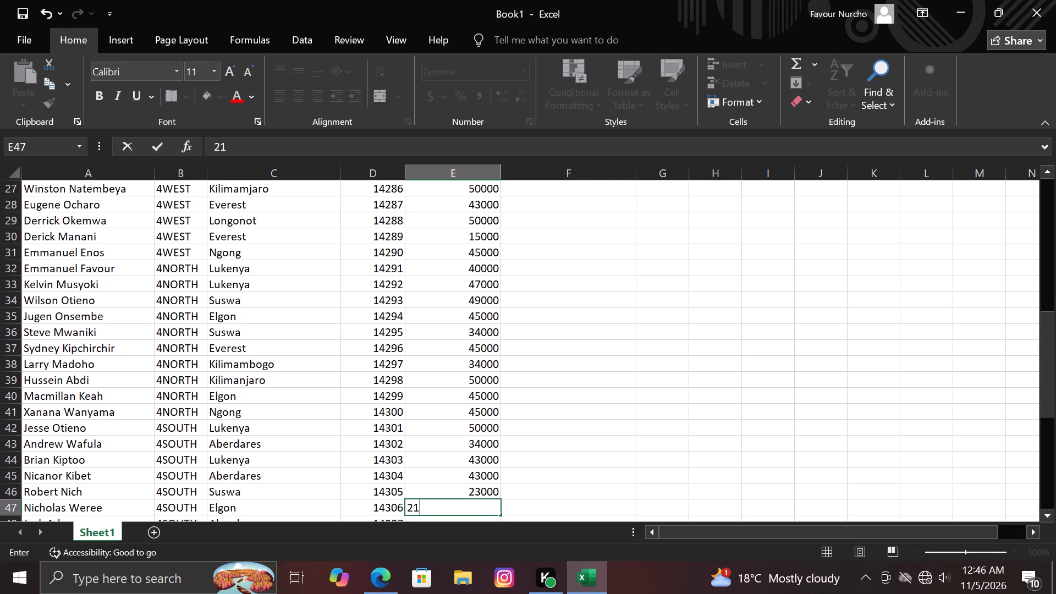
{"action": "type", "text": "000"}
{"action": "key", "text": "Down"}
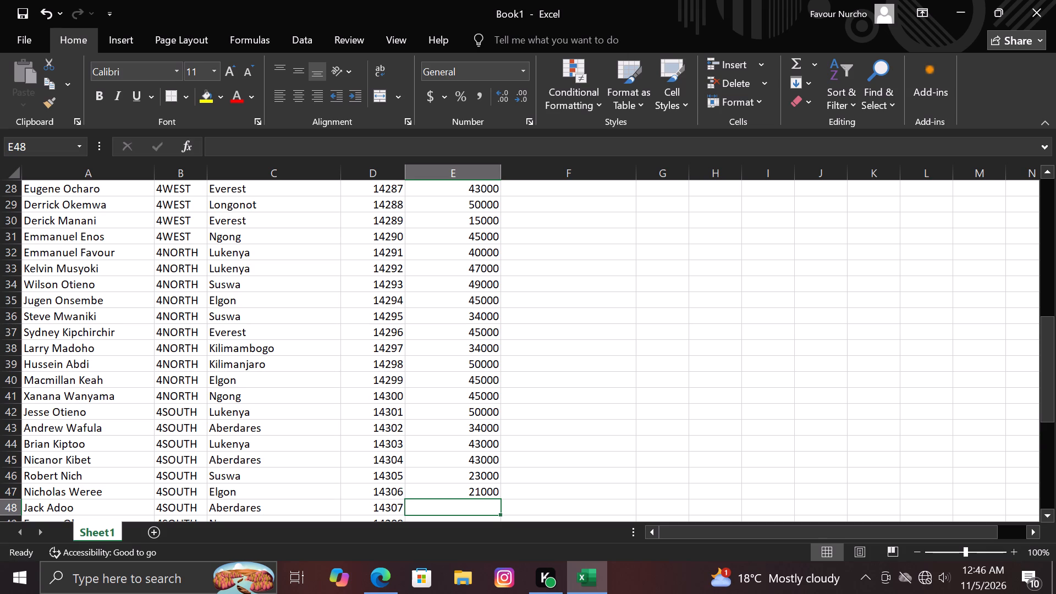
{"action": "type", "text": "43"}
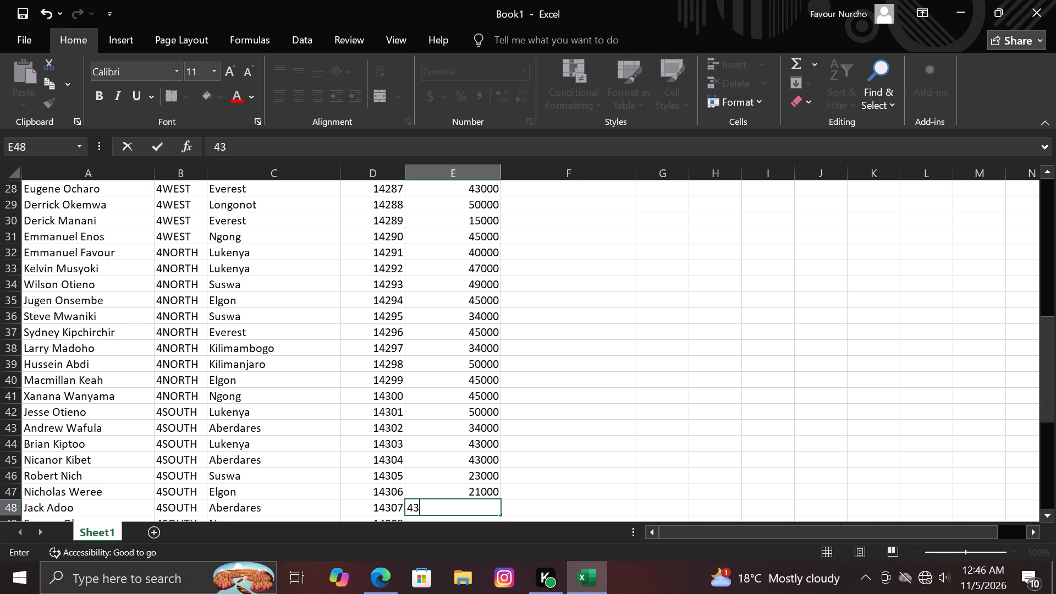
{"action": "type", "text": "000"}
{"action": "key", "text": "Down"}
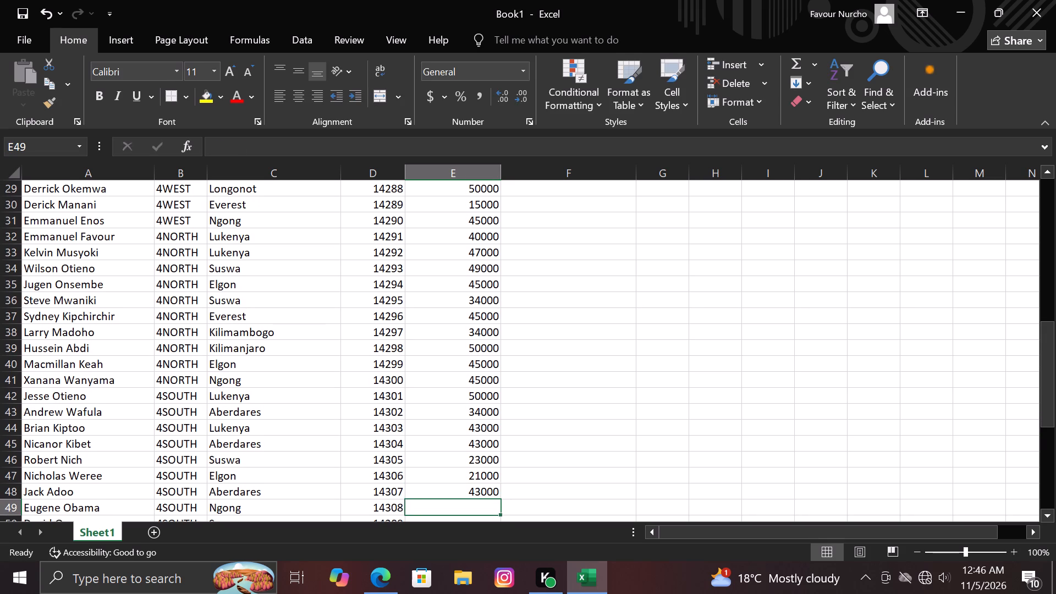
Enter fees paid of 50000, 35000 and 32000 in E49 through E51 for the last three 4SOUTH students.
{"action": "type", "text": "50000"}
{"action": "key", "text": "Down"}
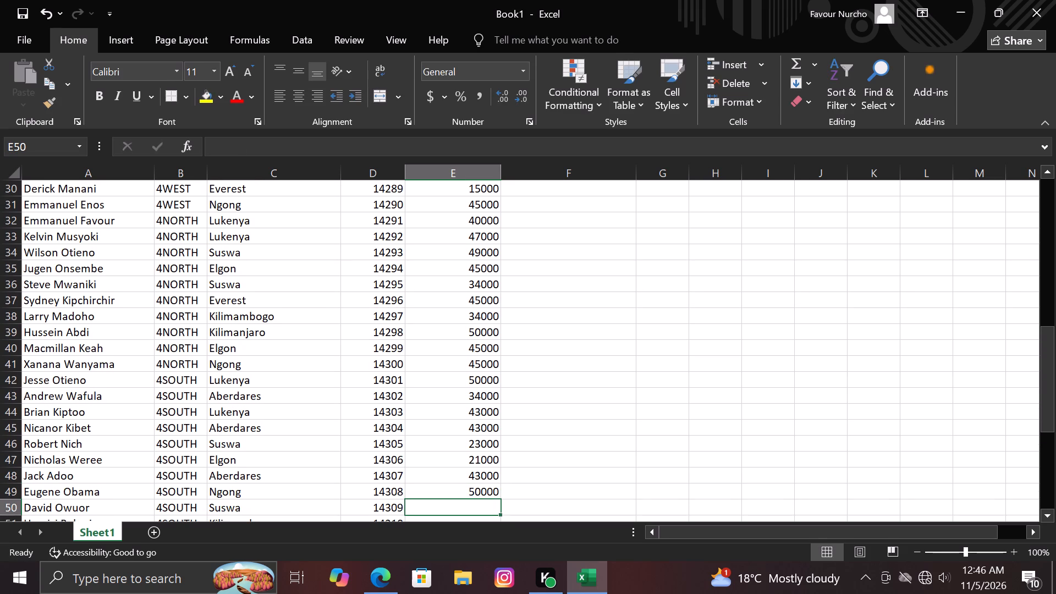
{"action": "type", "text": "35000"}
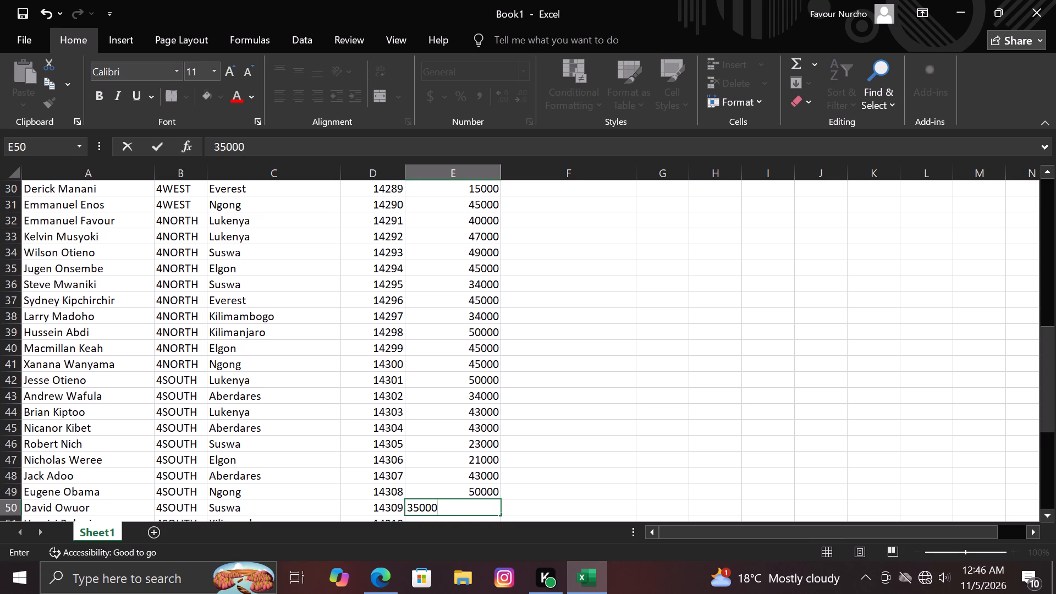
{"action": "key", "text": "Down"}
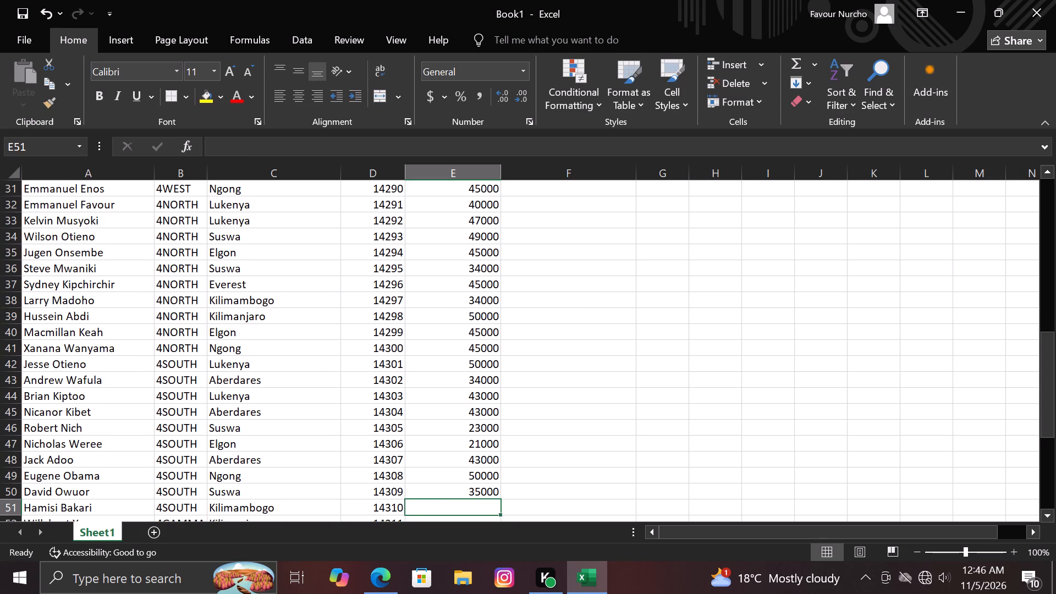
{"action": "type", "text": "32000"}
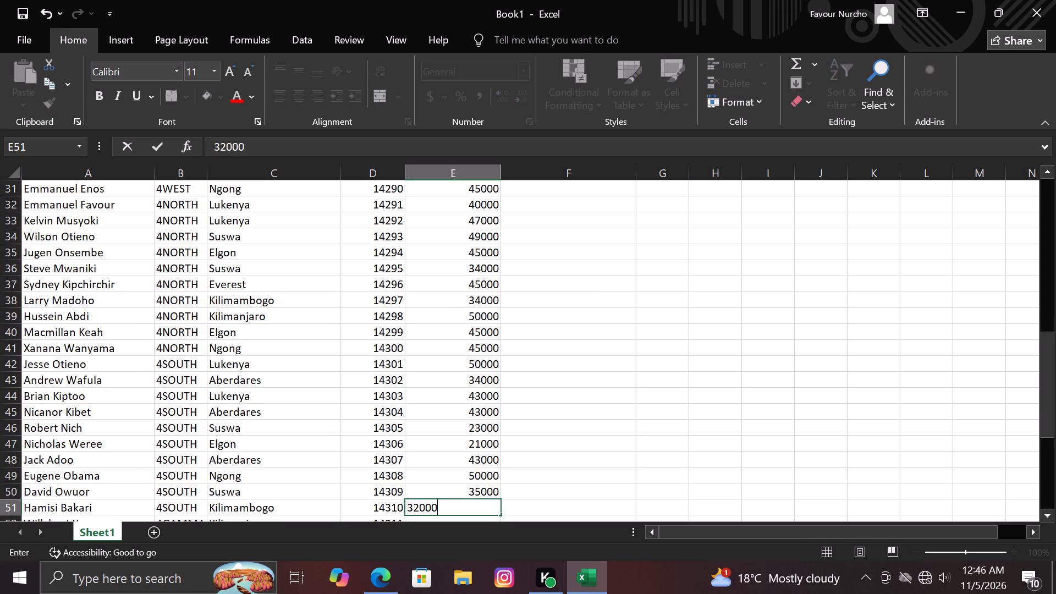
{"action": "key", "text": "Down"}
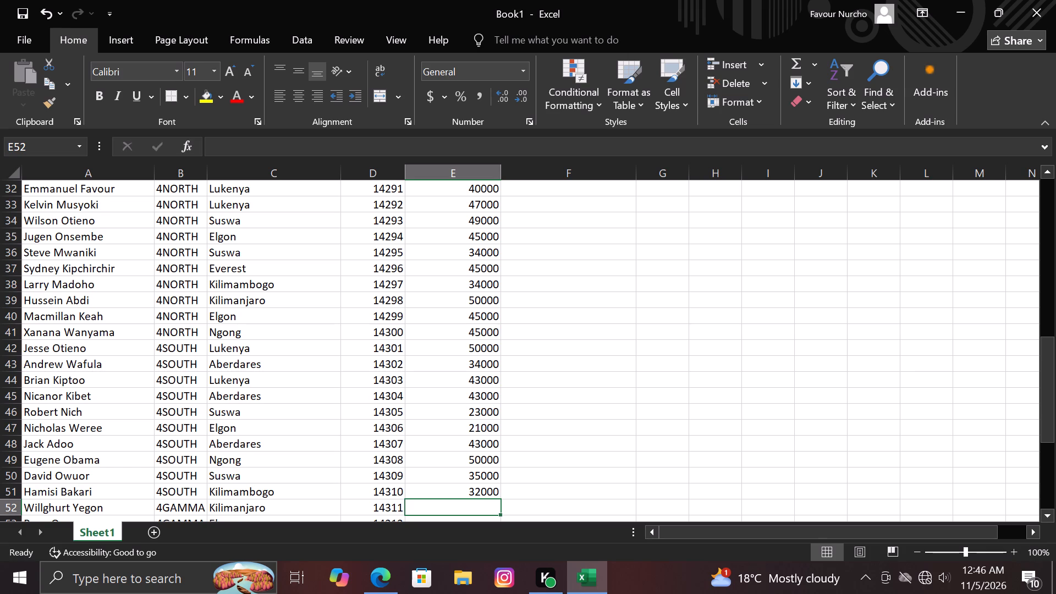
Enter fees paid of 35000, 50000, 48000 and 50000 in E52 through E55 for the first four 4GAMMA students.
{"action": "type", "text": "35000"}
{"action": "key", "text": "Down"}
{"action": "type", "text": "50000"}
{"action": "key", "text": "Down"}
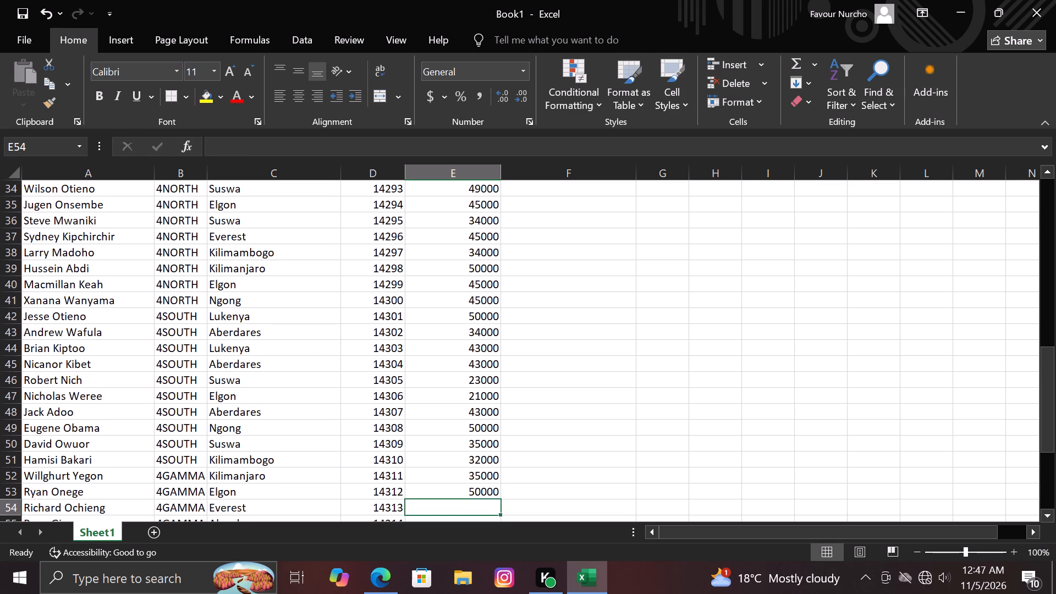
{"action": "key", "text": "4"}
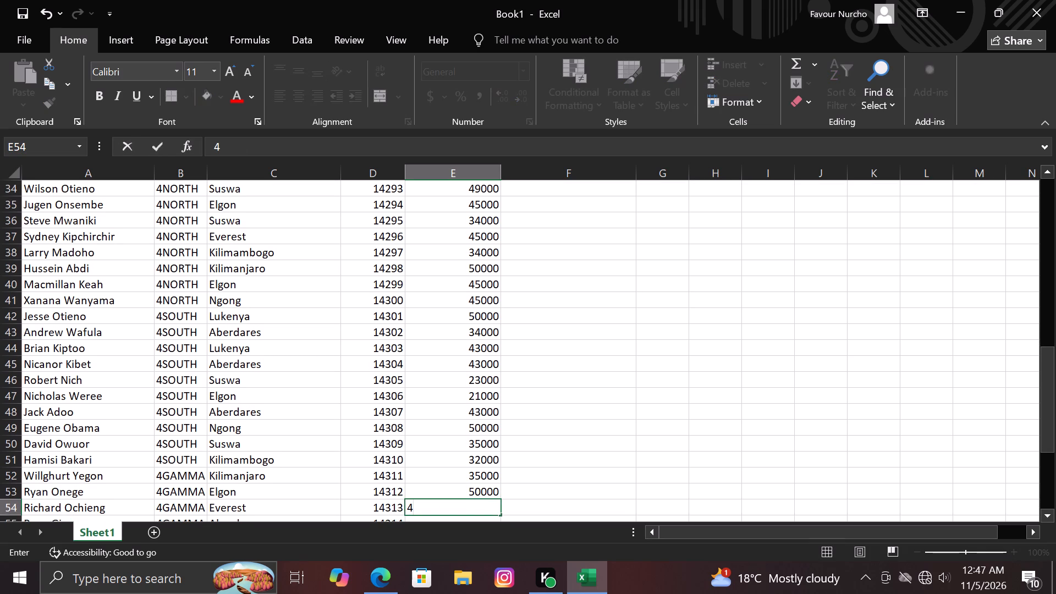
{"action": "type", "text": "8000"}
{"action": "key", "text": "Down"}
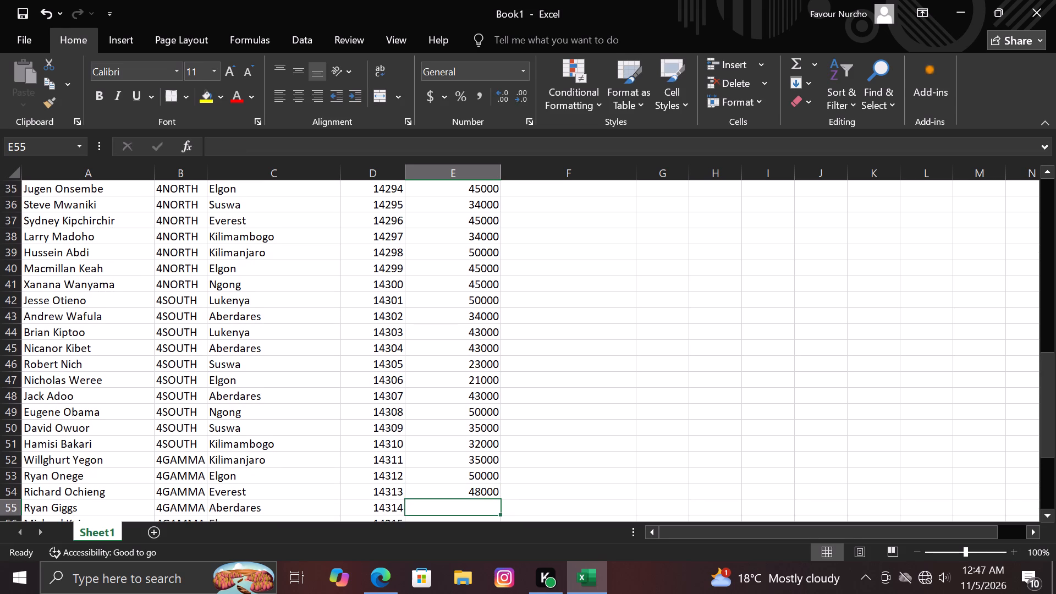
{"action": "type", "text": "50000"}
{"action": "key", "text": "Down"}
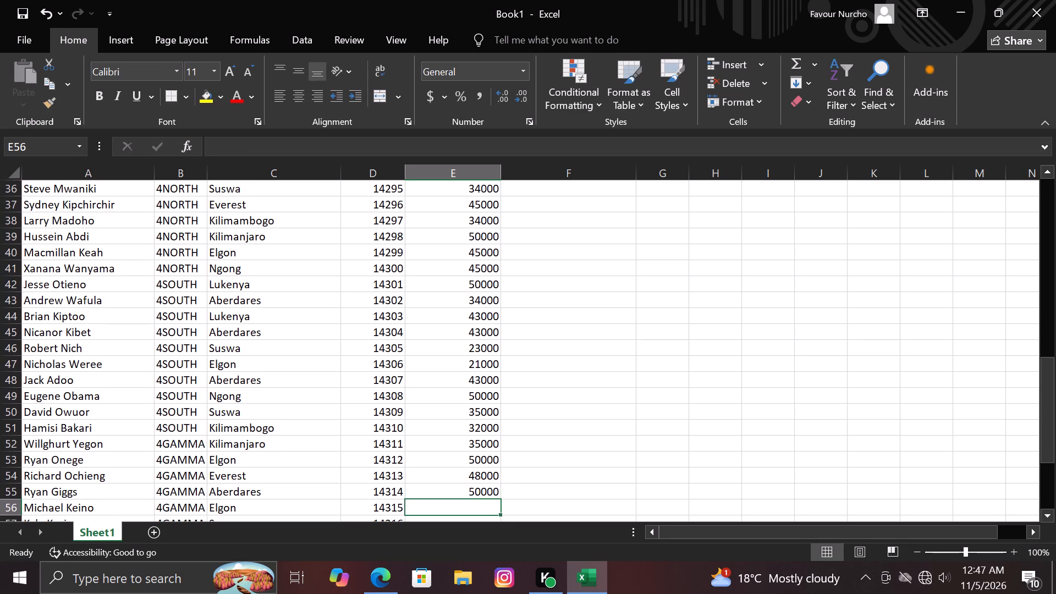
Enter fees paid of 45000, 45500, 35500 and 25500 in E56 through E59 for the following 4GAMMA students.
{"action": "type", "text": "45000"}
{"action": "key", "text": "Down"}
{"action": "type", "text": "45500"}
{"action": "key", "text": "Down"}
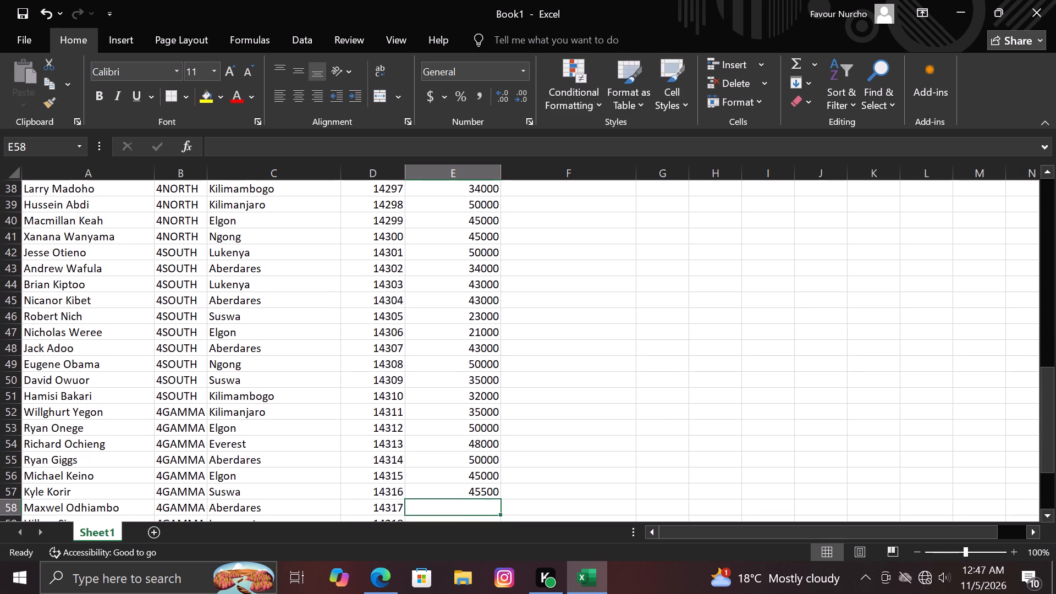
{"action": "type", "text": "35500"}
{"action": "key", "text": "Down"}
{"action": "type", "text": "255"}
{"action": "type", "text": "00"}
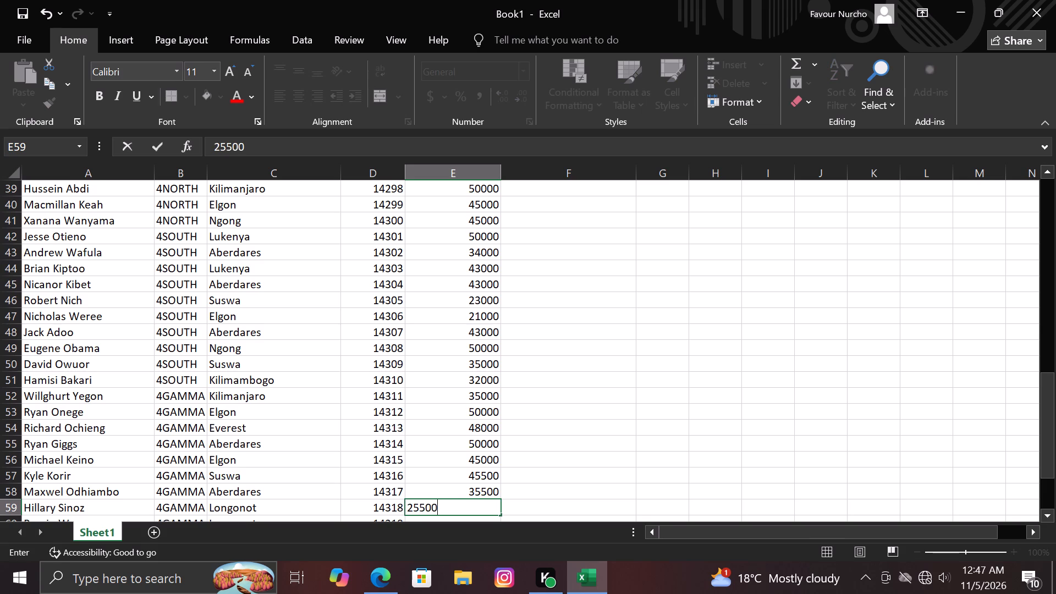
{"action": "key", "text": "Down"}
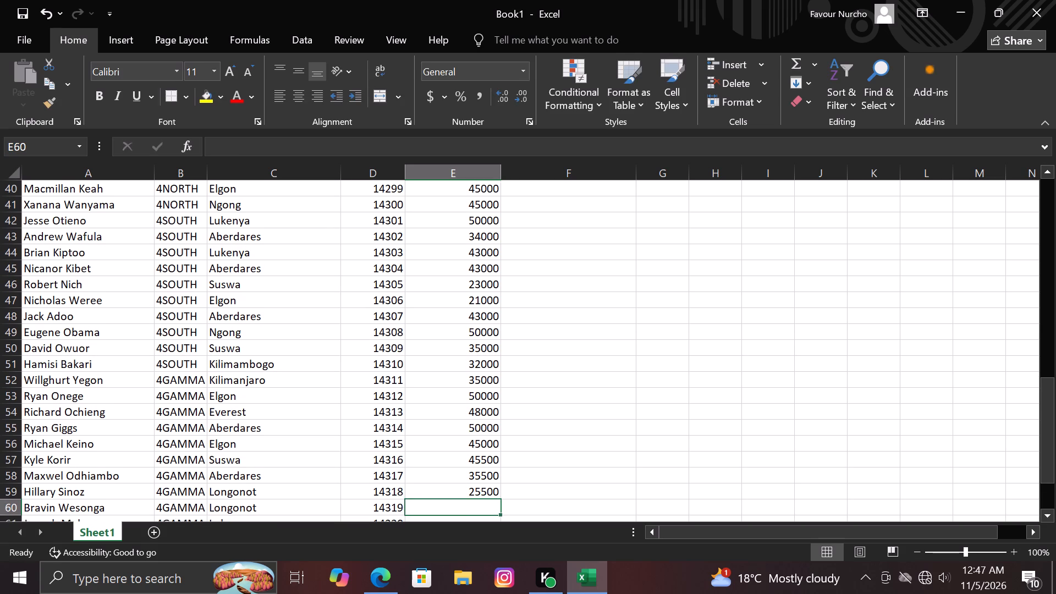
Enter fees paid of 50 in E60 and 50000 in E61 for the last two 4GAMMA students.
{"action": "key", "text": "5"}
{"action": "key", "text": "0"}
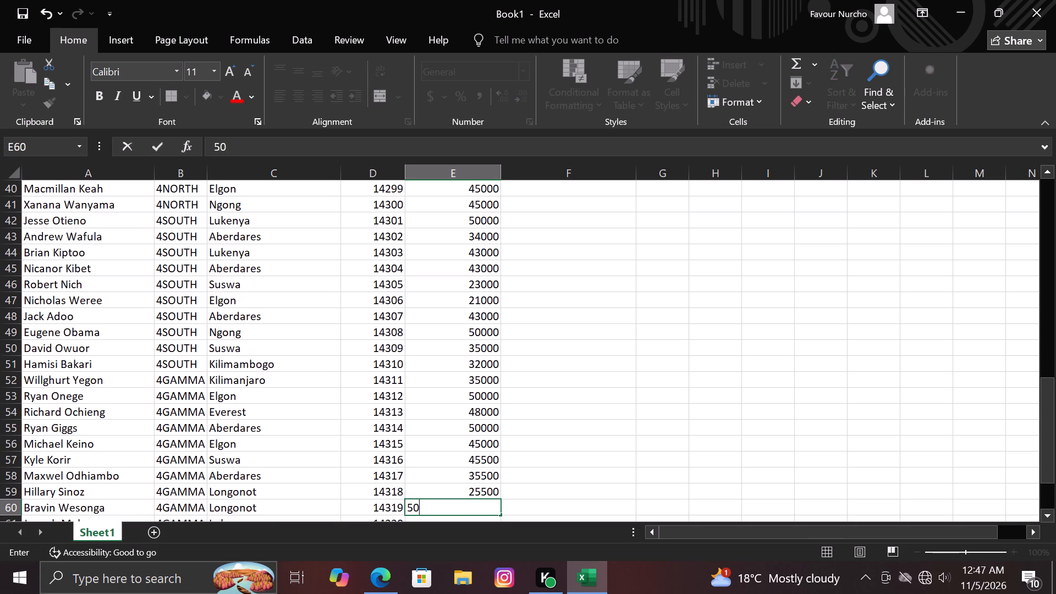
{"action": "key", "text": "Down"}
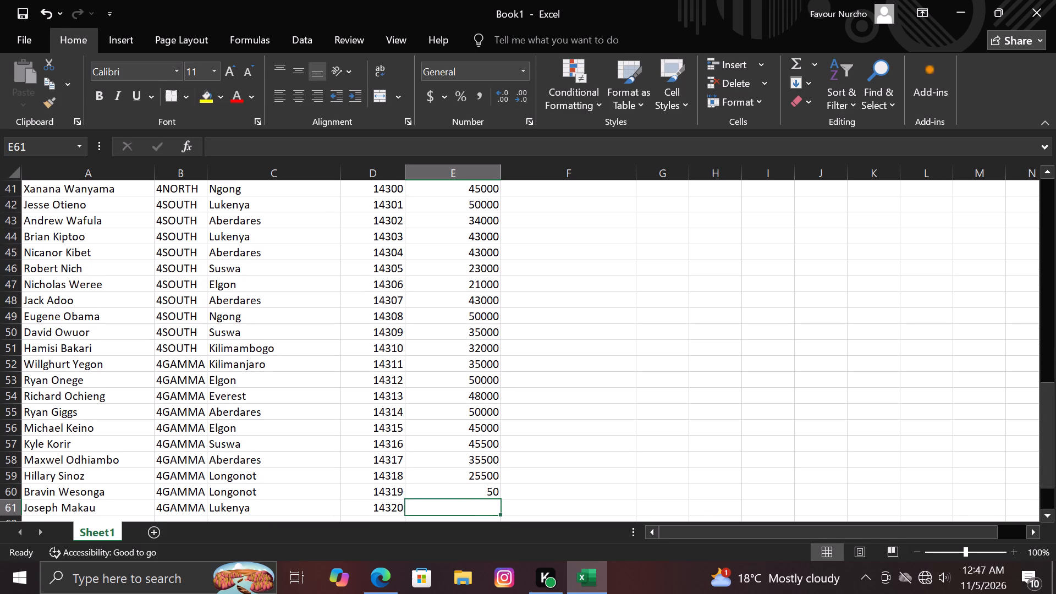
{"action": "type", "text": "50000"}
{"action": "key", "text": "Down"}
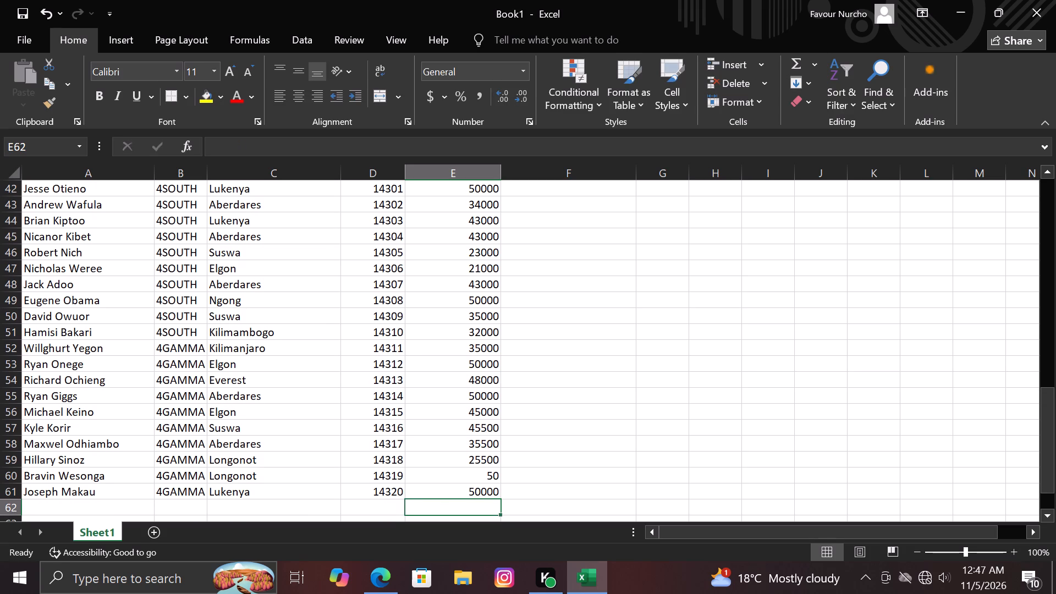
Correct the fees paid in E60 to 50000.
{"action": "key", "text": "Up"}
{"action": "key", "text": "Up"}
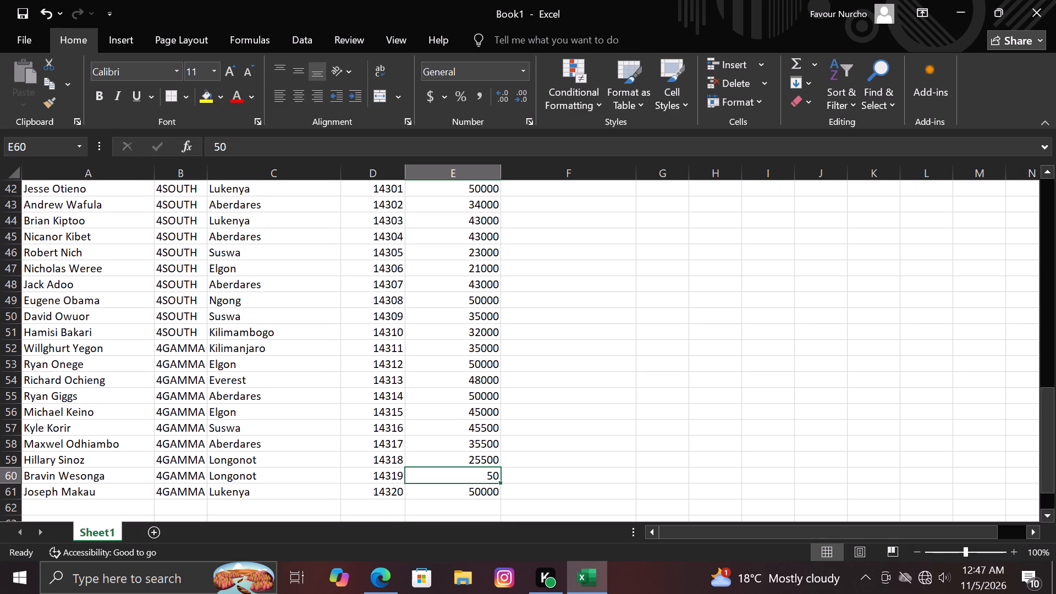
{"action": "double_click", "coordinate": [493, 475]}
{"action": "type", "text": "000"}
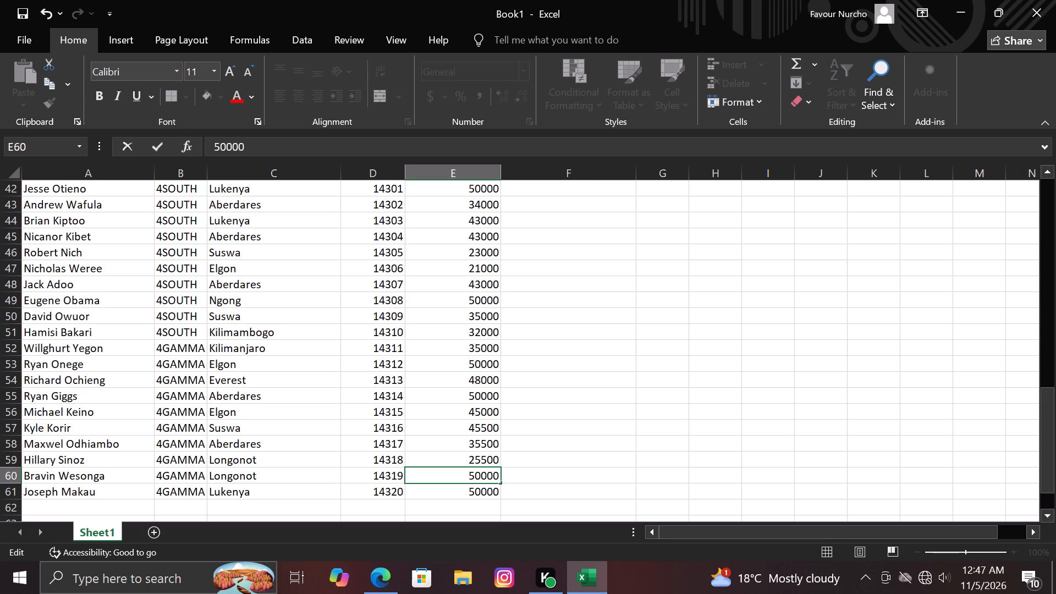
{"action": "left_click", "coordinate": [540, 180]}
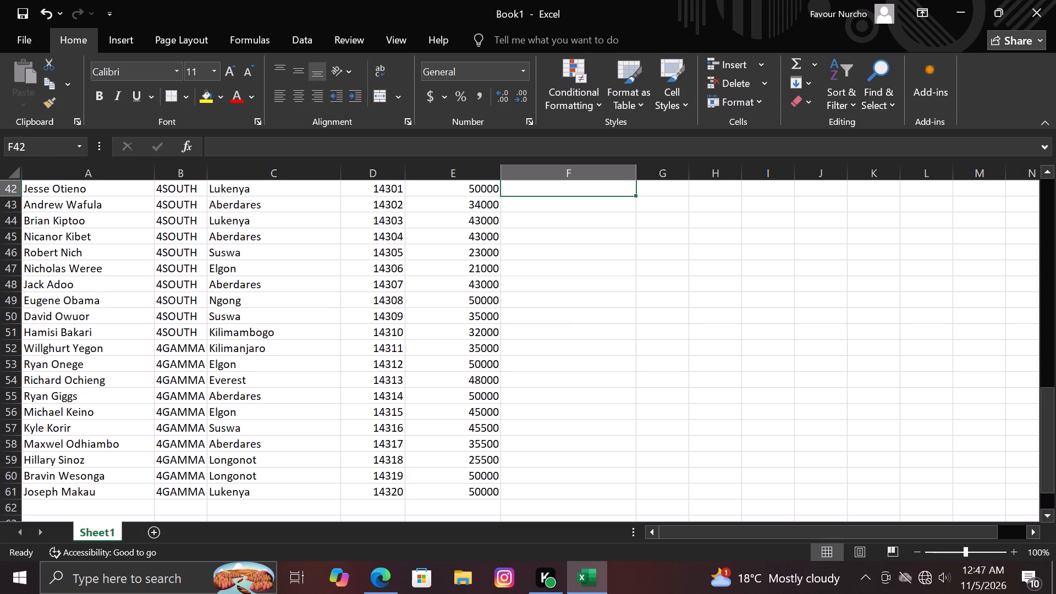
Enter fee balances of 25000, 20000 and 0 in F2 through F4 for the first three 4DELTA students.
{"action": "key", "text": "Up"}
{"action": "key", "text": "Up"}
{"action": "key", "text": "Up"}
{"action": "key", "text": "Up"}
{"action": "key", "text": "Up"}
{"action": "key", "text": "Up"}
{"action": "key", "text": "Up"}
{"action": "key", "text": "Up"}
{"action": "key", "text": "Up"}
{"action": "key", "text": "Up"}
{"action": "key", "text": "Up"}
{"action": "key", "text": "Up"}
{"action": "key", "text": "Up"}
{"action": "key", "text": "Up"}
{"action": "key", "text": "Up"}
{"action": "key", "text": "Up"}
{"action": "key", "text": "Up"}
{"action": "key", "text": "Up"}
{"action": "key", "text": "Up"}
{"action": "key", "text": "Up"}
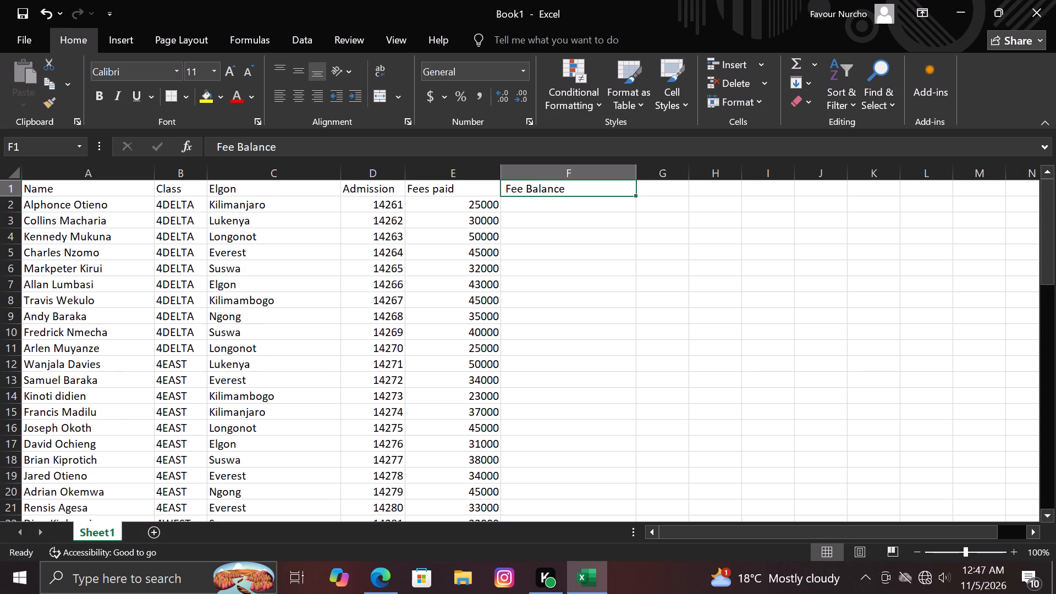
{"action": "left_click", "coordinate": [516, 200]}
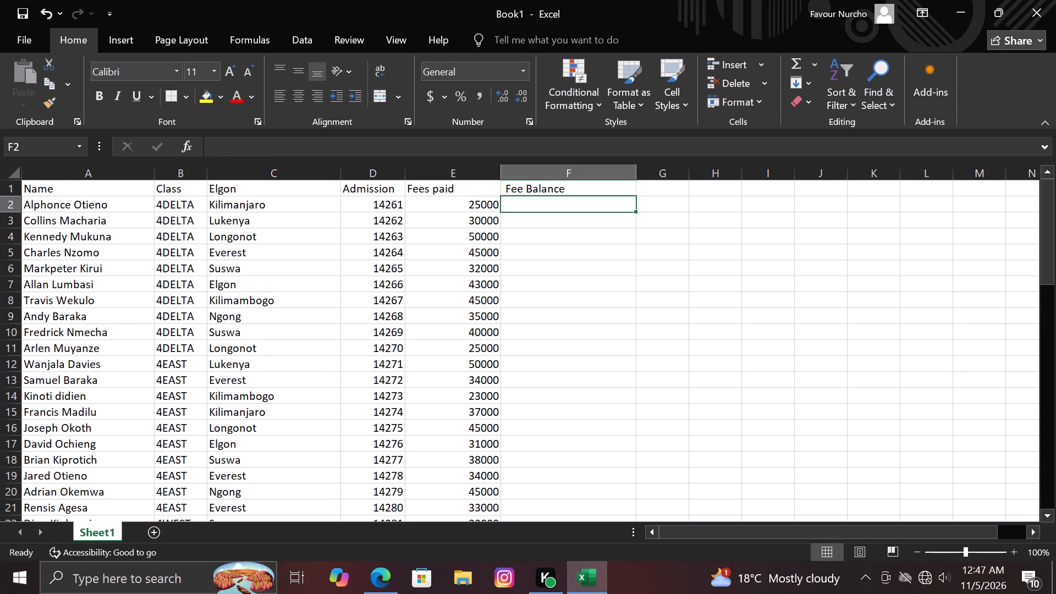
{"action": "type", "text": "25000"}
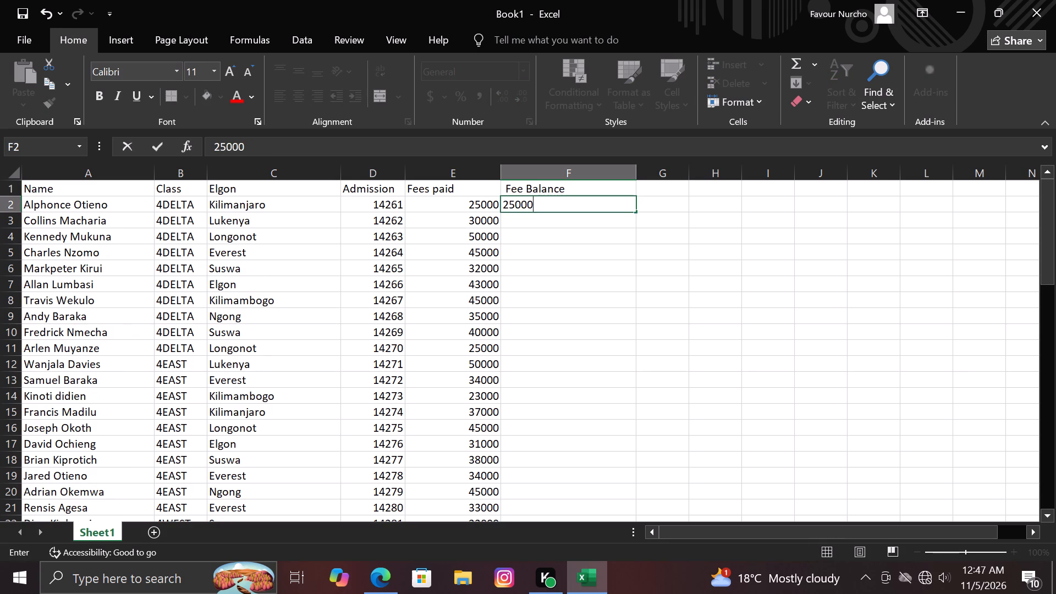
{"action": "key", "text": "Down"}
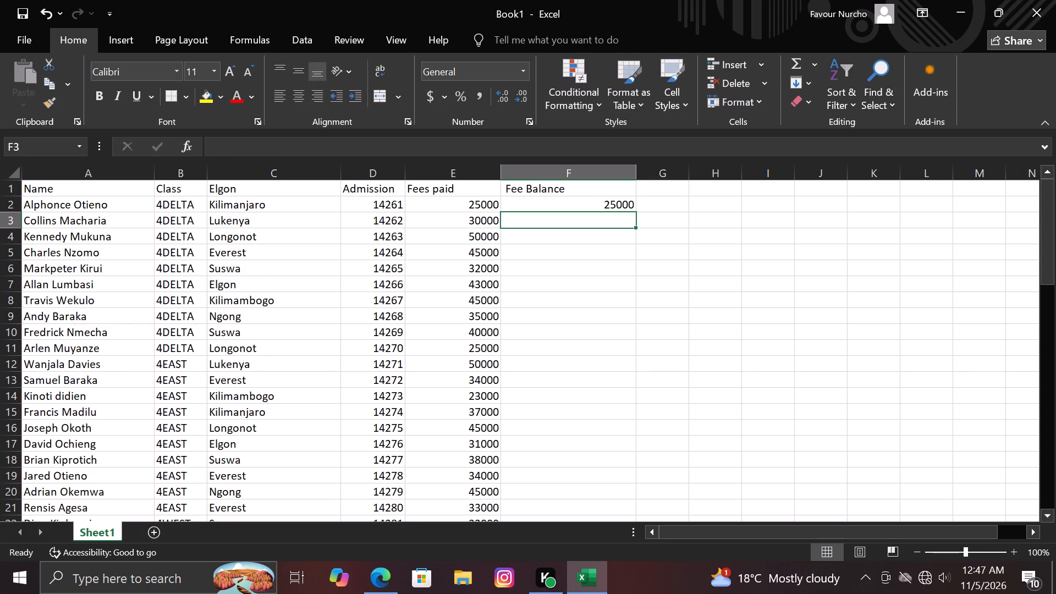
{"action": "type", "text": "20000"}
{"action": "key", "text": "Down"}
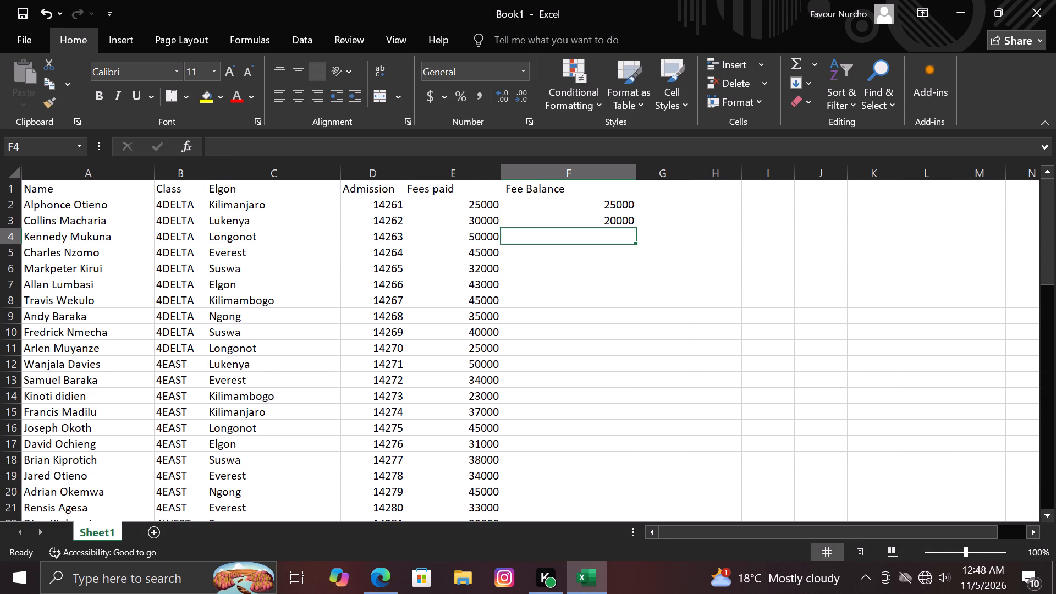
{"action": "key", "text": "0"}
{"action": "key", "text": "Down"}
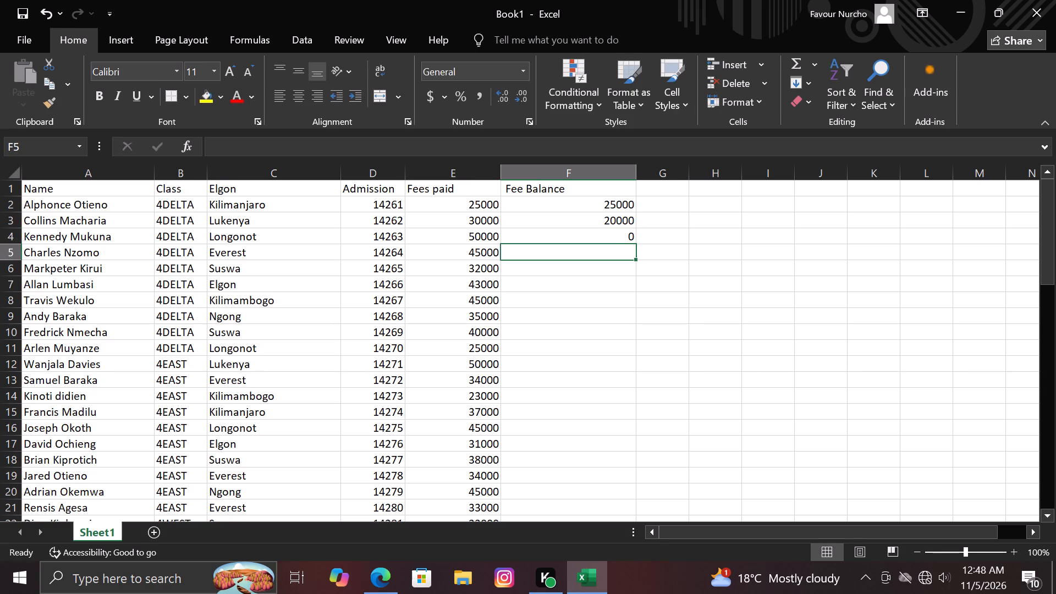
Enter fee balances of 5000, 18000 and 7000 in F5 through F7 for the following 4DELTA students.
{"action": "type", "text": "500"}
{"action": "key", "text": "0"}
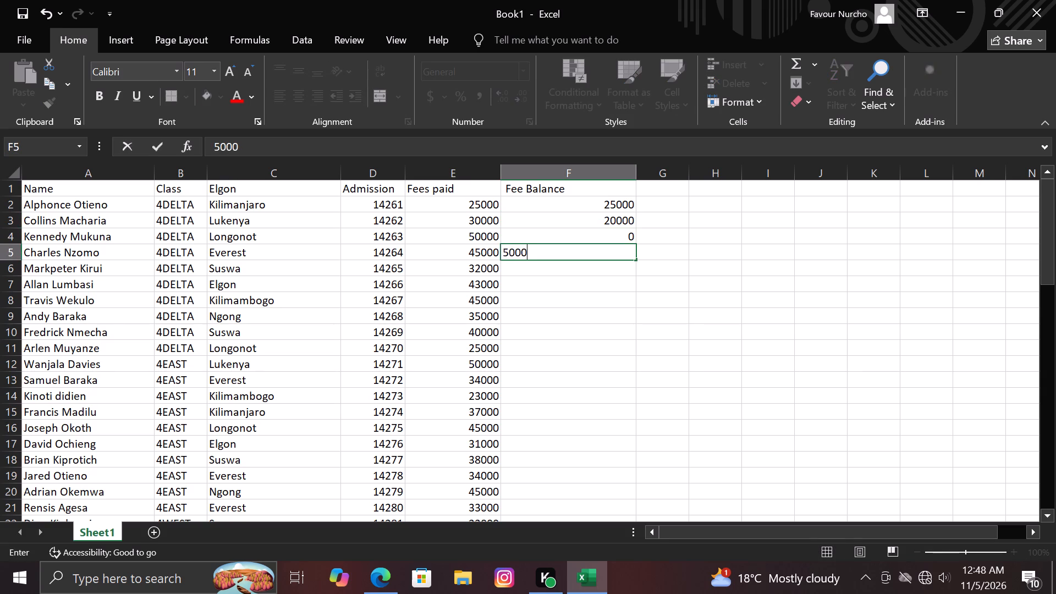
{"action": "key", "text": "Down"}
{"action": "key", "text": "1"}
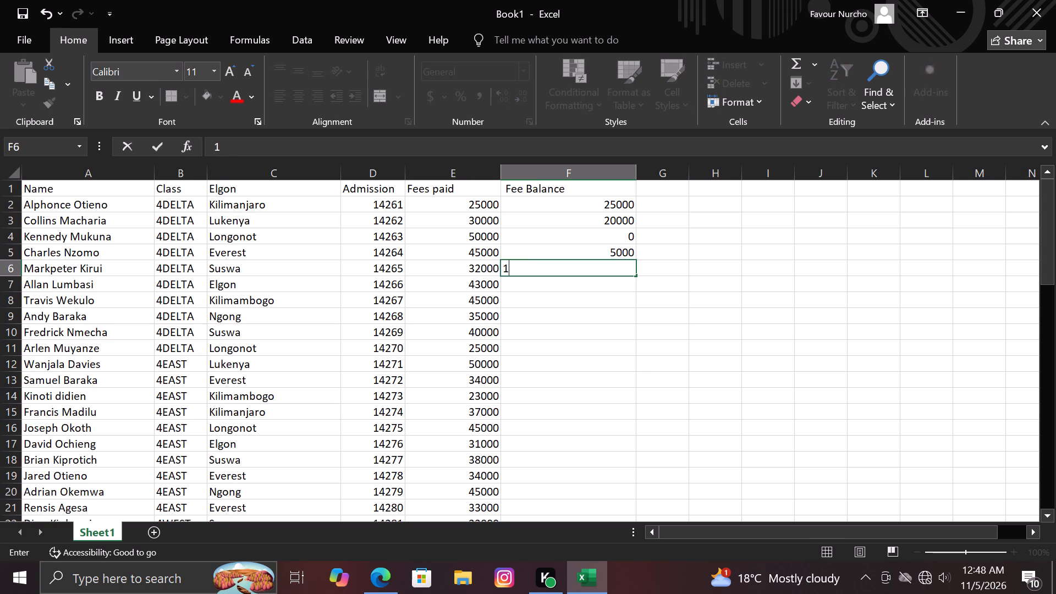
{"action": "key", "text": "8"}
{"action": "type", "text": "000"}
{"action": "key", "text": "Down"}
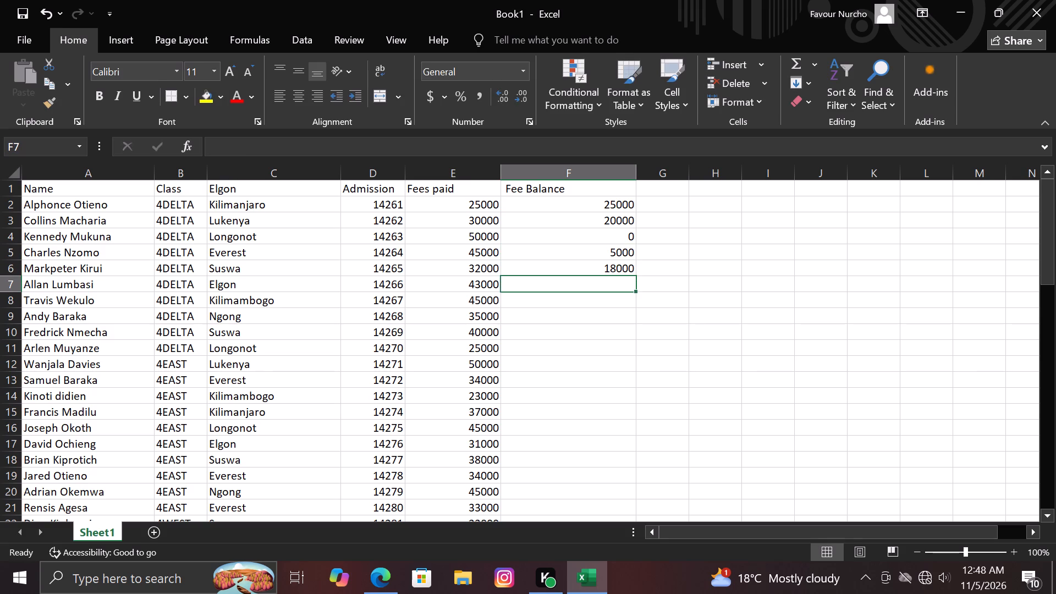
{"action": "type", "text": "7000"}
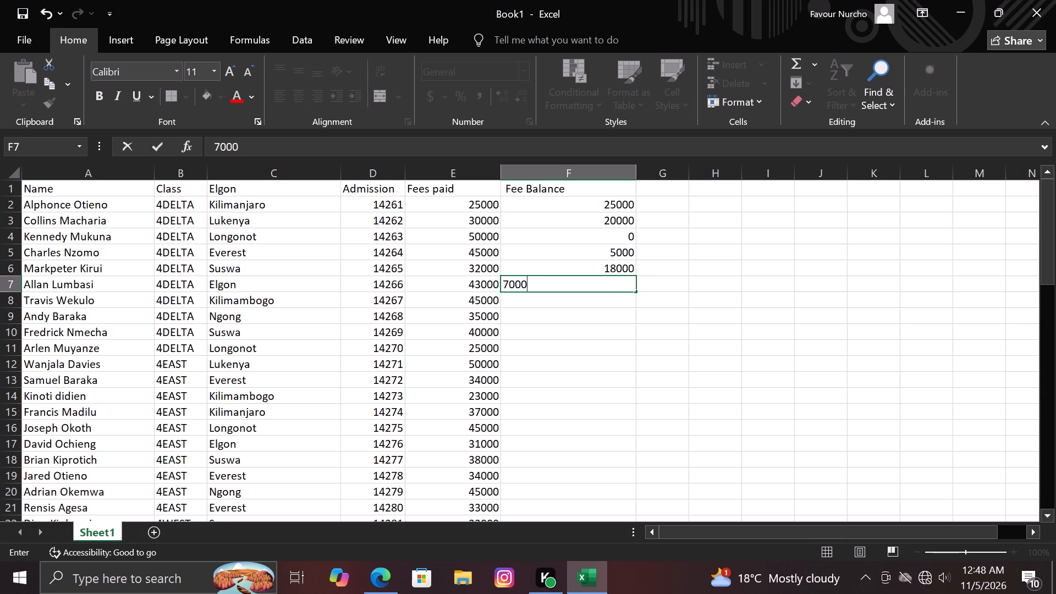
{"action": "key", "text": "Down"}
Enter fee balances of 5000, 15000, 10000 and 25000 in F8 through F11 for the last four 4DELTA students.
{"action": "key", "text": "5"}
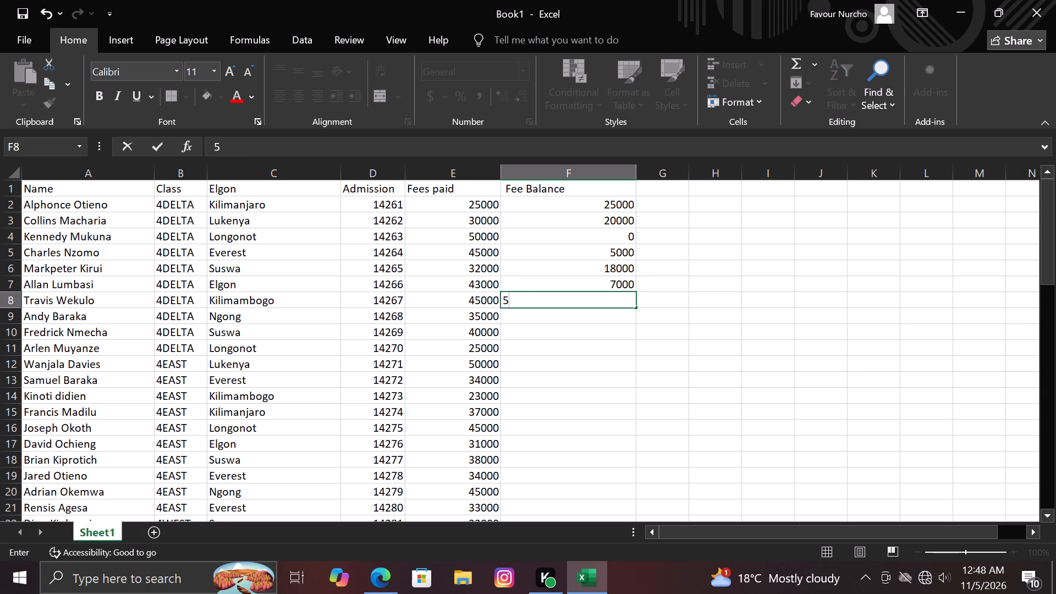
{"action": "type", "text": "000"}
{"action": "key", "text": "Down"}
{"action": "type", "text": "15000"}
{"action": "key", "text": "Down"}
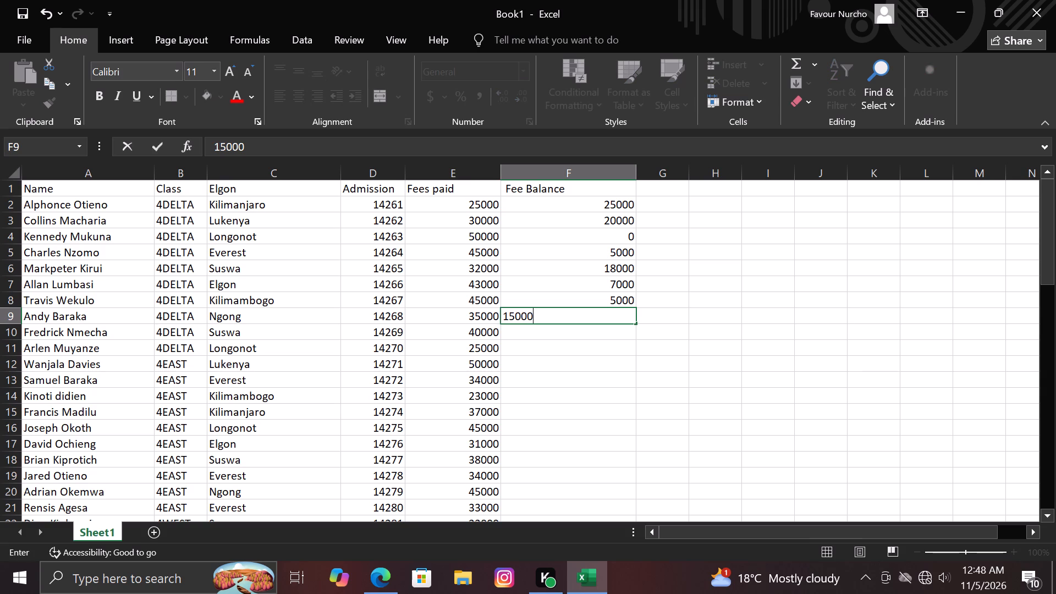
{"action": "key", "text": "1"}
{"action": "type", "text": "0000"}
{"action": "key", "text": "Down"}
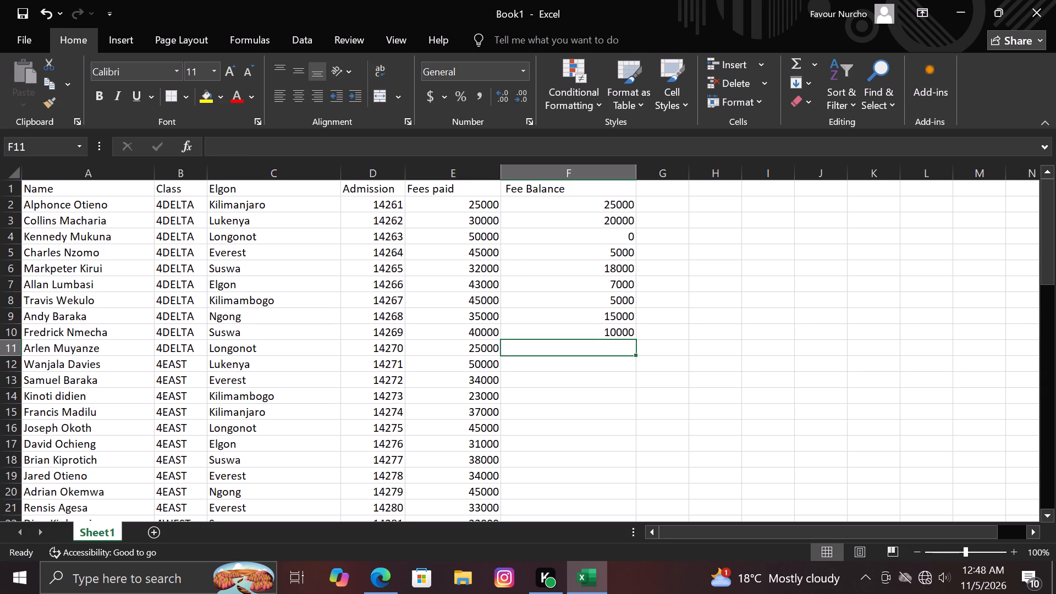
{"action": "type", "text": "25000"}
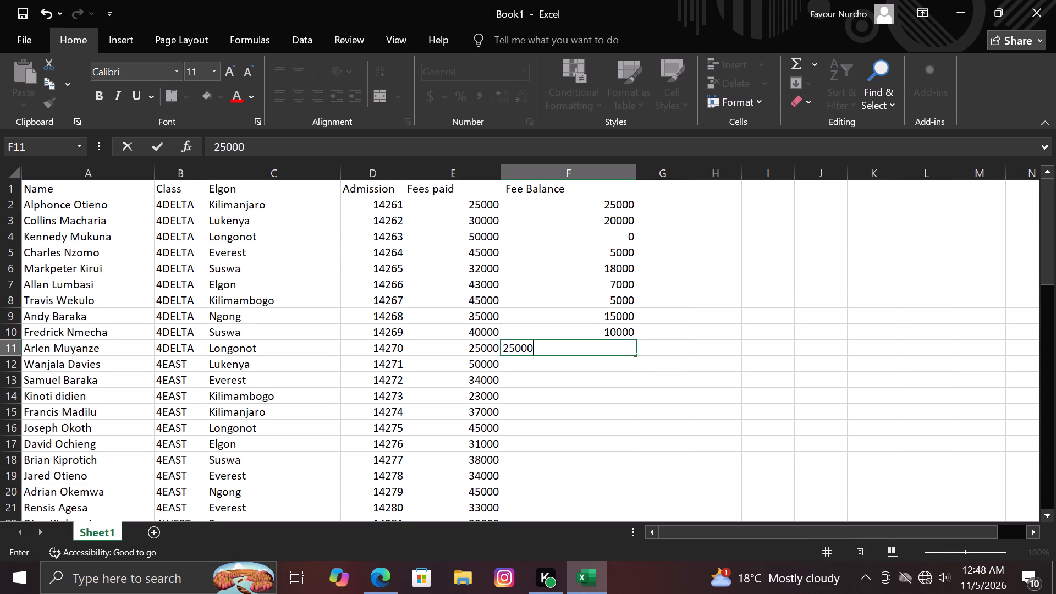
{"action": "key", "text": "Down"}
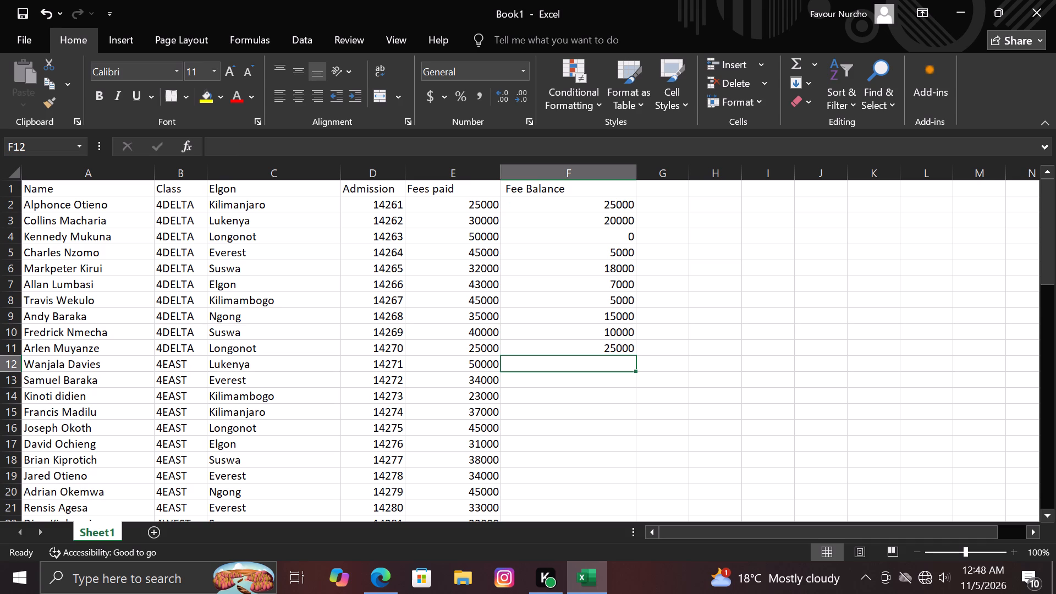
Enter fee balances of 0, 16000, 27000, 13000 and 5000 in F12 through F16 for the first five 4EAST students.
{"action": "key", "text": "0"}
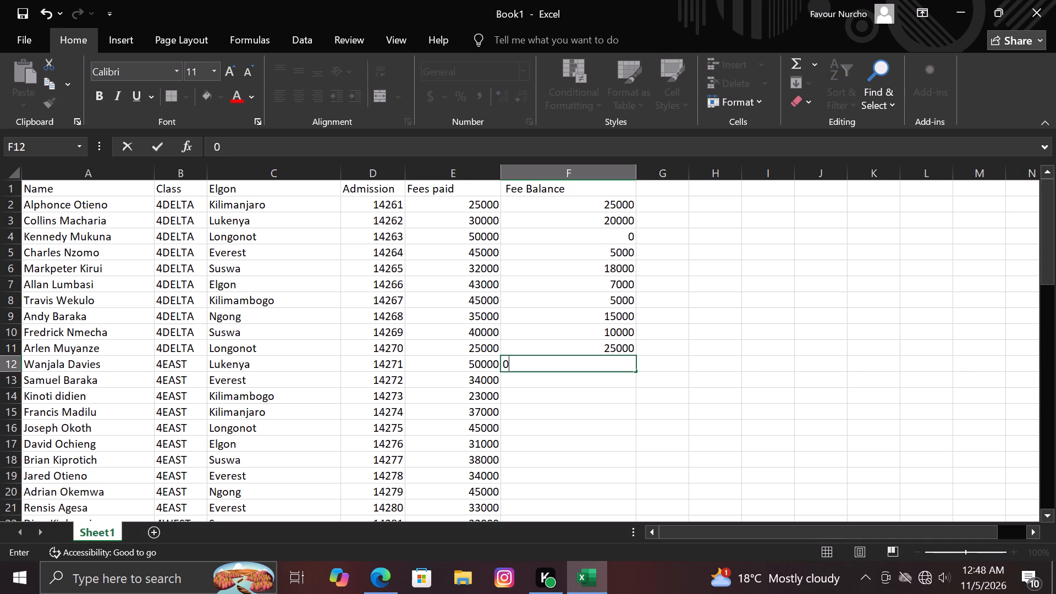
{"action": "key", "text": "Down"}
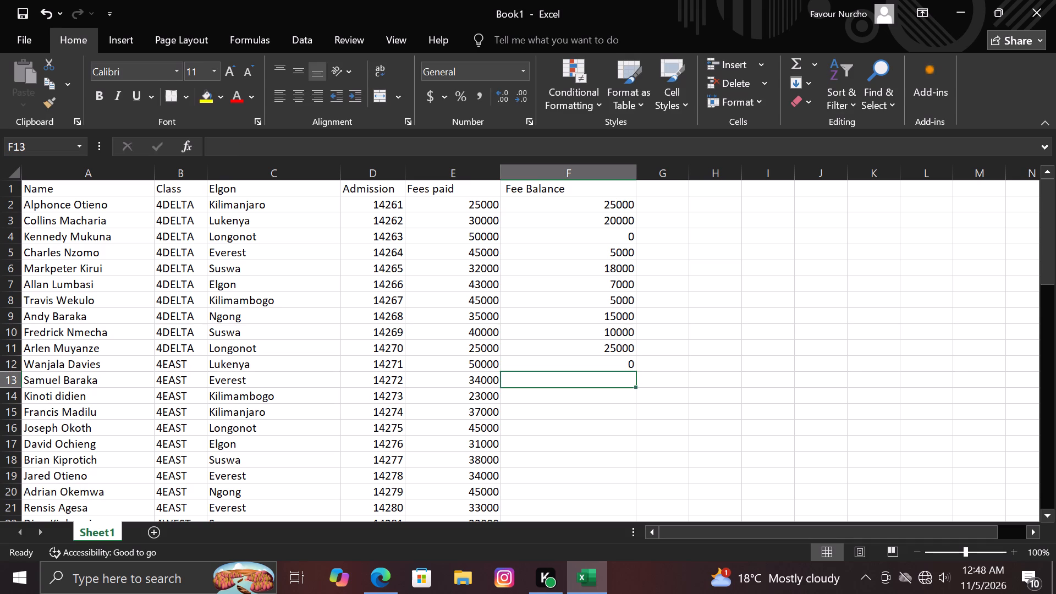
{"action": "type", "text": "16000"}
{"action": "key", "text": "Down"}
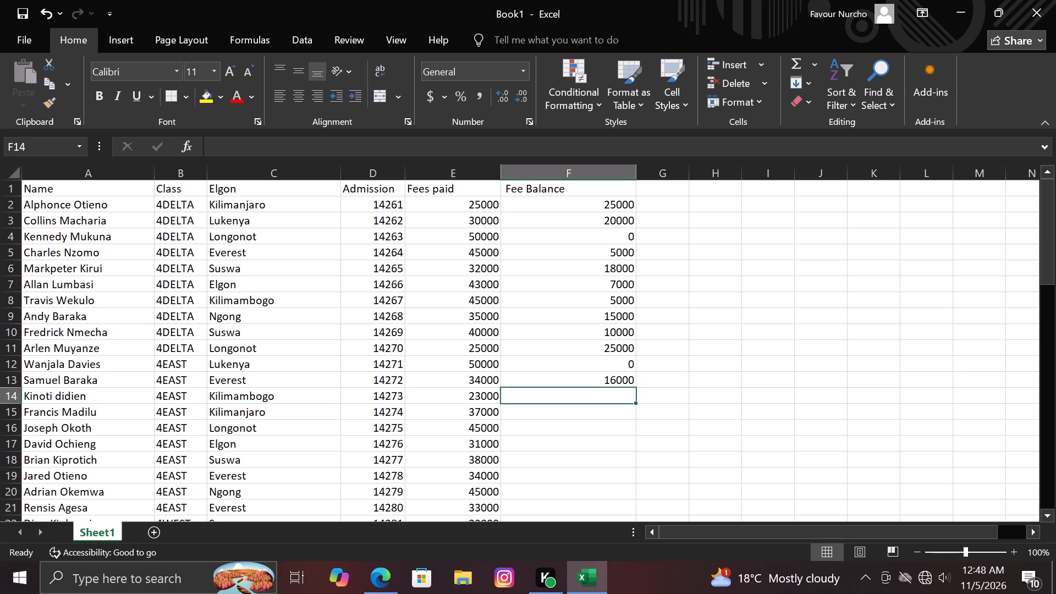
{"action": "key", "text": "2"}
{"action": "type", "text": "7000"}
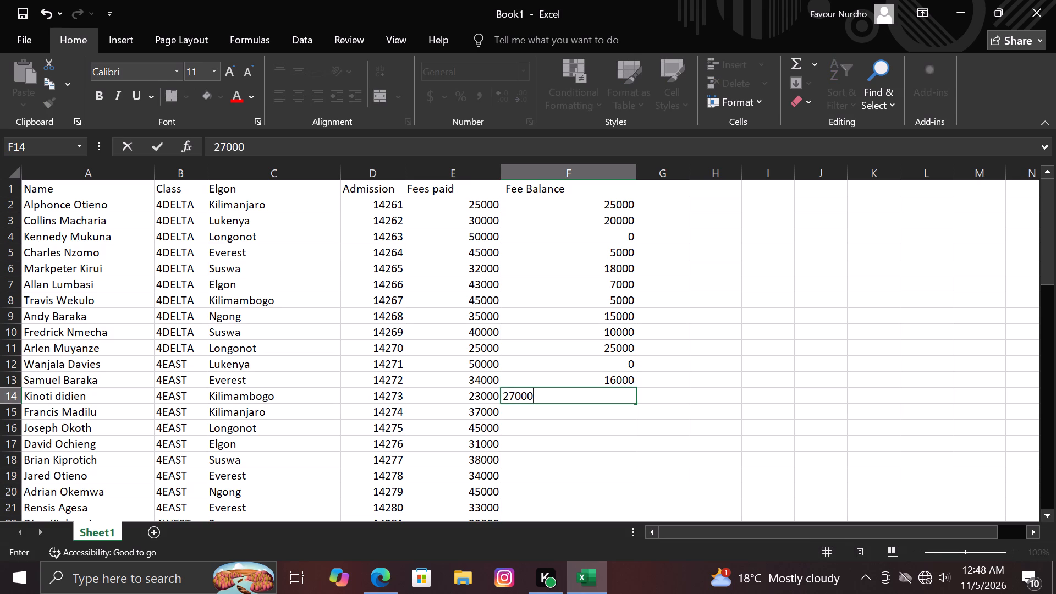
{"action": "key", "text": "Down"}
{"action": "type", "text": "13"}
{"action": "type", "text": "000"}
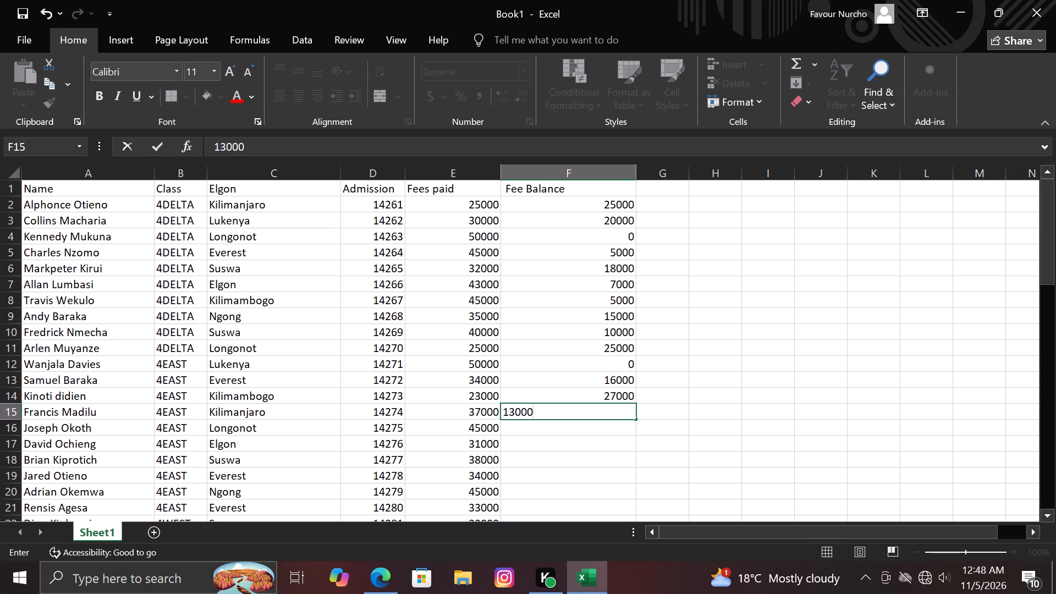
{"action": "key", "text": "Down"}
{"action": "type", "text": "5000"}
{"action": "key", "text": "Down"}
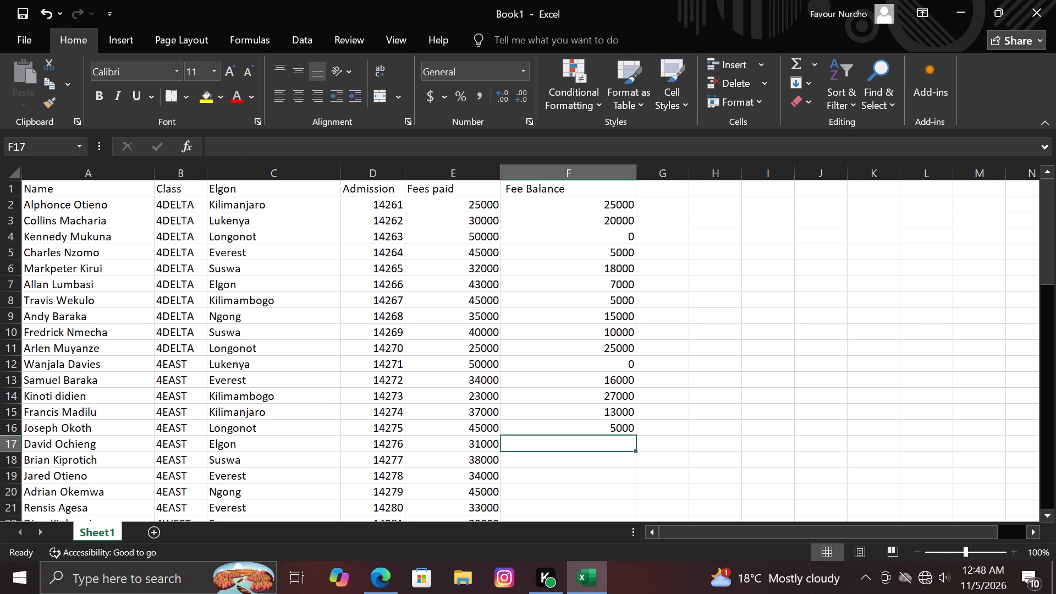
Enter fee balances of 19000, 12000, 16000, 5000 and 17000 in F17 through F21 for the last five 4EAST students.
{"action": "key", "text": "1"}
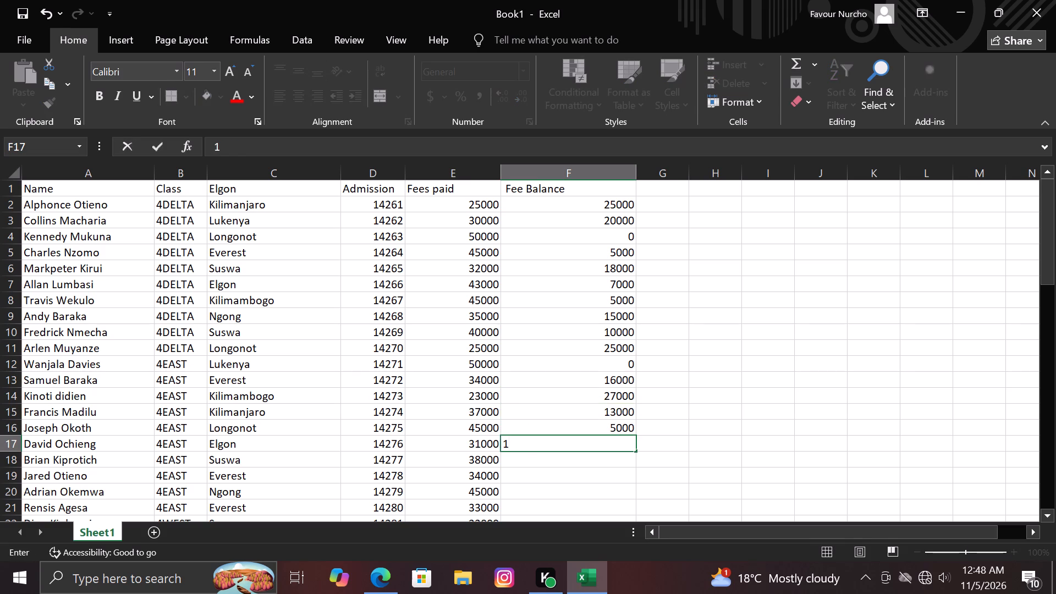
{"action": "type", "text": "9000"}
{"action": "key", "text": "Down"}
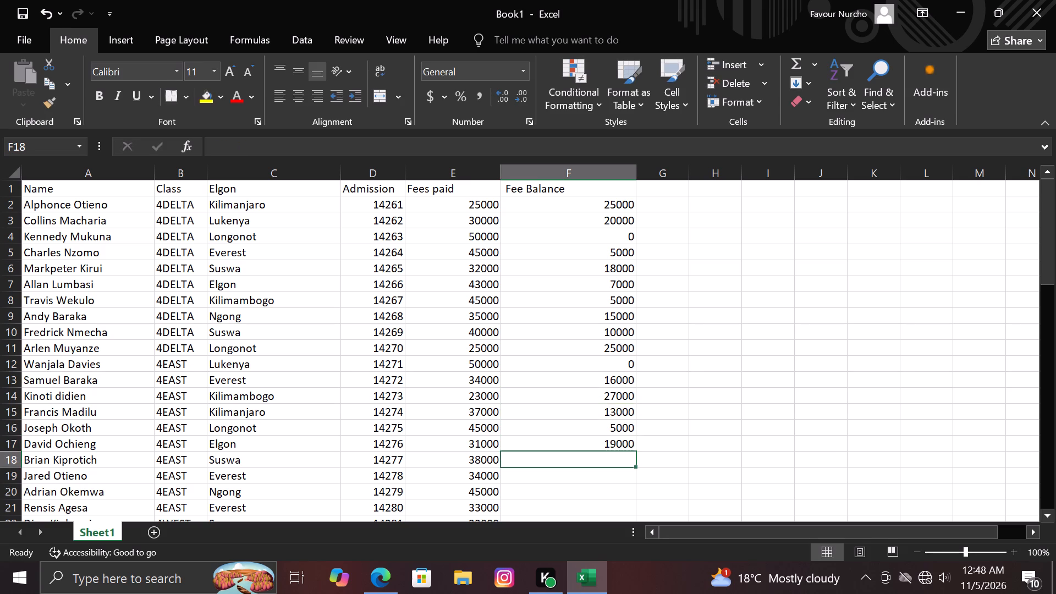
{"action": "type", "text": "12"}
{"action": "type", "text": "000"}
{"action": "key", "text": "Down"}
{"action": "key", "text": "1"}
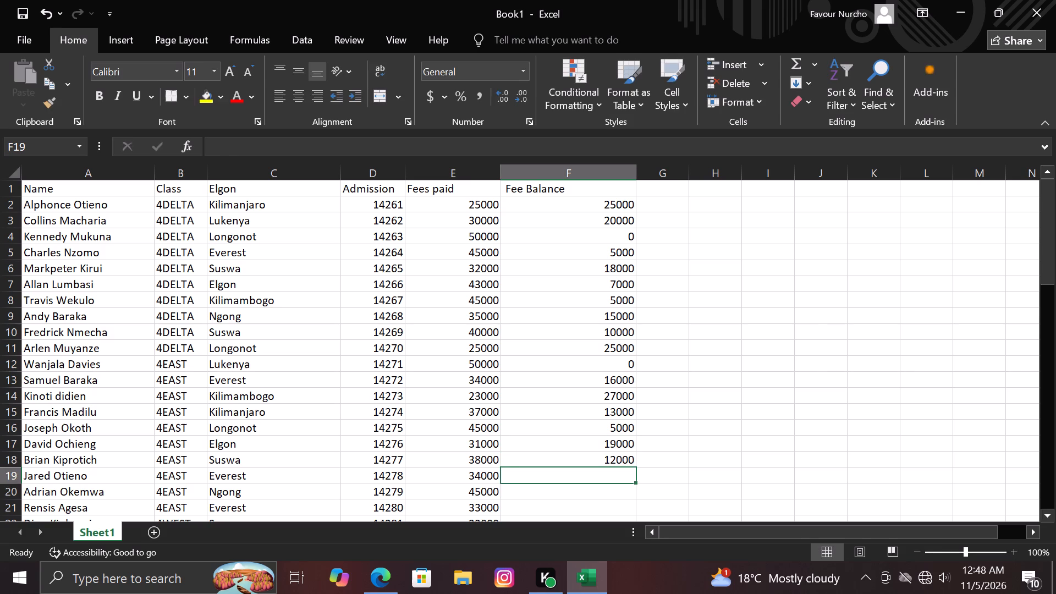
{"action": "type", "text": "6000"}
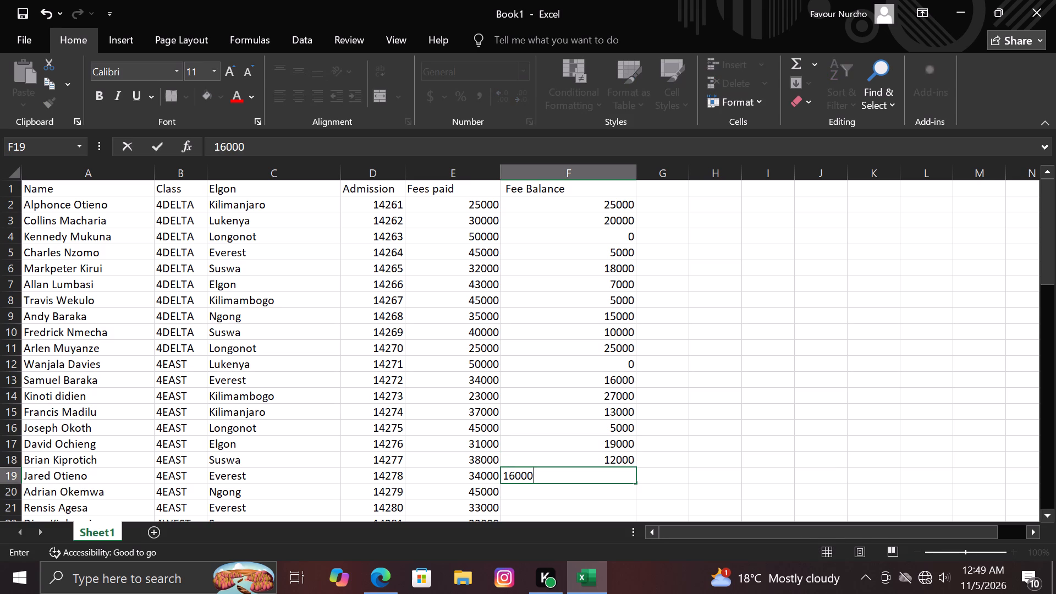
{"action": "key", "text": "Down"}
{"action": "type", "text": "5000"}
{"action": "key", "text": "Down"}
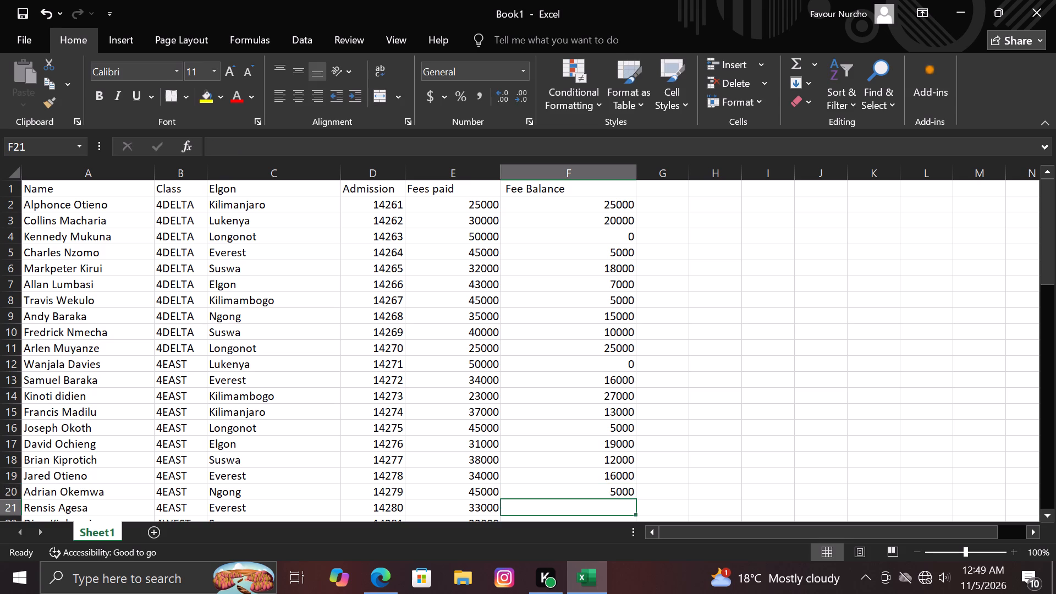
{"action": "type", "text": "17000"}
{"action": "key", "text": "Down"}
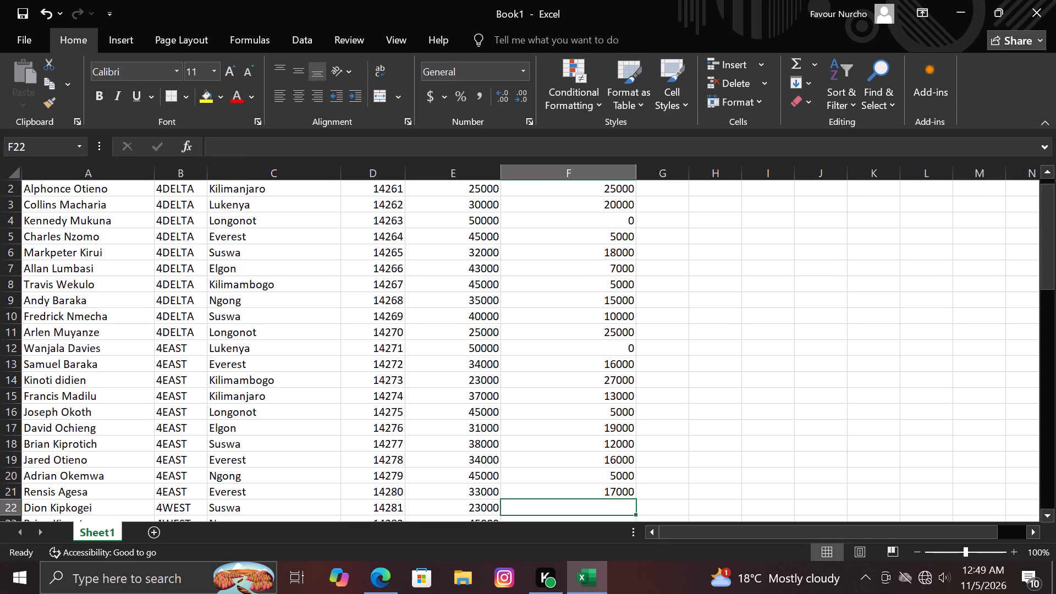
Enter fee balances of 27000, 5000, 0, 16000 and 15000 in F22 through F26 for the first five 4WEST students.
{"action": "type", "text": "27000"}
{"action": "key", "text": "Down"}
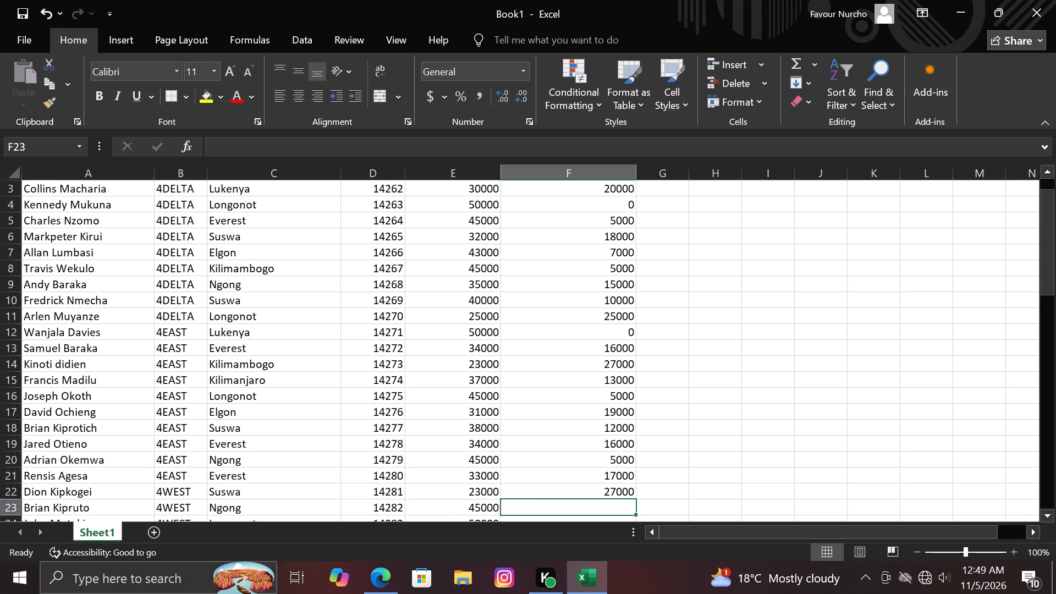
{"action": "type", "text": "5000"}
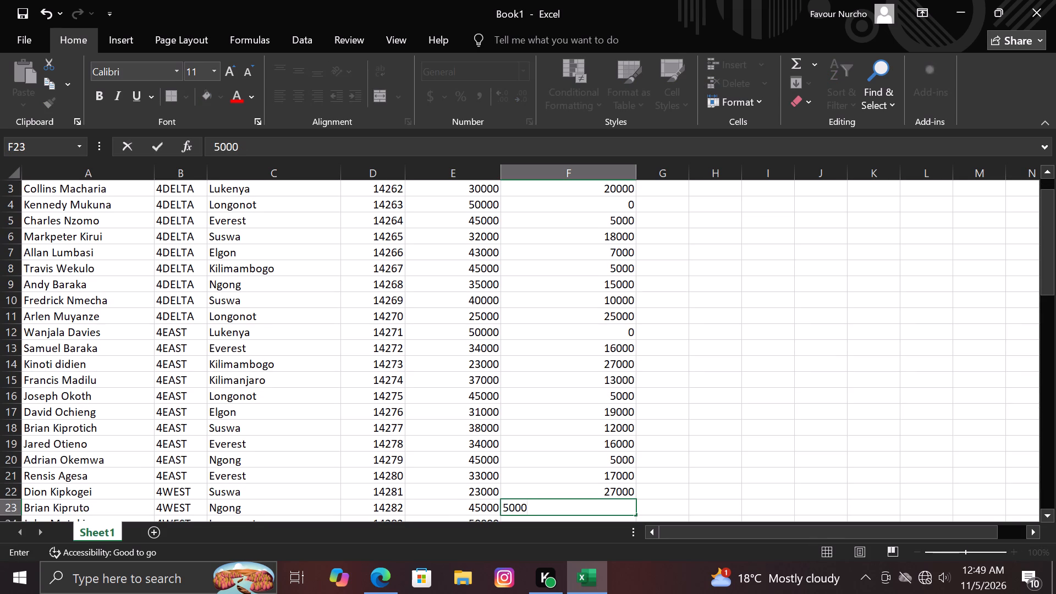
{"action": "key", "text": "Down"}
{"action": "key", "text": "0"}
{"action": "key", "text": "Down"}
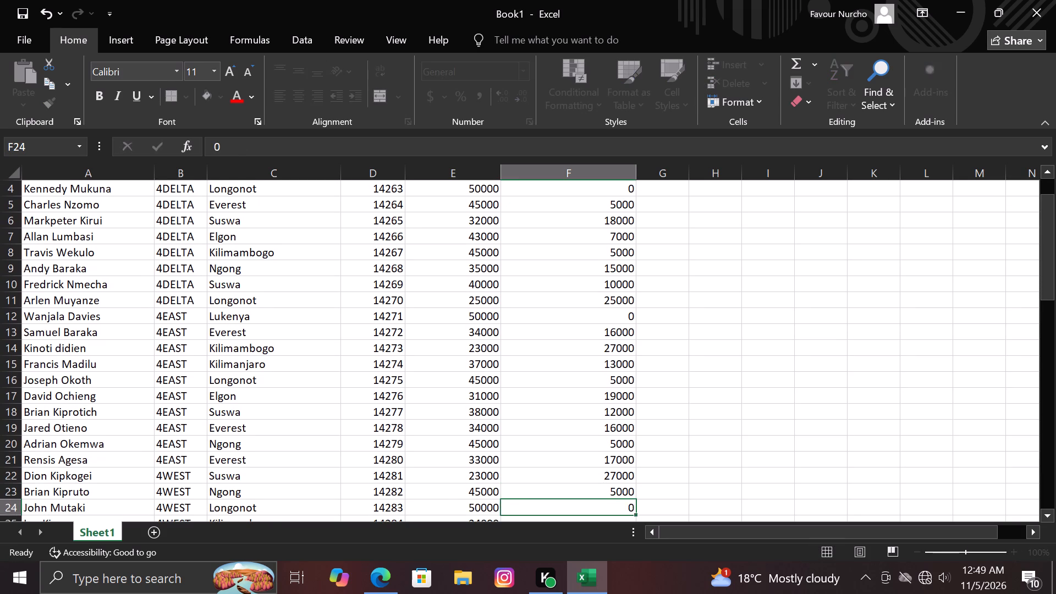
{"action": "type", "text": "16000"}
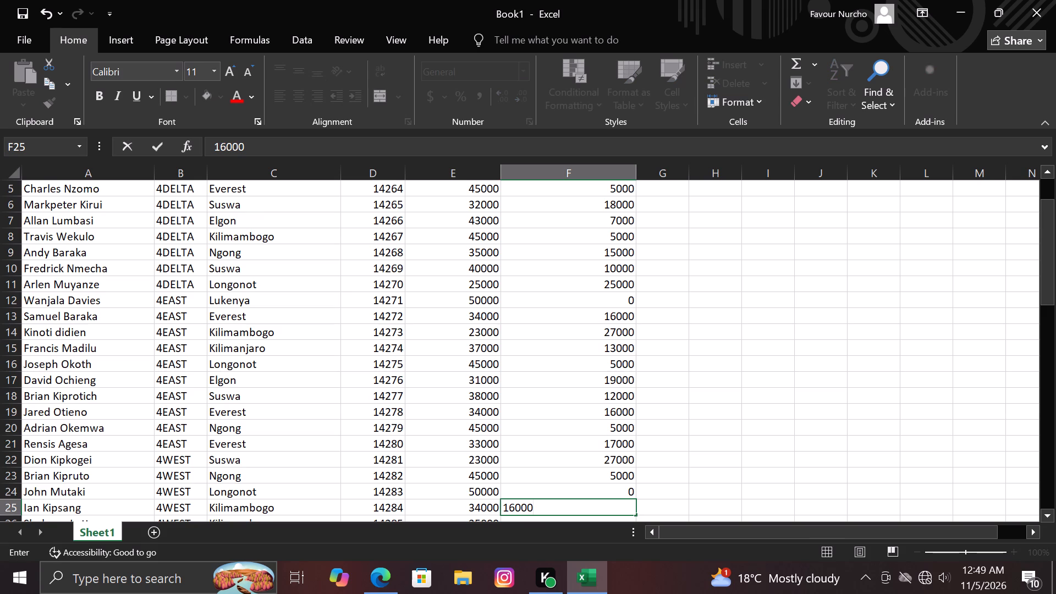
{"action": "key", "text": "Down"}
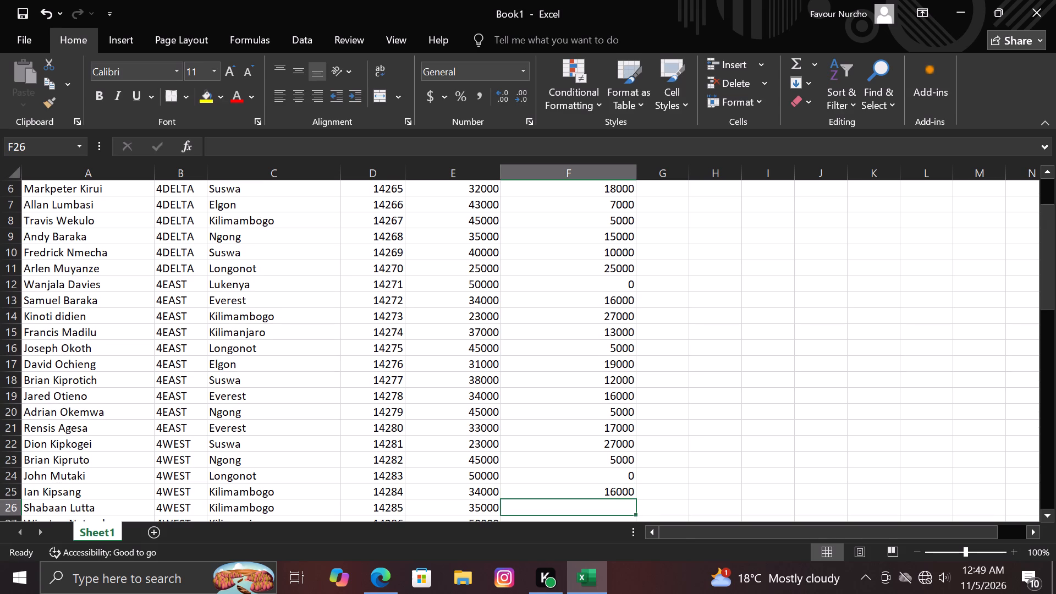
{"action": "key", "text": "1"}
{"action": "type", "text": "5000"}
{"action": "key", "text": "Down"}
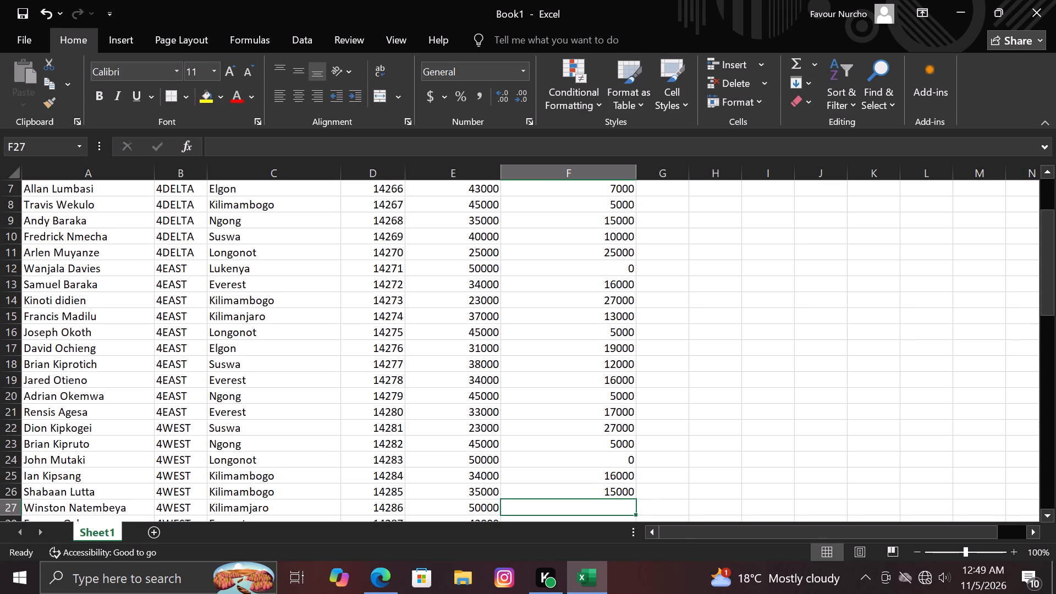
Enter fee balances of 0, 7000, 0, 35000 and 5000 in F27 through F31 for the last five 4WEST students.
{"action": "key", "text": "0"}
{"action": "key", "text": "Down"}
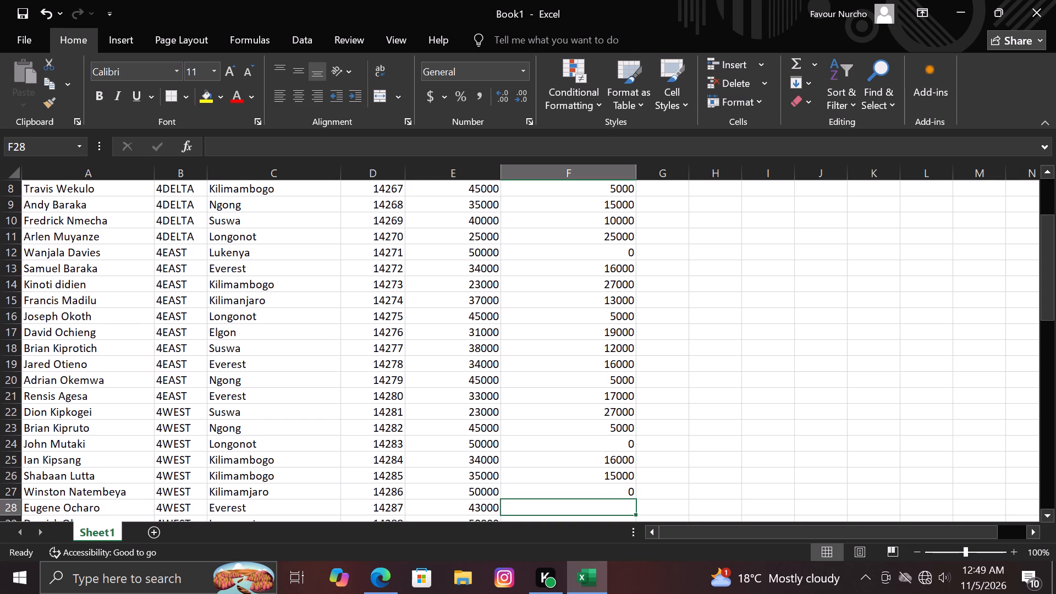
{"action": "type", "text": "7000"}
{"action": "key", "text": "Down"}
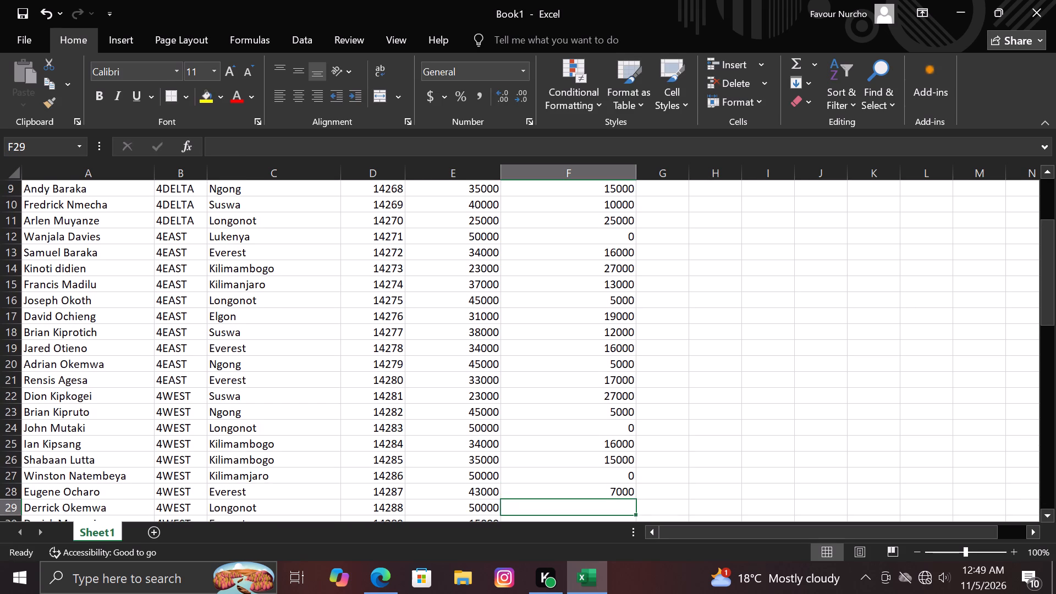
{"action": "key", "text": "0"}
{"action": "key", "text": "Down"}
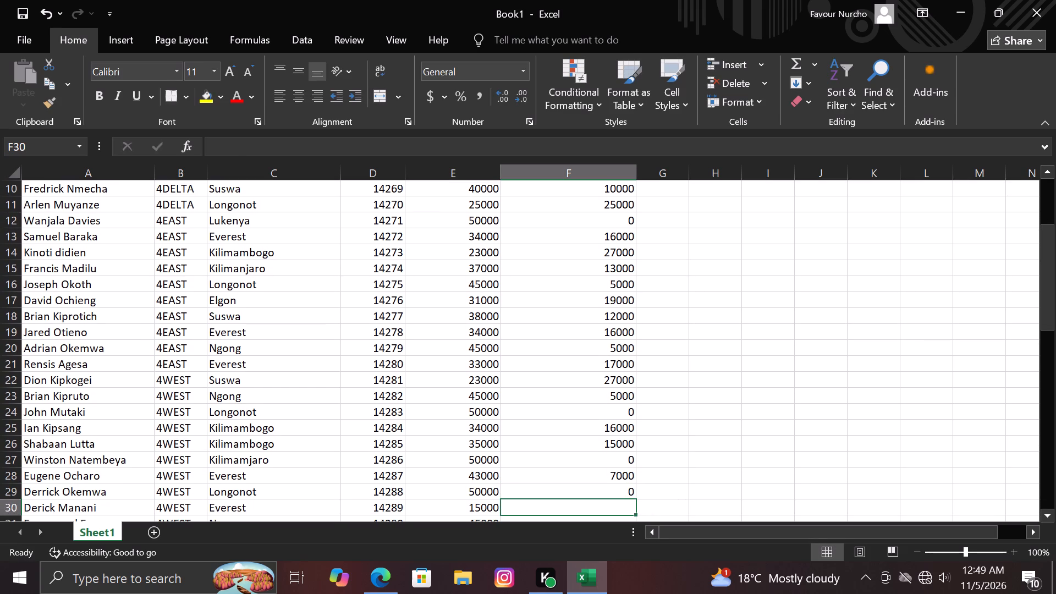
{"action": "key", "text": "3"}
{"action": "type", "text": "5000"}
{"action": "key", "text": "Down"}
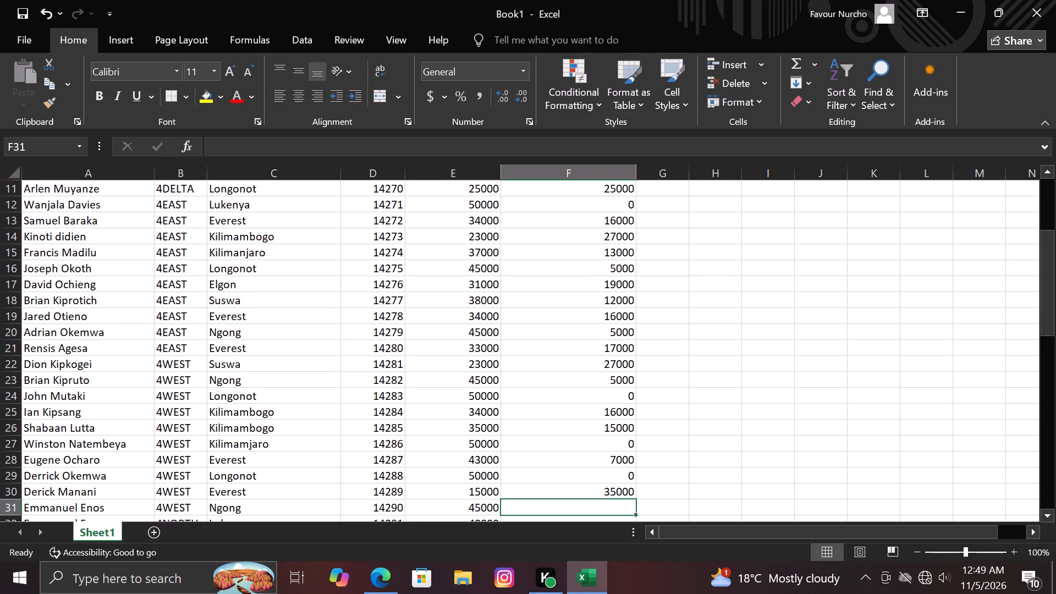
{"action": "type", "text": "5000"}
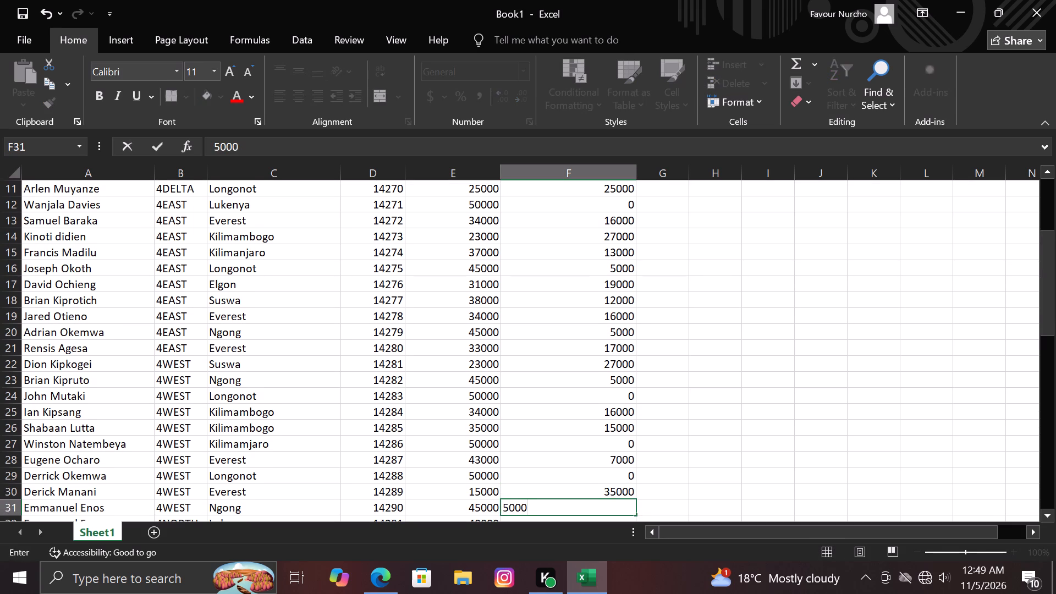
{"action": "key", "text": "Down"}
Enter fee balances of 10000, 3000, 1000, 5000 and 16000 in F32 through F36 for the first five 4NORTH students.
{"action": "key", "text": "1"}
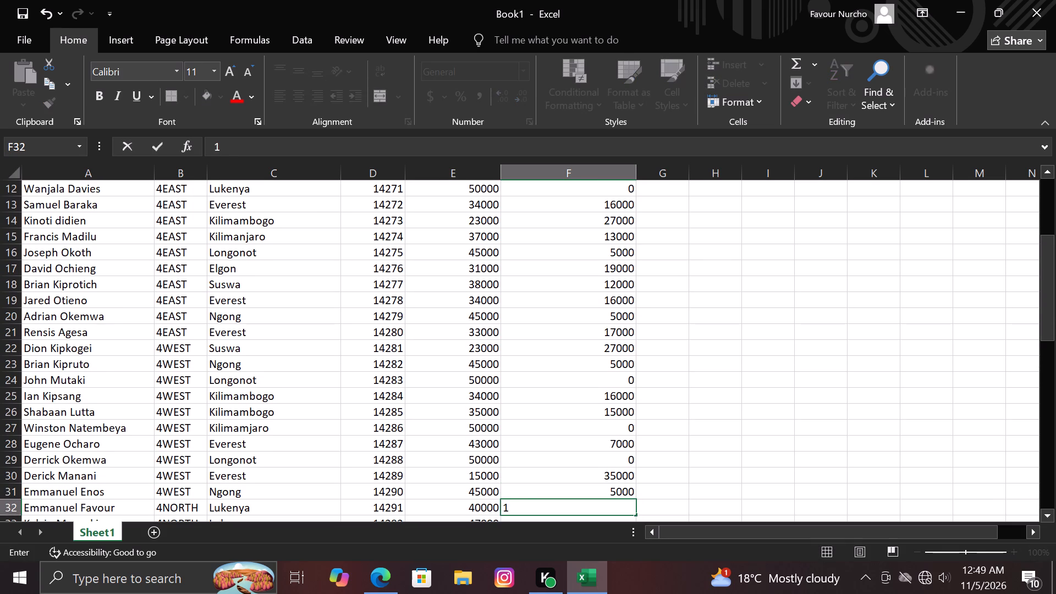
{"action": "type", "text": "0000"}
{"action": "key", "text": "Down"}
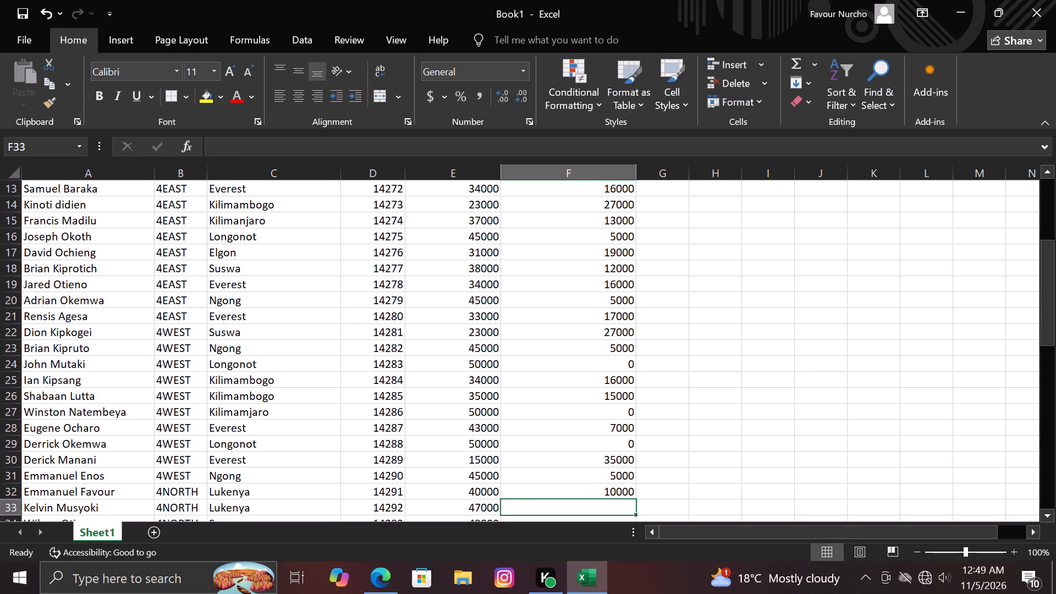
{"action": "type", "text": "3000"}
{"action": "key", "text": "Down"}
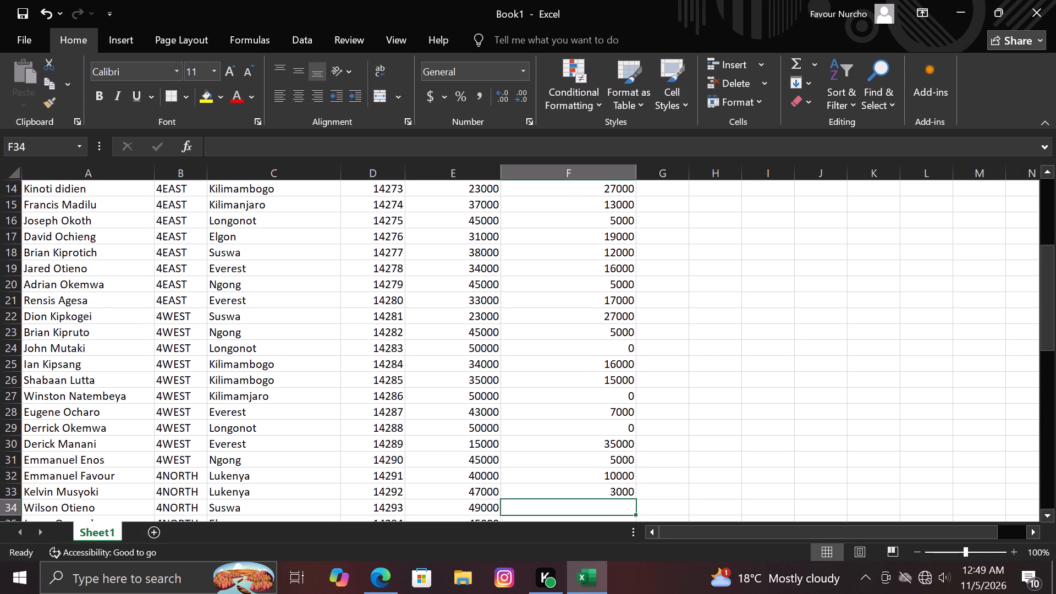
{"action": "type", "text": "1000"}
{"action": "key", "text": "Down"}
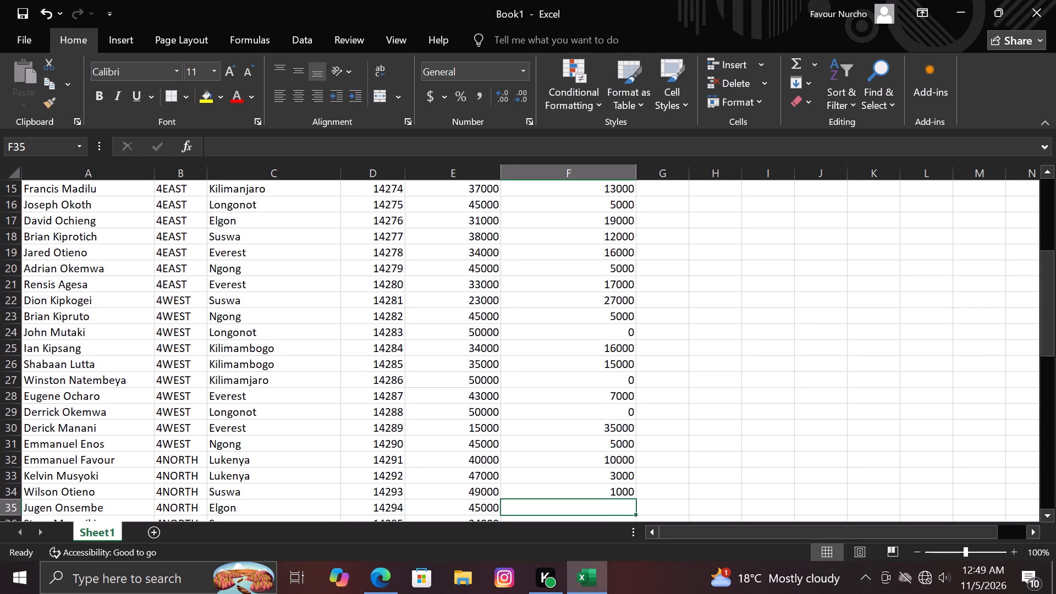
{"action": "type", "text": "5000"}
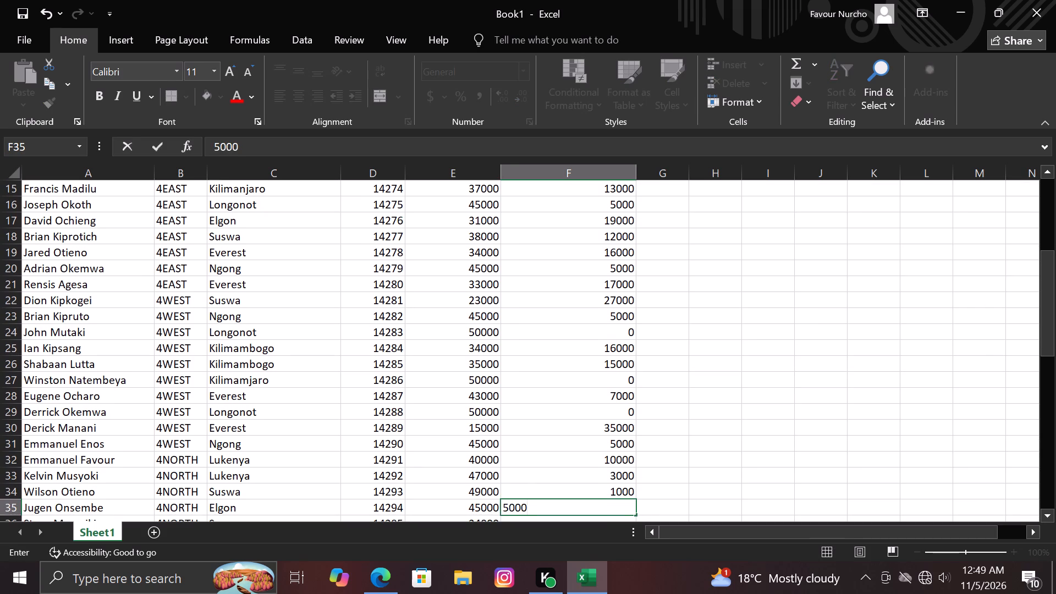
{"action": "key", "text": "Down"}
{"action": "type", "text": "16000"}
{"action": "key", "text": "Down"}
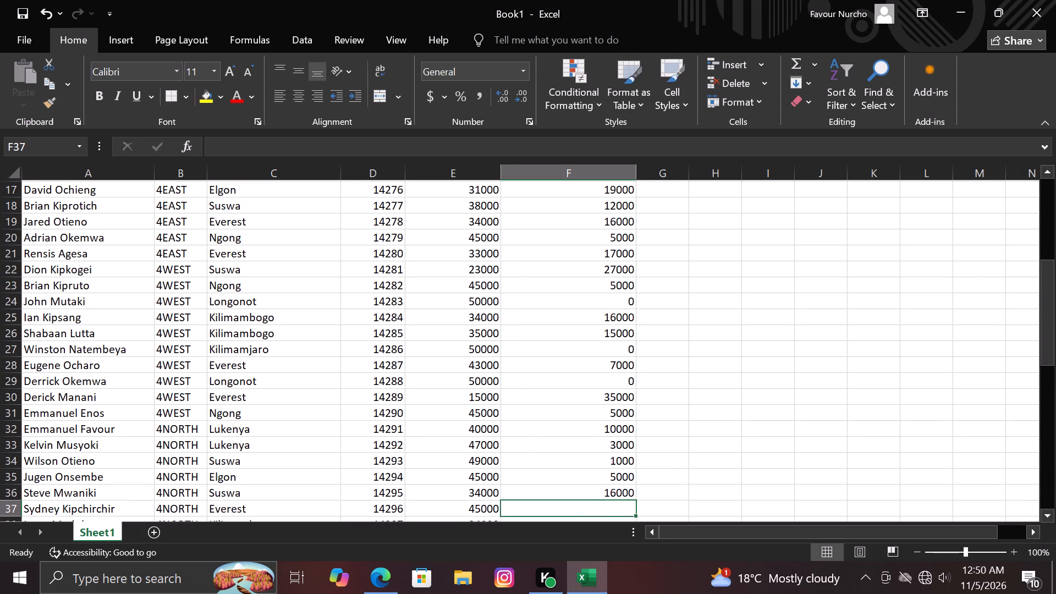
Enter fee balances of 5000, 16000, 0, 5000 and 5000 in F37 through F41 for the last five 4NORTH students.
{"action": "type", "text": "5000"}
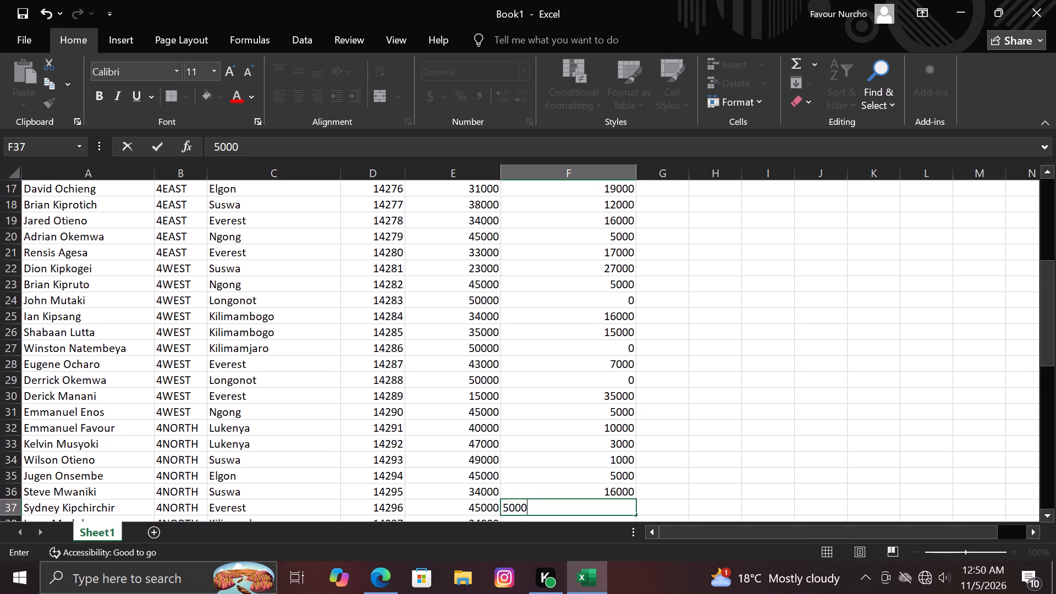
{"action": "key", "text": "Down"}
{"action": "type", "text": "16000"}
{"action": "key", "text": "Down"}
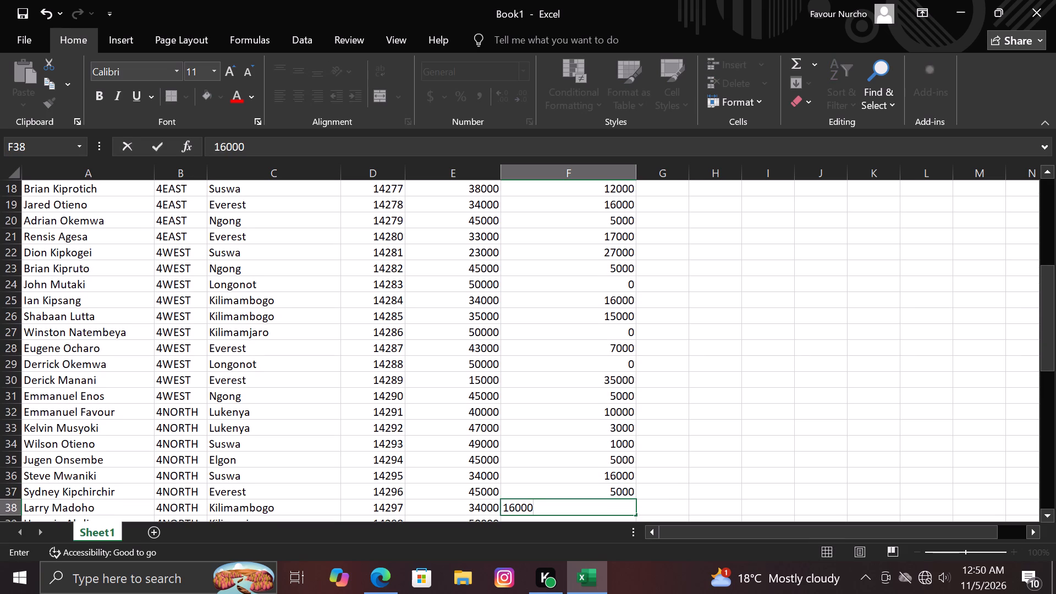
{"action": "key", "text": "0"}
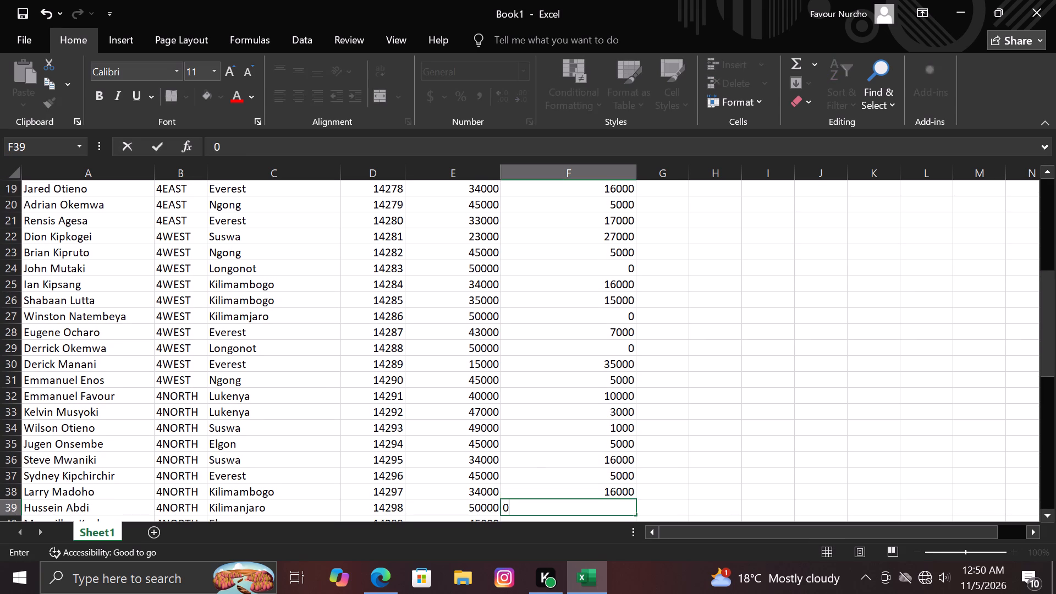
{"action": "key", "text": "Down"}
{"action": "key", "text": "Up"}
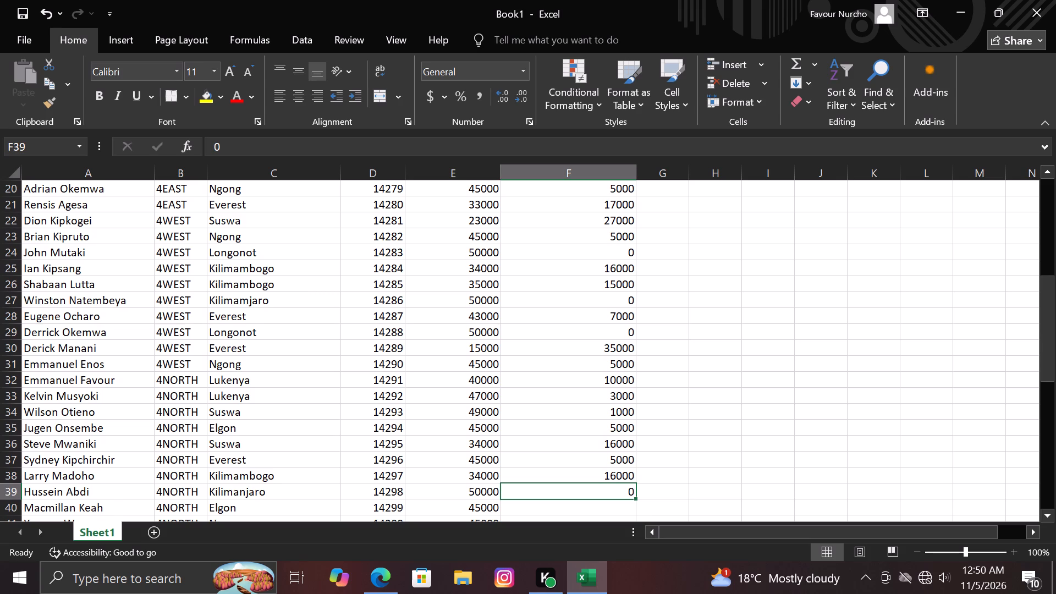
{"action": "key", "text": "Down"}
{"action": "type", "text": "5000"}
{"action": "key", "text": "Down"}
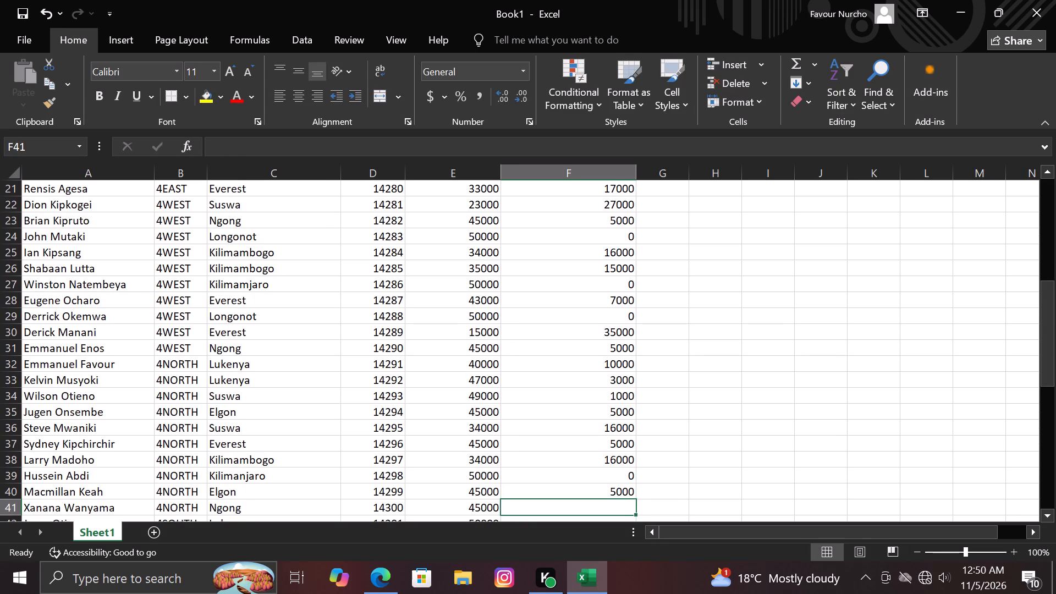
{"action": "type", "text": "5000"}
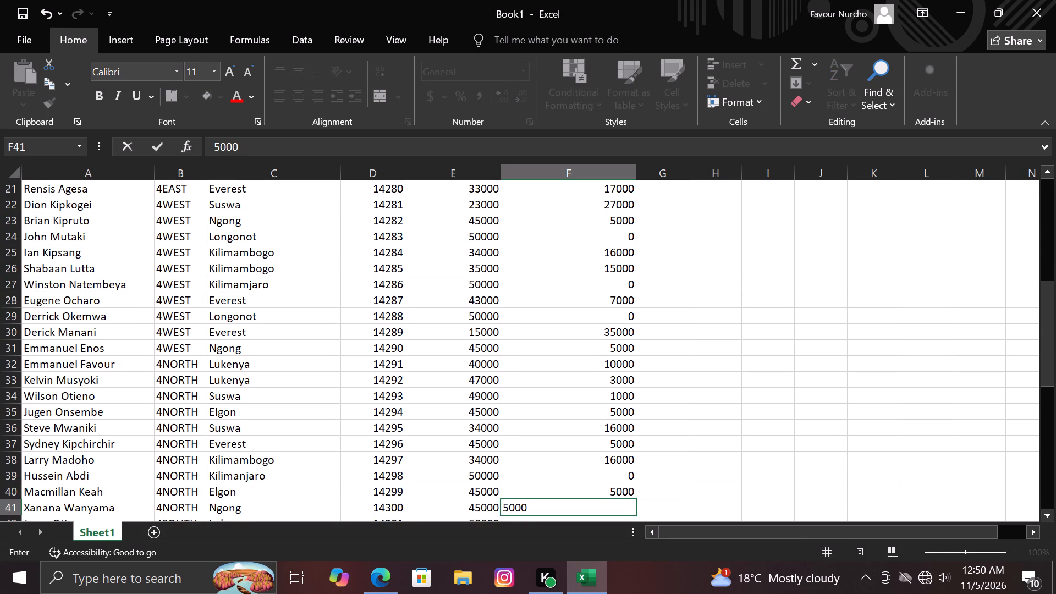
{"action": "key", "text": "Down"}
Enter fee balances of 0, 16000, 7000, 7000 and 27000 in F42 through F46 for the first five 4SOUTH students.
{"action": "key", "text": "0"}
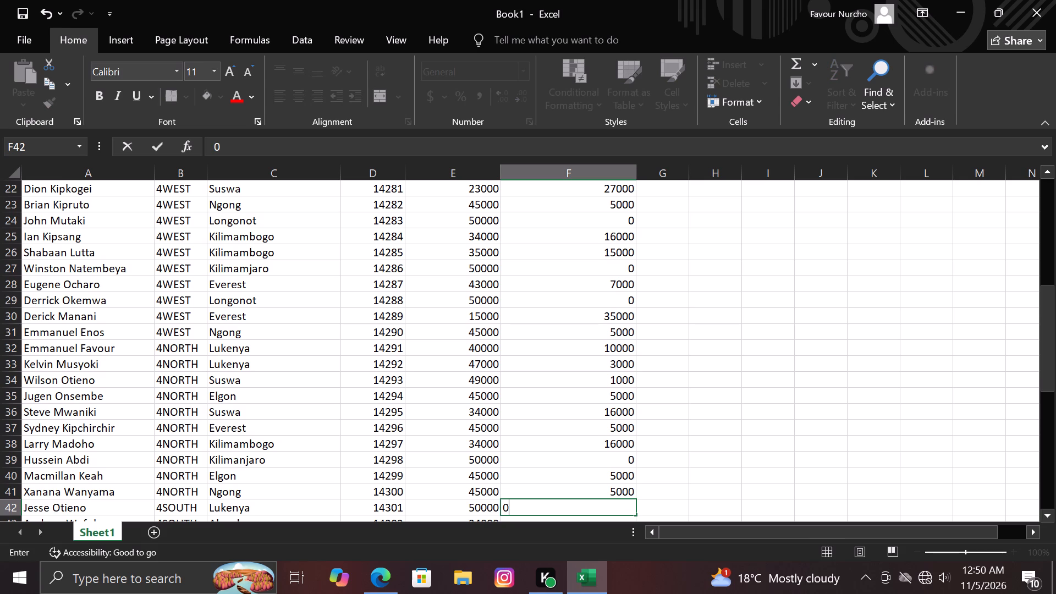
{"action": "key", "text": "Down"}
{"action": "type", "text": "16"}
{"action": "type", "text": "000"}
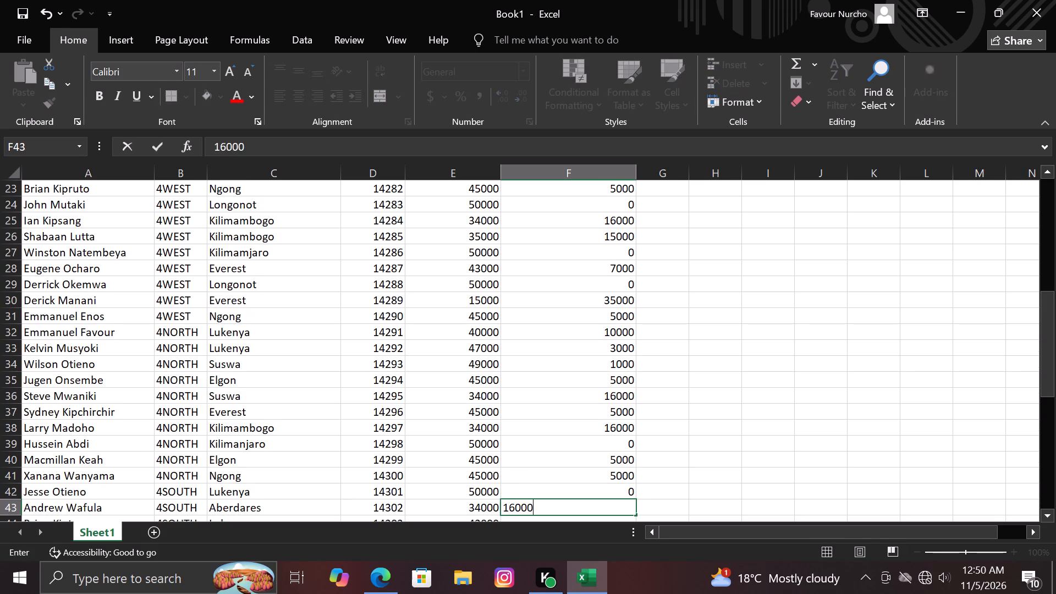
{"action": "key", "text": "Down"}
{"action": "type", "text": "7000"}
{"action": "key", "text": "Down"}
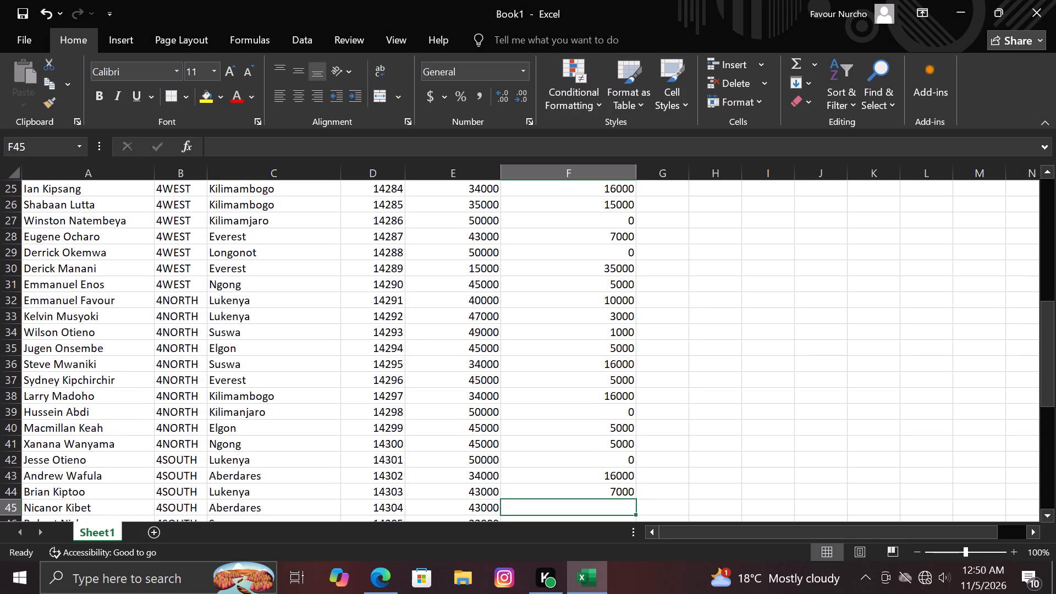
{"action": "type", "text": "70000"}
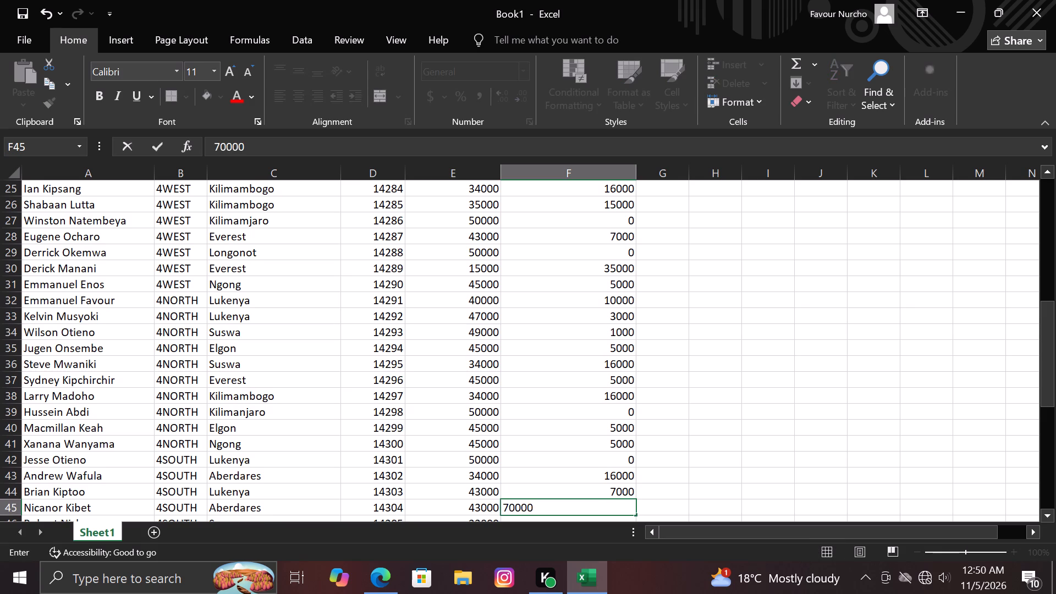
{"action": "key", "text": "BackSpace"}
{"action": "key", "text": "Down"}
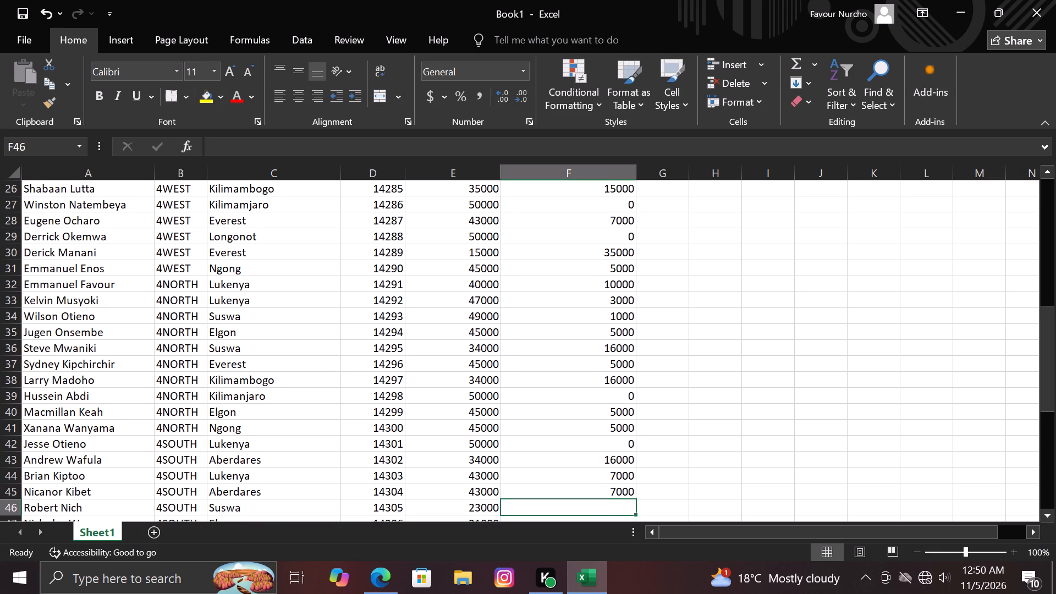
{"action": "type", "text": "27000"}
{"action": "key", "text": "Down"}
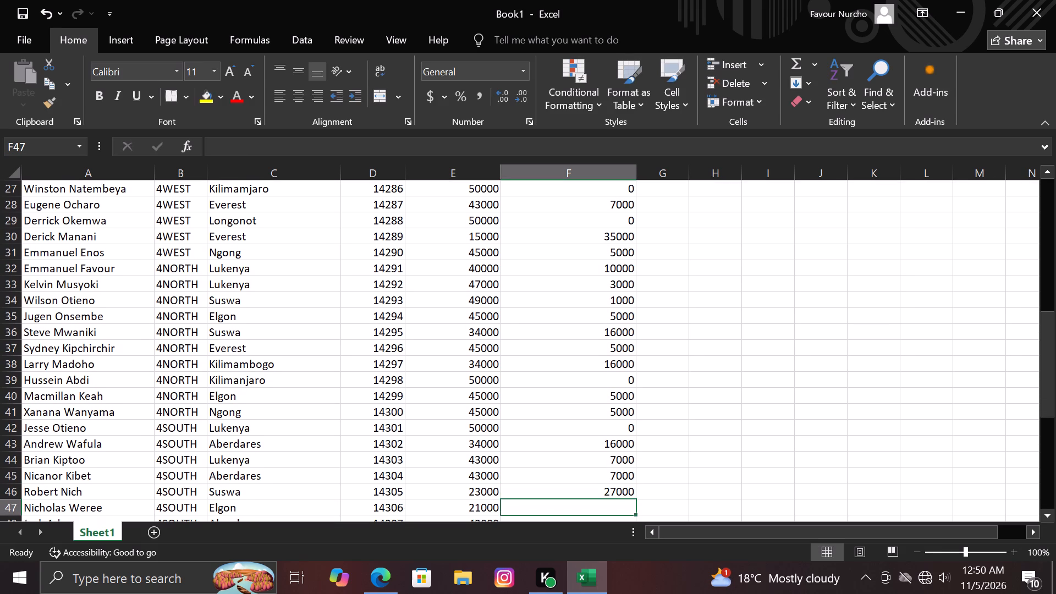
Enter fee balances of 29000, 7000, 0, 15000 and 18000 in F47 through F51 for the last five 4SOUTH students.
{"action": "key", "text": "2"}
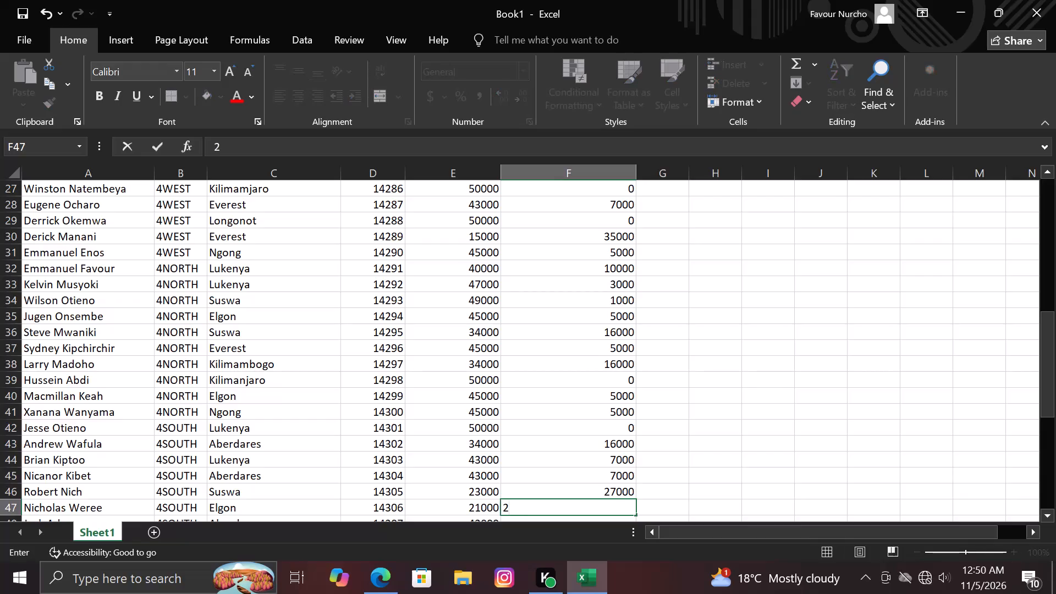
{"action": "type", "text": "9000"}
{"action": "key", "text": "Down"}
{"action": "type", "text": "7000"}
{"action": "key", "text": "Down"}
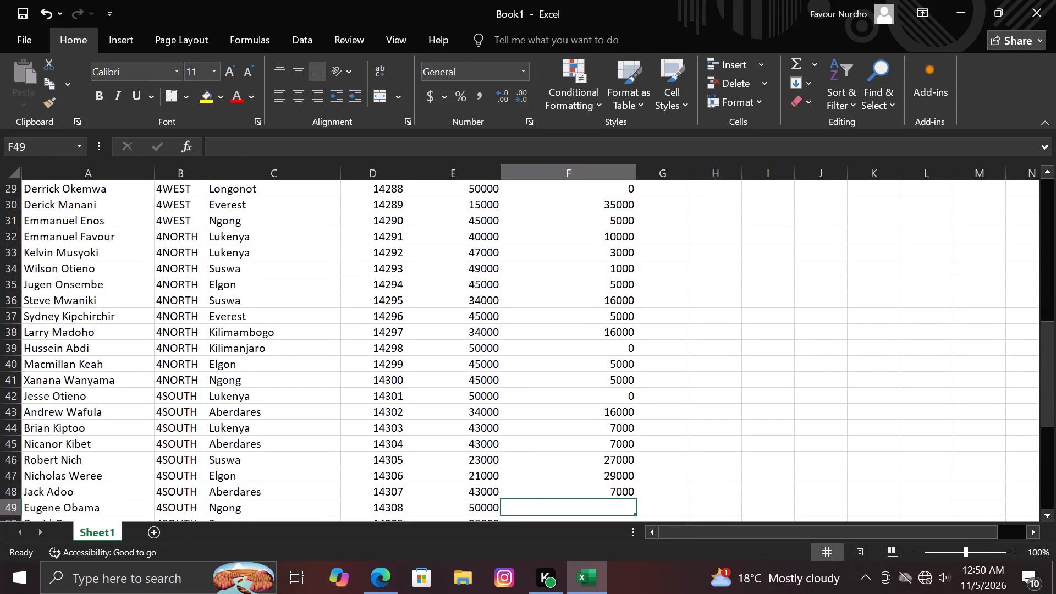
{"action": "key", "text": "0"}
{"action": "key", "text": "Down"}
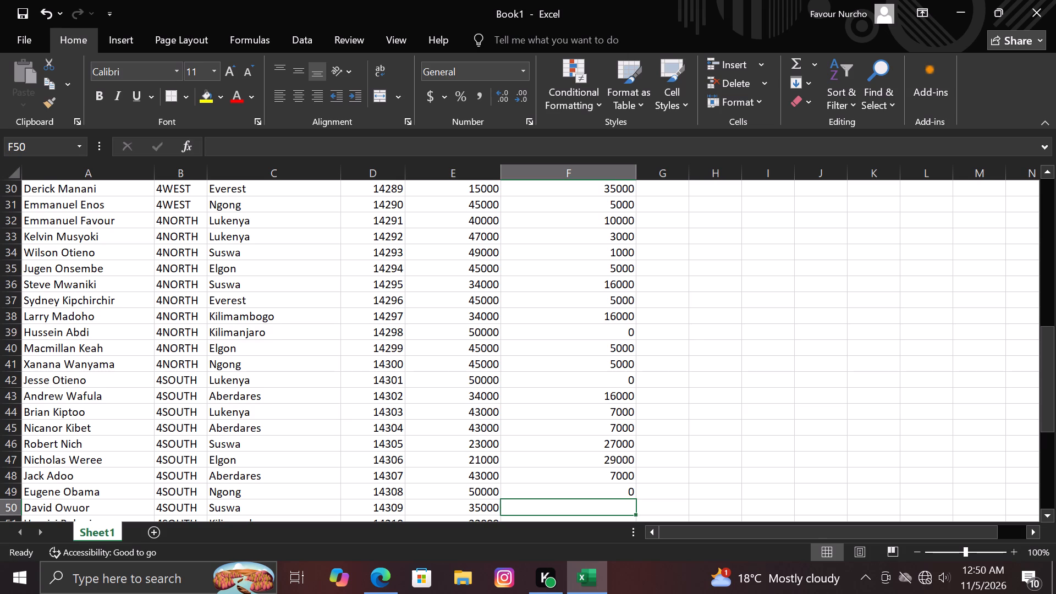
{"action": "type", "text": "15000"}
{"action": "key", "text": "Down"}
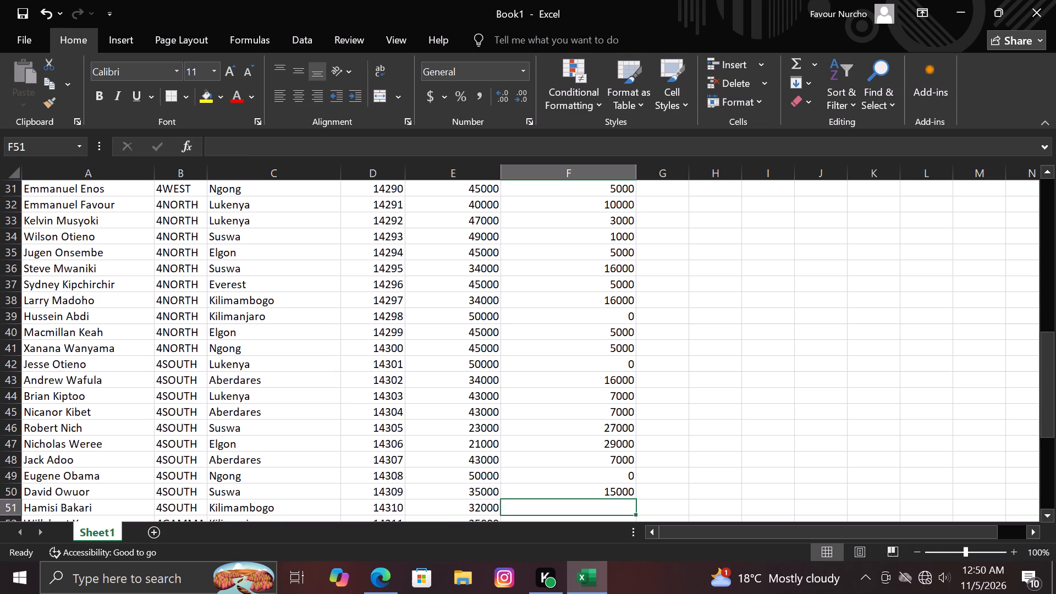
{"action": "key", "text": "1"}
{"action": "type", "text": "8000"}
{"action": "key", "text": "Down"}
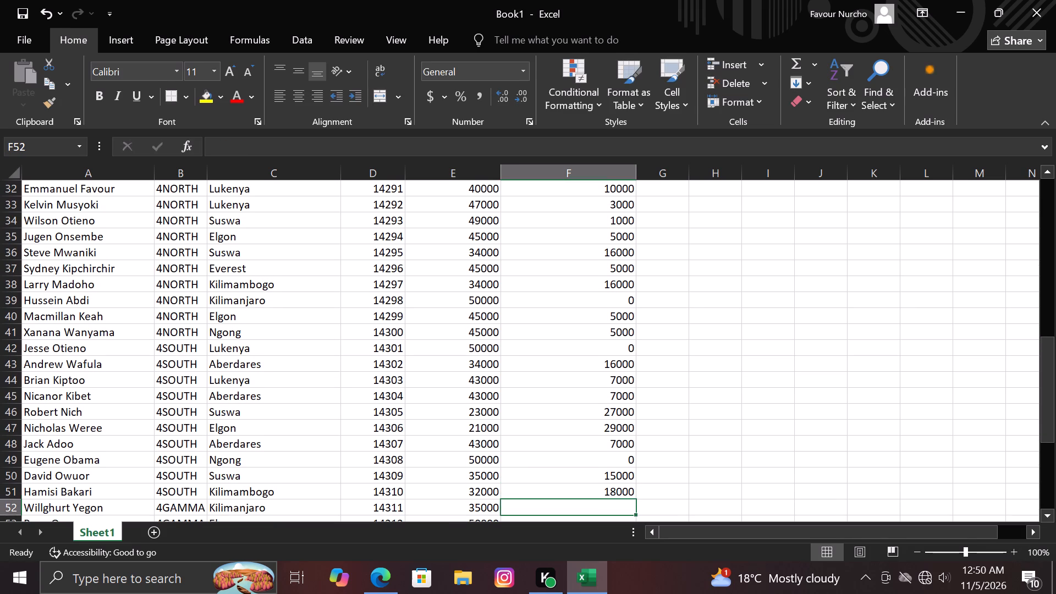
Enter fee balances of 15000, 0, 2000, 0 and 5000 in F52 through F56 for the first five 4GAMMA students.
{"action": "type", "text": "15000"}
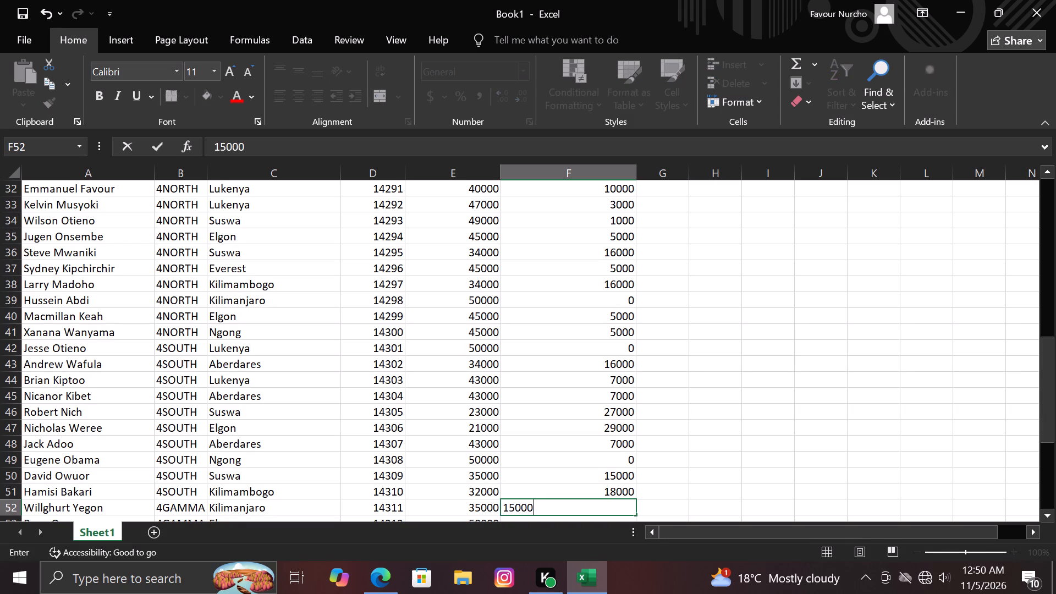
{"action": "key", "text": "Down"}
{"action": "key", "text": "0"}
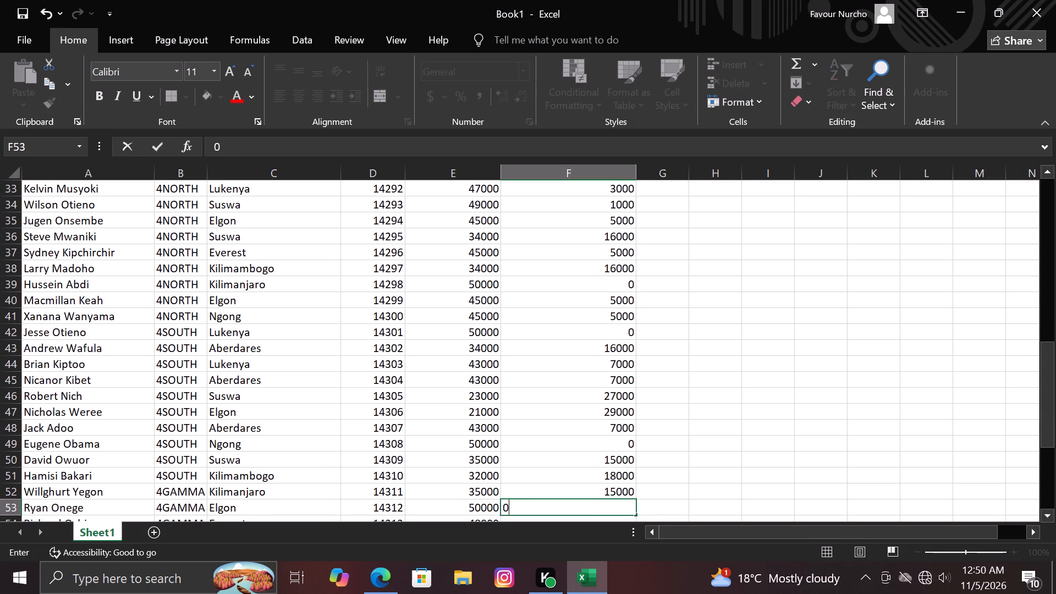
{"action": "key", "text": "Down"}
{"action": "key", "text": "1"}
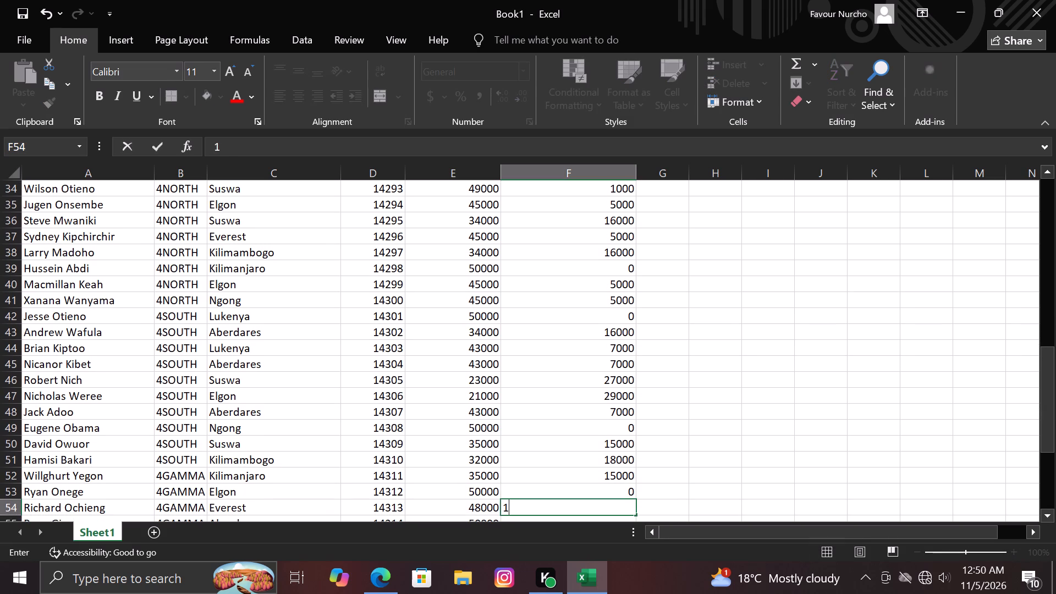
{"action": "key", "text": "BackSpace"}
{"action": "key", "text": "2"}
{"action": "type", "text": "000"}
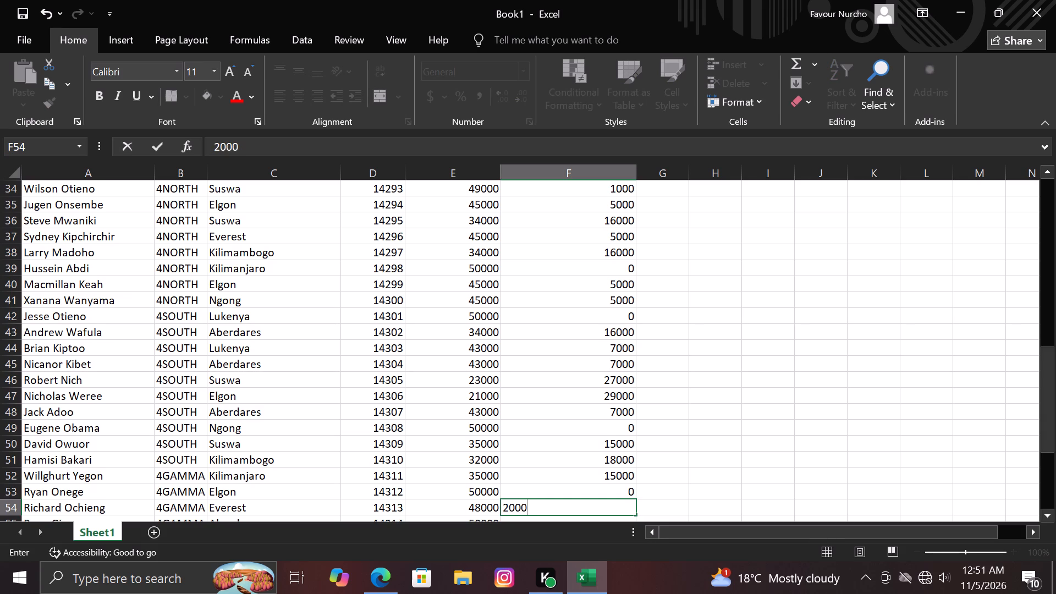
{"action": "key", "text": "Down"}
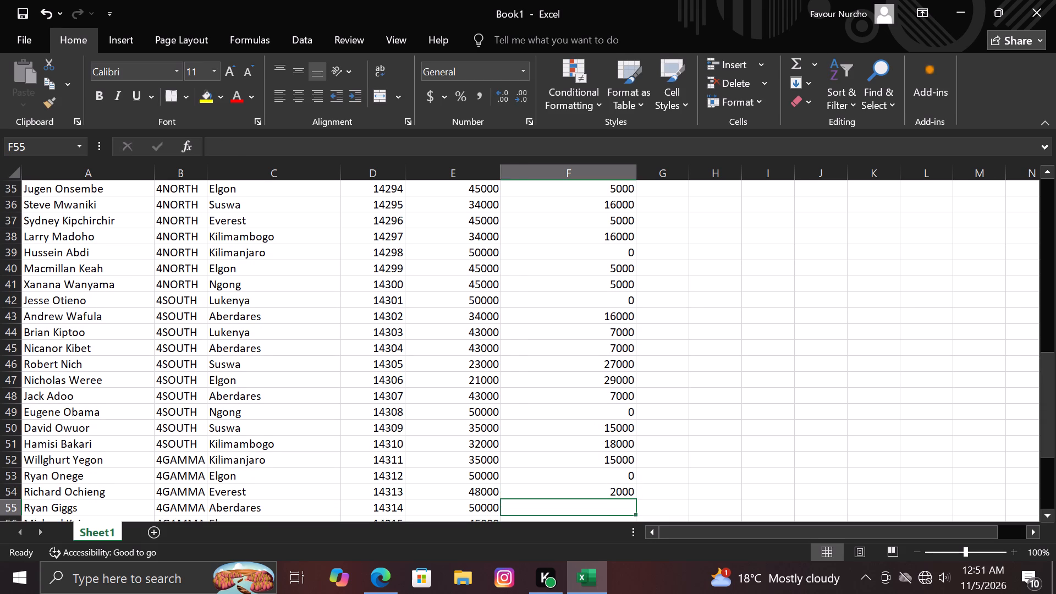
{"action": "key", "text": "0"}
{"action": "key", "text": "Down"}
{"action": "key", "text": "5"}
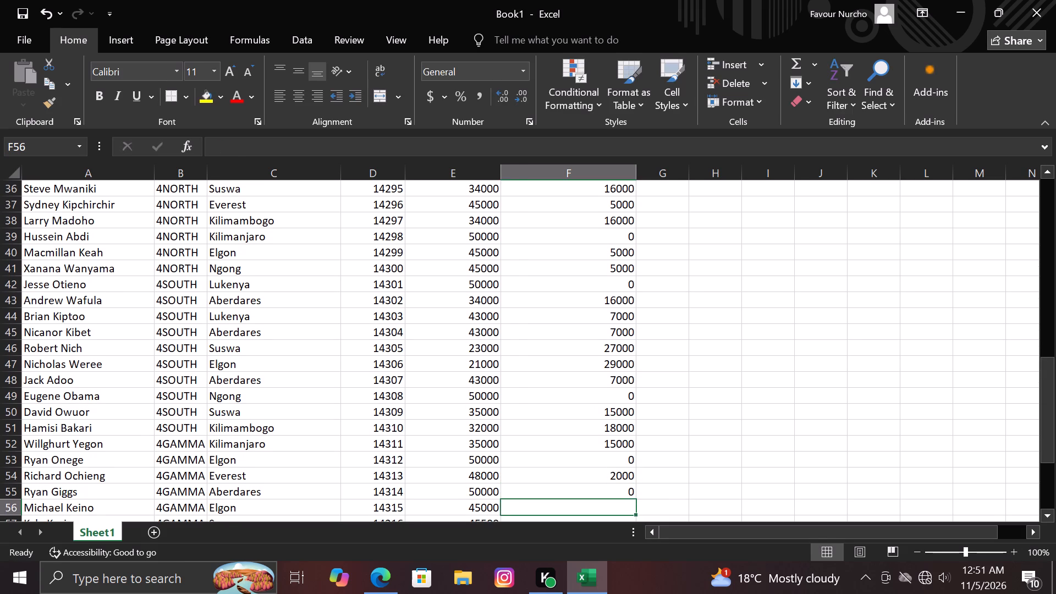
{"action": "type", "text": "000"}
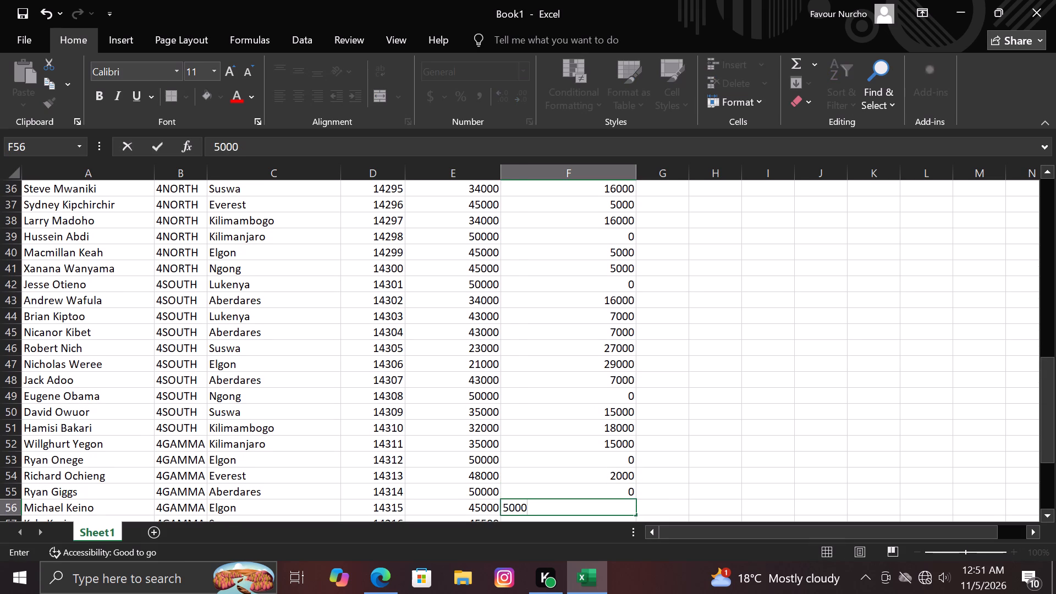
{"action": "key", "text": "Down"}
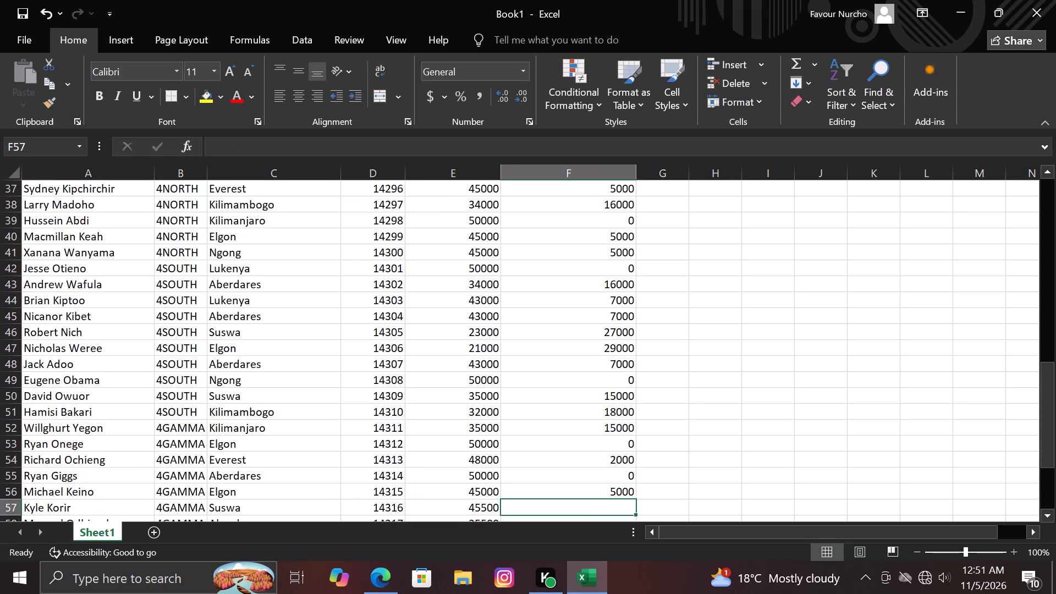
Enter fee balances of 4500, 14500, 24500, 0 and 0 in F57 through F61 for the last five 4GAMMA students.
{"action": "type", "text": "4500"}
{"action": "key", "text": "Down"}
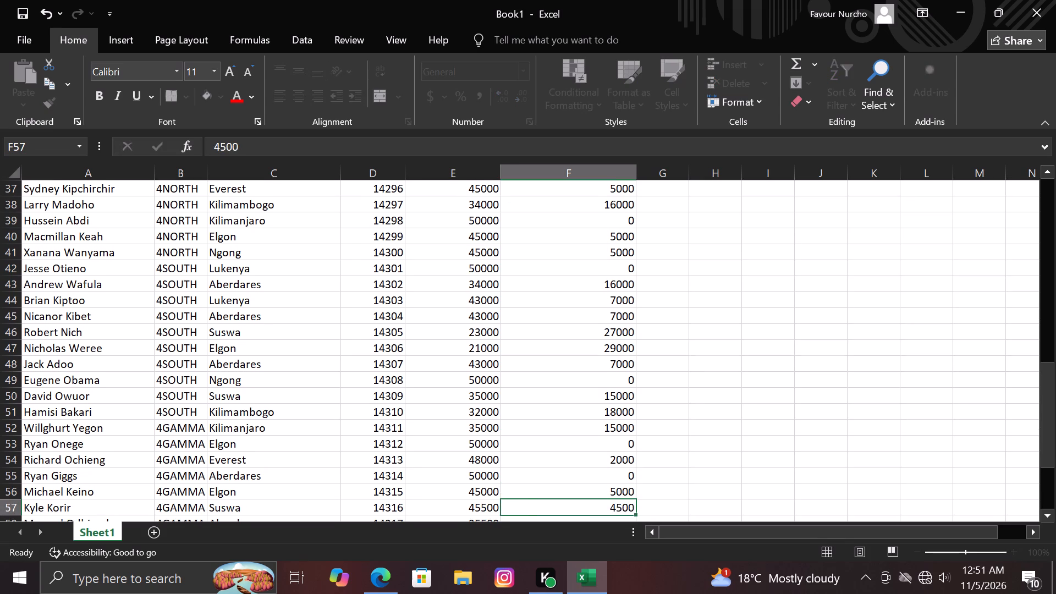
{"action": "key", "text": "1"}
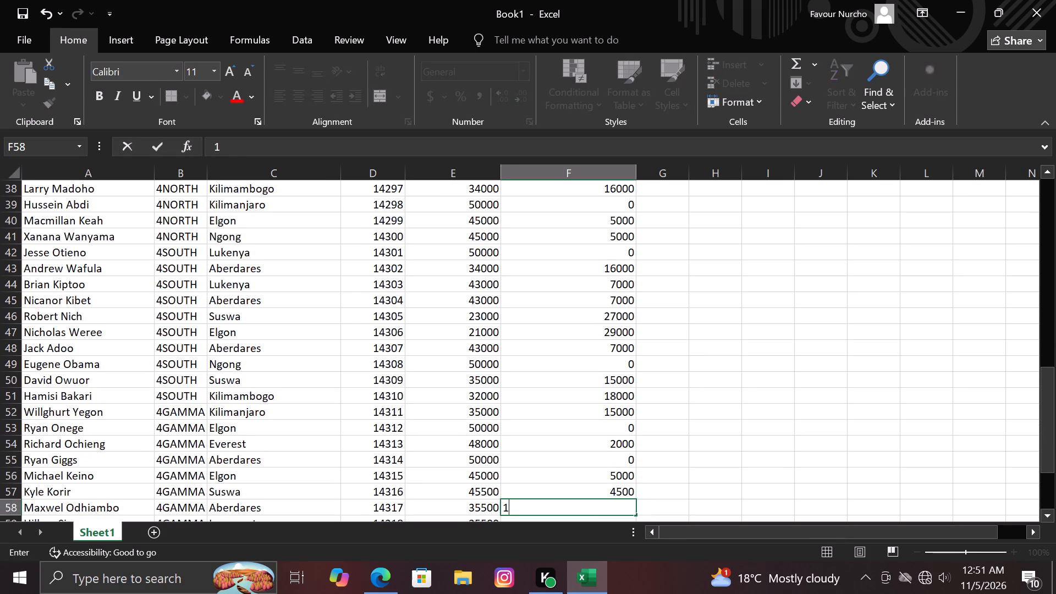
{"action": "type", "text": "4500"}
{"action": "key", "text": "Down"}
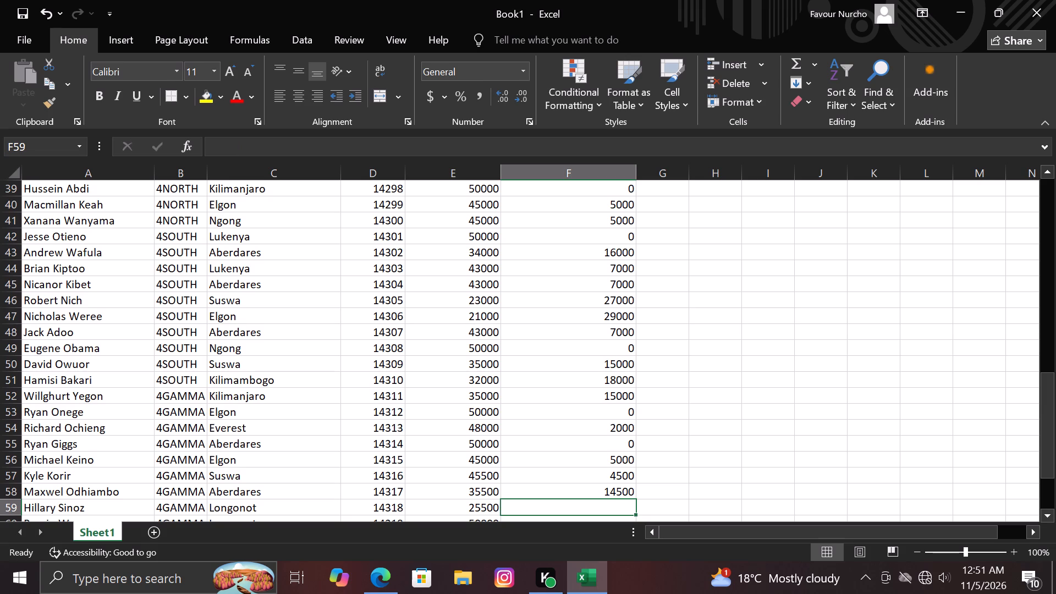
{"action": "type", "text": "24500"}
{"action": "key", "text": "Down"}
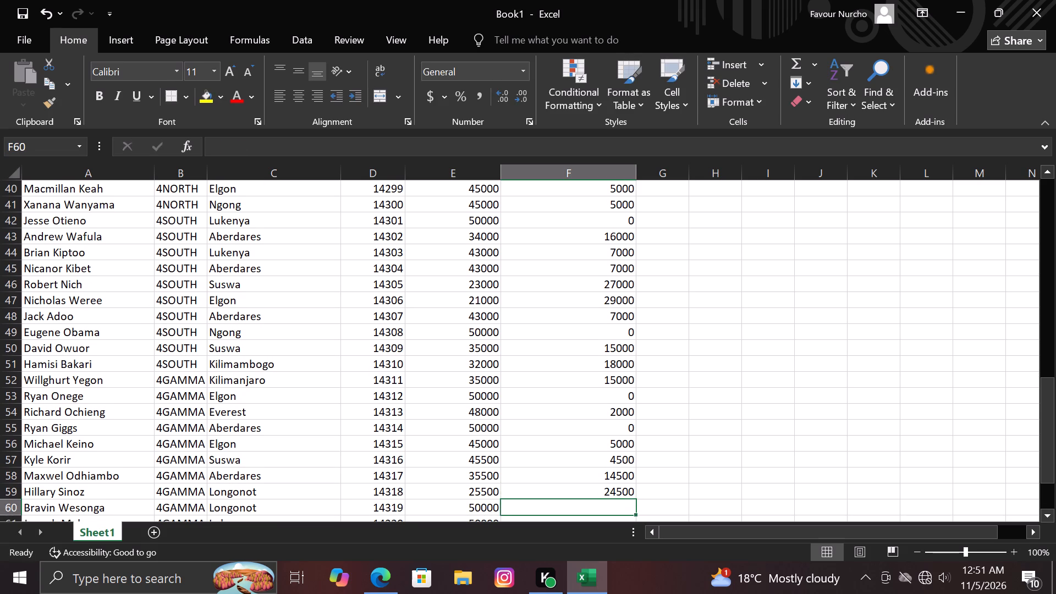
{"action": "key", "text": "0"}
{"action": "key", "text": "Down"}
{"action": "key", "text": "0"}
{"action": "key", "text": "Down"}
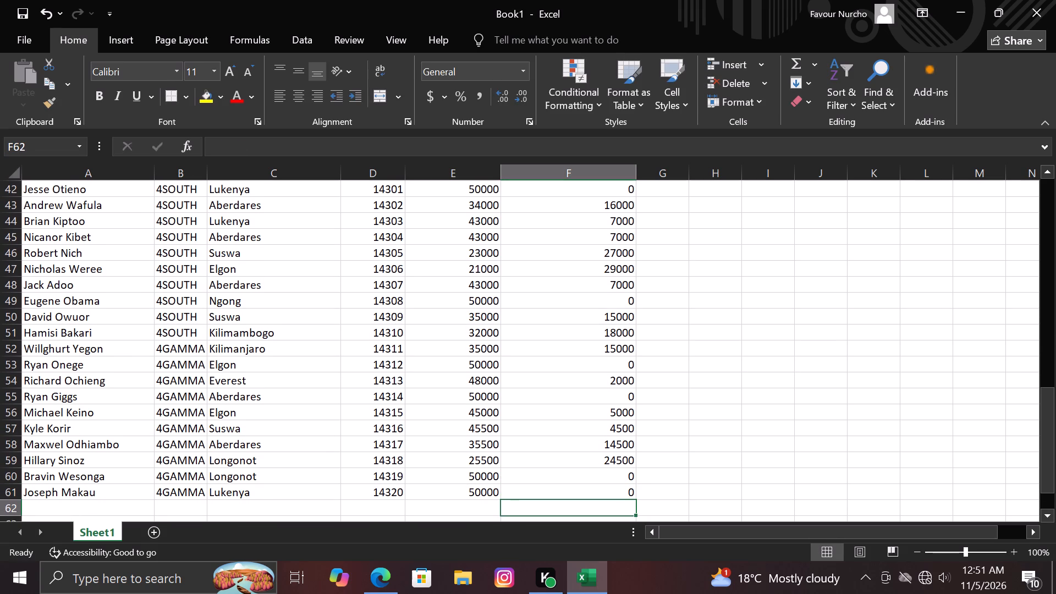
Enter the label "Totals=" in D62, below the admission numbers.
{"action": "key", "text": "Left"}
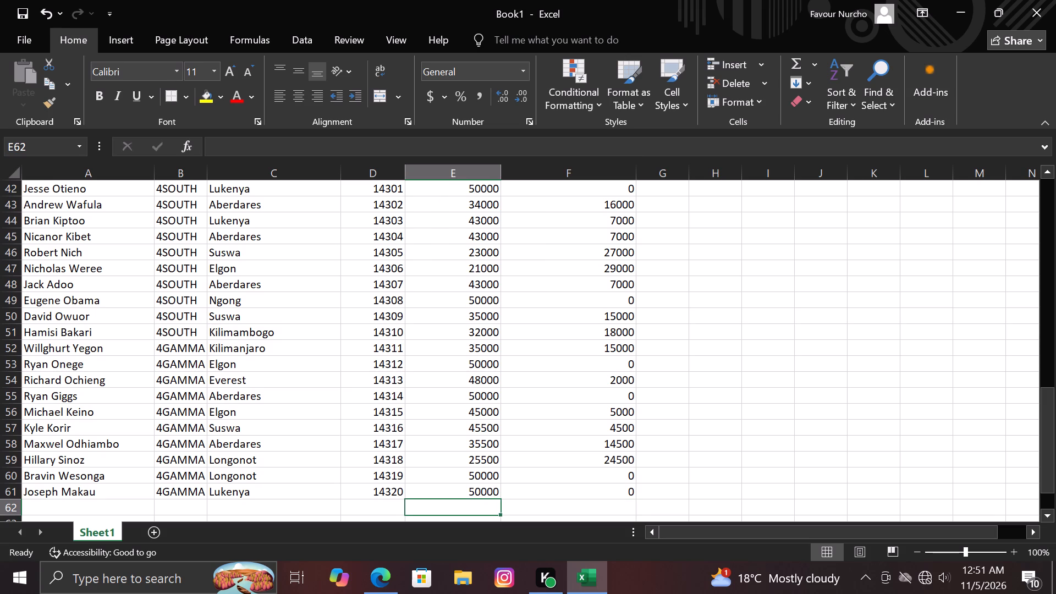
{"action": "key", "text": "Left"}
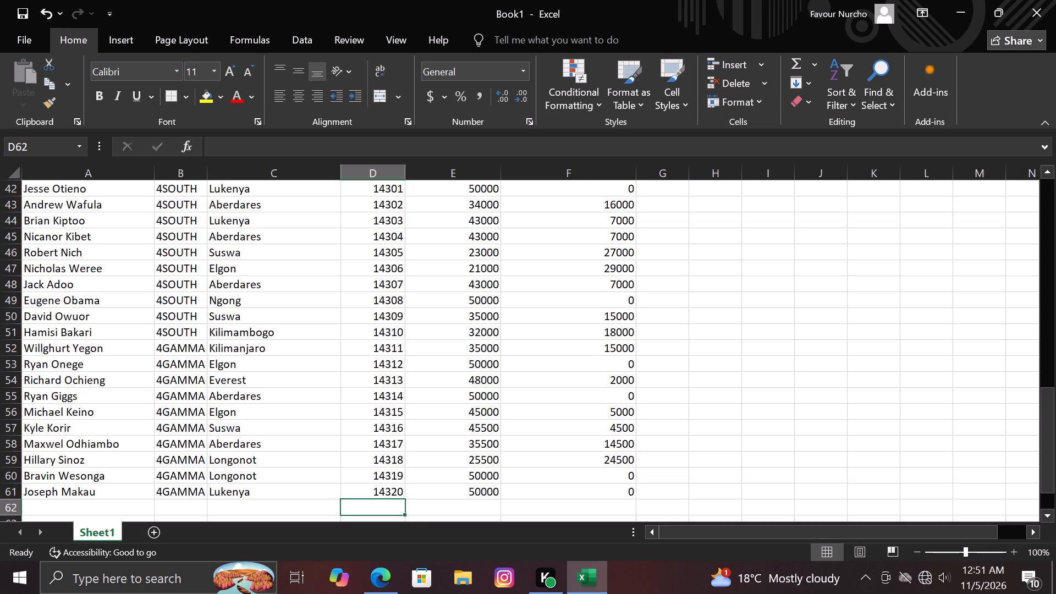
{"action": "key", "text": "t"}
{"action": "type", "text": "ota"}
{"action": "type", "text": "l"}
{"action": "key", "text": "space"}
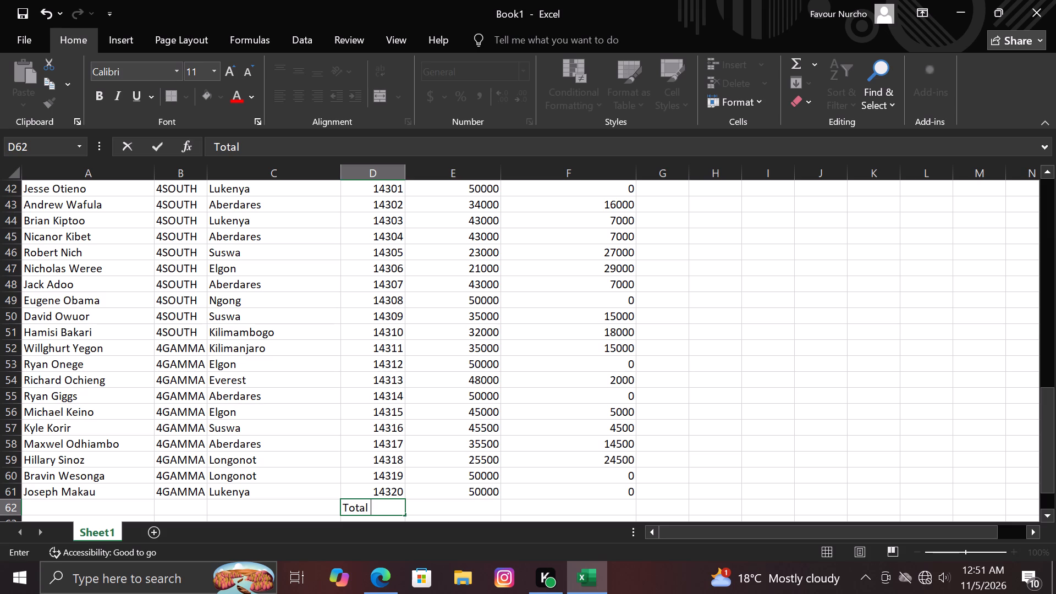
{"action": "key", "text": "BackSpace"}
{"action": "key", "text": "s"}
{"action": "key", "text": "equal"}
Total the Fees paid column in E62 with the SUM function over E2:E61.
{"action": "left_click", "coordinate": [464, 508]}
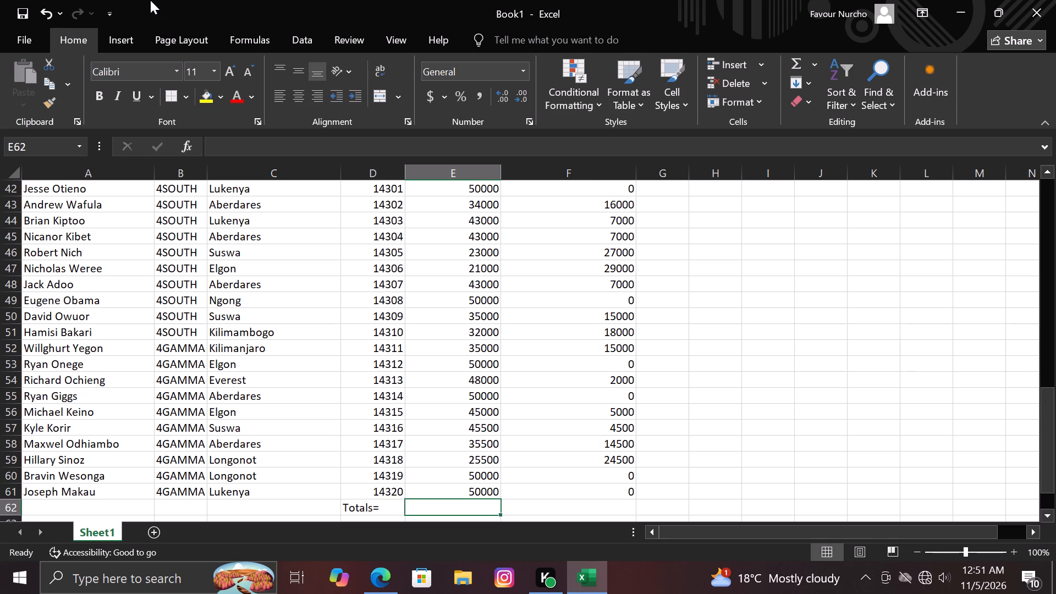
{"action": "left_click", "coordinate": [188, 150]}
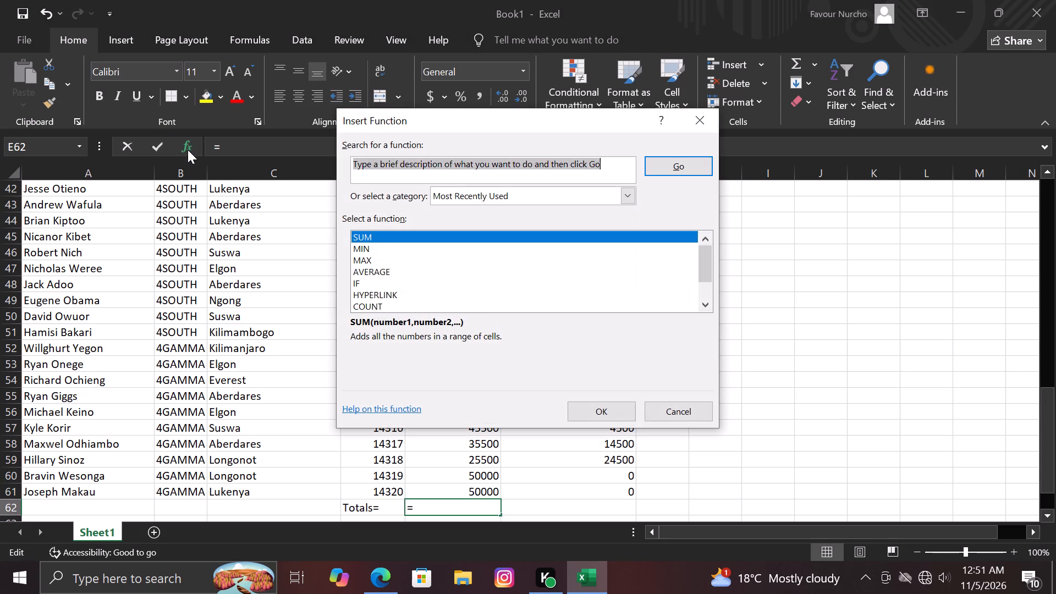
{"action": "left_click", "coordinate": [384, 234]}
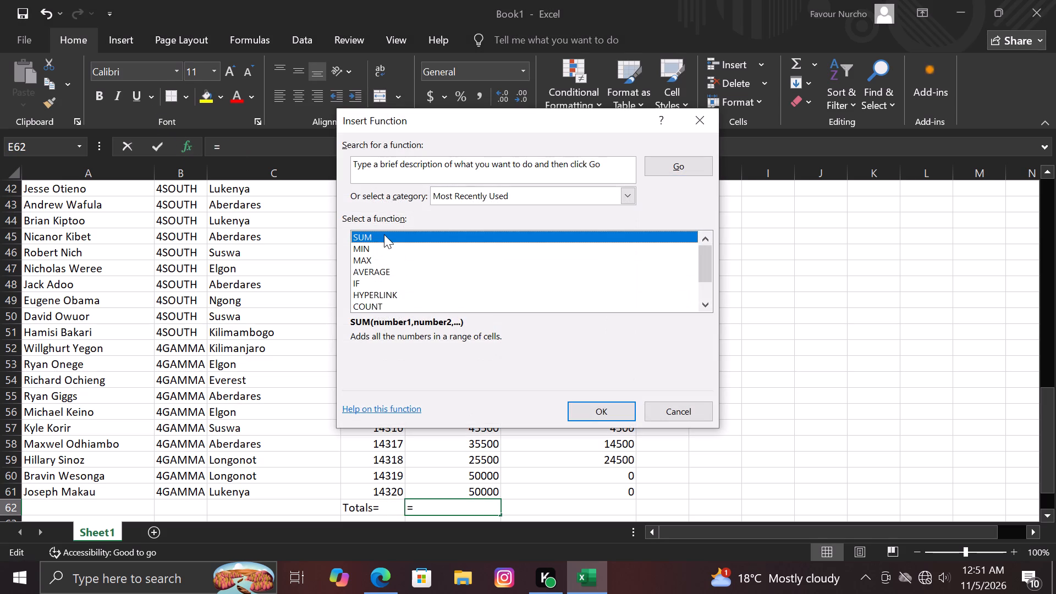
{"action": "left_click", "coordinate": [599, 406]}
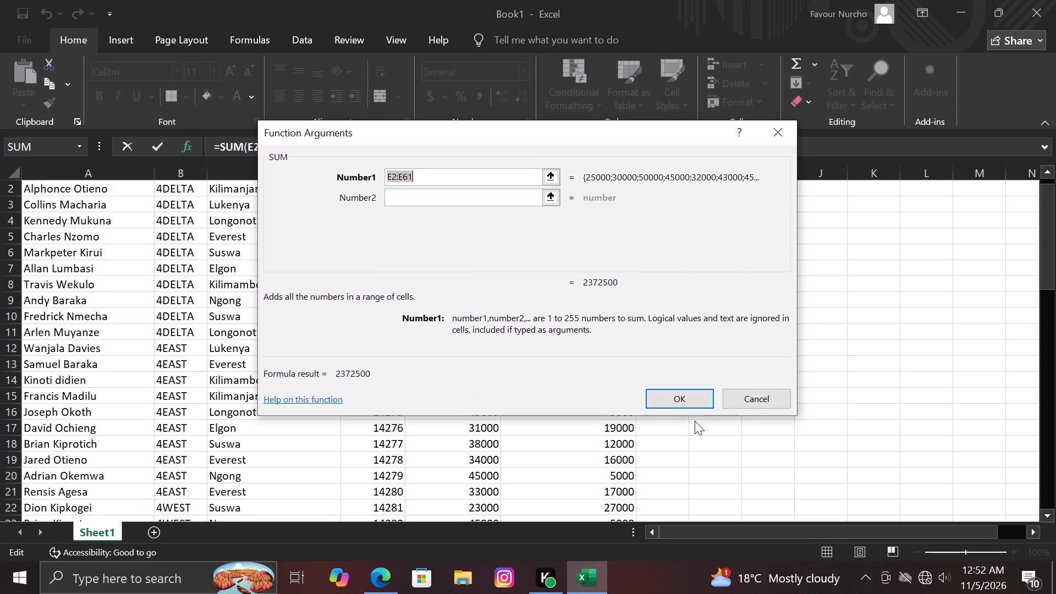
{"action": "left_click", "coordinate": [690, 407]}
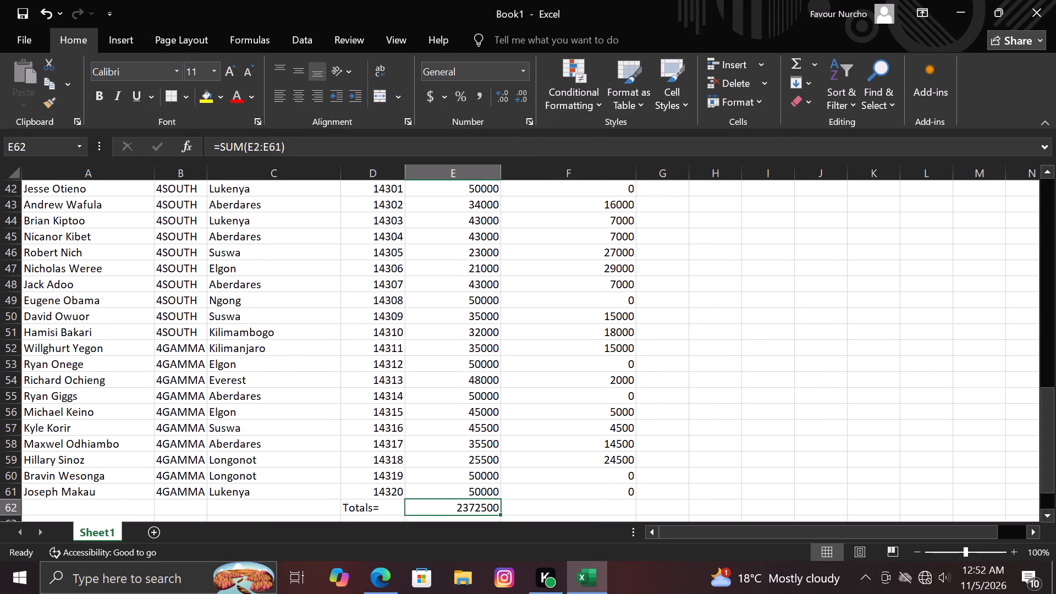
Total the Fee Balance column in F62 with the SUM function over F2:F61.
{"action": "left_click", "coordinate": [580, 510]}
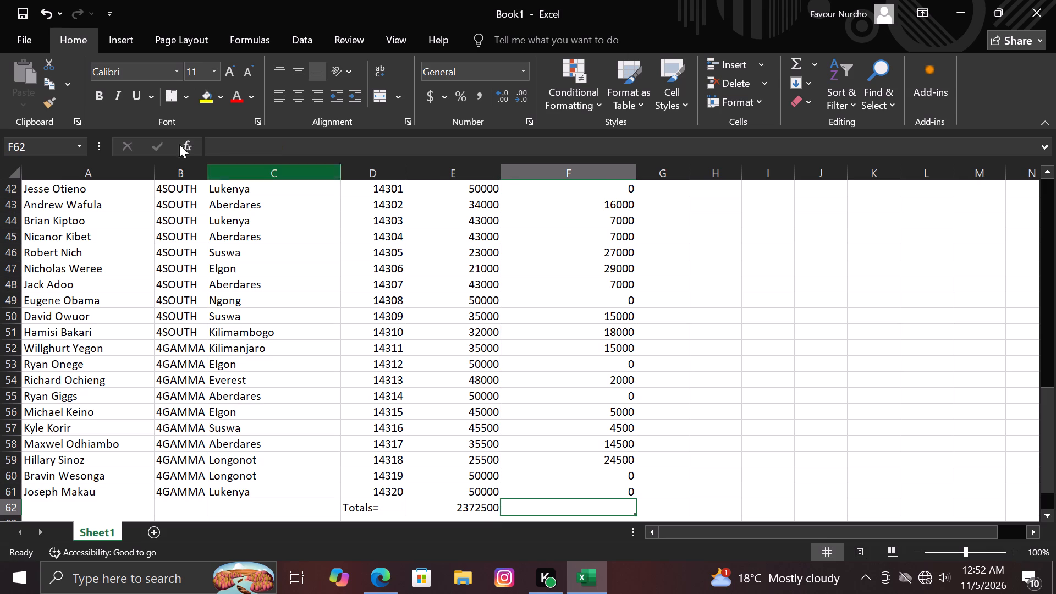
{"action": "left_click", "coordinate": [186, 146]}
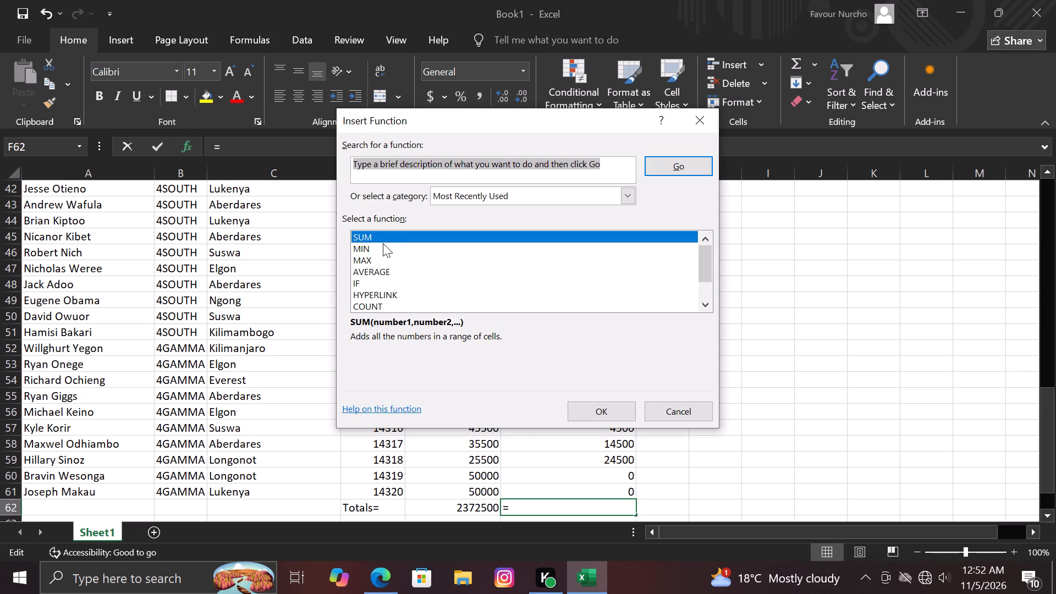
{"action": "left_click", "coordinate": [506, 239]}
{"action": "left_click", "coordinate": [610, 421]}
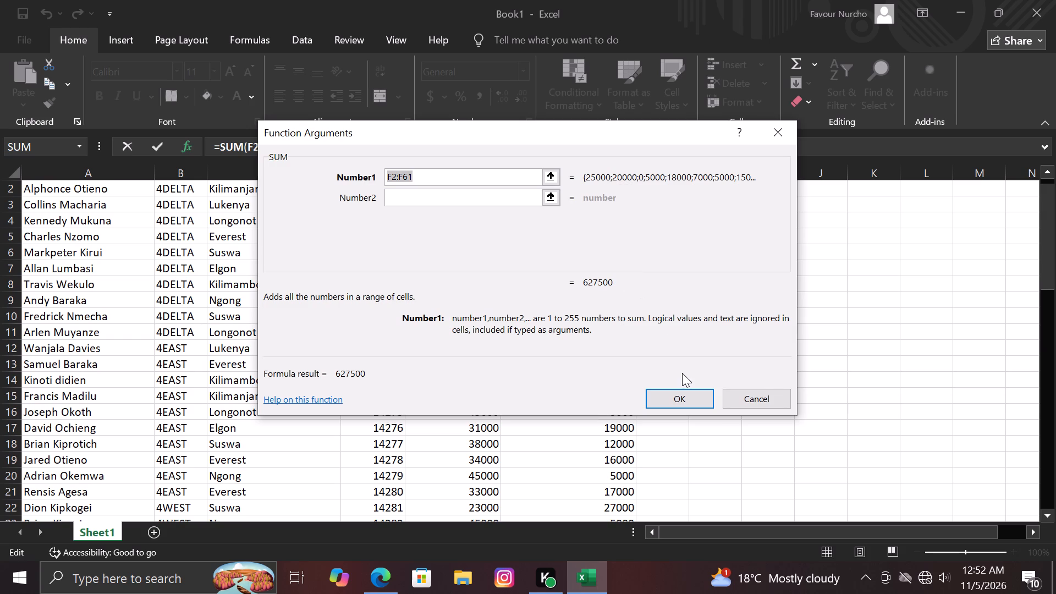
{"action": "left_click", "coordinate": [681, 401]}
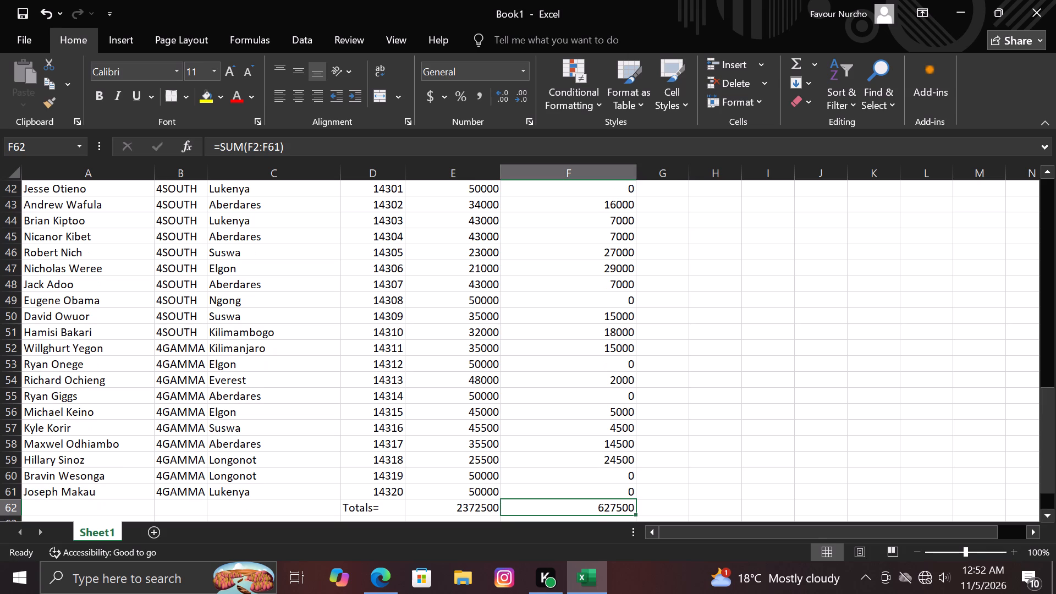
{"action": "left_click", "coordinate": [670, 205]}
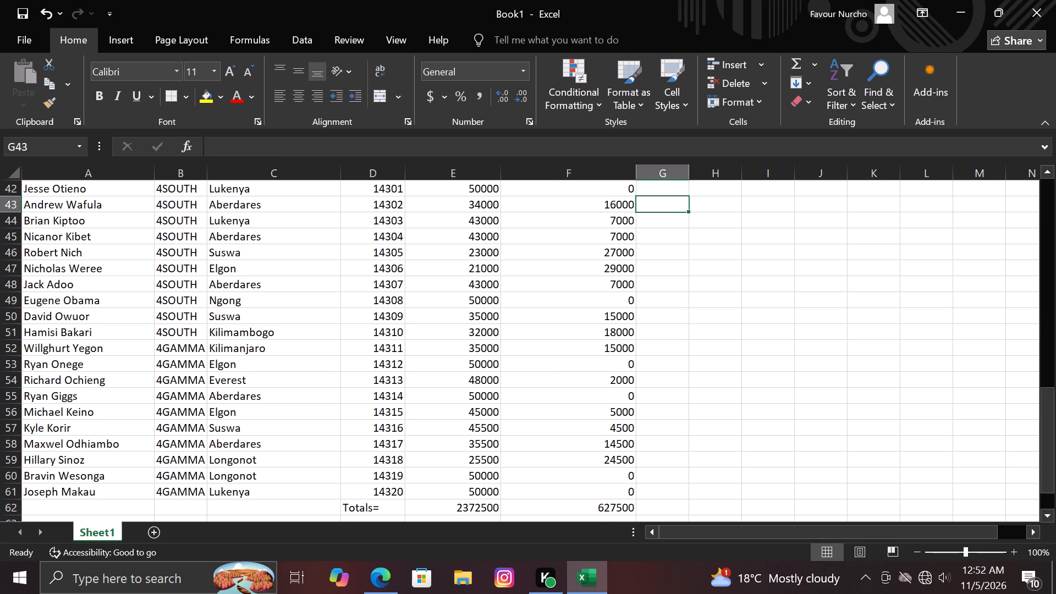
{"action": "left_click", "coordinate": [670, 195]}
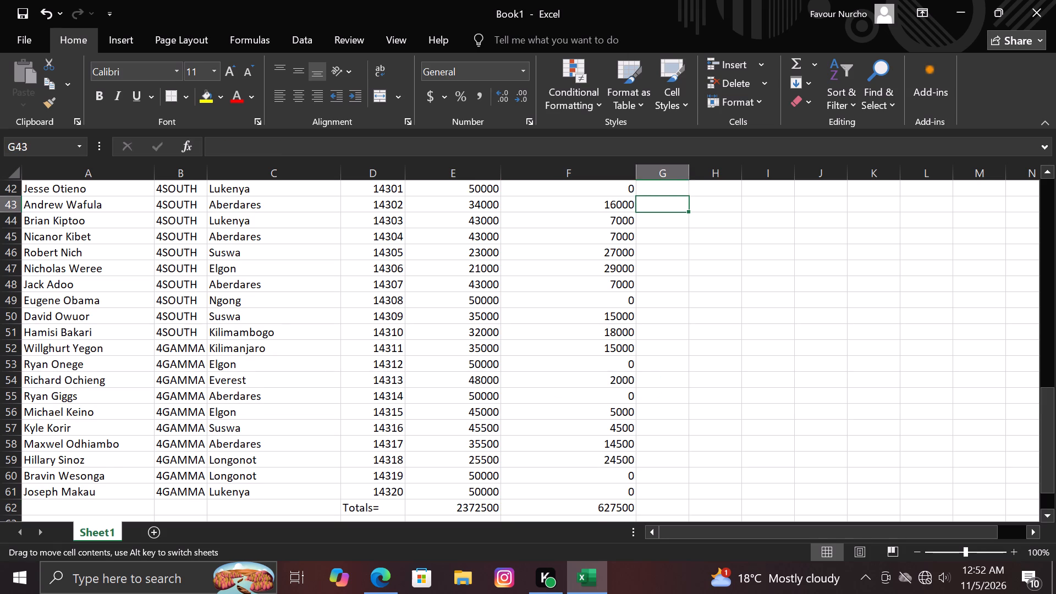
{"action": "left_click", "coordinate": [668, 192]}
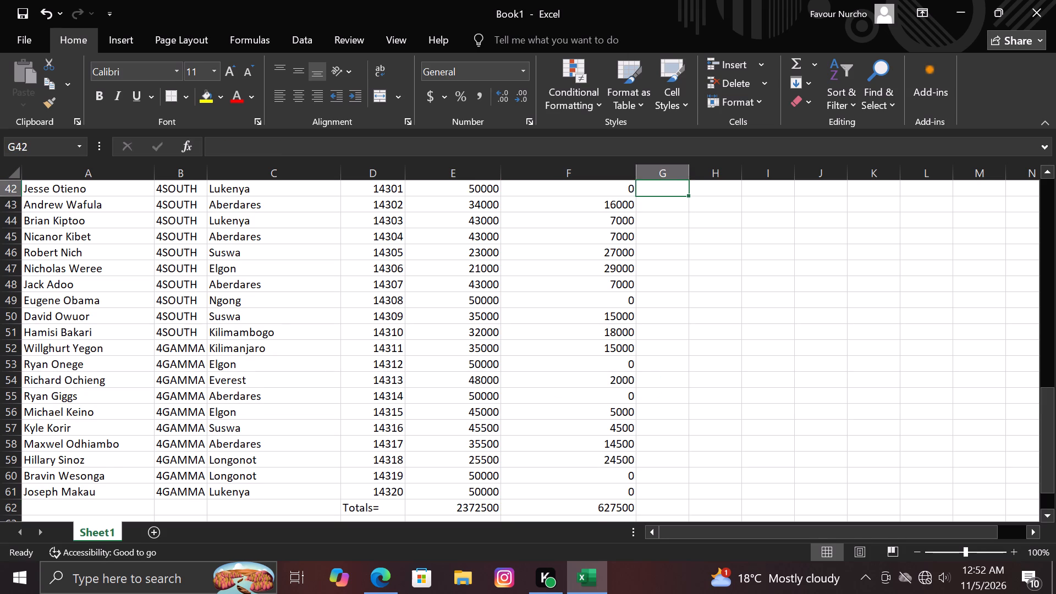
Fill the totals row cells with colour: dark green for D62, dark orange for E62 and standard yellow for F62.
{"action": "left_click", "coordinate": [386, 506]}
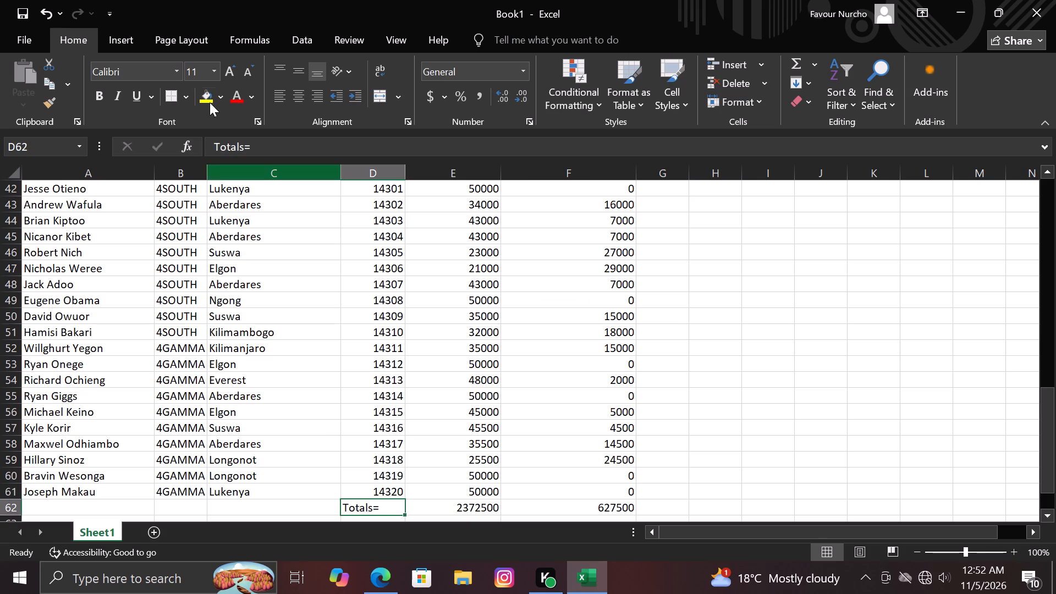
{"action": "left_click", "coordinate": [223, 94]}
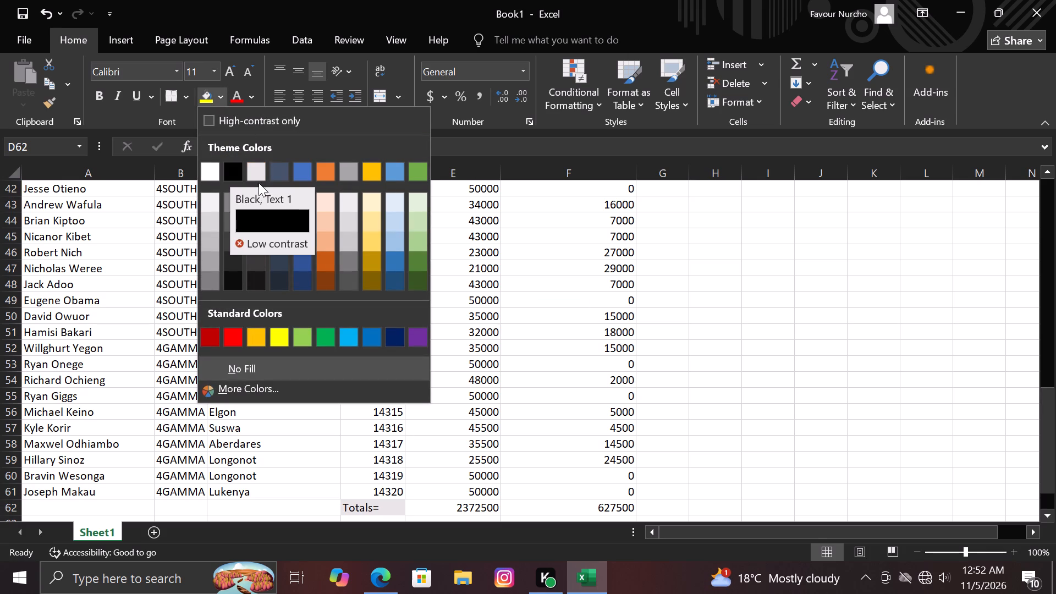
{"action": "left_click", "coordinate": [415, 271]}
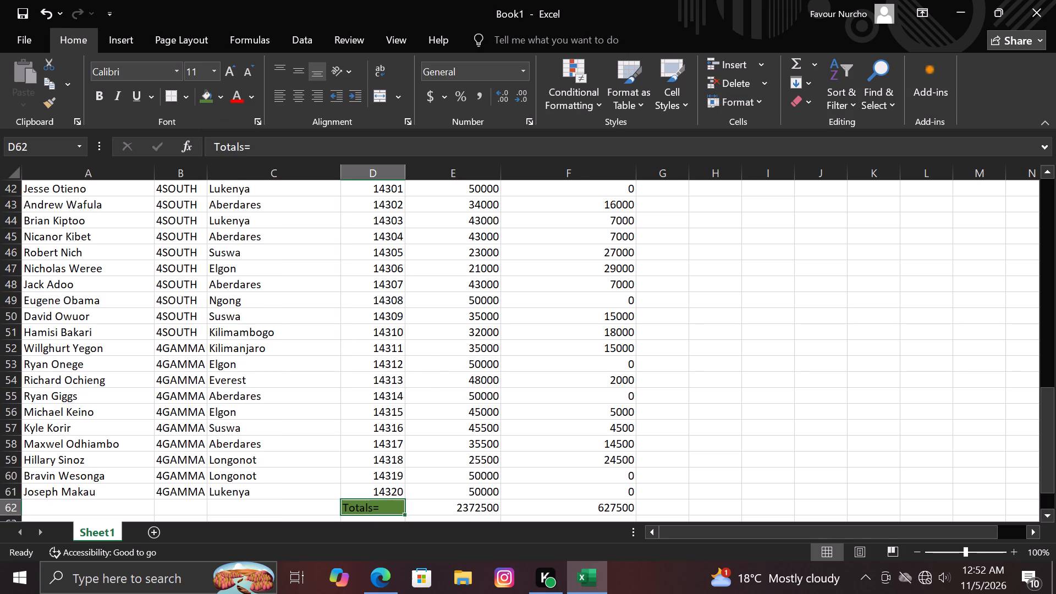
{"action": "left_click", "coordinate": [477, 510]}
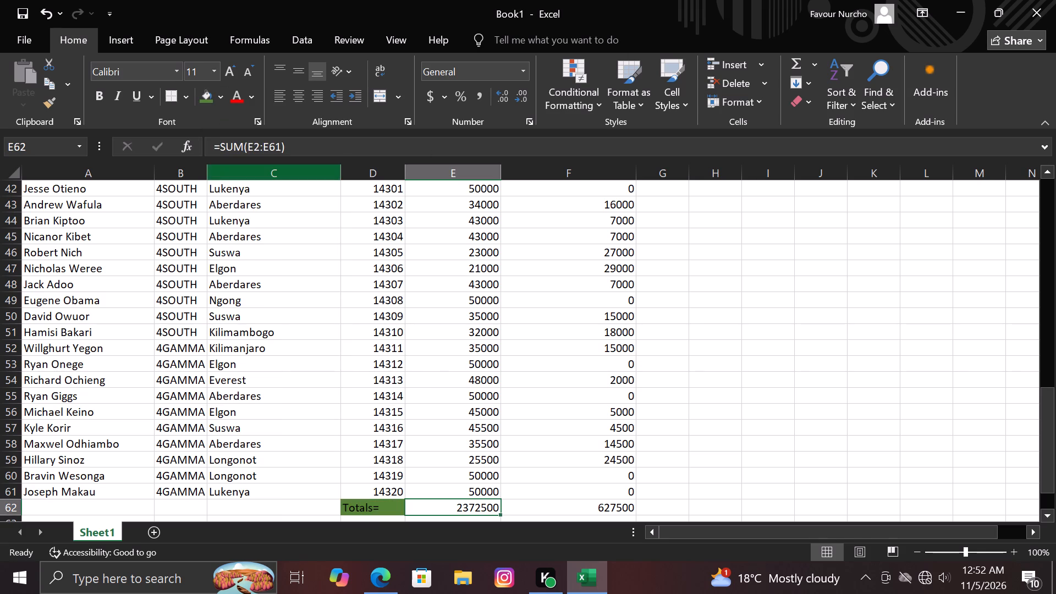
{"action": "left_click", "coordinate": [216, 94]}
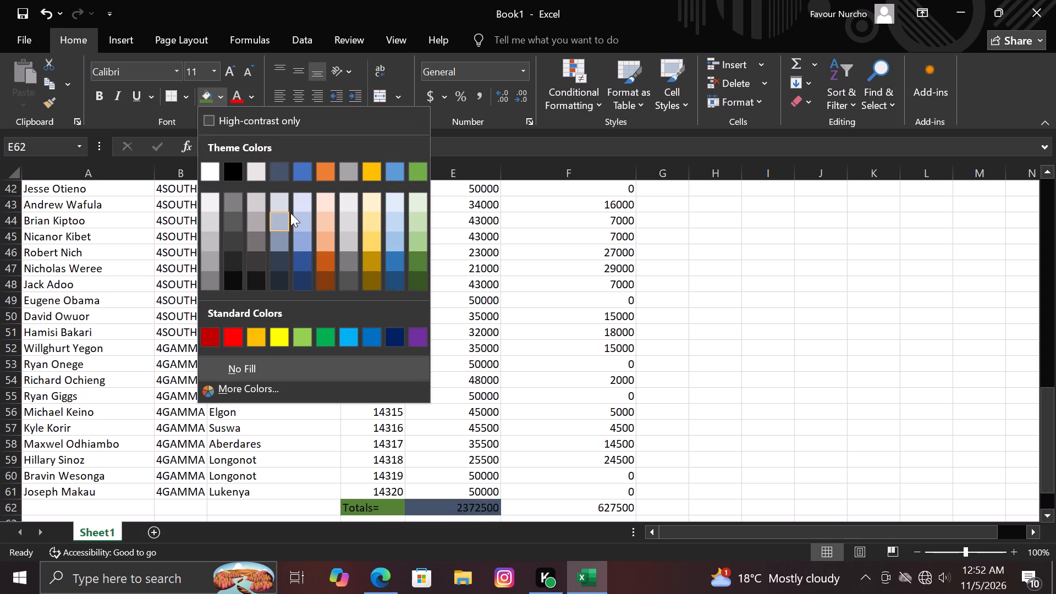
{"action": "left_click", "coordinate": [332, 260]}
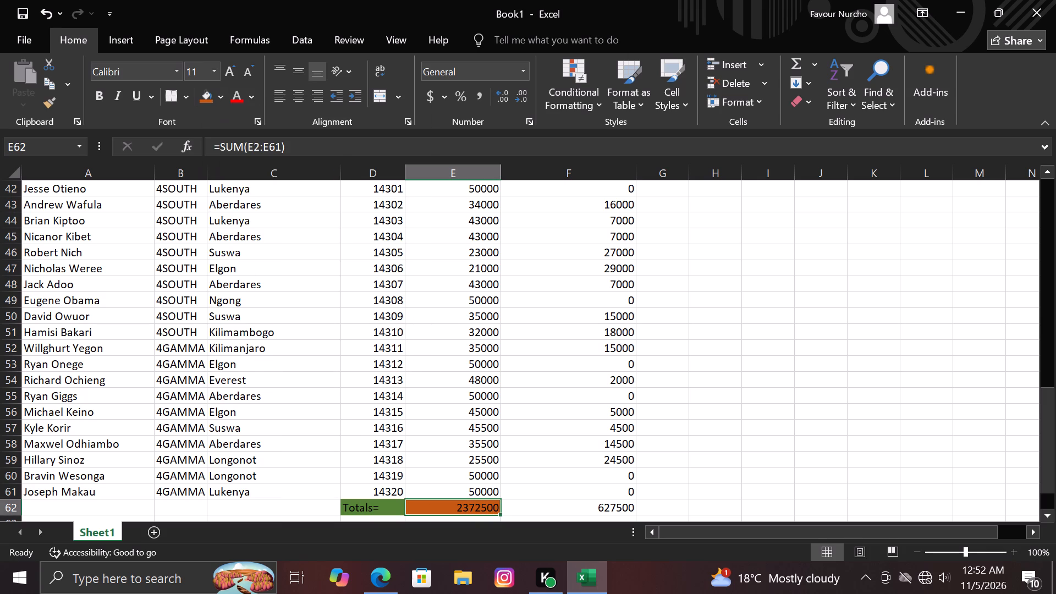
{"action": "left_click", "coordinate": [571, 505]}
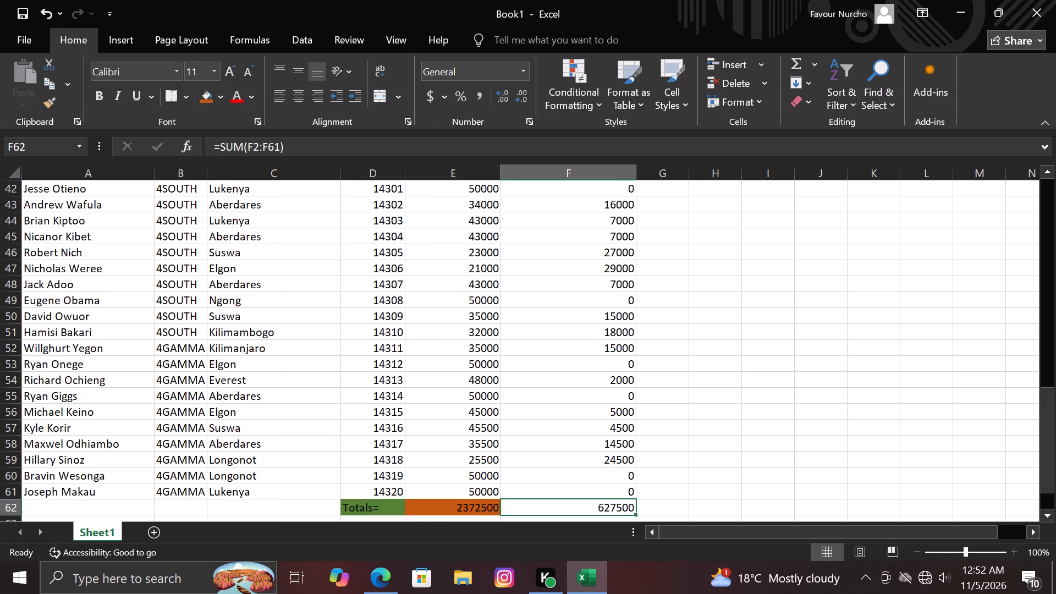
{"action": "left_click", "coordinate": [221, 97]}
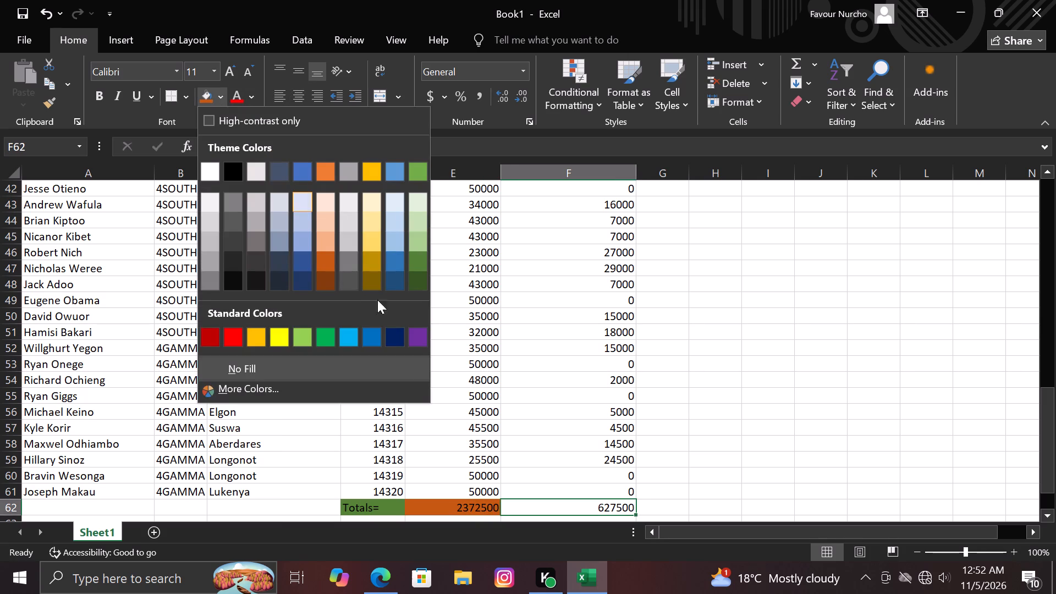
{"action": "left_click", "coordinate": [288, 333]}
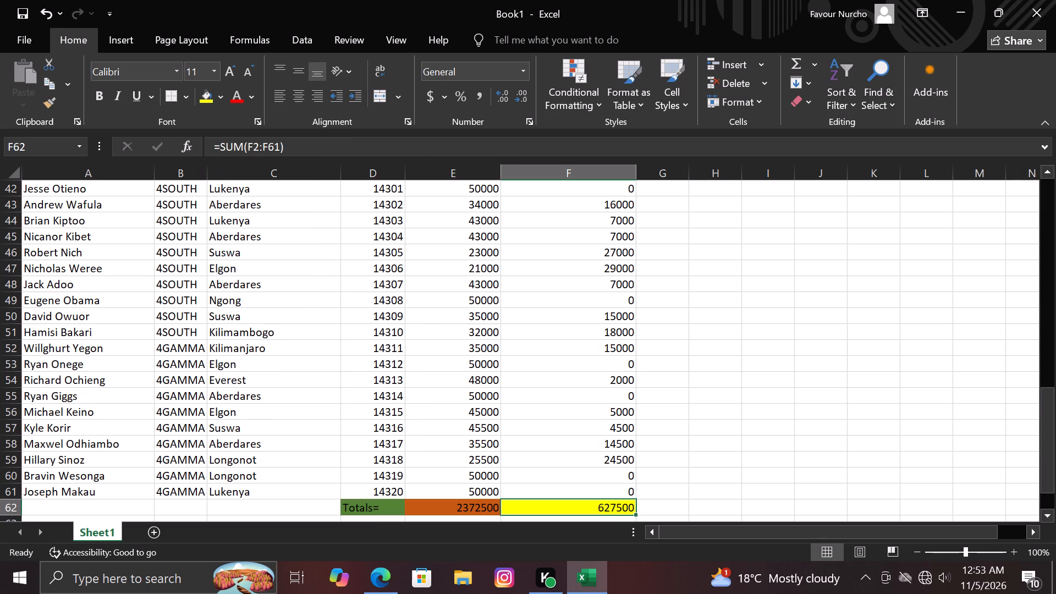
Clear the Fee Balance heading text in F1, keeping the cell open for editing.
{"action": "key", "text": "Up"}
{"action": "key", "text": "Up"}
{"action": "key", "text": "Up"}
{"action": "key", "text": "Up"}
{"action": "key", "text": "Up"}
{"action": "key", "text": "Up"}
{"action": "key", "text": "Up"}
{"action": "key", "text": "Up"}
{"action": "key", "text": "Up"}
{"action": "key", "text": "Up"}
{"action": "key", "text": "Up"}
{"action": "key", "text": "Up"}
{"action": "key", "text": "Up"}
{"action": "key", "text": "Up"}
{"action": "key", "text": "Up"}
{"action": "key", "text": "Up"}
{"action": "key", "text": "Up"}
{"action": "key", "text": "Up"}
{"action": "key", "text": "Up"}
{"action": "key", "text": "Up"}
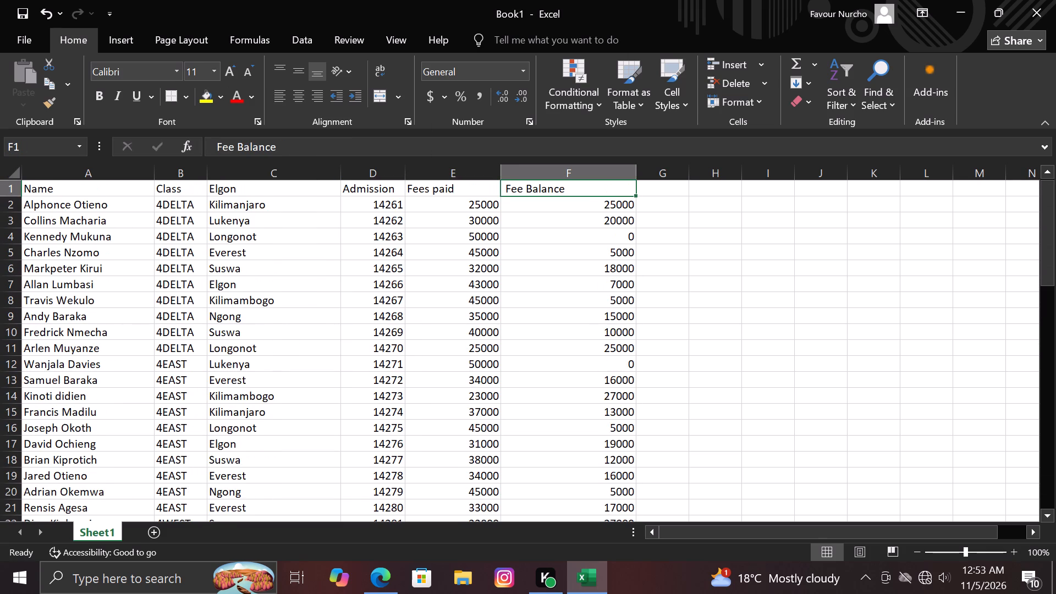
{"action": "key", "text": "Down"}
{"action": "key", "text": "Up"}
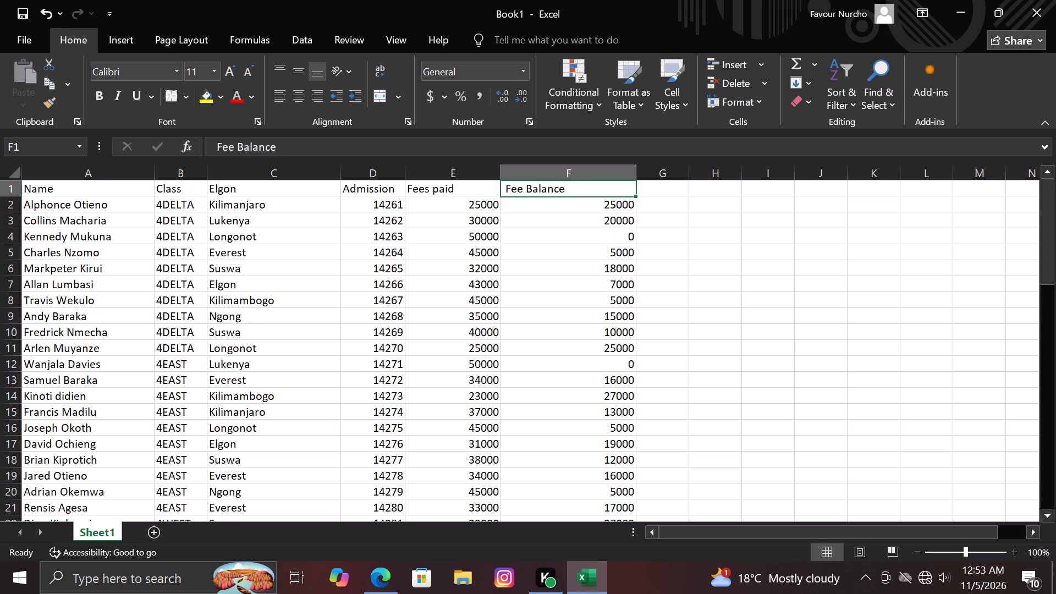
{"action": "left_click", "coordinate": [590, 190]}
{"action": "double_click", "coordinate": [590, 190]}
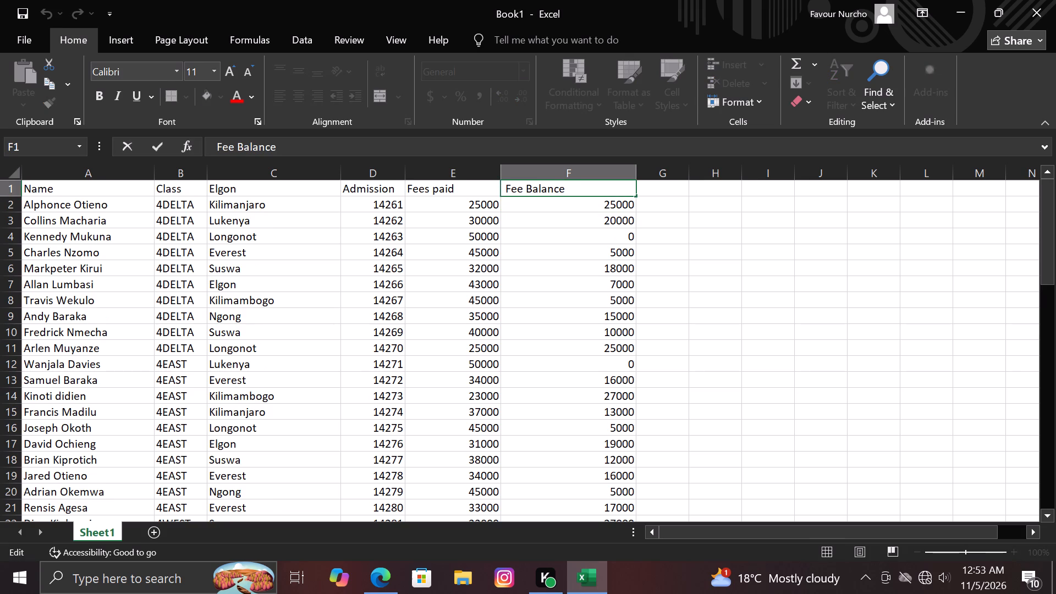
{"action": "key", "text": "BackSpace"}
{"action": "key", "text": "BackSpace"}
{"action": "key", "text": "BackSpace"}
{"action": "key", "text": "BackSpace"}
{"action": "key", "text": "BackSpace"}
{"action": "key", "text": "BackSpace"}
{"action": "key", "text": "BackSpace"}
{"action": "key", "text": "BackSpace"}
{"action": "key", "text": "BackSpace"}
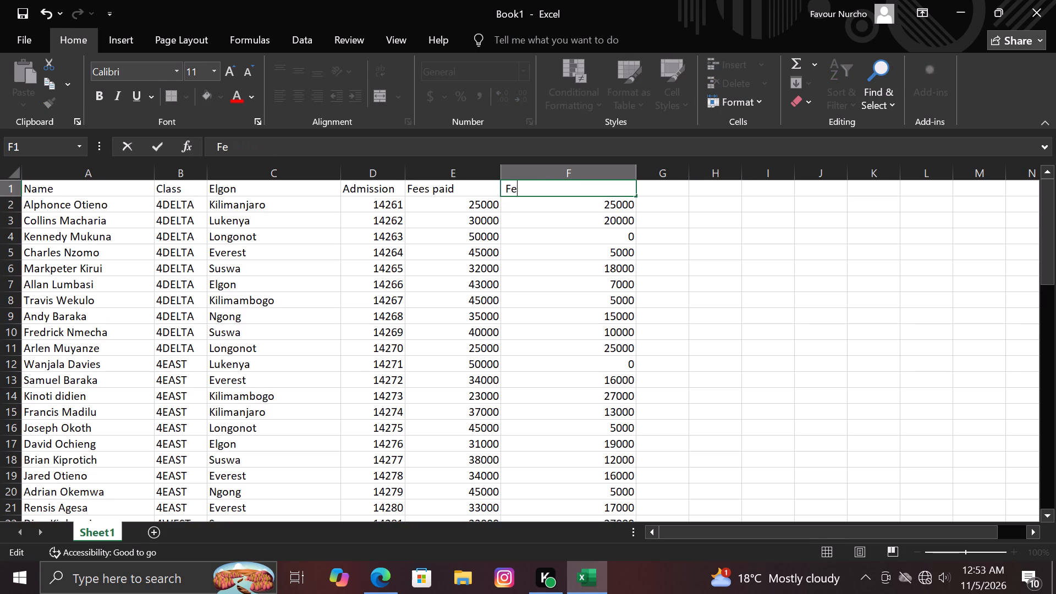
{"action": "key", "text": "BackSpace"}
{"action": "key", "text": "BackSpace"}
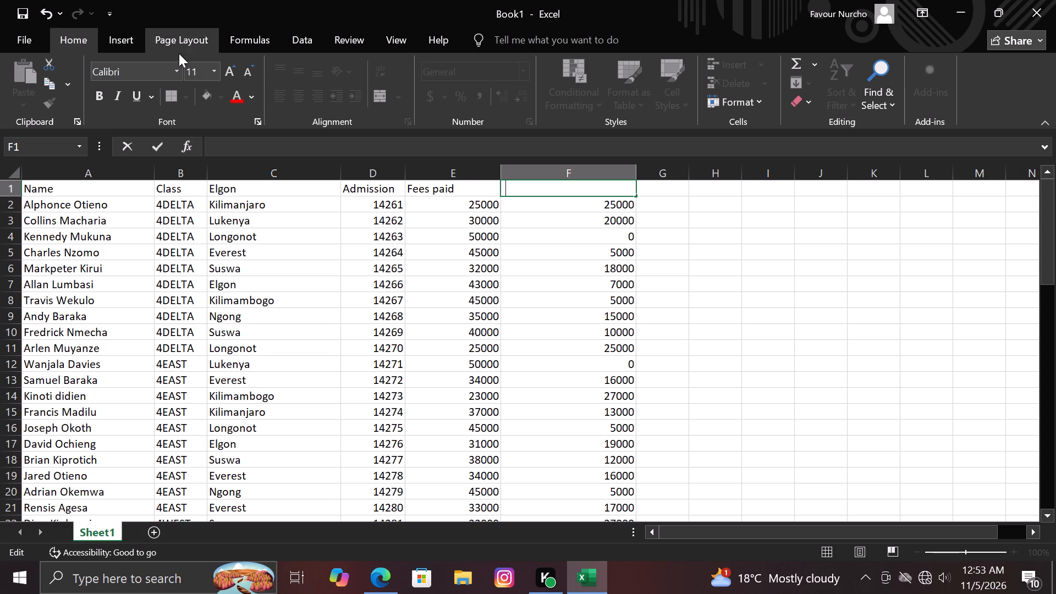
Enter the heading "Fee balance" in F1 in Algerian font at size 12.
{"action": "left_click", "coordinate": [177, 74]}
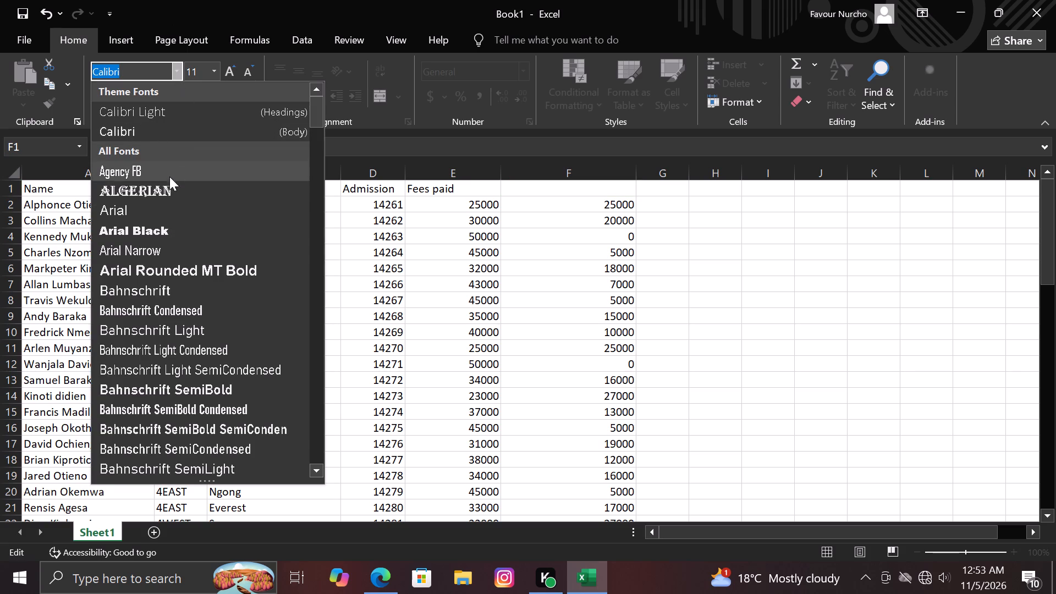
{"action": "left_click", "coordinate": [166, 192]}
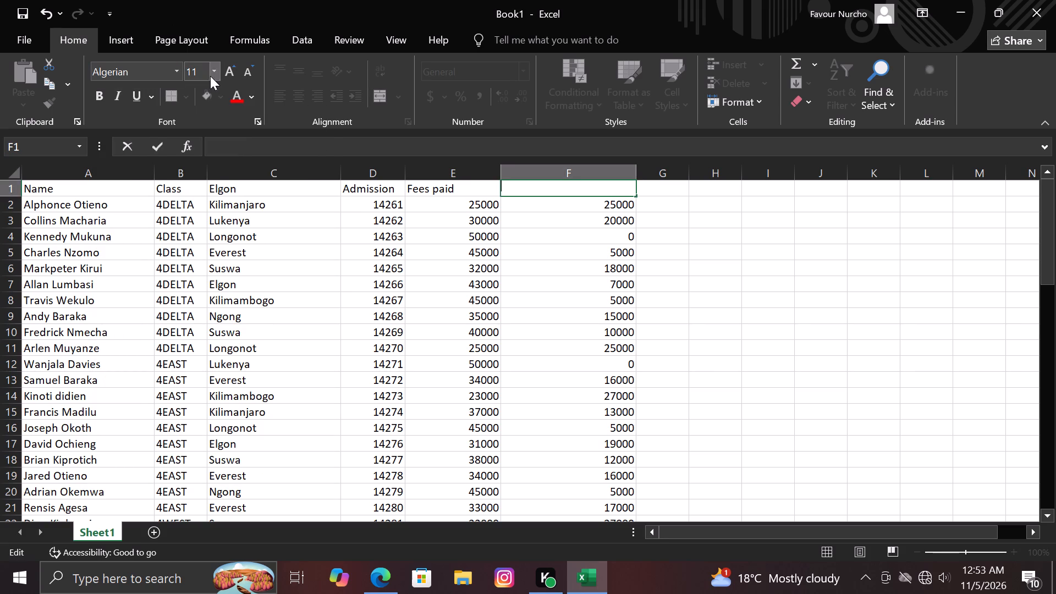
{"action": "left_click", "coordinate": [212, 76]}
{"action": "left_click", "coordinate": [201, 153]}
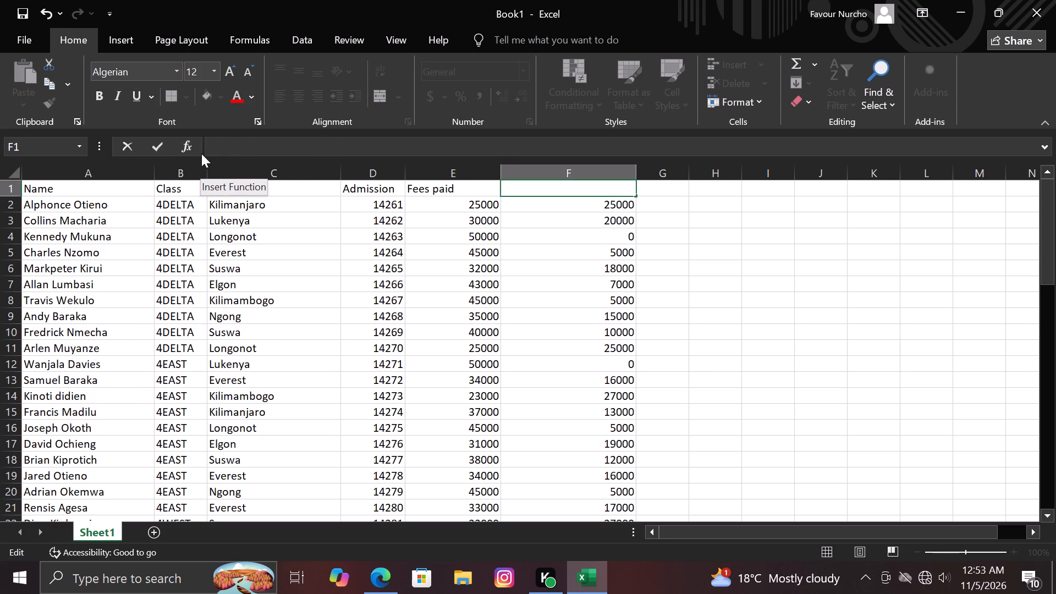
{"action": "key", "text": "f"}
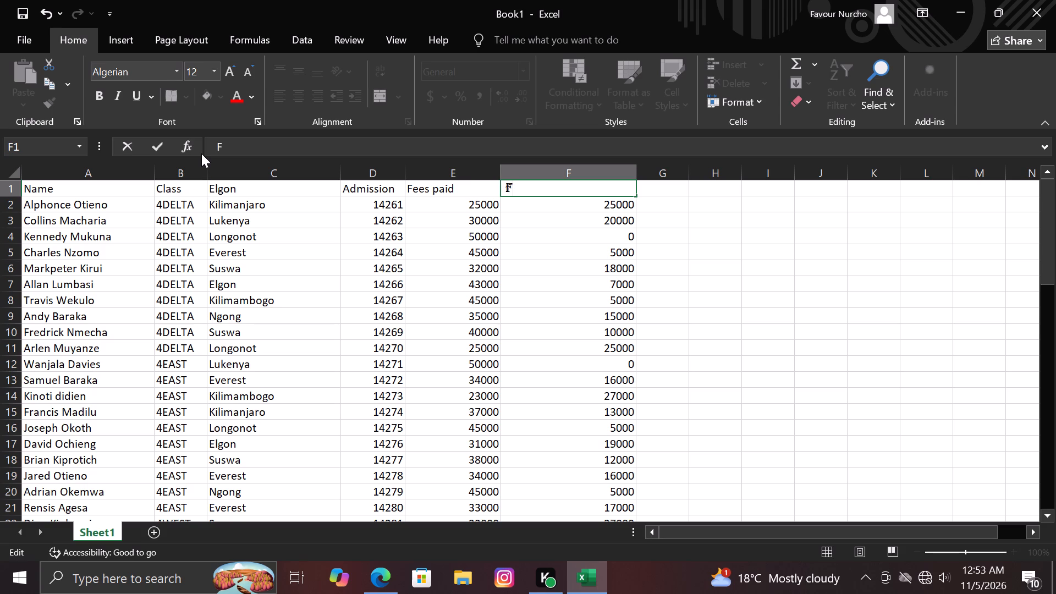
{"action": "type", "text": "ee"}
{"action": "key", "text": "space"}
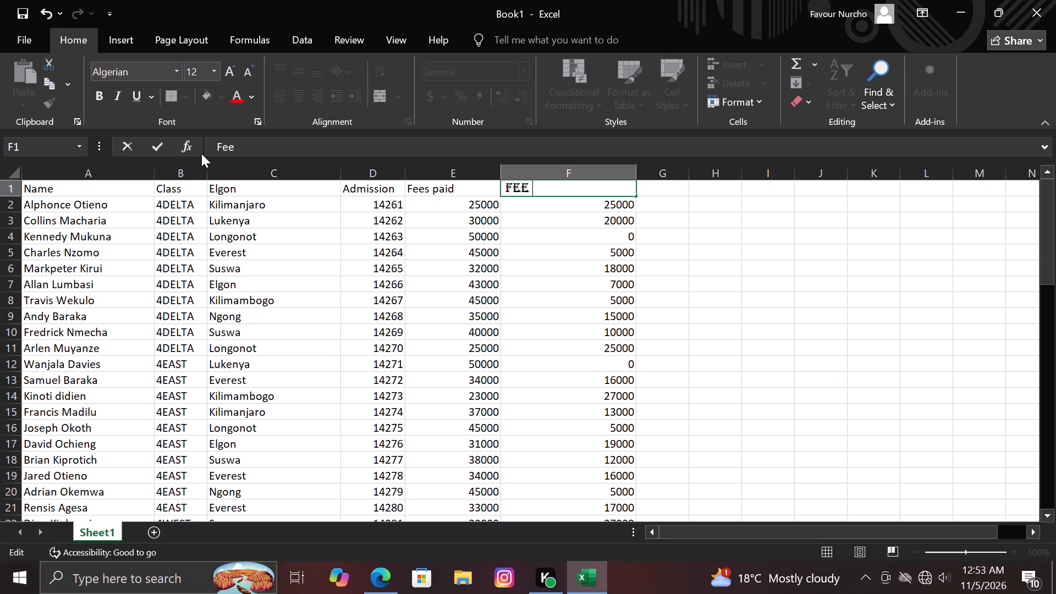
{"action": "type", "text": "ba"}
{"action": "type", "text": "lance"}
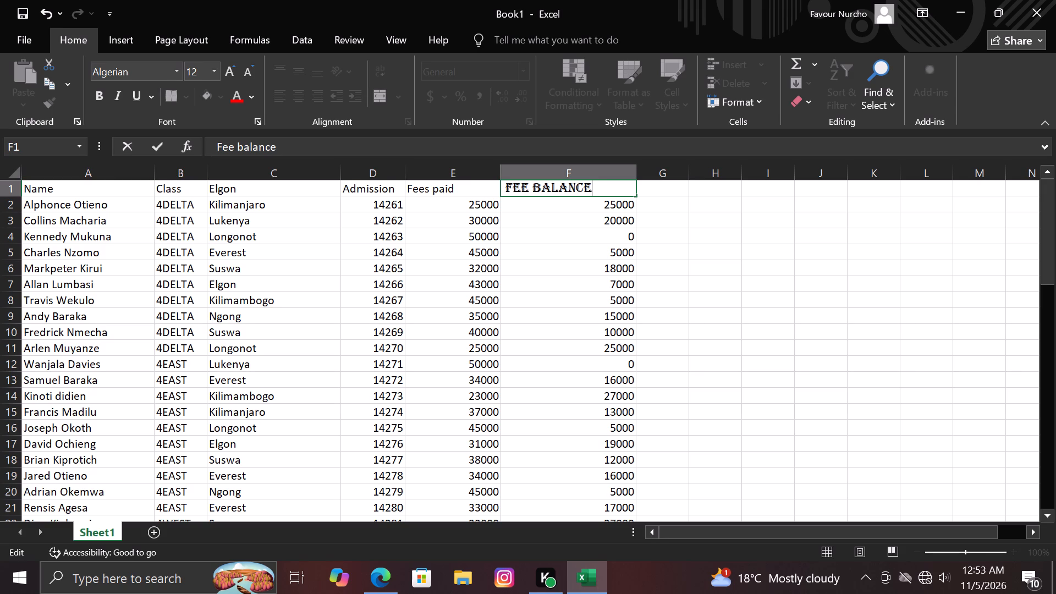
Clear the heading in E1 and re-enter it as "fees paid" in Algerian font at size 12.
{"action": "left_click", "coordinate": [463, 189]}
{"action": "double_click", "coordinate": [463, 189]}
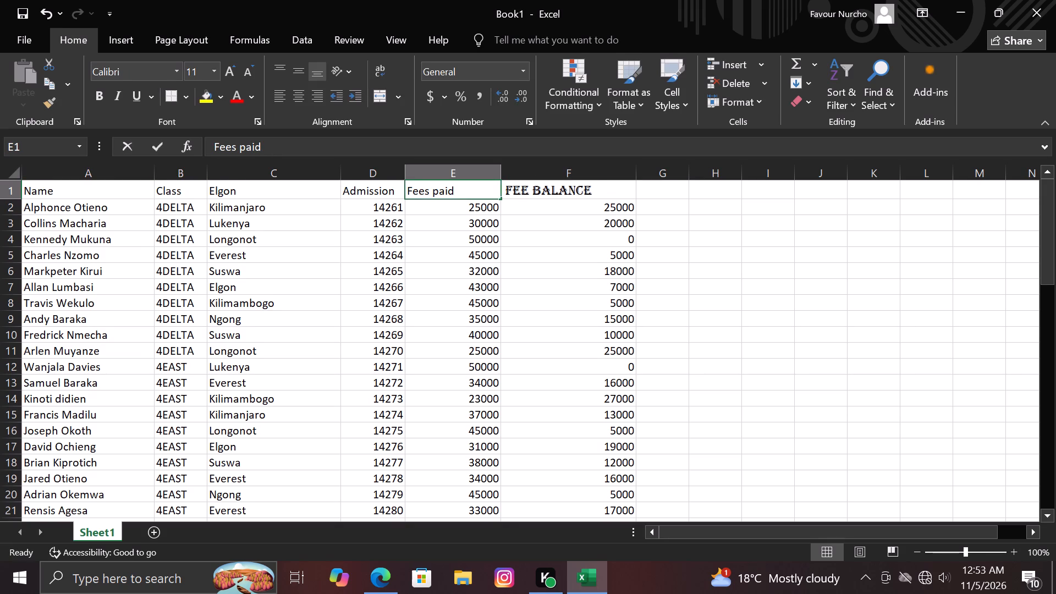
{"action": "key", "text": "BackSpace"}
{"action": "key", "text": "BackSpace"}
{"action": "key", "text": "BackSpace"}
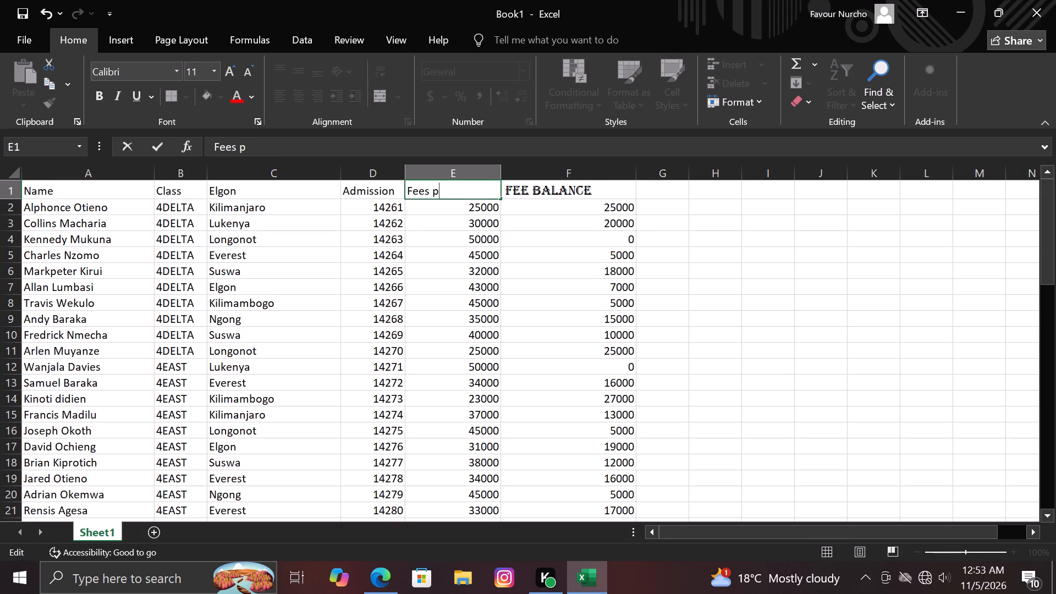
{"action": "key", "text": "BackSpace"}
{"action": "key", "text": "BackSpace"}
{"action": "key", "text": "BackSpace"}
{"action": "key", "text": "BackSpace"}
{"action": "key", "text": "BackSpace"}
{"action": "key", "text": "BackSpace"}
{"action": "left_click", "coordinate": [176, 69]}
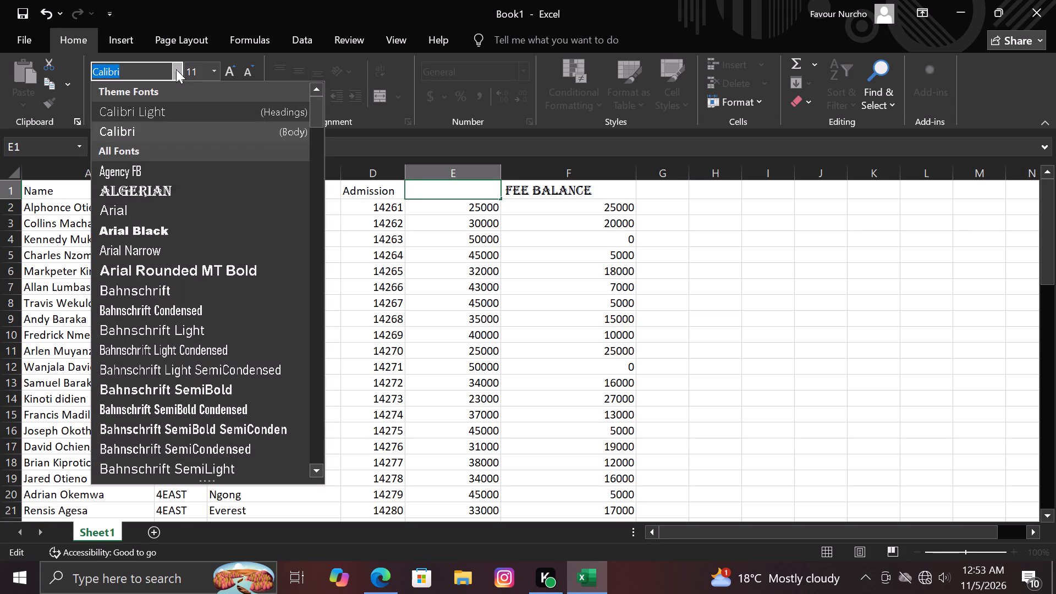
{"action": "left_click", "coordinate": [160, 188]}
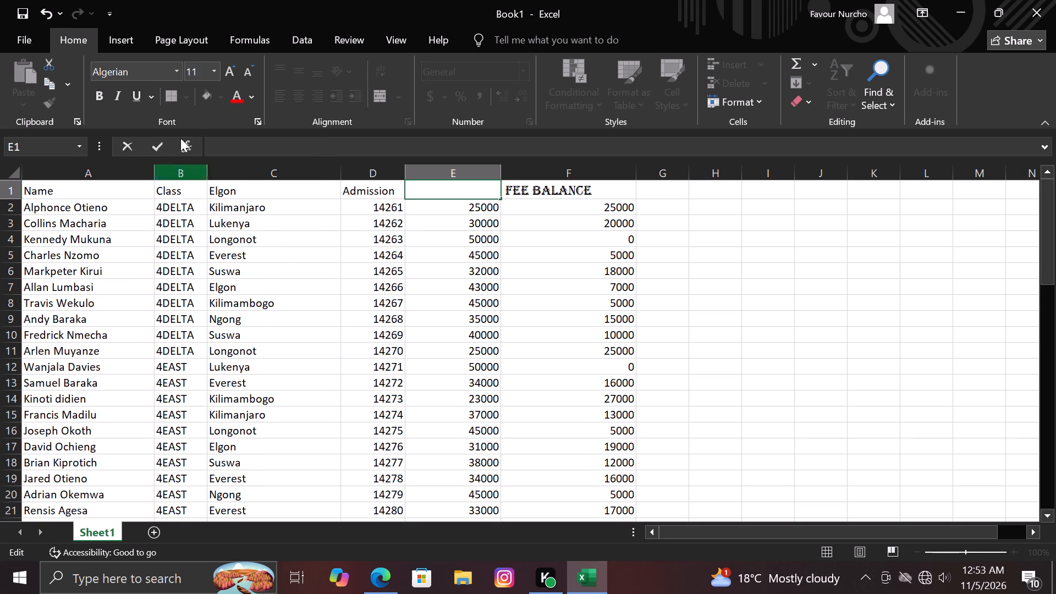
{"action": "left_click", "coordinate": [213, 63]}
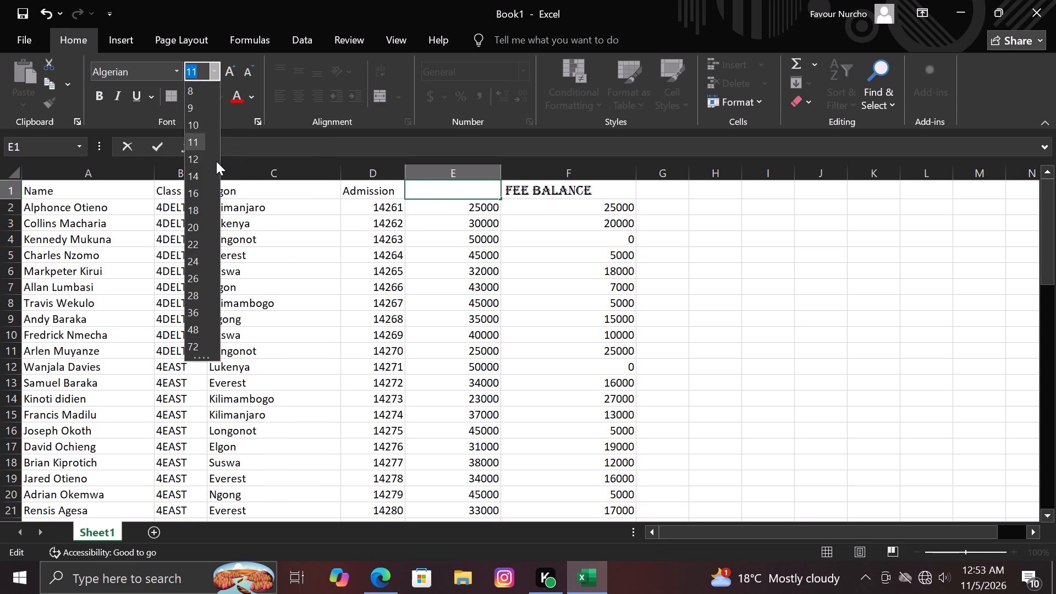
{"action": "left_click", "coordinate": [216, 161]}
{"action": "double_click", "coordinate": [210, 161]}
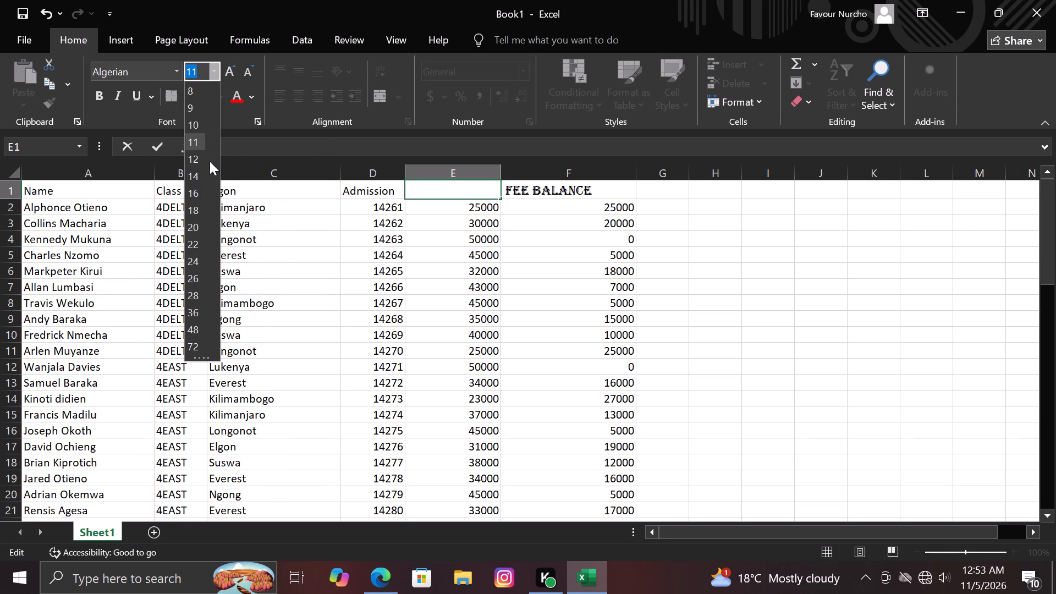
{"action": "left_click", "coordinate": [199, 155]}
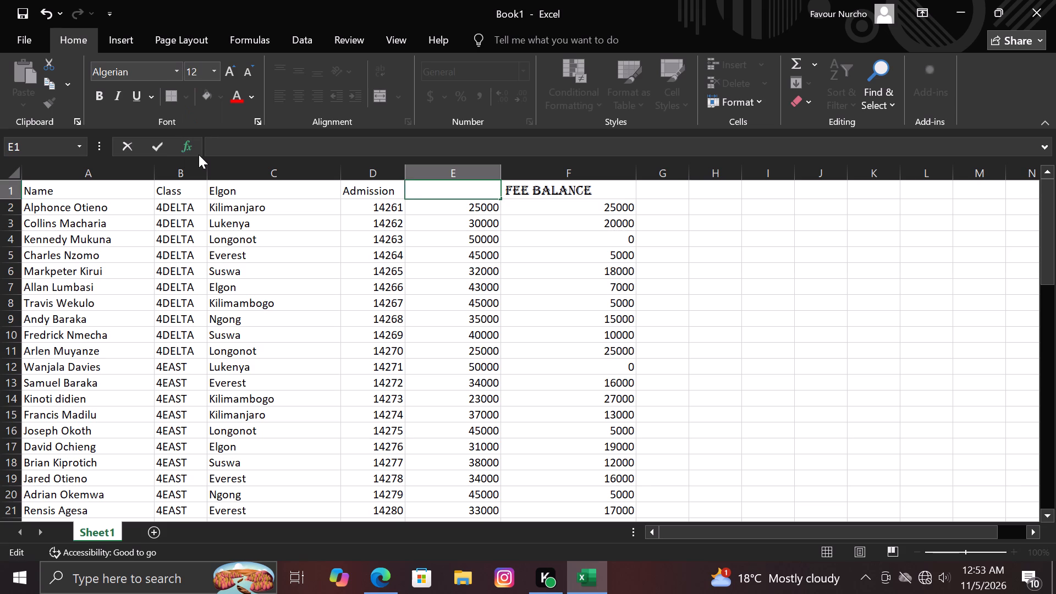
{"action": "type", "text": "fees"}
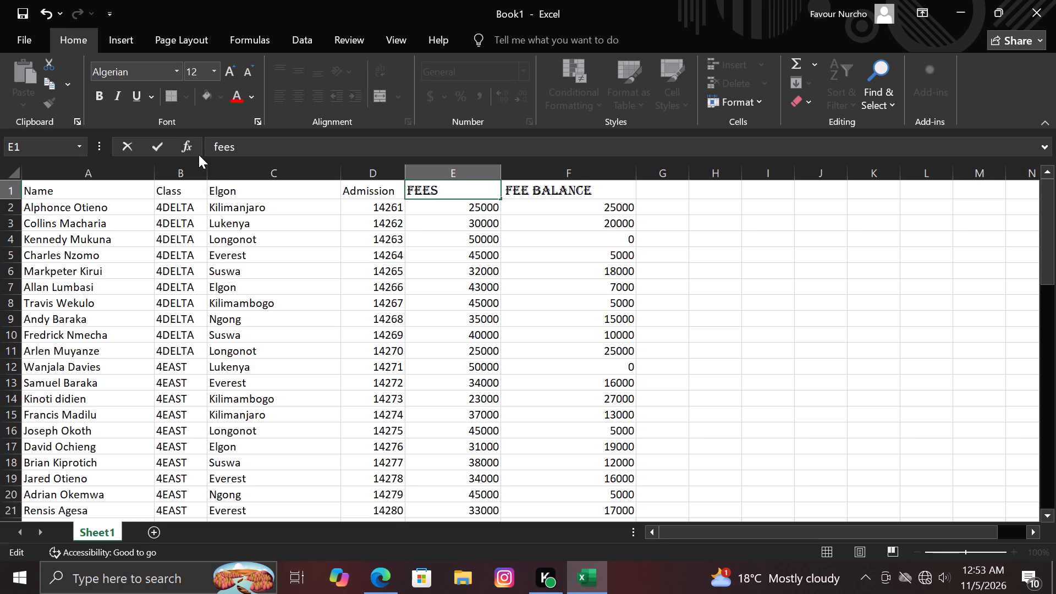
{"action": "key", "text": "space"}
{"action": "key", "text": "p"}
{"action": "key", "text": "a"}
{"action": "type", "text": "id"}
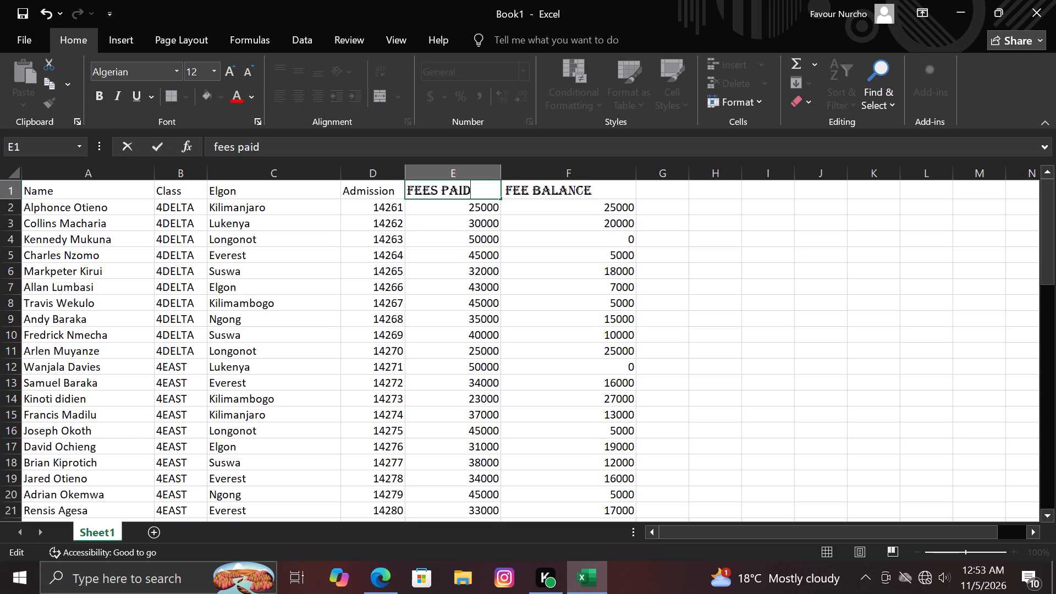
Replace the heading in D1 with "ADMISSION NUMBER" in Algerian font.
{"action": "left_click", "coordinate": [388, 193]}
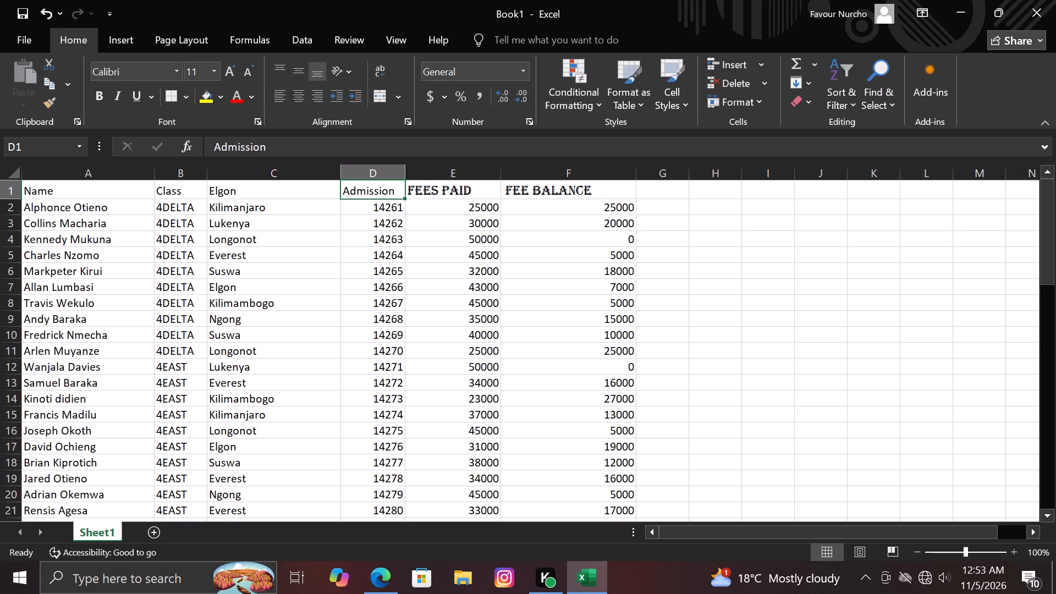
{"action": "key", "text": "BackSpace"}
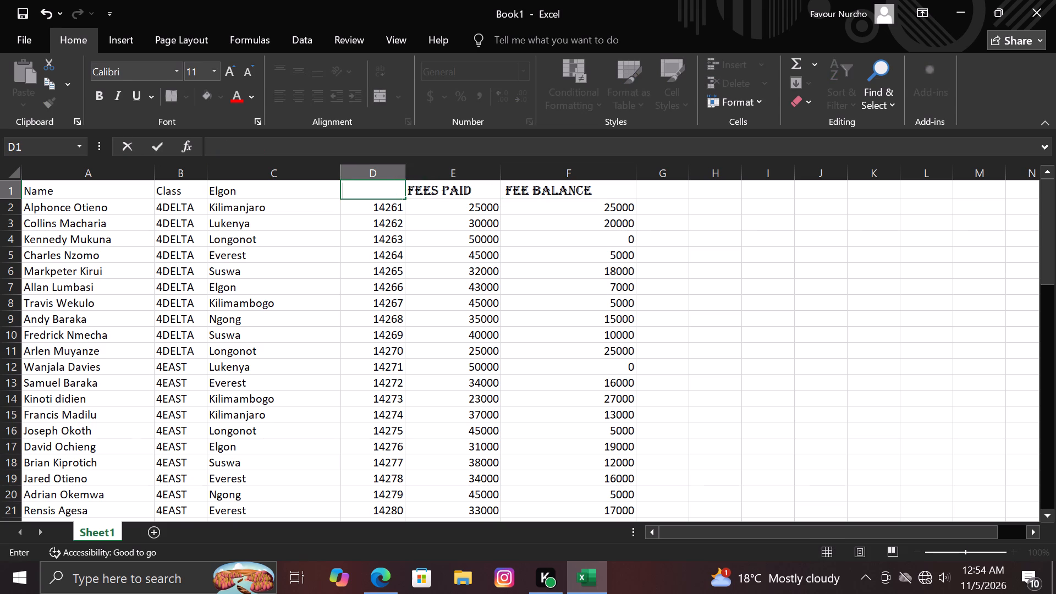
{"action": "key", "text": "a"}
{"action": "key", "text": "BackSpace"}
{"action": "left_click", "coordinate": [171, 79]}
{"action": "left_click", "coordinate": [171, 79]}
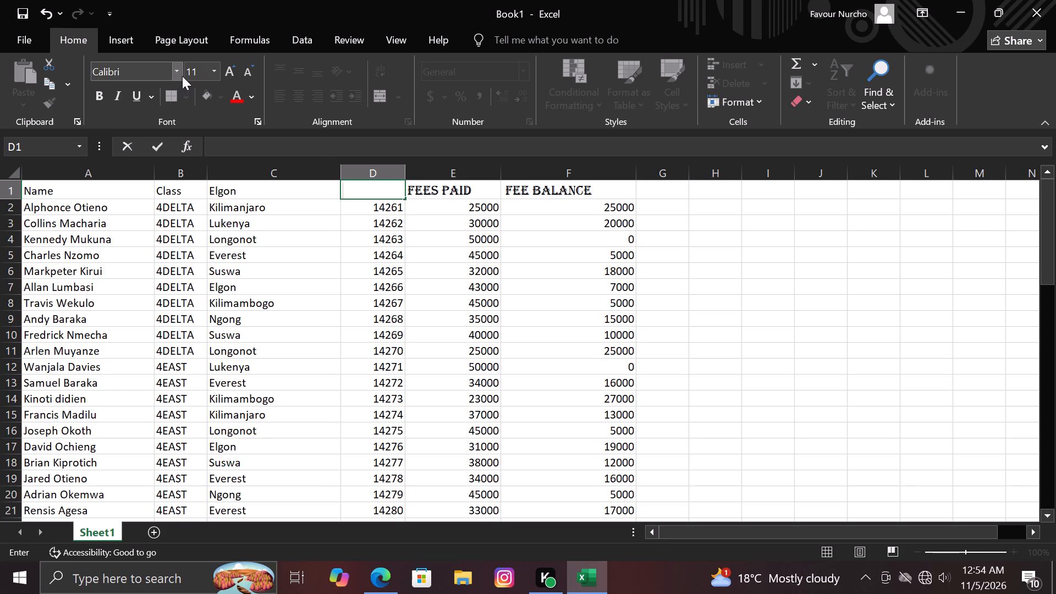
{"action": "left_click", "coordinate": [182, 76]}
{"action": "left_click", "coordinate": [177, 190]}
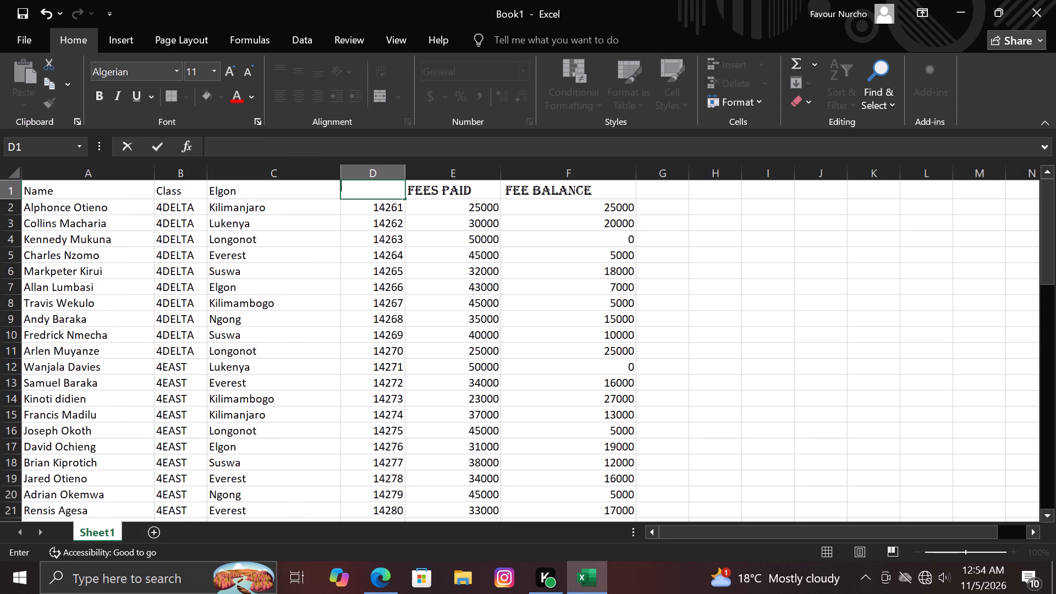
{"action": "type", "text": "AD"}
{"action": "type", "text": "MISS"}
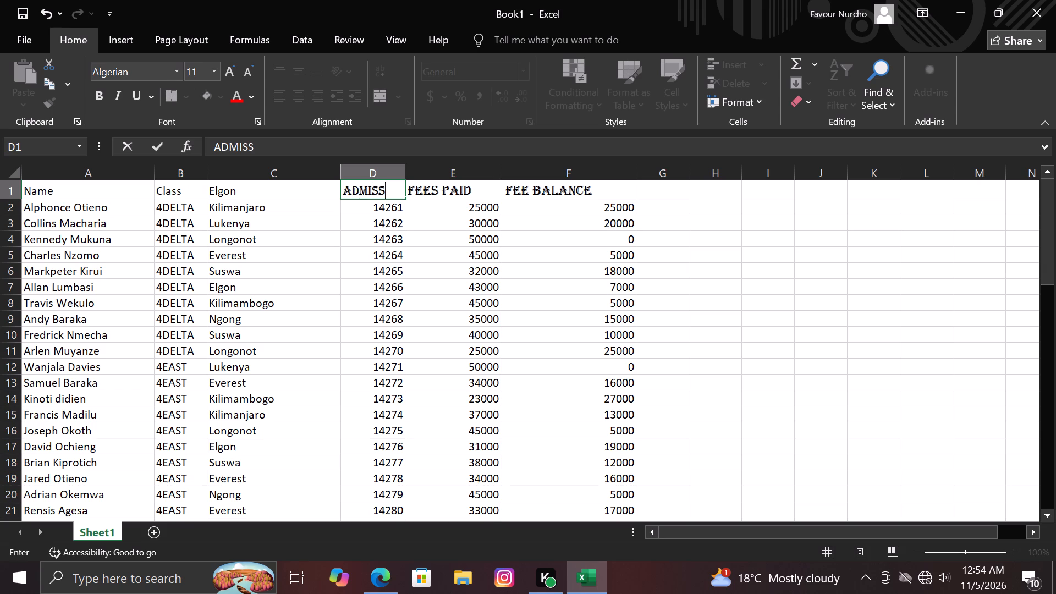
{"action": "type", "text": "ION NUM"}
{"action": "type", "text": "BE"}
{"action": "key", "text": "r"}
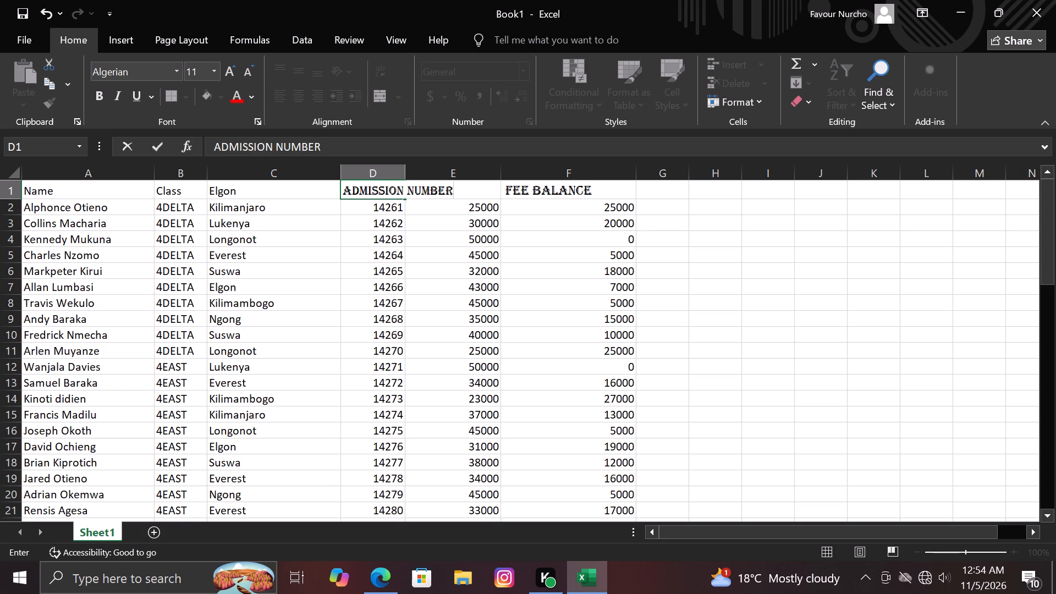
{"action": "left_click", "coordinate": [433, 203]}
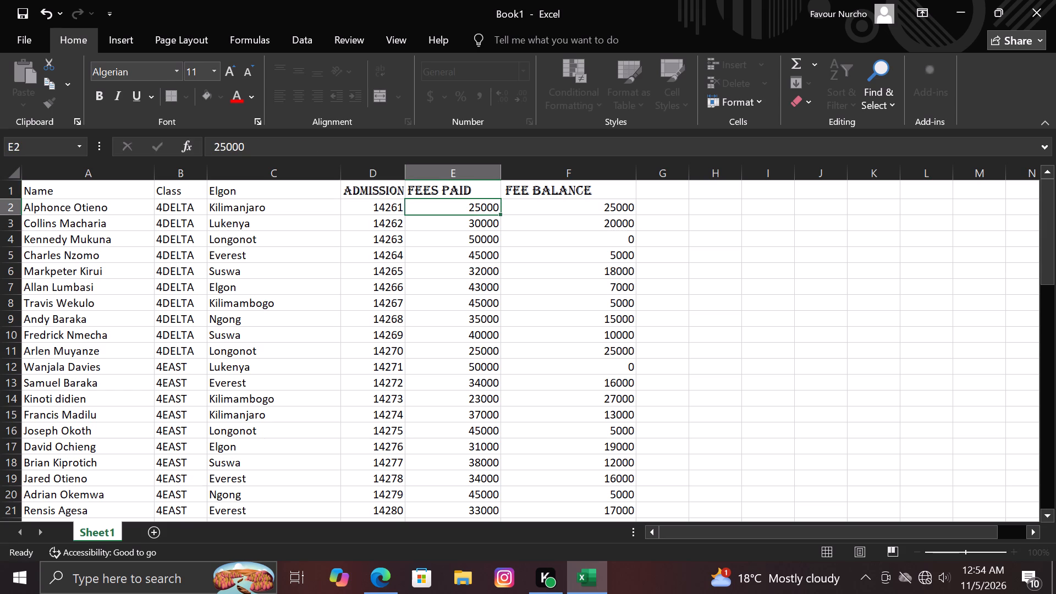
Widen column D so that the whole ADMISSION NUMBER heading fits.
{"action": "left_click_drag", "start_coordinate": [404, 178], "coordinate": [464, 182]}
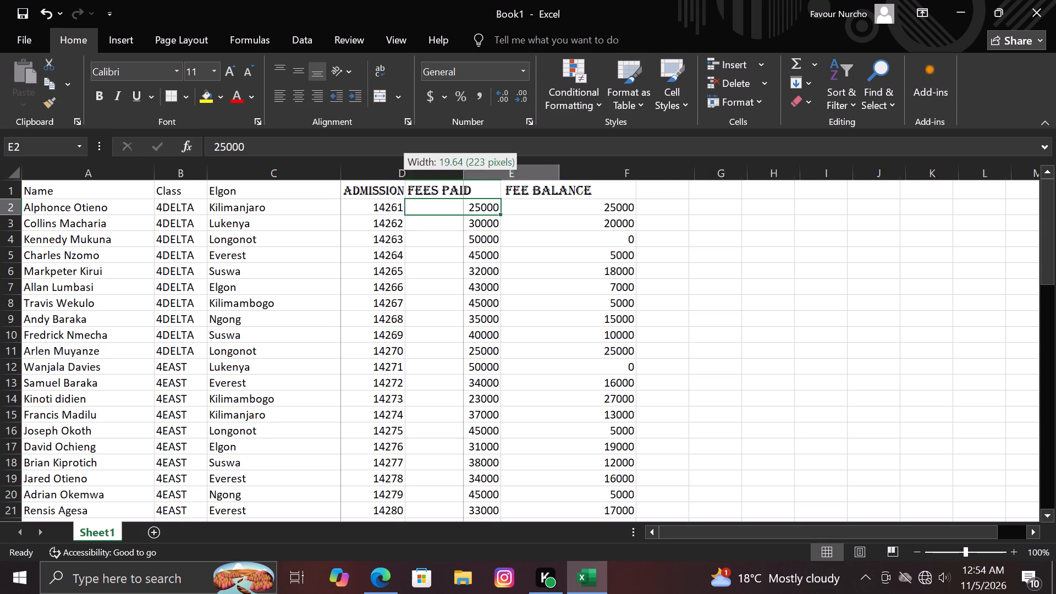
{"action": "left_click_drag", "start_coordinate": [464, 182], "coordinate": [476, 182]}
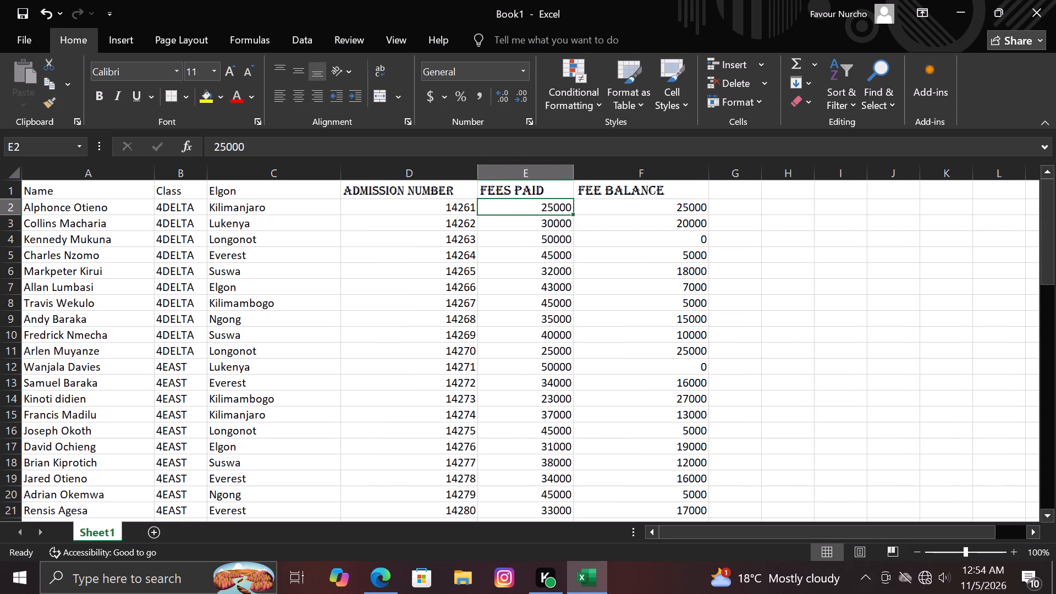
Clear the "Elgon" heading text from C1.
{"action": "left_click", "coordinate": [288, 184]}
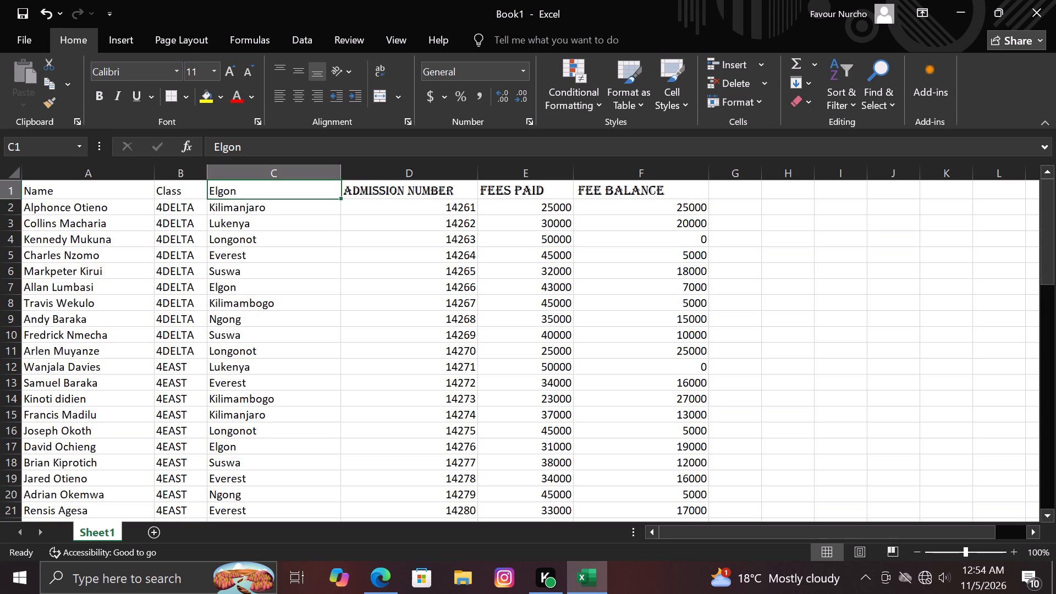
{"action": "left_click", "coordinate": [262, 194]}
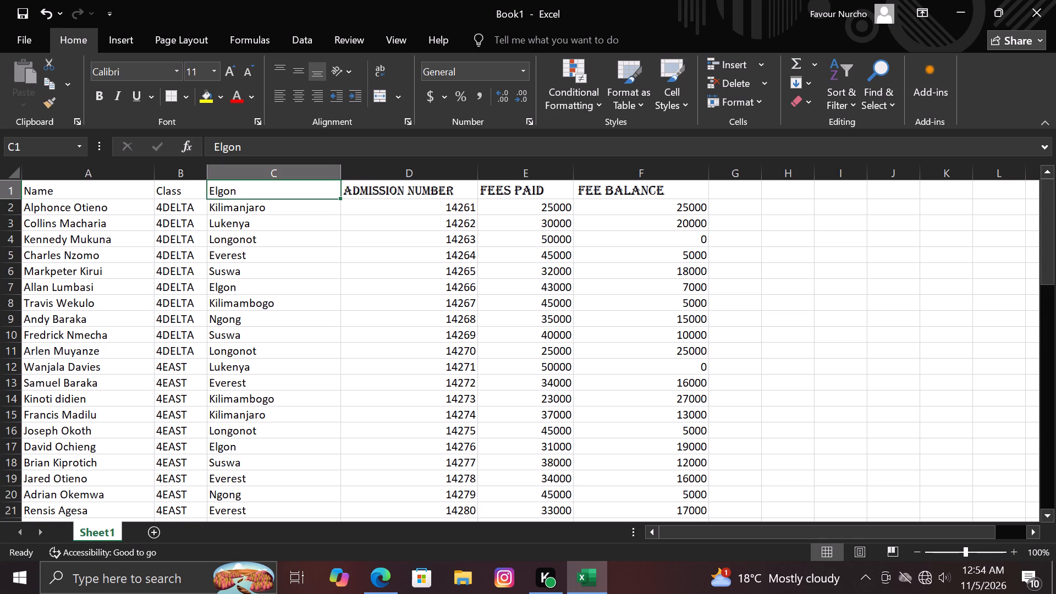
{"action": "double_click", "coordinate": [262, 194]}
{"action": "key", "text": "BackSpace"}
{"action": "key", "text": "BackSpace"}
{"action": "key", "text": "BackSpace"}
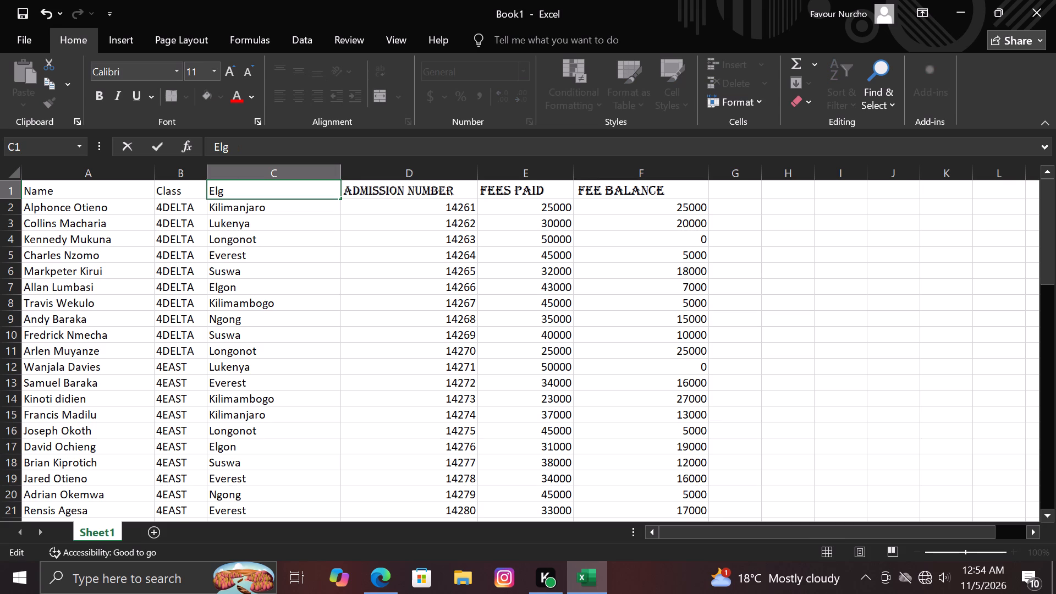
{"action": "key", "text": "BackSpace"}
{"action": "key", "text": "BackSpace"}
{"action": "key", "text": "d"}
{"action": "key", "text": "BackSpace"}
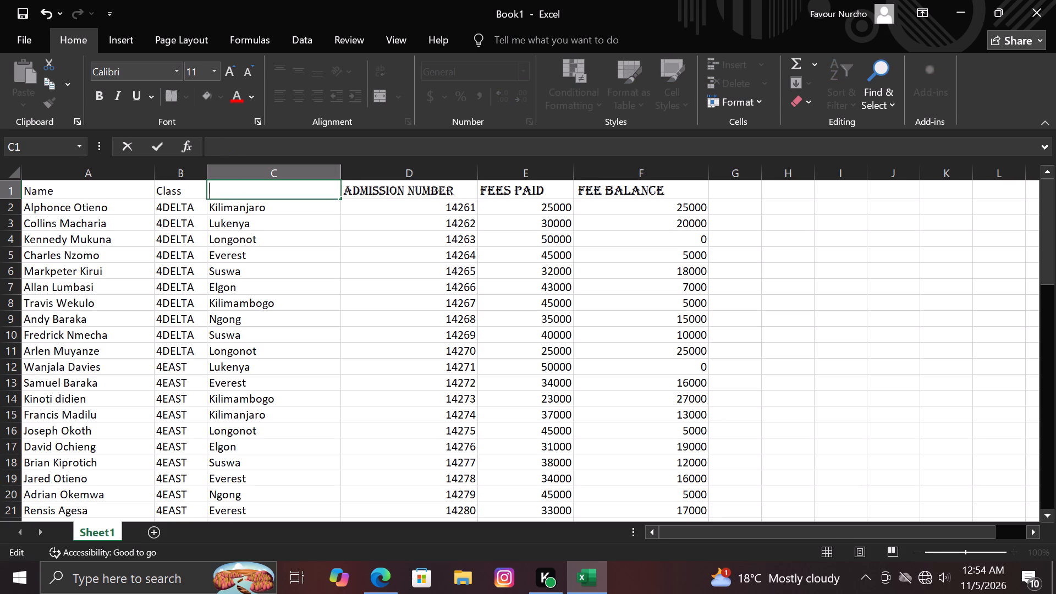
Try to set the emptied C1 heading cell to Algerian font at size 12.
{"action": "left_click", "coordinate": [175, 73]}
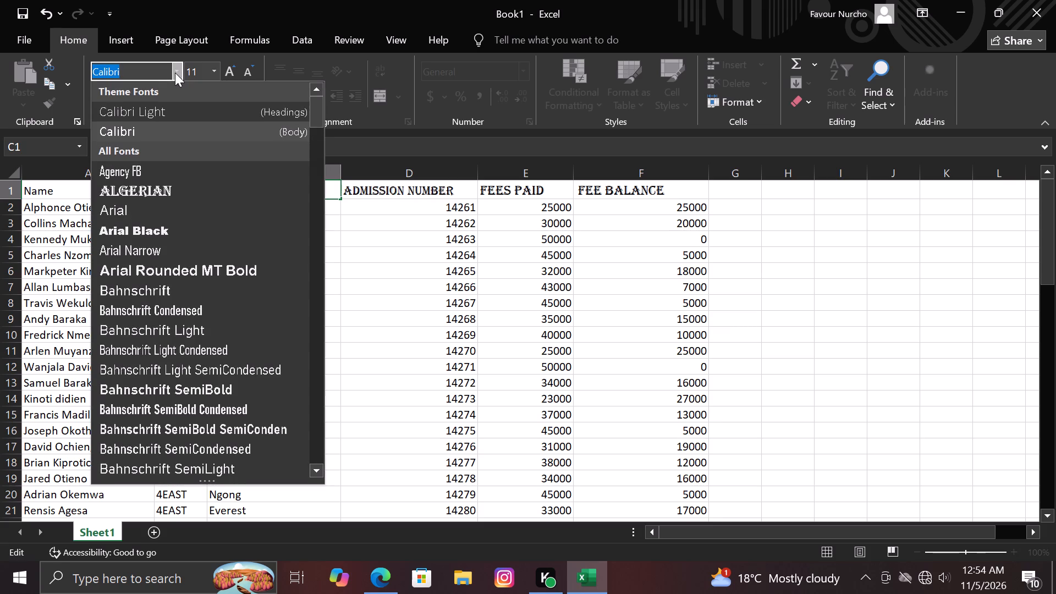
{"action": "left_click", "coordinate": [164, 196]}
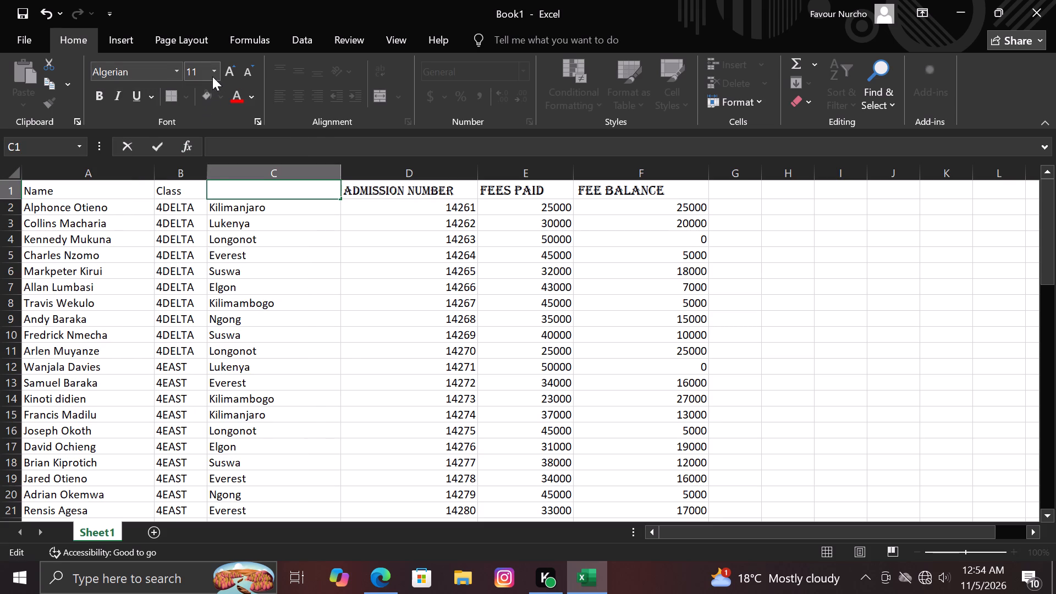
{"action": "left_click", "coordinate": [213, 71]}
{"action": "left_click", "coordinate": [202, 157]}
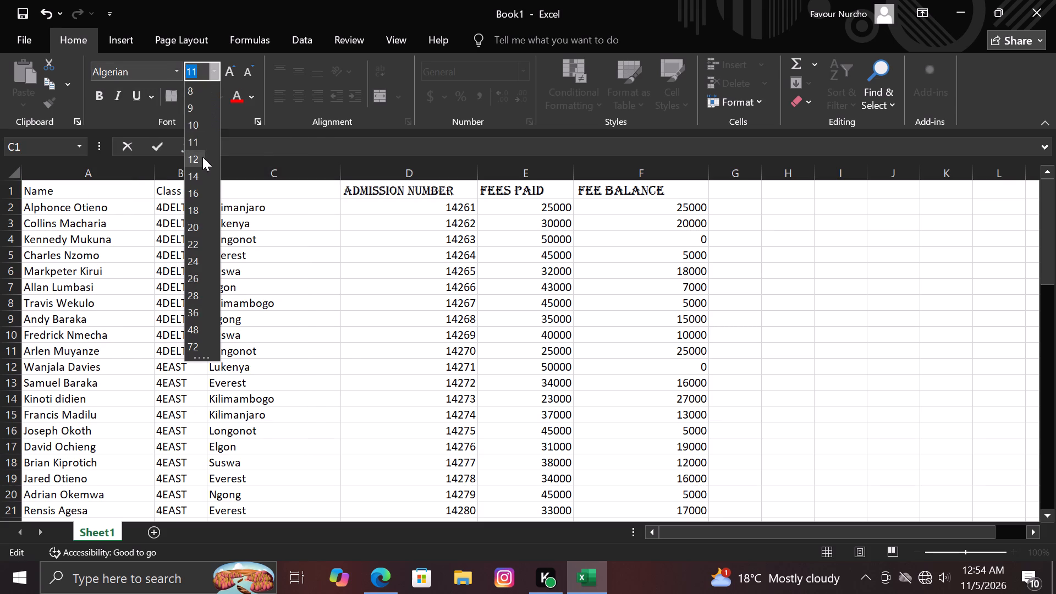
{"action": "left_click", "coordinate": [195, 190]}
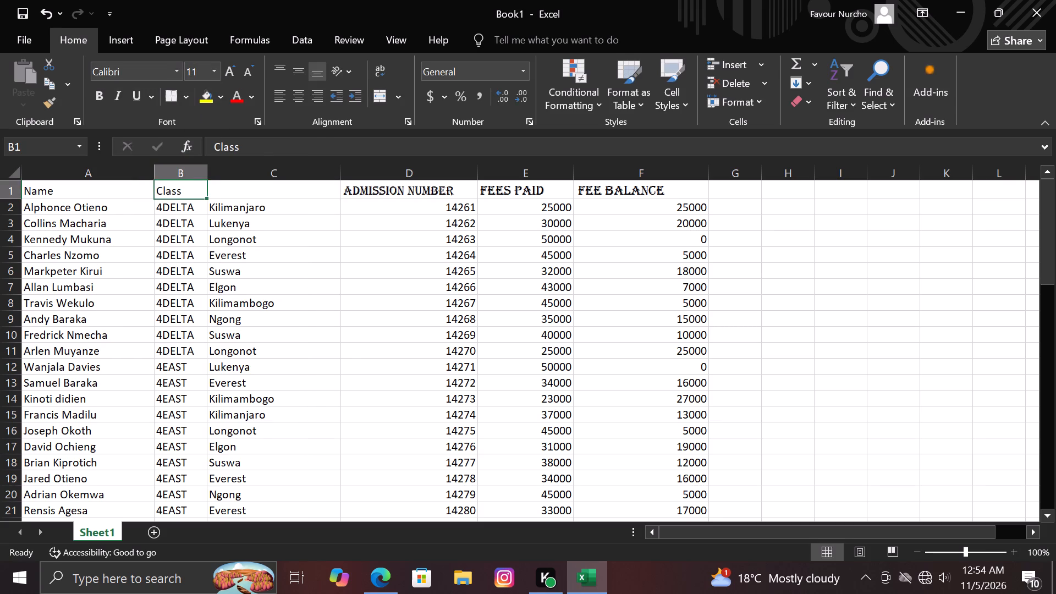
Enter the heading "DORMS" in C1 in Algerian font at size 12.
{"action": "left_click", "coordinate": [220, 190]}
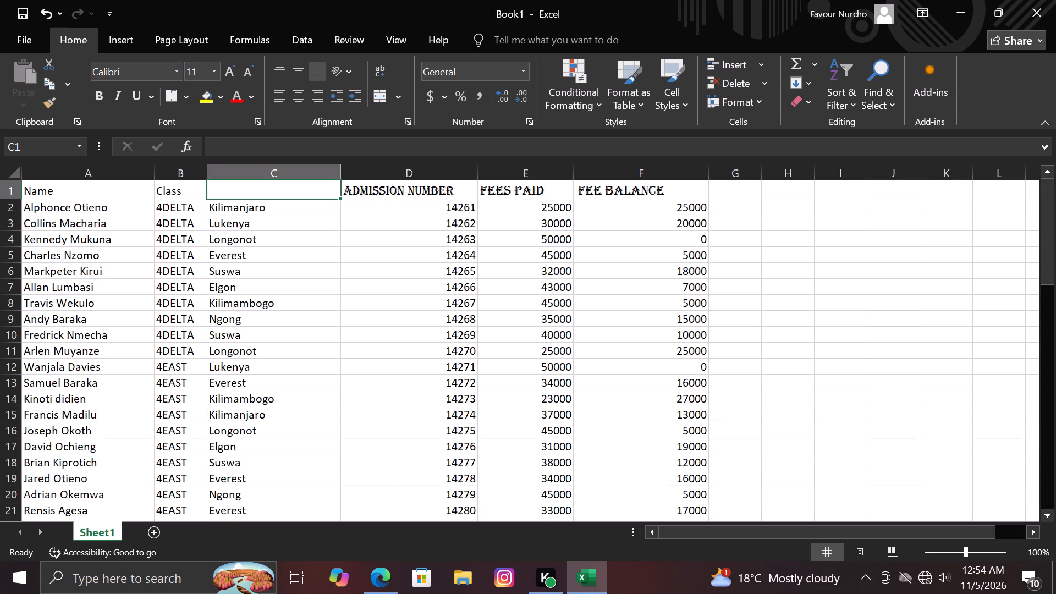
{"action": "key", "text": "d"}
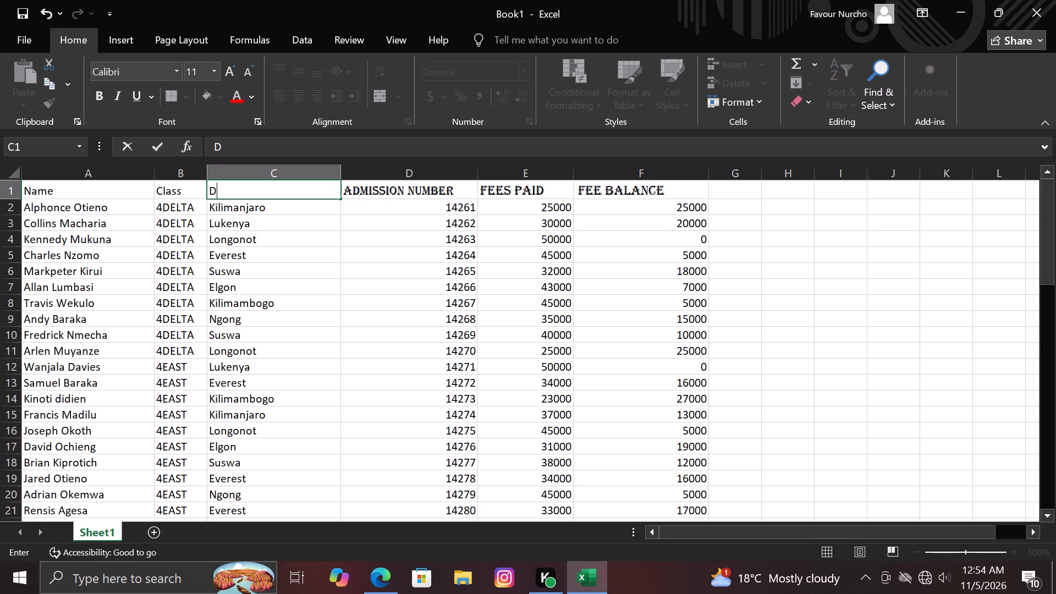
{"action": "left_click", "coordinate": [239, 191]}
{"action": "key", "text": "BackSpace"}
{"action": "left_click", "coordinate": [173, 80]}
{"action": "left_click", "coordinate": [177, 74]}
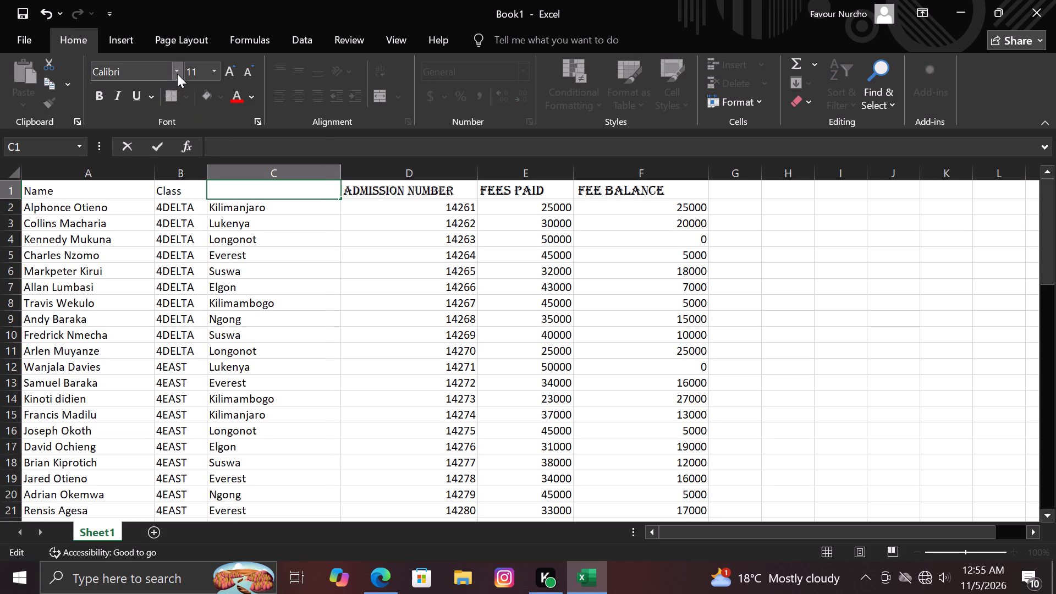
{"action": "left_click", "coordinate": [164, 182]}
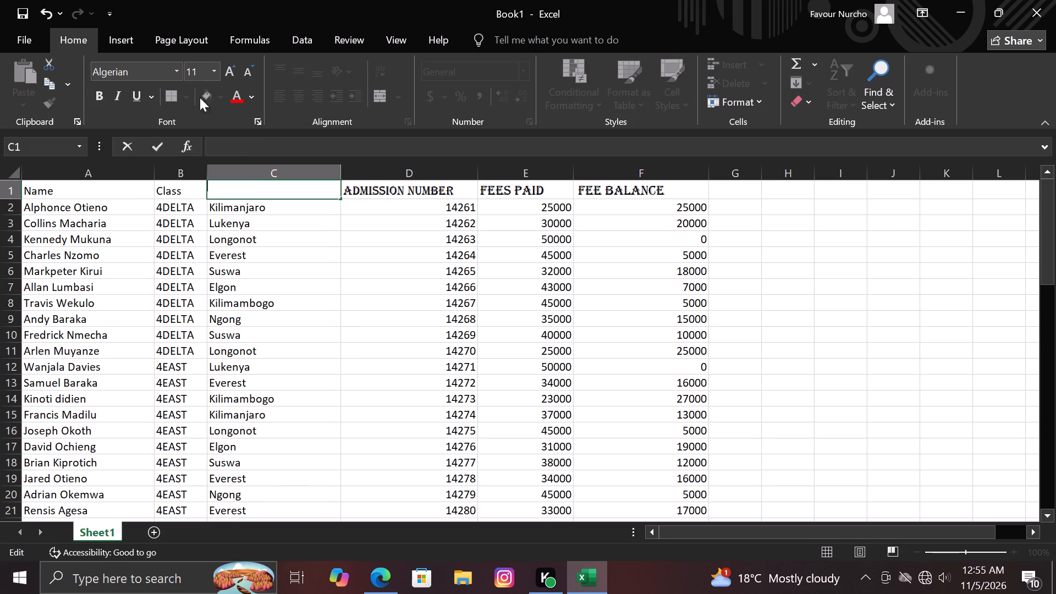
{"action": "left_click", "coordinate": [217, 74]}
{"action": "left_click", "coordinate": [204, 155]}
{"action": "key", "text": "d"}
{"action": "key", "text": "o"}
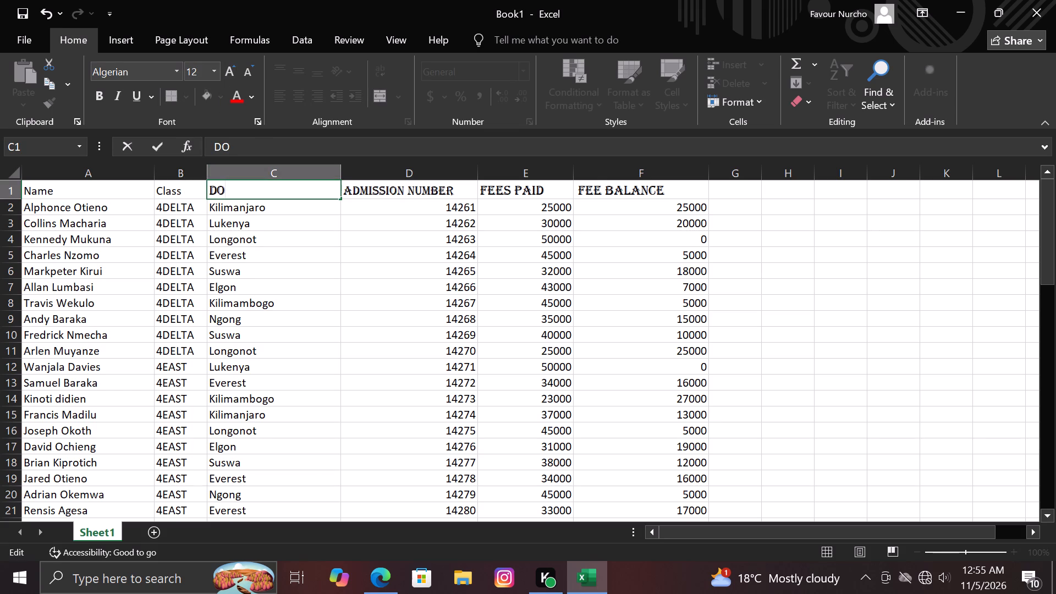
{"action": "type", "text": "RMS"}
Replace the heading in B1 with "CLASS" in Algerian font.
{"action": "left_click", "coordinate": [189, 193]}
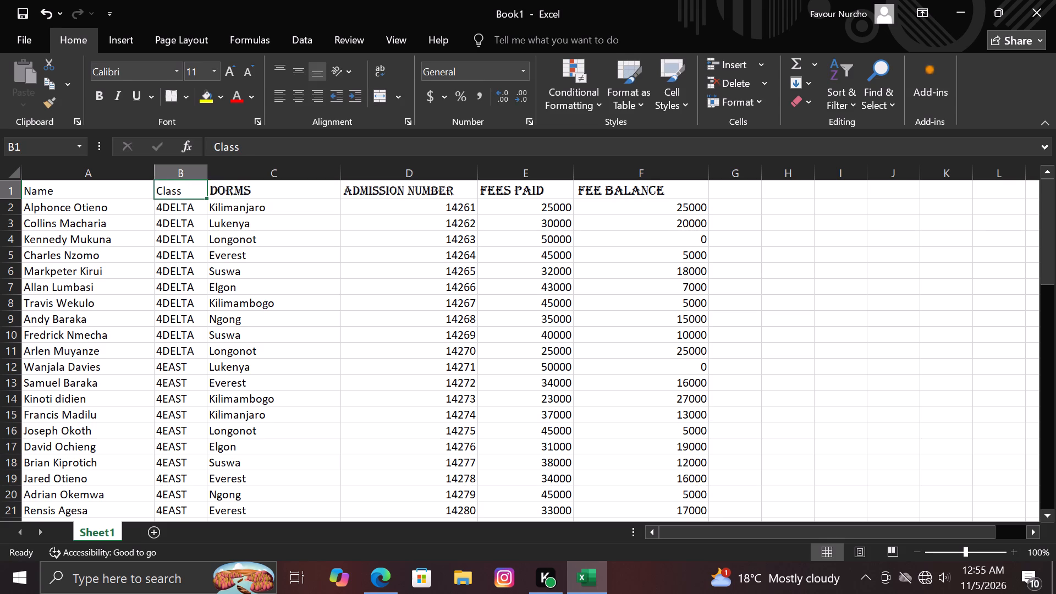
{"action": "double_click", "coordinate": [189, 193]}
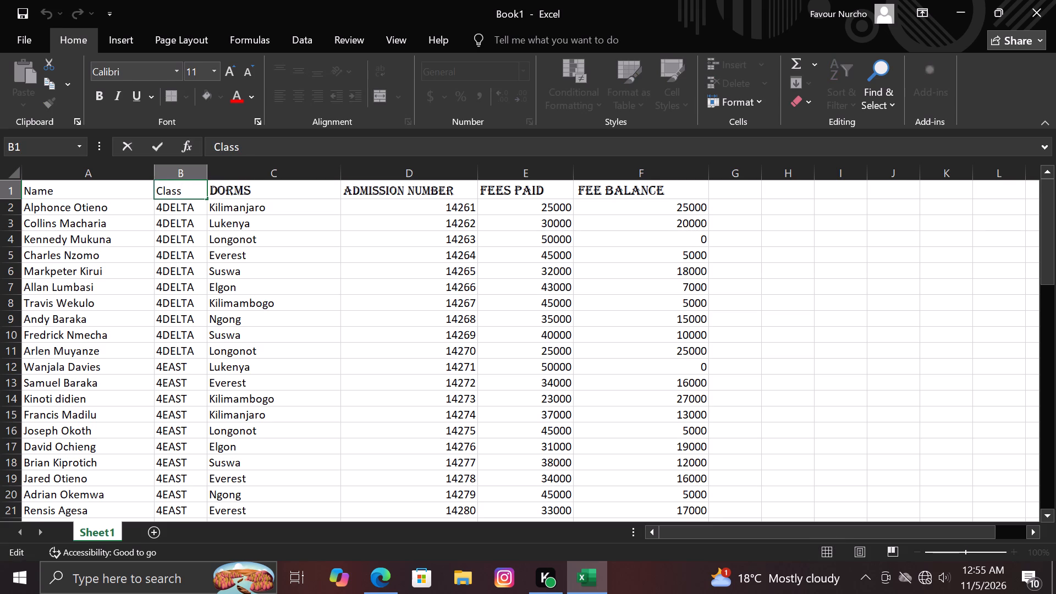
{"action": "key", "text": "BackSpace"}
{"action": "key", "text": "BackSpace"}
{"action": "key", "text": "BackSpace"}
{"action": "key", "text": "BackSpace"}
{"action": "key", "text": "BackSpace"}
{"action": "left_click", "coordinate": [179, 72]}
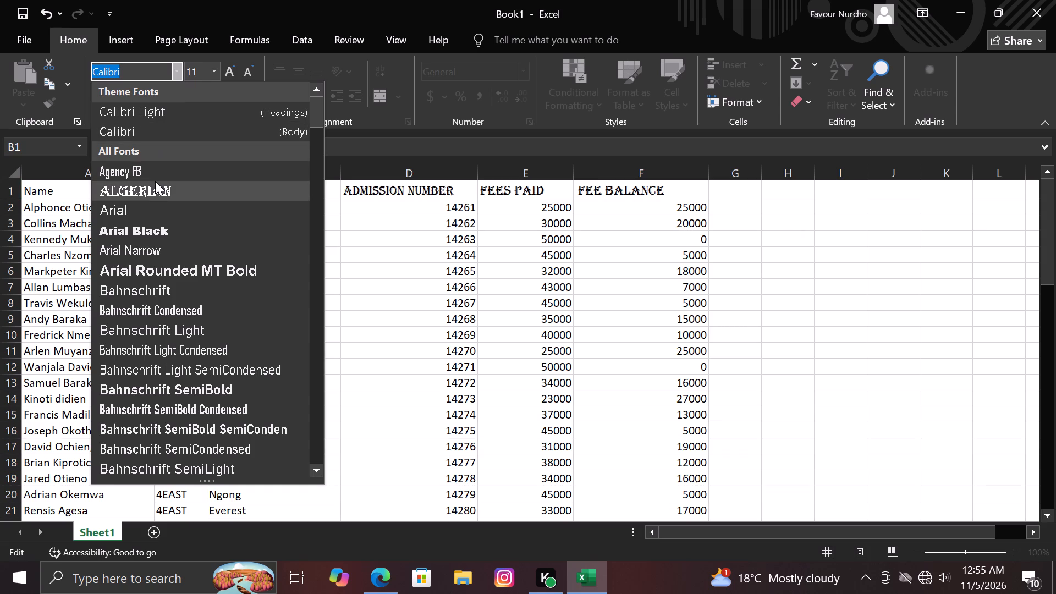
{"action": "left_click", "coordinate": [155, 181]}
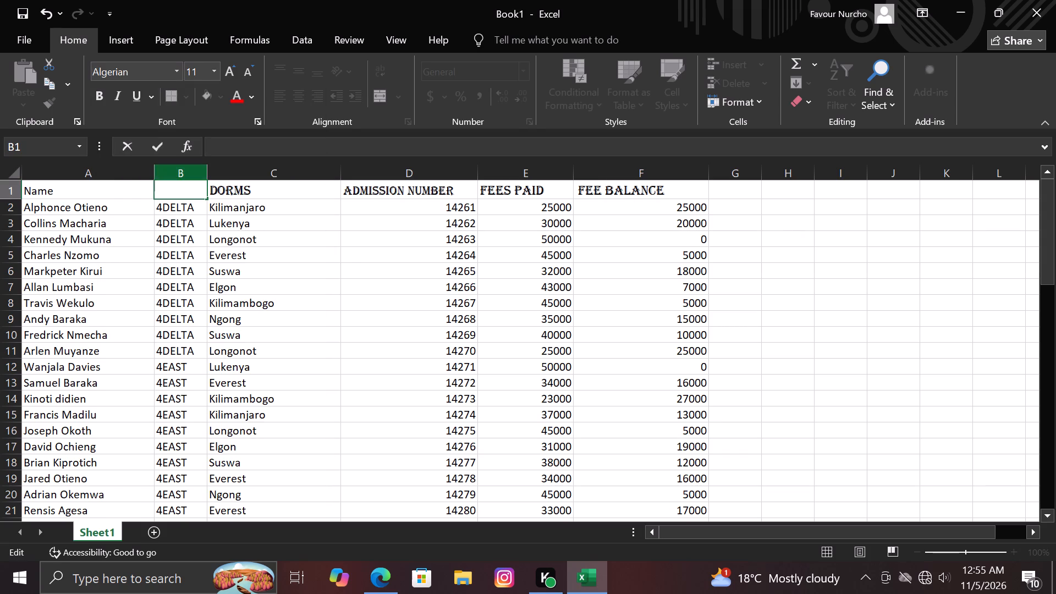
{"action": "key", "text": "c"}
{"action": "key", "text": "l"}
{"action": "type", "text": "ASS"}
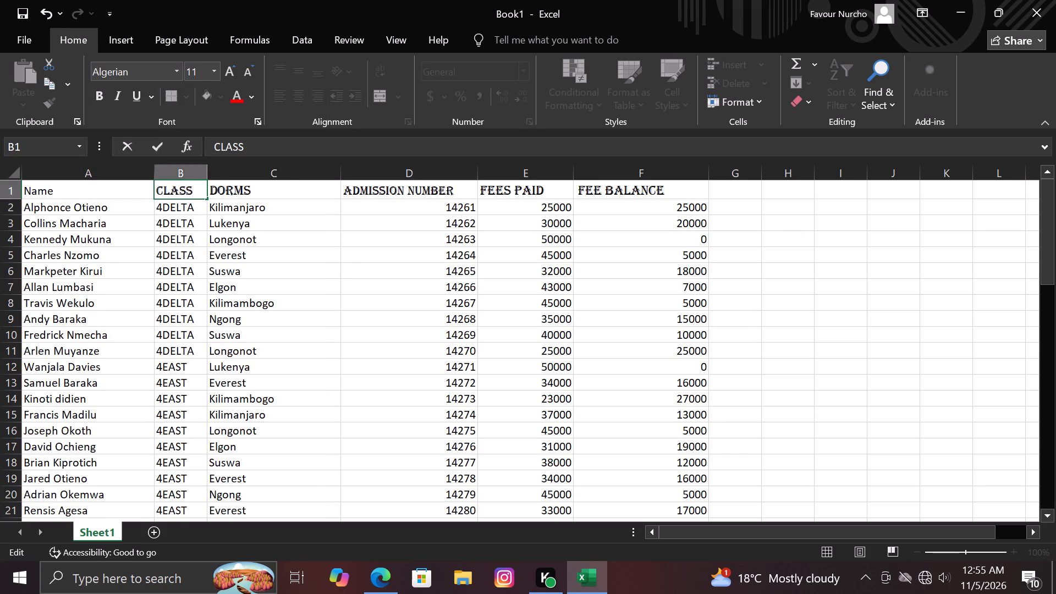
Replace the heading in A1 with "STUDENT NAME" in Algerian font.
{"action": "left_click", "coordinate": [54, 193]}
{"action": "key", "text": "BackSpace"}
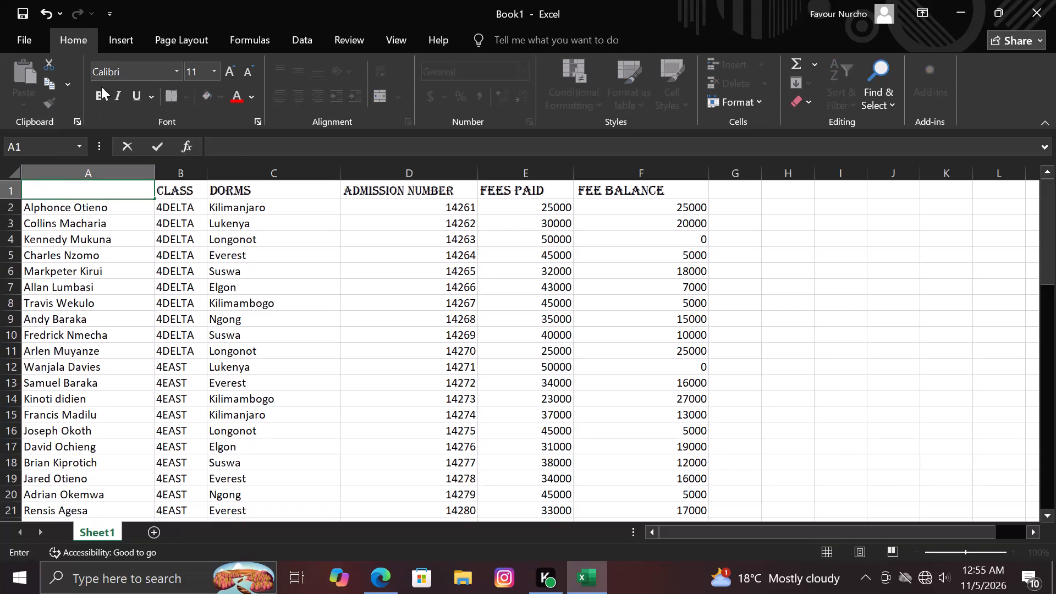
{"action": "left_click", "coordinate": [179, 71]}
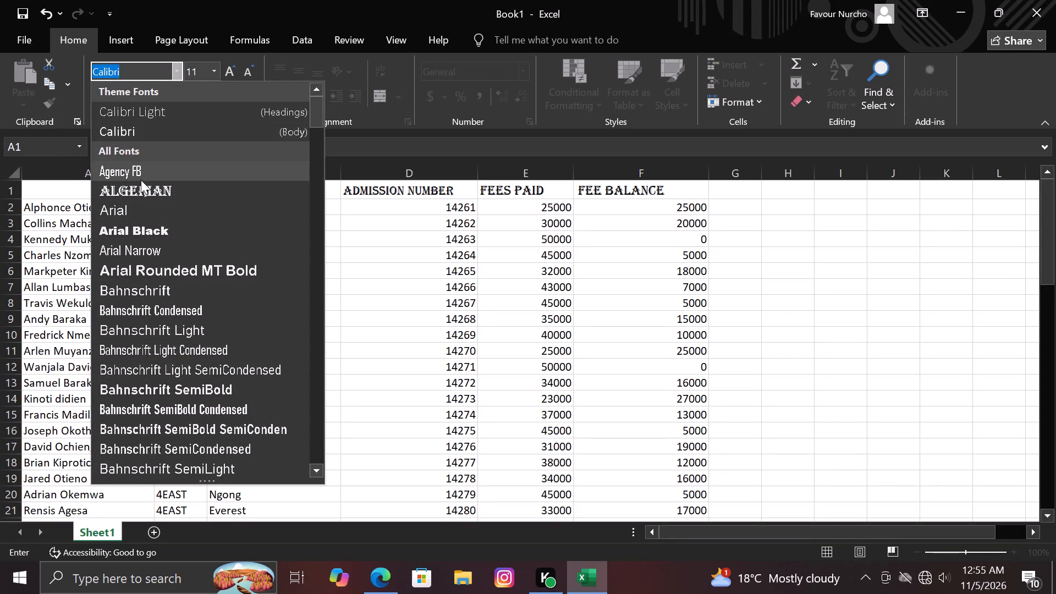
{"action": "left_click", "coordinate": [141, 184]}
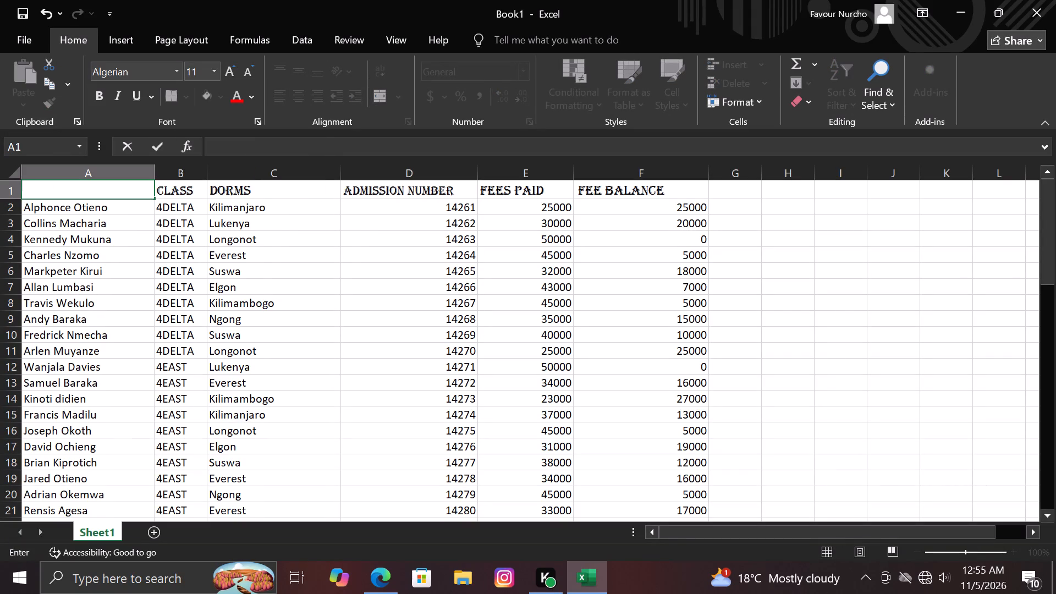
{"action": "key", "text": "s"}
{"action": "type", "text": "TUDENT NAME"}
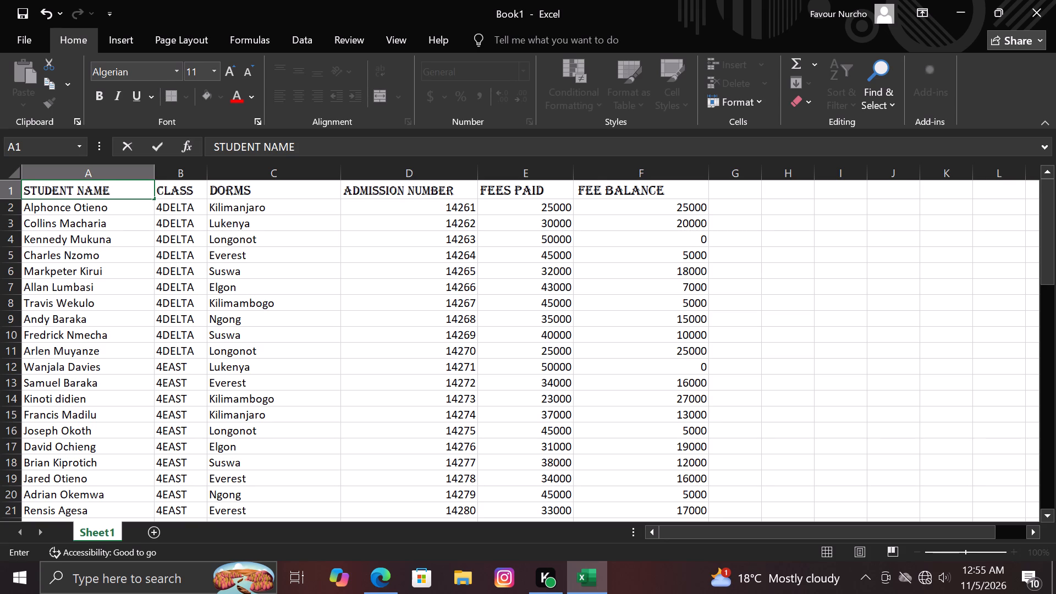
Colour the STUDENT NAME heading text in A1 red.
{"action": "left_click", "coordinate": [148, 190]}
{"action": "left_click", "coordinate": [219, 98]}
{"action": "left_click_drag", "start_coordinate": [119, 187], "coordinate": [117, 187]}
{"action": "left_click_drag", "start_coordinate": [117, 187], "coordinate": [24, 195]}
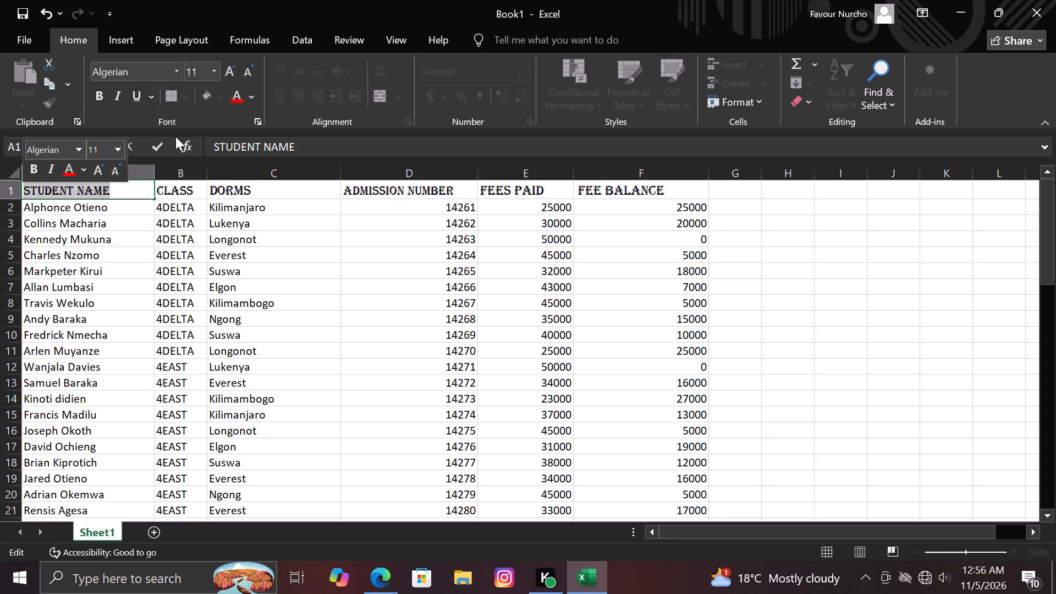
{"action": "left_click", "coordinate": [233, 104]}
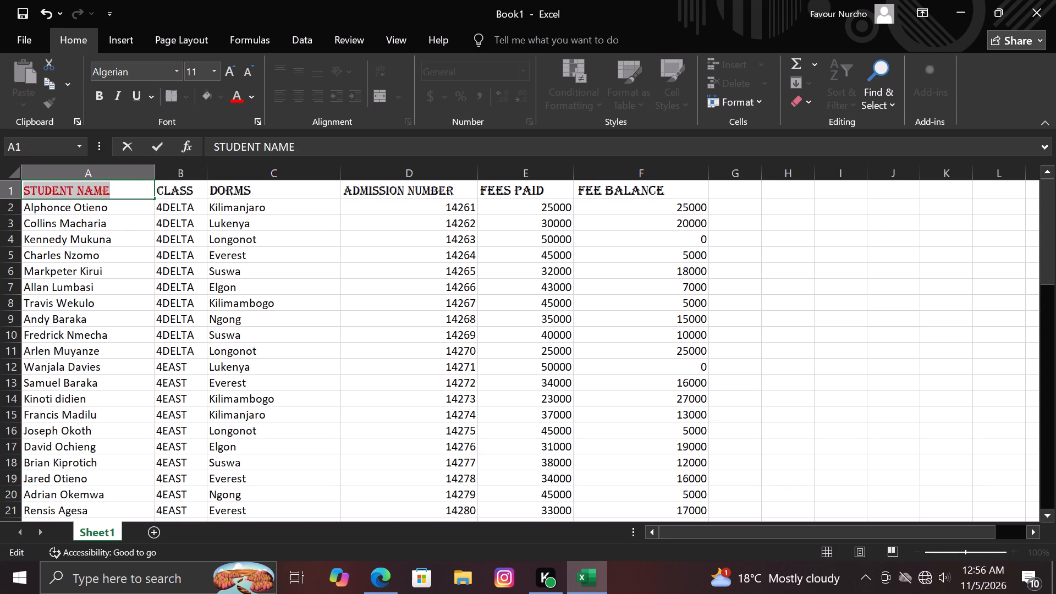
Colour the CLASS heading text in B1 with the standard orange.
{"action": "left_click", "coordinate": [192, 190]}
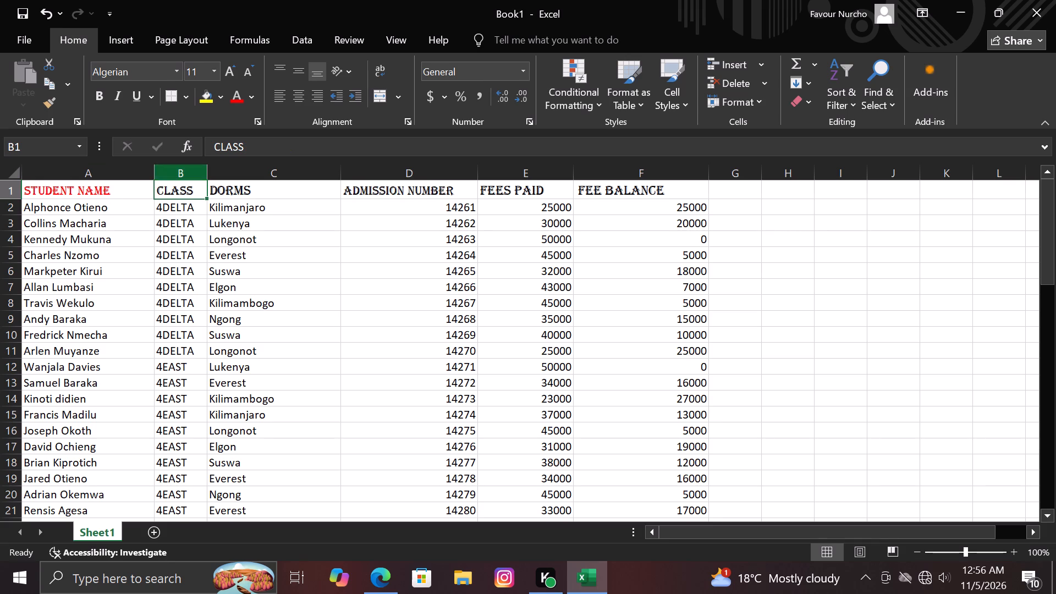
{"action": "left_click", "coordinate": [197, 193]}
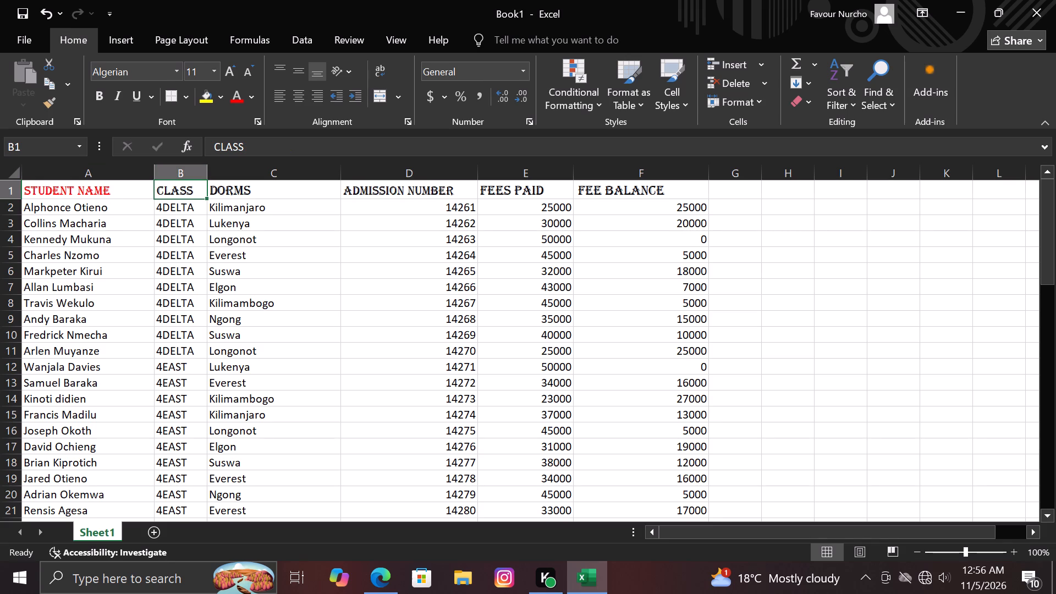
{"action": "left_click", "coordinate": [197, 193]}
{"action": "left_click_drag", "start_coordinate": [197, 193], "coordinate": [156, 193]}
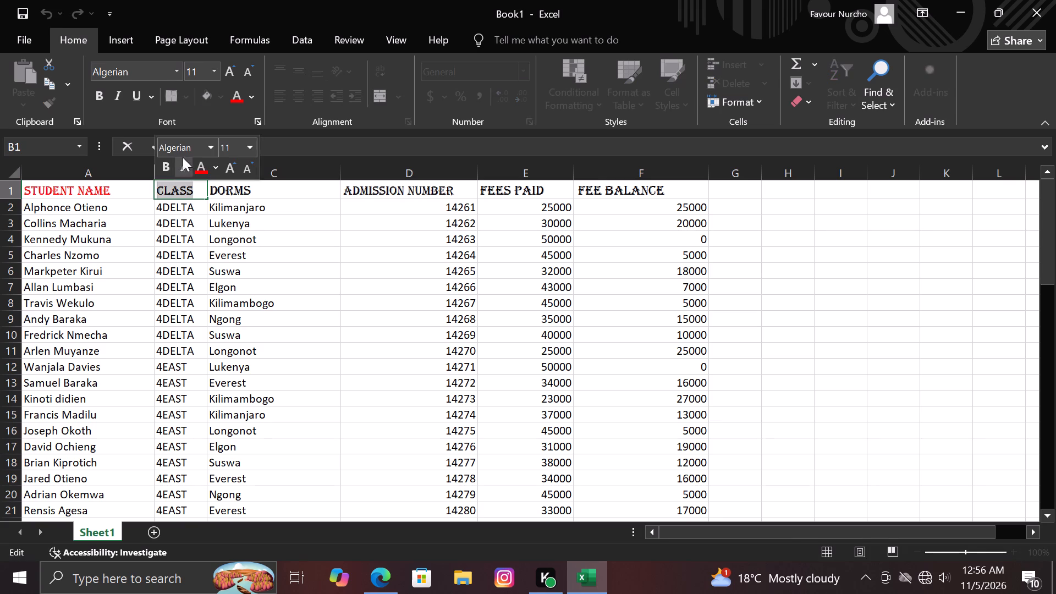
{"action": "left_click", "coordinate": [214, 167]}
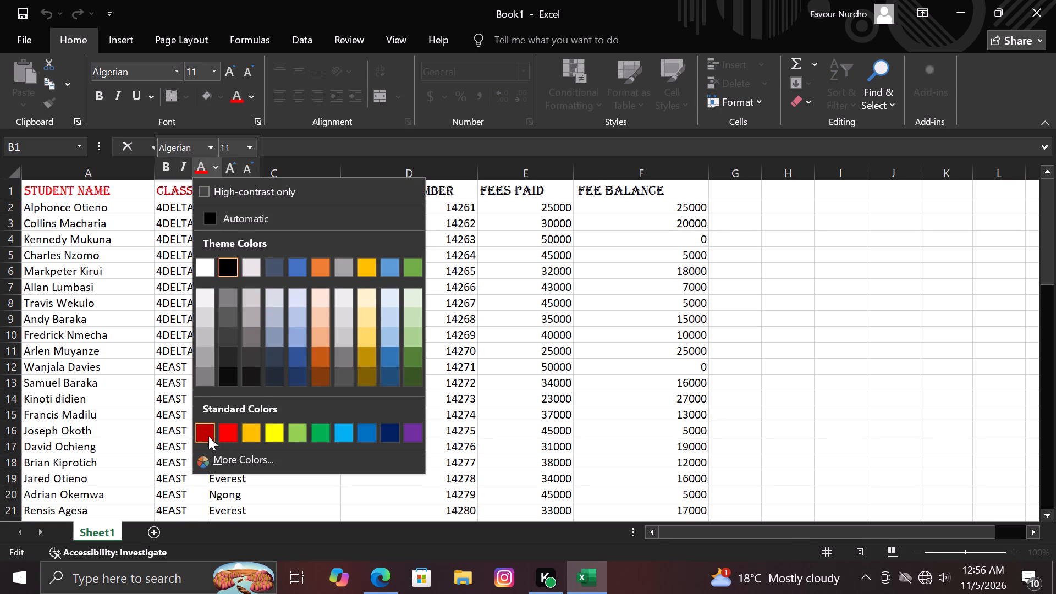
{"action": "left_click", "coordinate": [257, 434]}
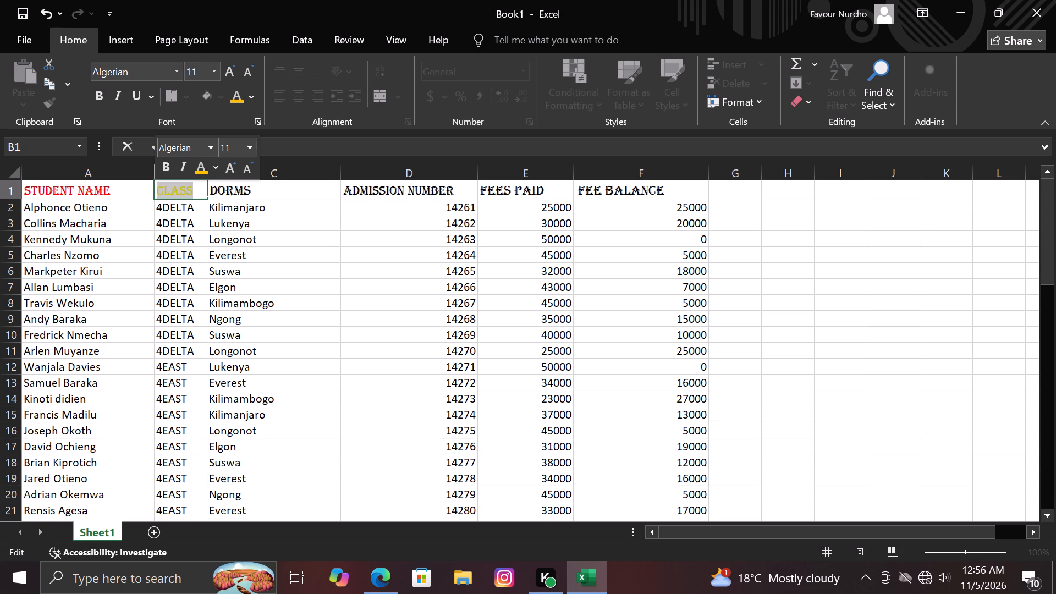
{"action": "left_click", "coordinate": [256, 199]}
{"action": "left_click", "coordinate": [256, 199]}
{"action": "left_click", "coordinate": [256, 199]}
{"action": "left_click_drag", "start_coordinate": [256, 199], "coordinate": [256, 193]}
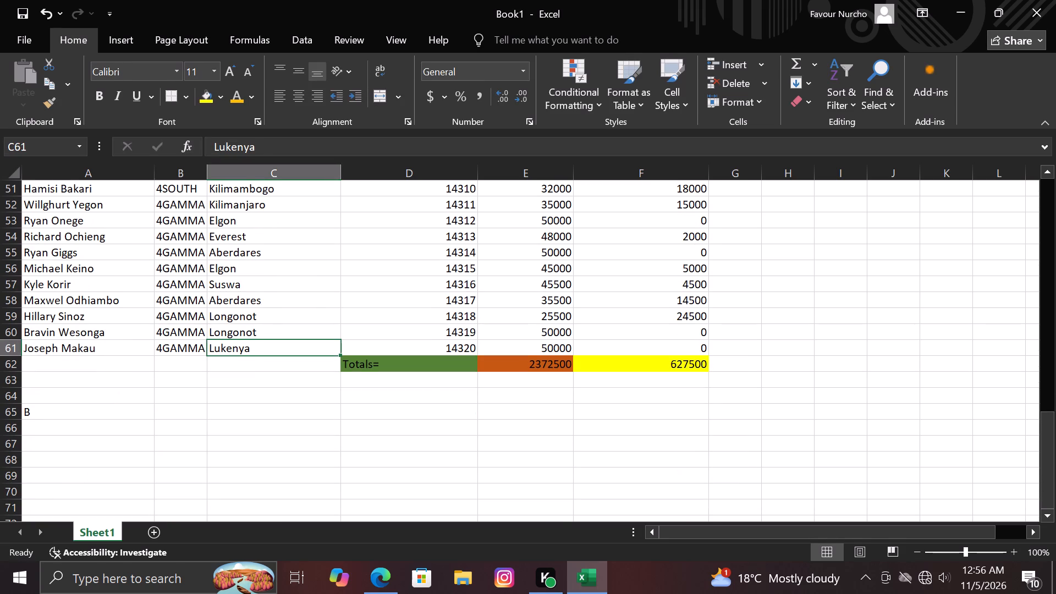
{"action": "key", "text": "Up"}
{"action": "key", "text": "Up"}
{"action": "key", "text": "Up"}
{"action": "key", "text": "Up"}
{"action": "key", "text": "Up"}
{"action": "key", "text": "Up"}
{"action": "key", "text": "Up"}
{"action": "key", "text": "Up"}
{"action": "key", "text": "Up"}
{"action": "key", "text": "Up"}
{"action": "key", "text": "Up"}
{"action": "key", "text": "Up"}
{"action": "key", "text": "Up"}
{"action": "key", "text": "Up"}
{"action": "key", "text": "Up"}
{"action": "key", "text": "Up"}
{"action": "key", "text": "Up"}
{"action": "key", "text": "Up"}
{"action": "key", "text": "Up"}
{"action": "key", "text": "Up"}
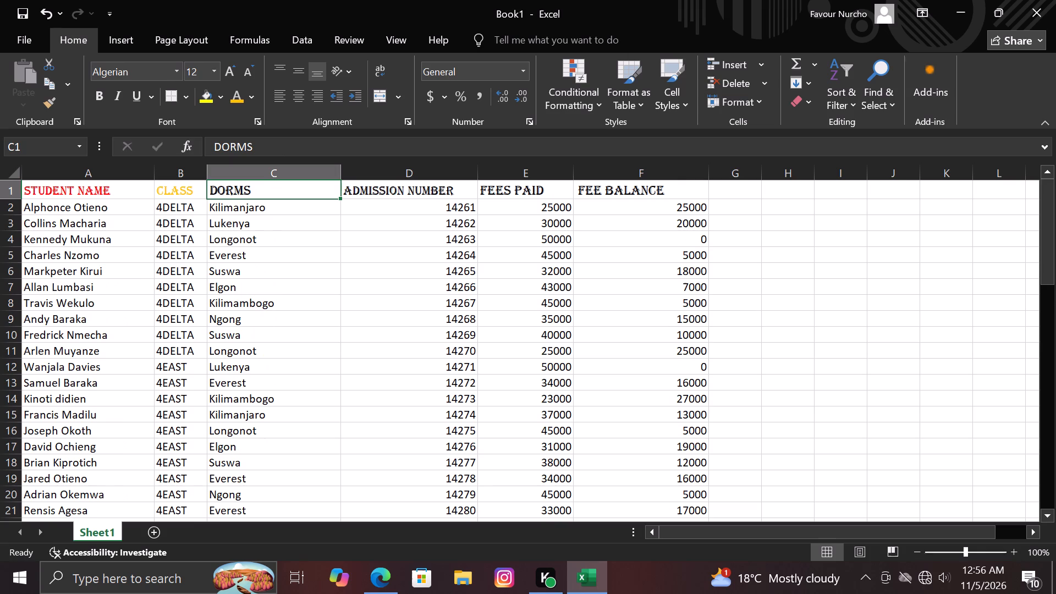
Colour the DORMS heading text in C1 with the standard yellow.
{"action": "left_click", "coordinate": [267, 191]}
{"action": "left_click", "coordinate": [267, 191]}
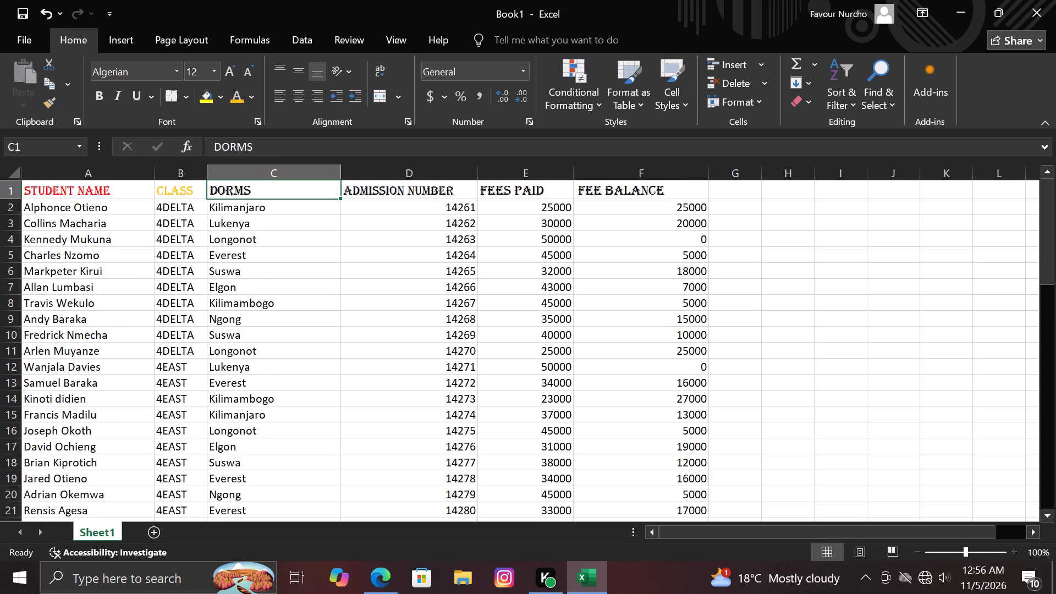
{"action": "double_click", "coordinate": [267, 191]}
{"action": "left_click_drag", "start_coordinate": [267, 191], "coordinate": [212, 197]}
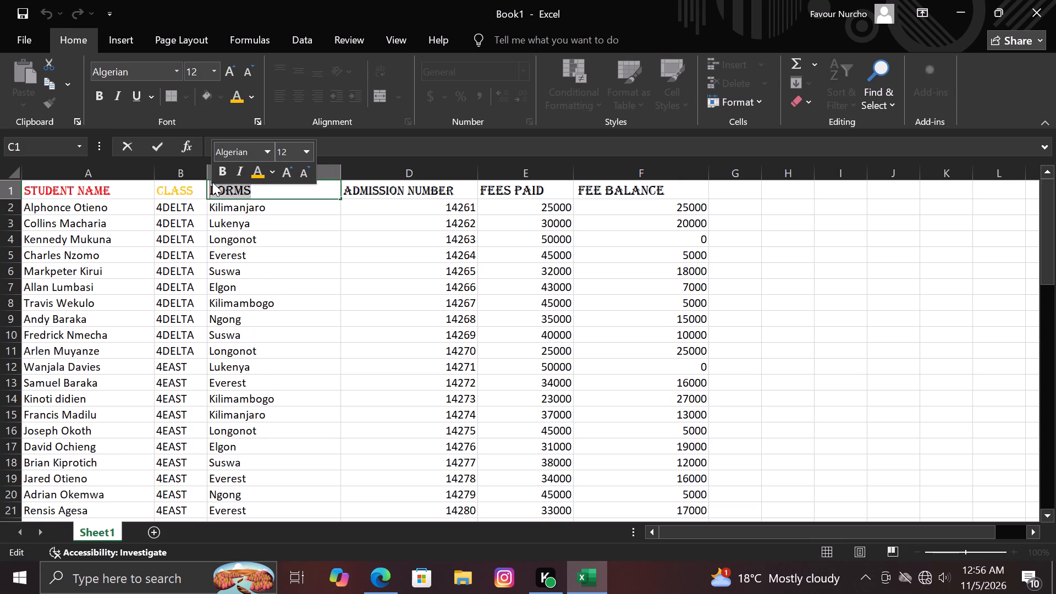
{"action": "left_click", "coordinate": [269, 172]}
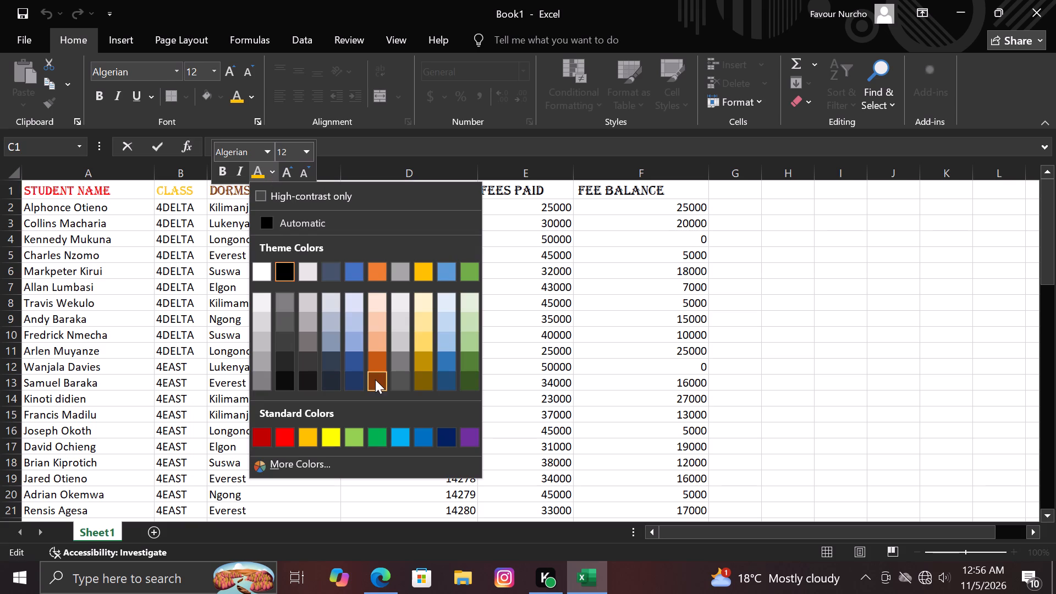
{"action": "left_click", "coordinate": [342, 431]}
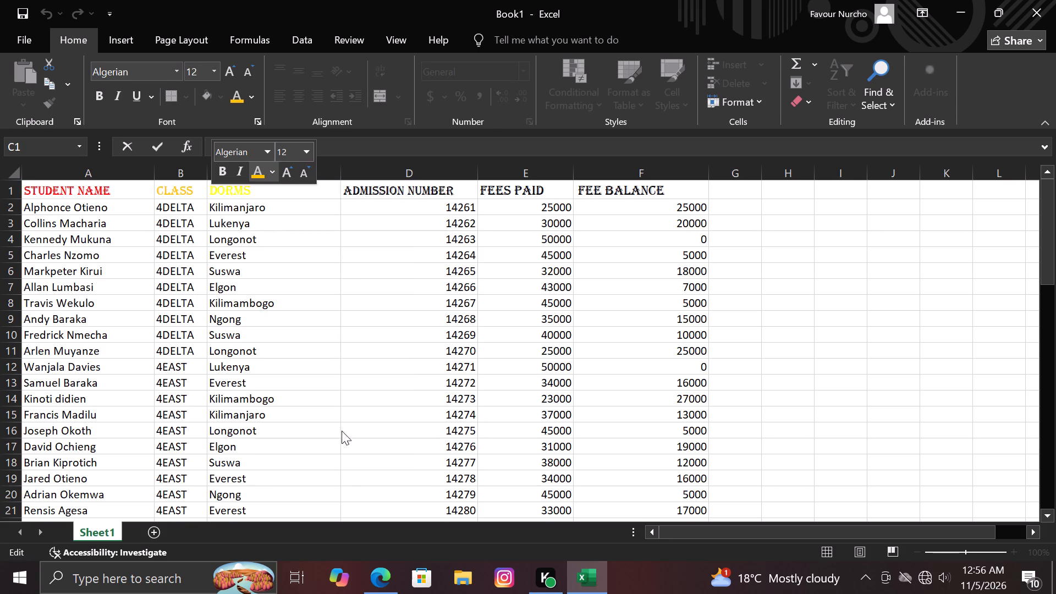
Colour the ADMISSION NUMBER heading text in D1 with the darker 25% shade of the theme blue.
{"action": "left_click", "coordinate": [403, 194]}
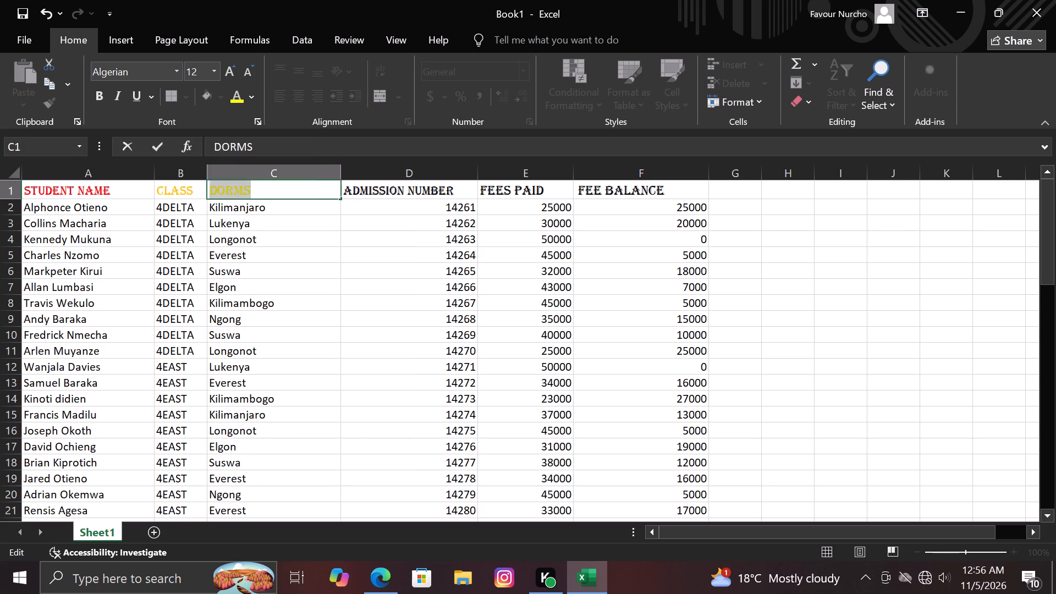
{"action": "double_click", "coordinate": [454, 189]}
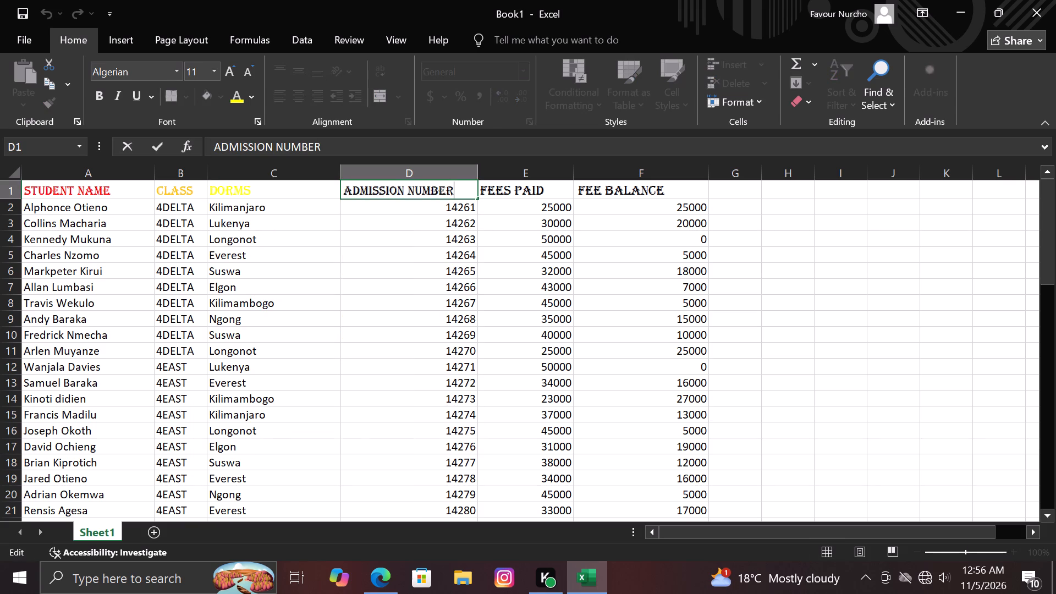
{"action": "left_click_drag", "start_coordinate": [454, 189], "coordinate": [356, 200]}
{"action": "left_click_drag", "start_coordinate": [356, 200], "coordinate": [343, 193]}
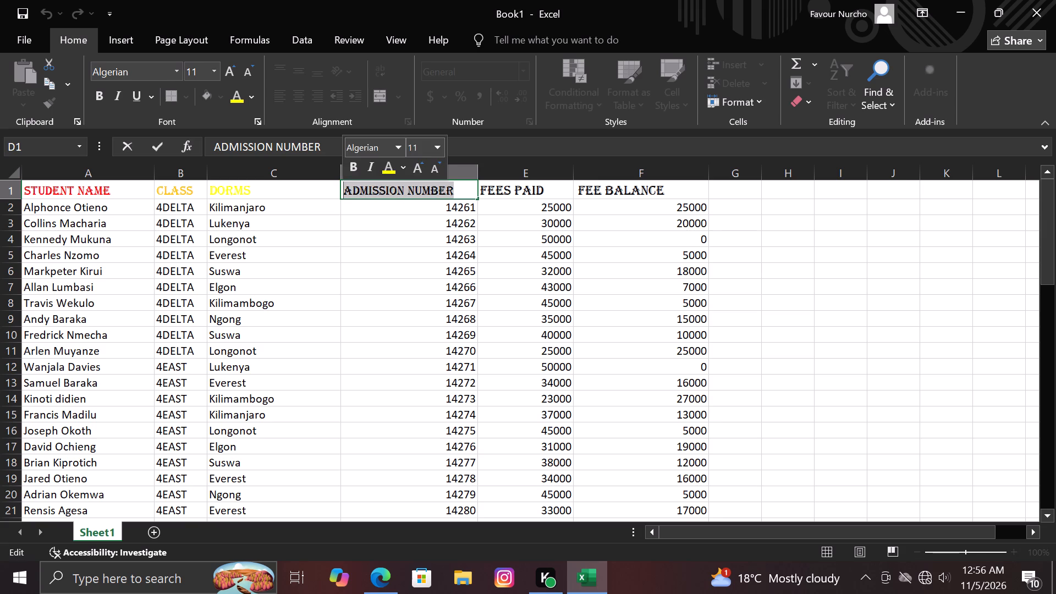
{"action": "left_click", "coordinate": [399, 166]}
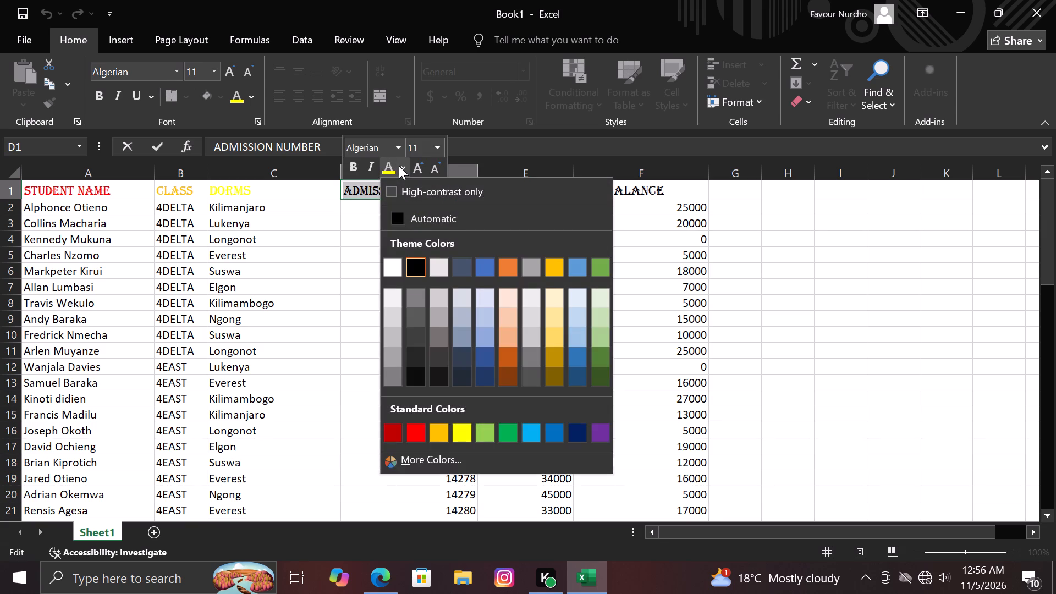
{"action": "left_click", "coordinate": [492, 359]}
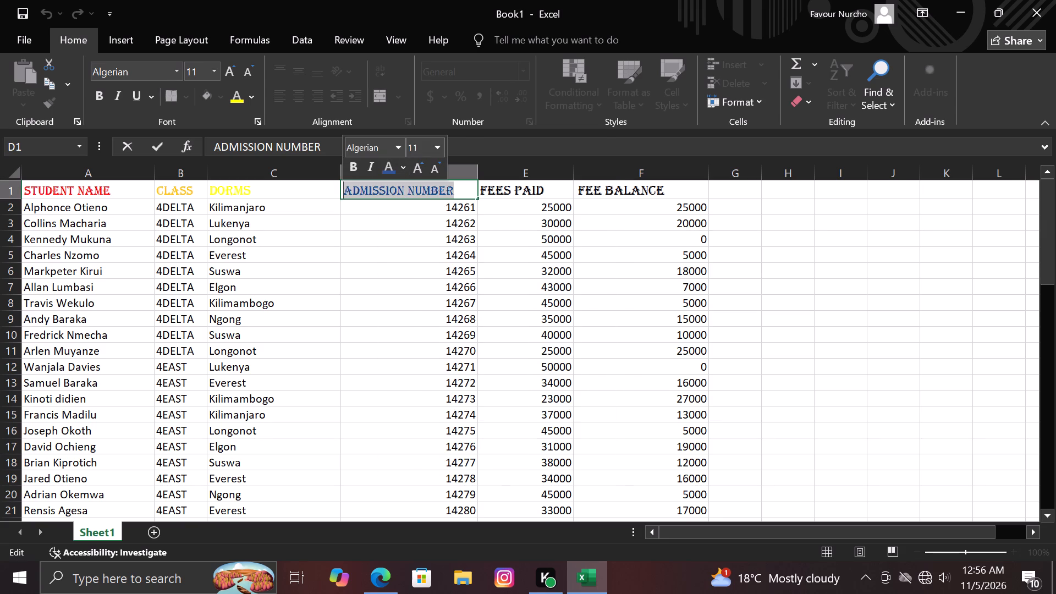
Colour the FEES PAID heading text in E1 with the darker 25% shade of the theme gold.
{"action": "left_click", "coordinate": [525, 199]}
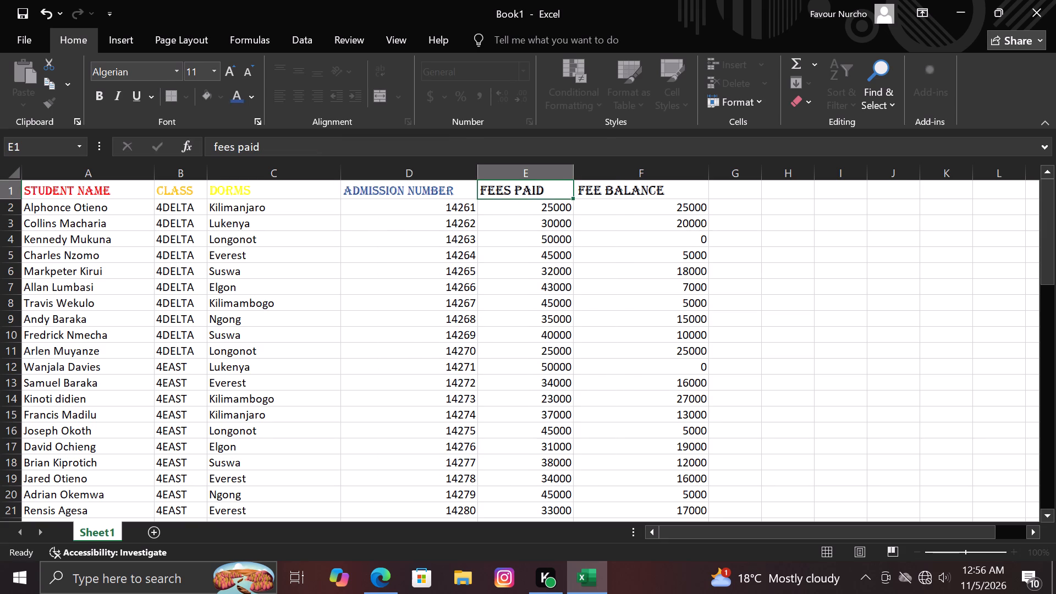
{"action": "double_click", "coordinate": [551, 188]}
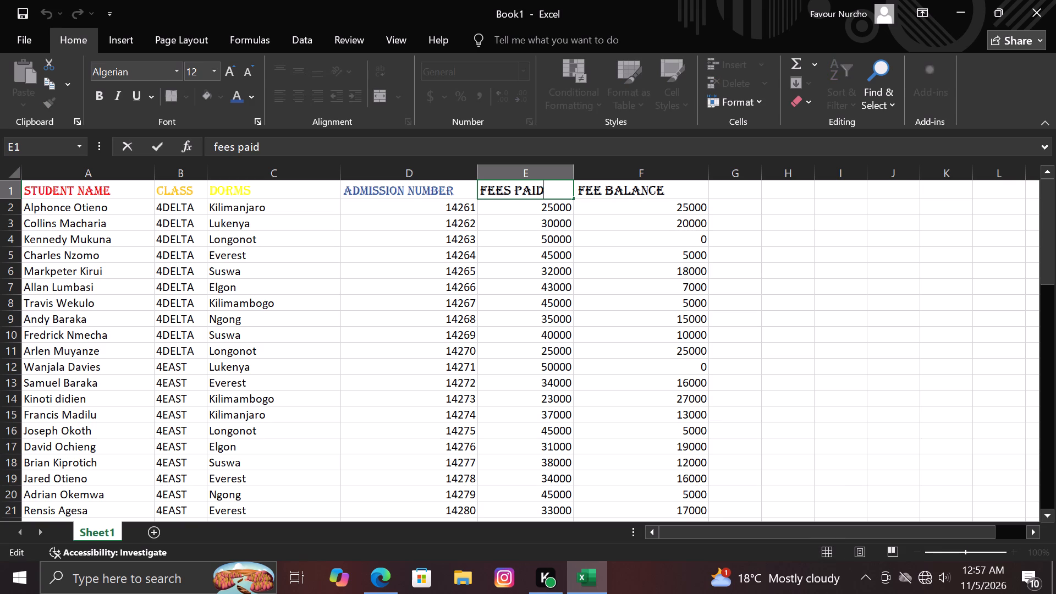
{"action": "left_click_drag", "start_coordinate": [551, 188], "coordinate": [482, 190]}
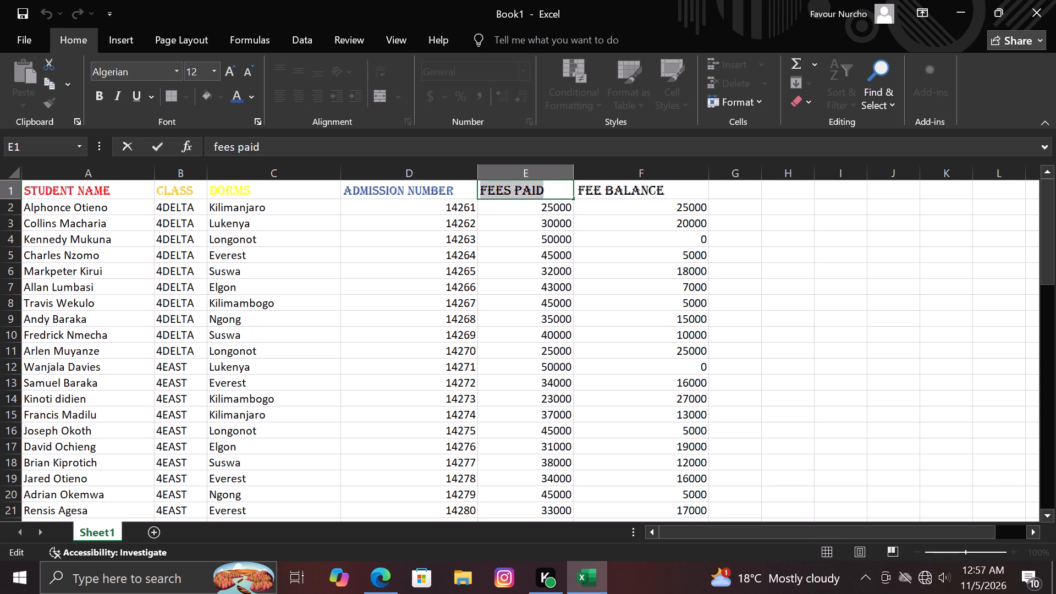
{"action": "left_click_drag", "start_coordinate": [482, 190], "coordinate": [479, 189]}
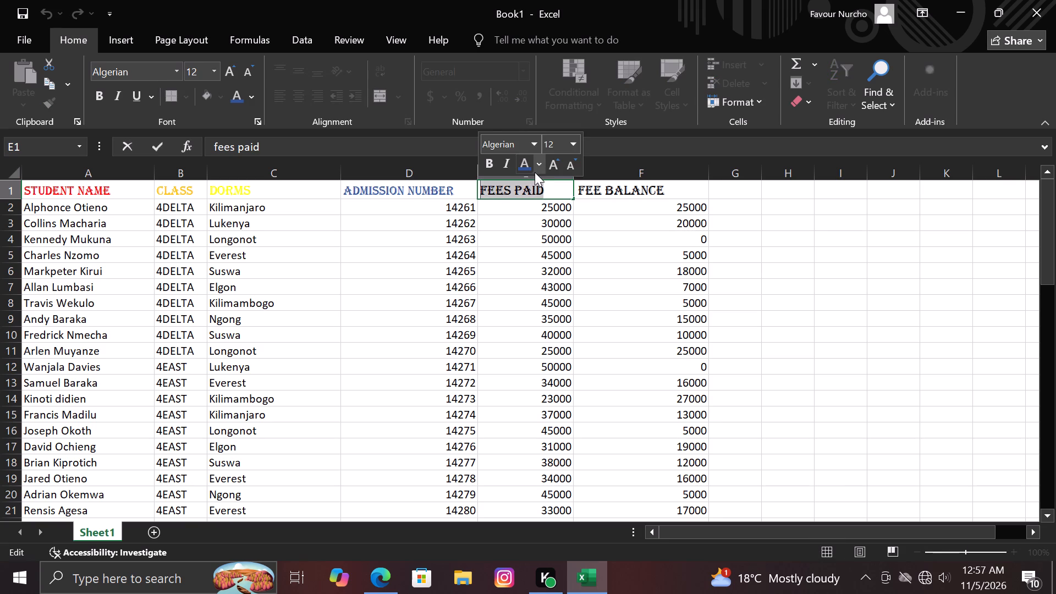
{"action": "left_click", "coordinate": [536, 172]}
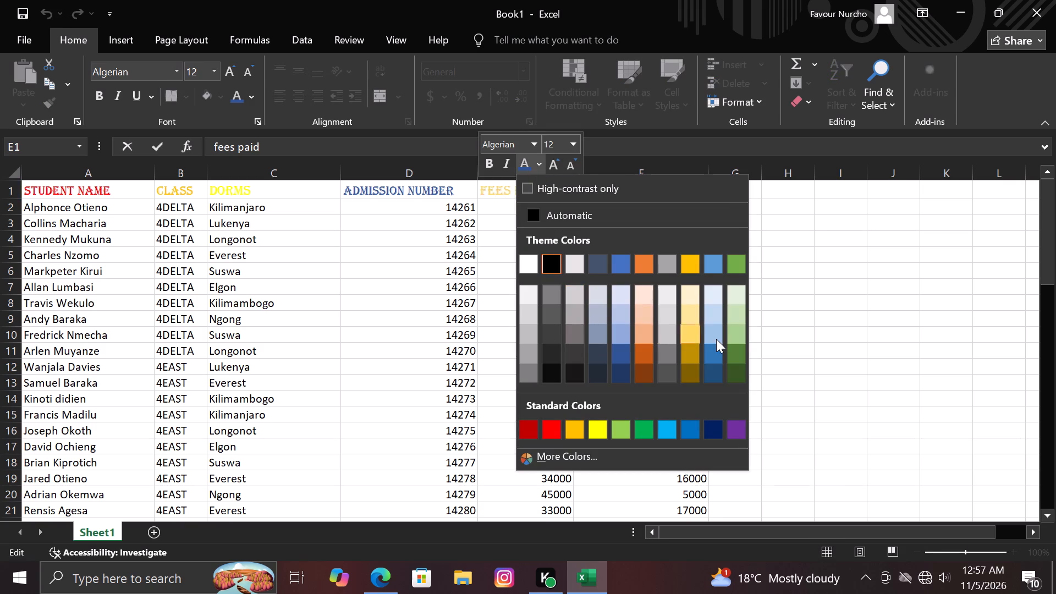
{"action": "left_click", "coordinate": [694, 348]}
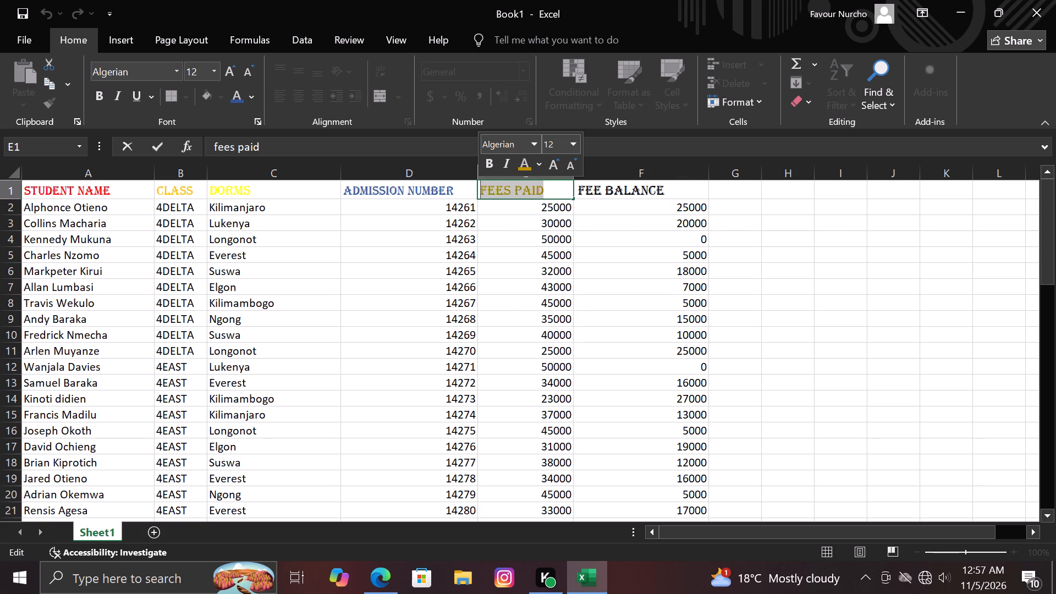
Colour the FEE BALANCE heading text in F1 with the standard purple.
{"action": "double_click", "coordinate": [666, 194]}
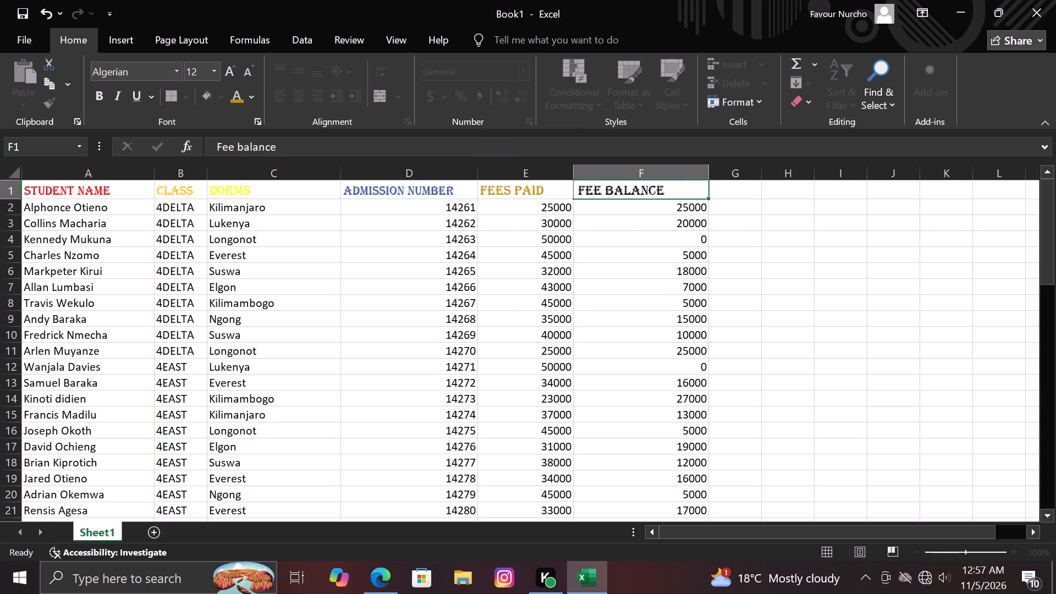
{"action": "left_click_drag", "start_coordinate": [667, 193], "coordinate": [580, 193]}
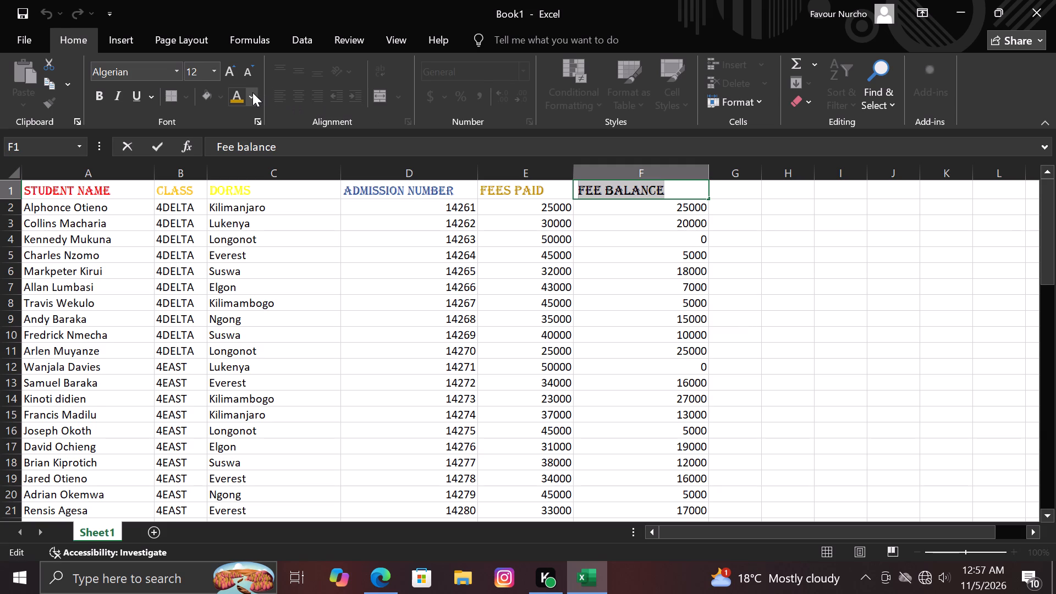
{"action": "left_click", "coordinate": [252, 93]}
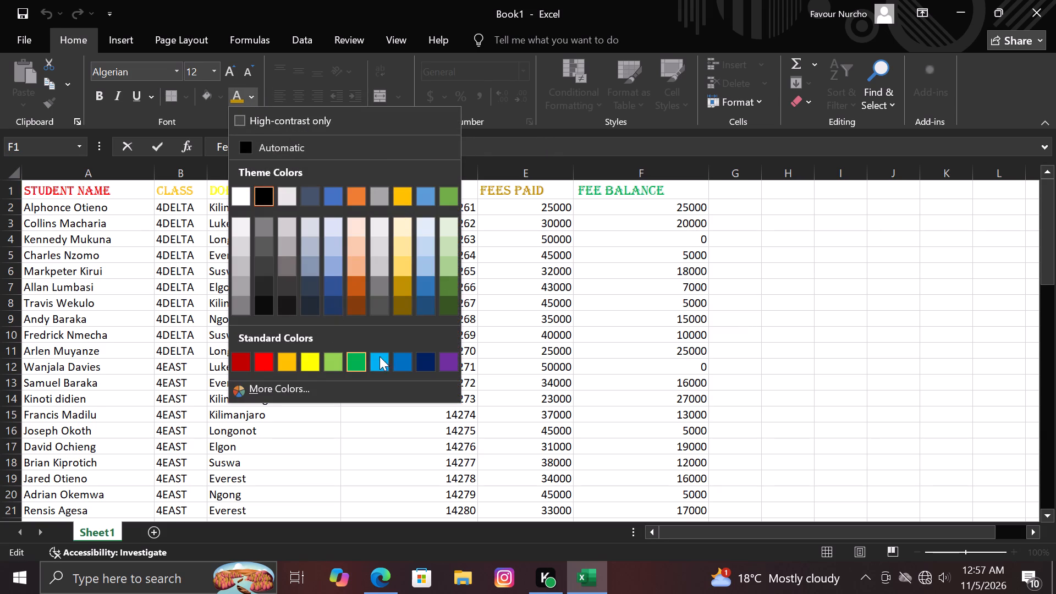
{"action": "left_click", "coordinate": [444, 366]}
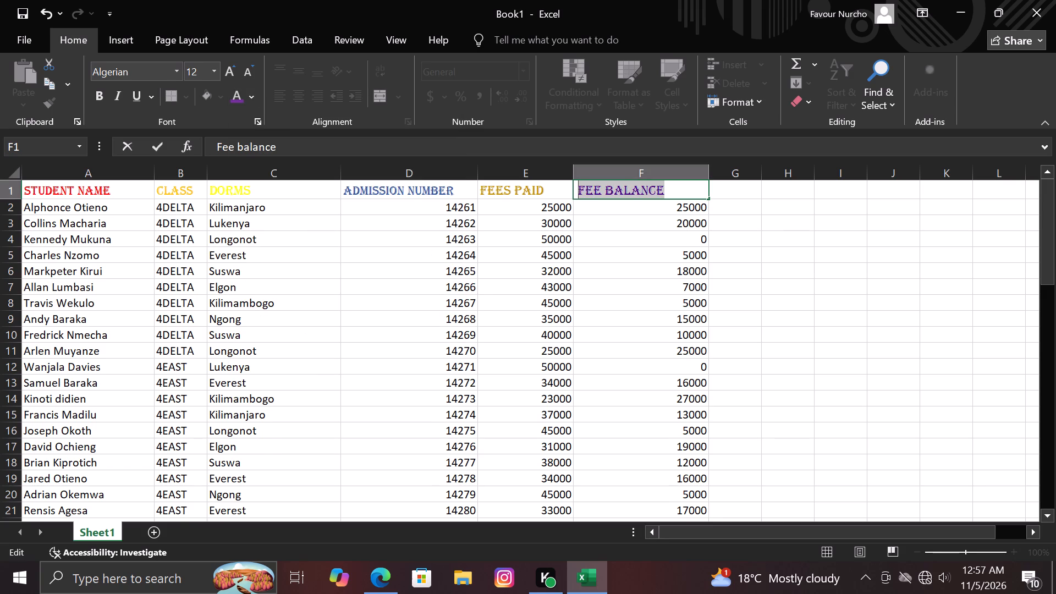
{"action": "left_click", "coordinate": [751, 208]}
{"action": "left_click", "coordinate": [744, 193]}
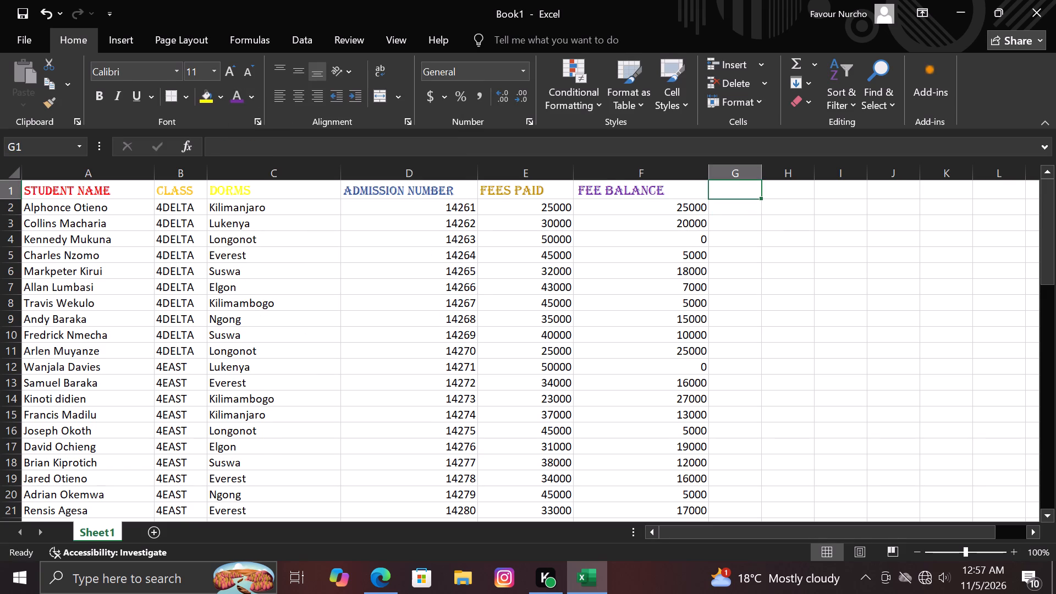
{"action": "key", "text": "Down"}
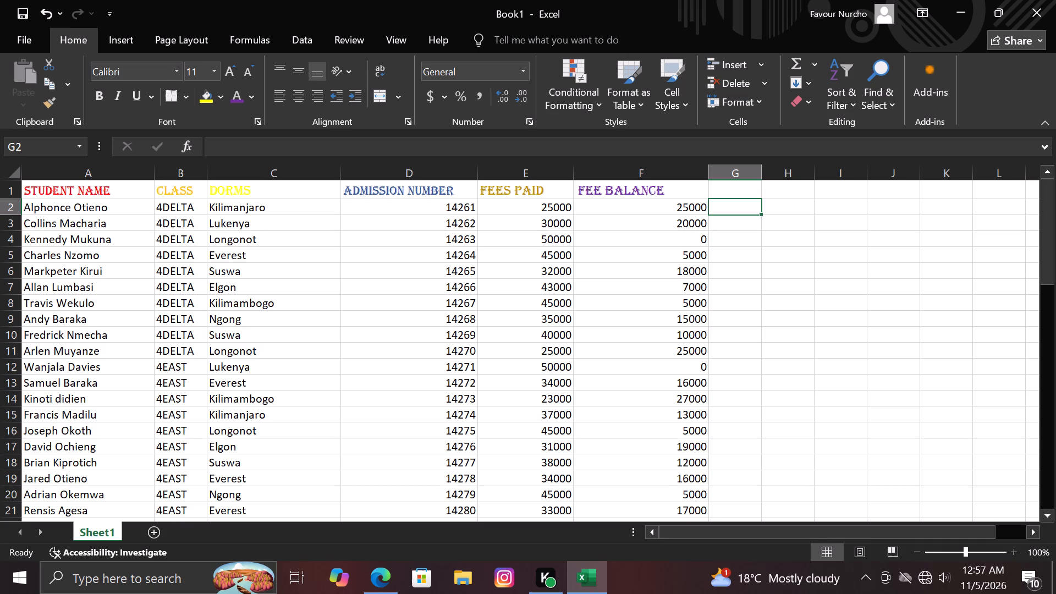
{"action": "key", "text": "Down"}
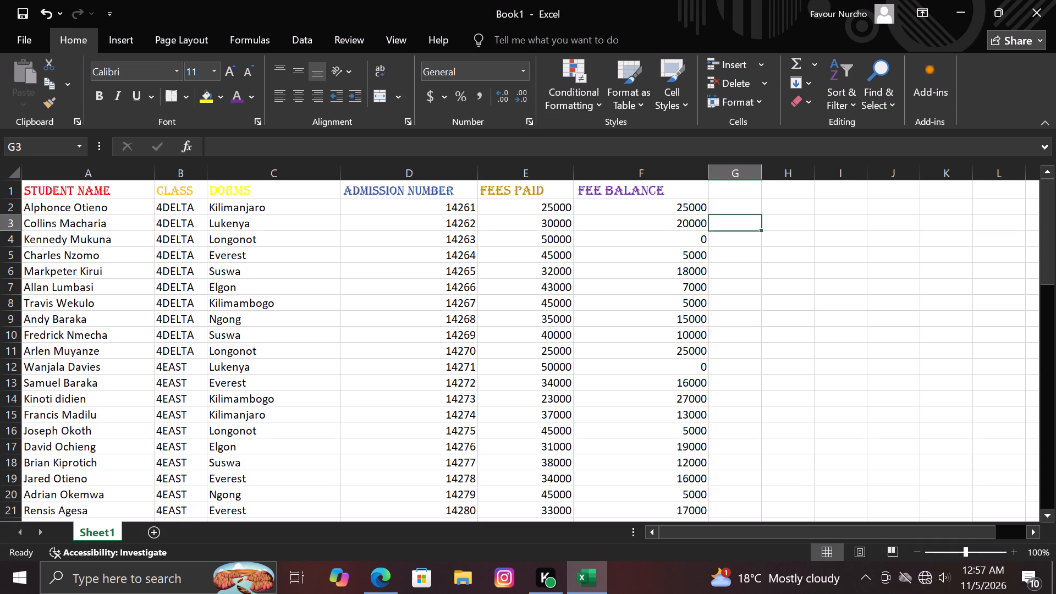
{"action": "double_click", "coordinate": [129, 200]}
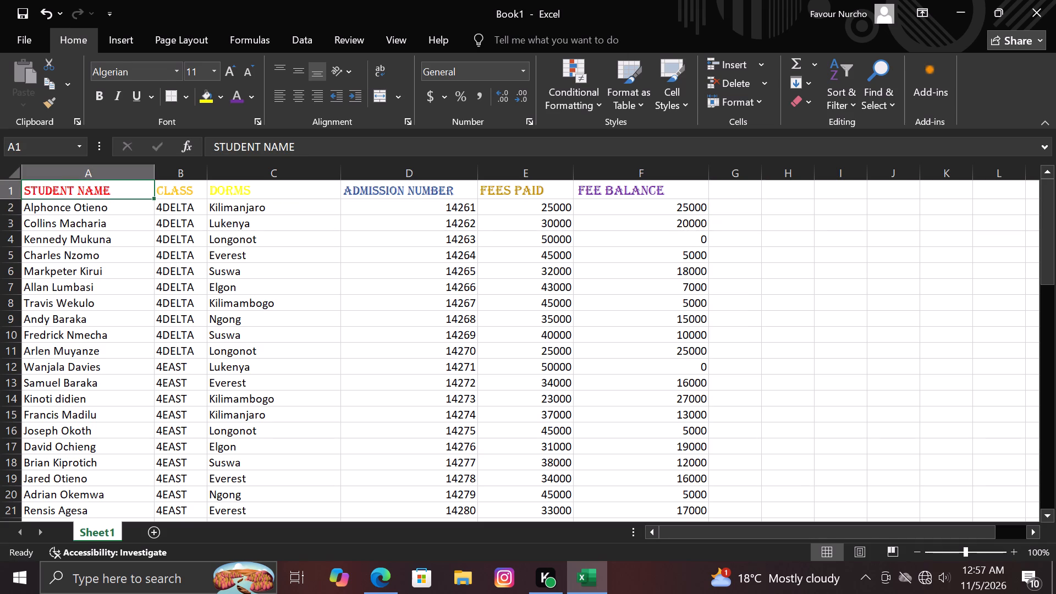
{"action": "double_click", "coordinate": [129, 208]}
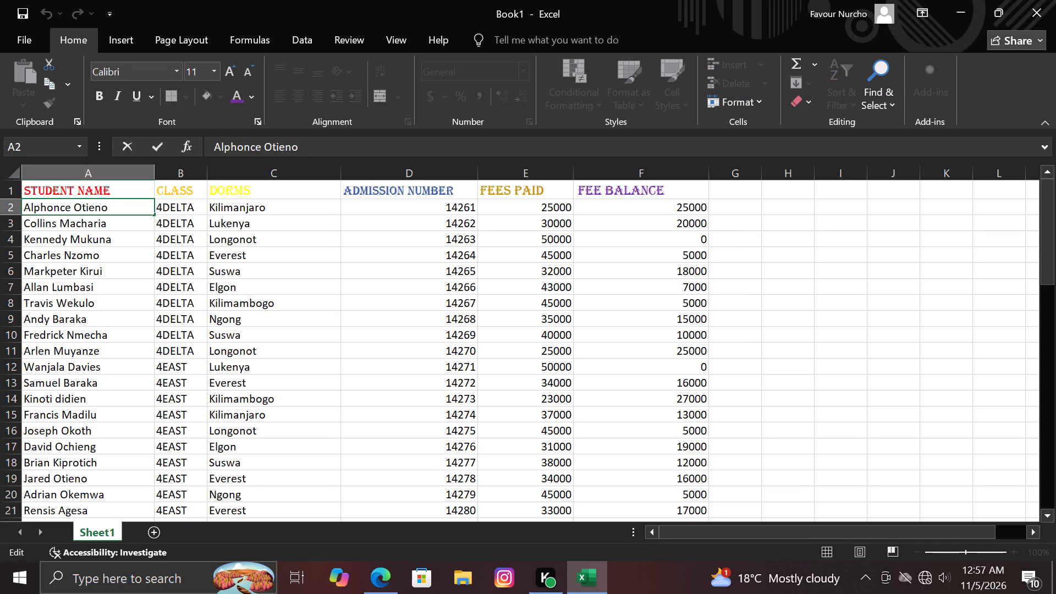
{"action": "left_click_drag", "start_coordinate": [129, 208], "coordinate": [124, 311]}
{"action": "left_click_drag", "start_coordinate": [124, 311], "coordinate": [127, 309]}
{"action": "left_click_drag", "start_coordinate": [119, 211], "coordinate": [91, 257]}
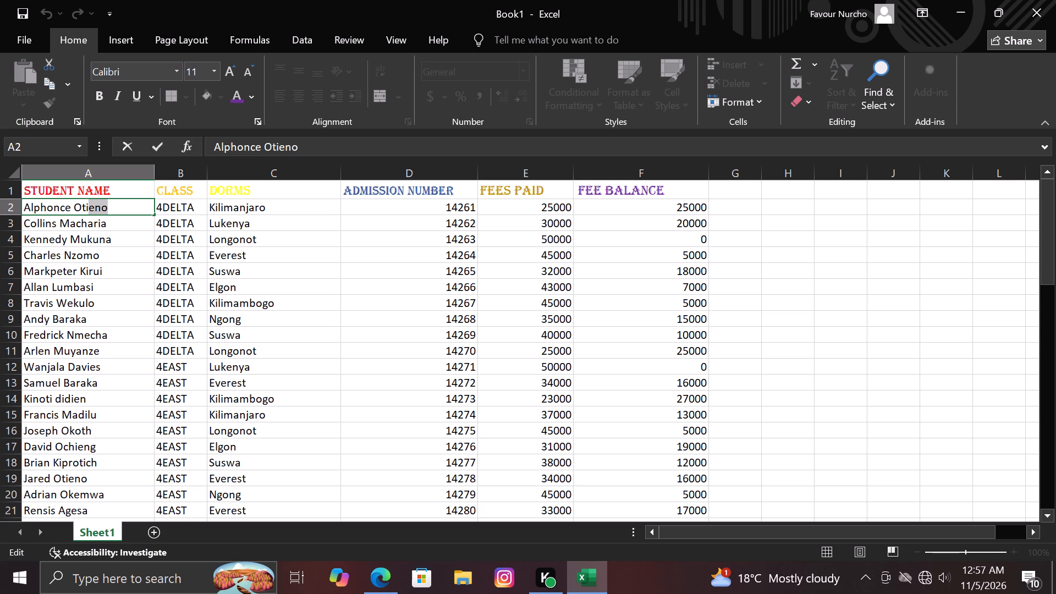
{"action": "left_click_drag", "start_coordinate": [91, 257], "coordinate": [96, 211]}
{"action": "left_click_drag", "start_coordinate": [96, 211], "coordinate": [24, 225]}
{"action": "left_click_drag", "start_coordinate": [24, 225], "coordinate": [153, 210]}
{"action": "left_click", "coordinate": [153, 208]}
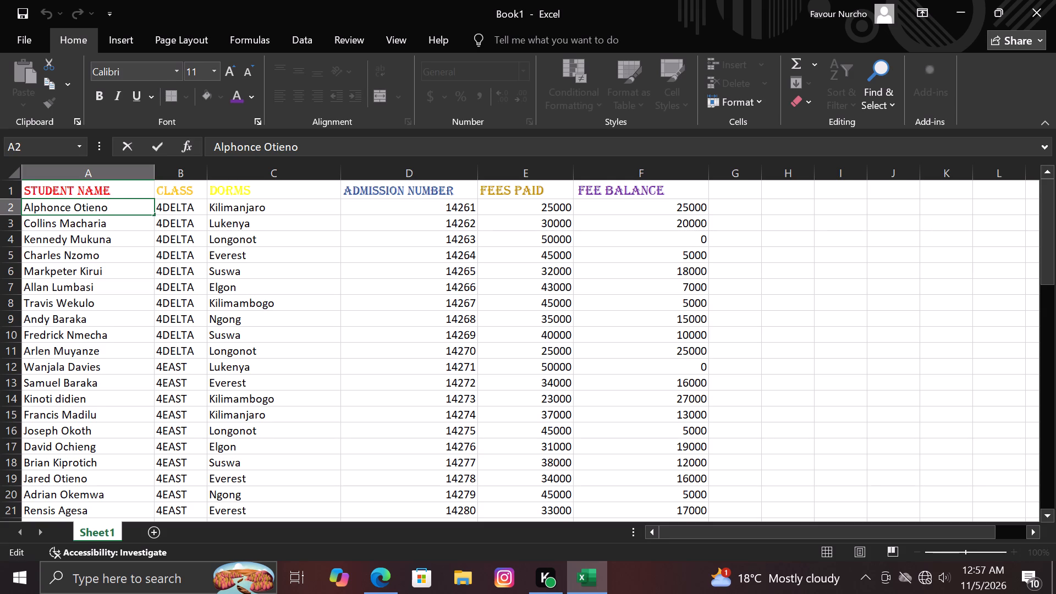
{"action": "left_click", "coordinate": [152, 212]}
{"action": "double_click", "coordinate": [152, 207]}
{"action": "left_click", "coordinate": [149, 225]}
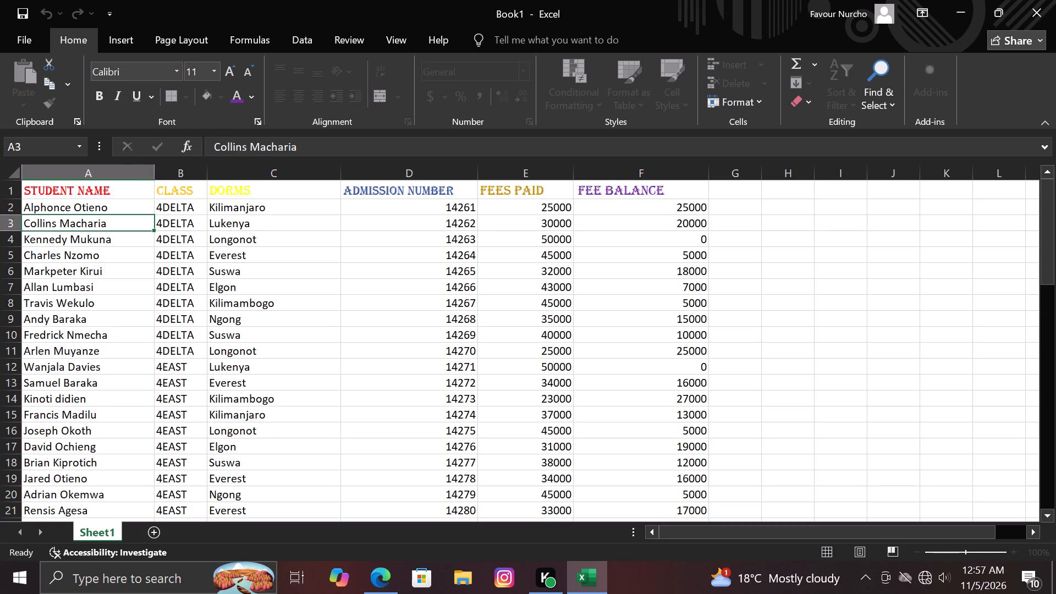
Fill the student name cells A2:A61 with the darker 25% shade of the theme white.
{"action": "left_click", "coordinate": [149, 198]}
{"action": "left_click", "coordinate": [149, 204]}
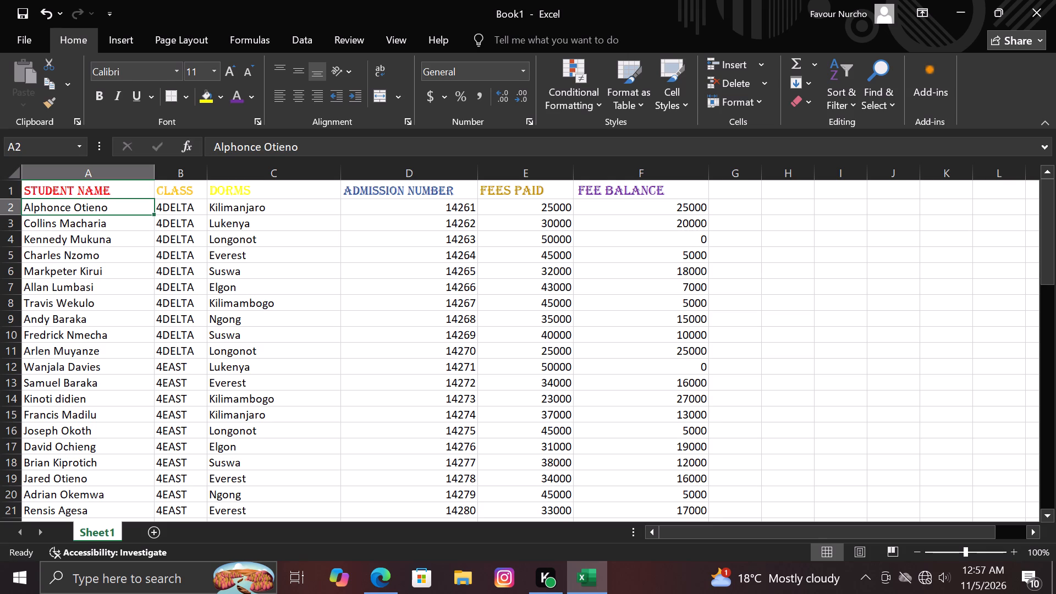
{"action": "left_click", "coordinate": [153, 213]}
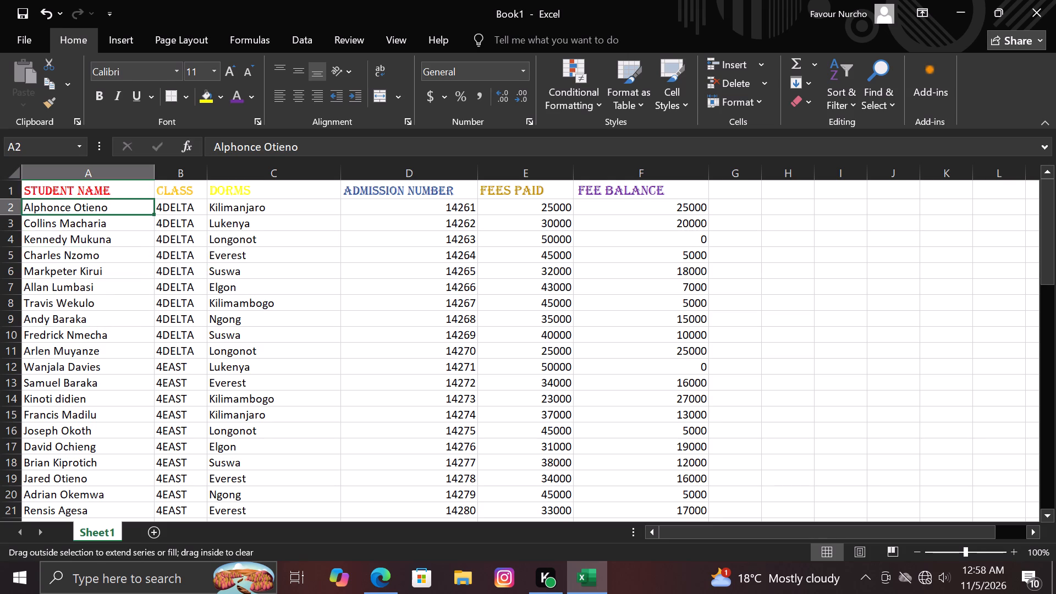
{"action": "left_click_drag", "start_coordinate": [125, 207], "coordinate": [125, 209]}
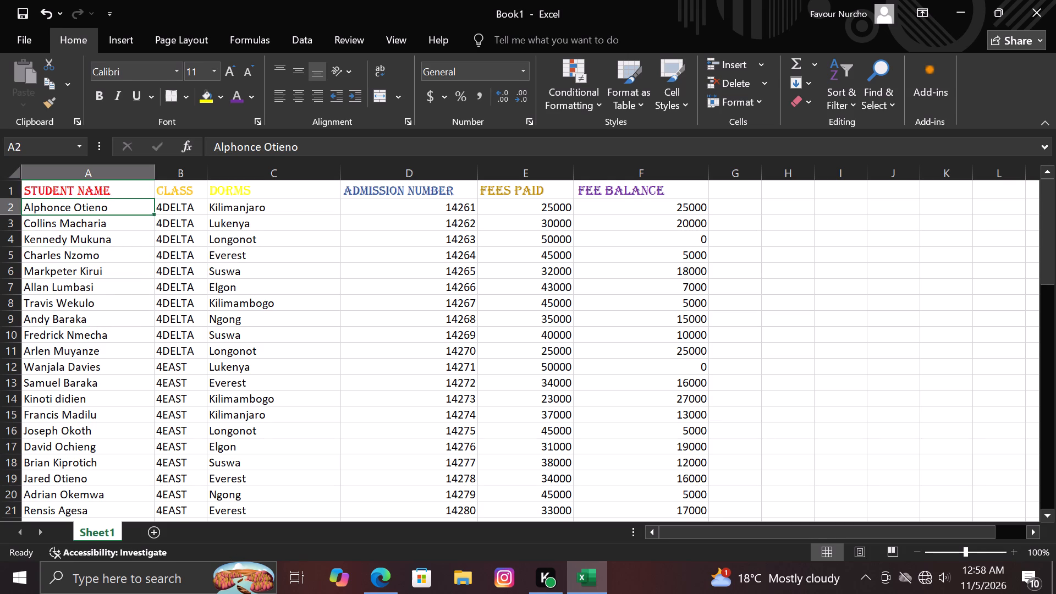
{"action": "left_click_drag", "start_coordinate": [125, 209], "coordinate": [147, 525]}
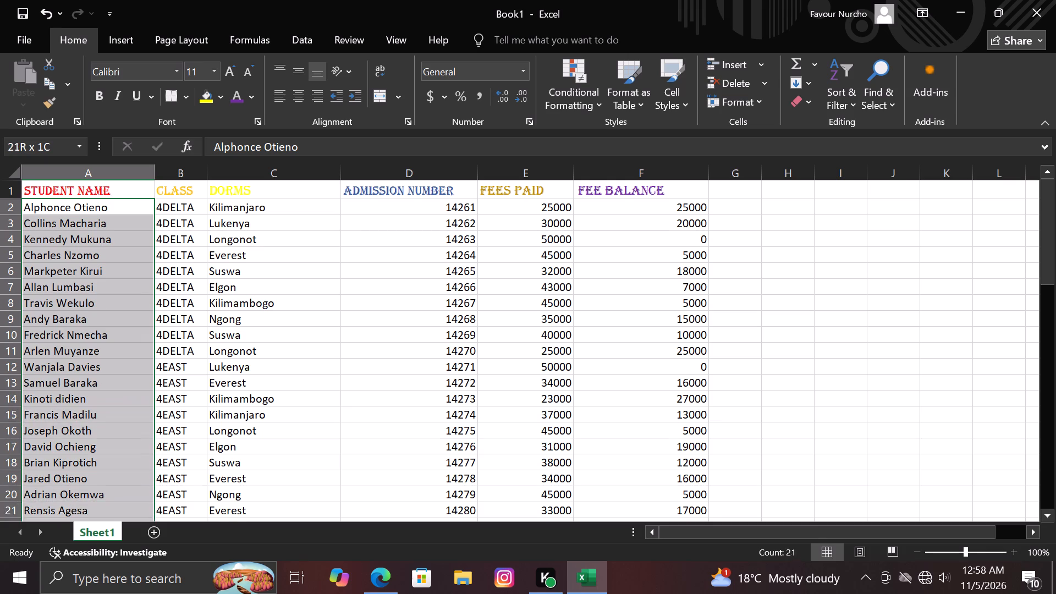
{"action": "left_click_drag", "start_coordinate": [147, 525], "coordinate": [147, 593]}
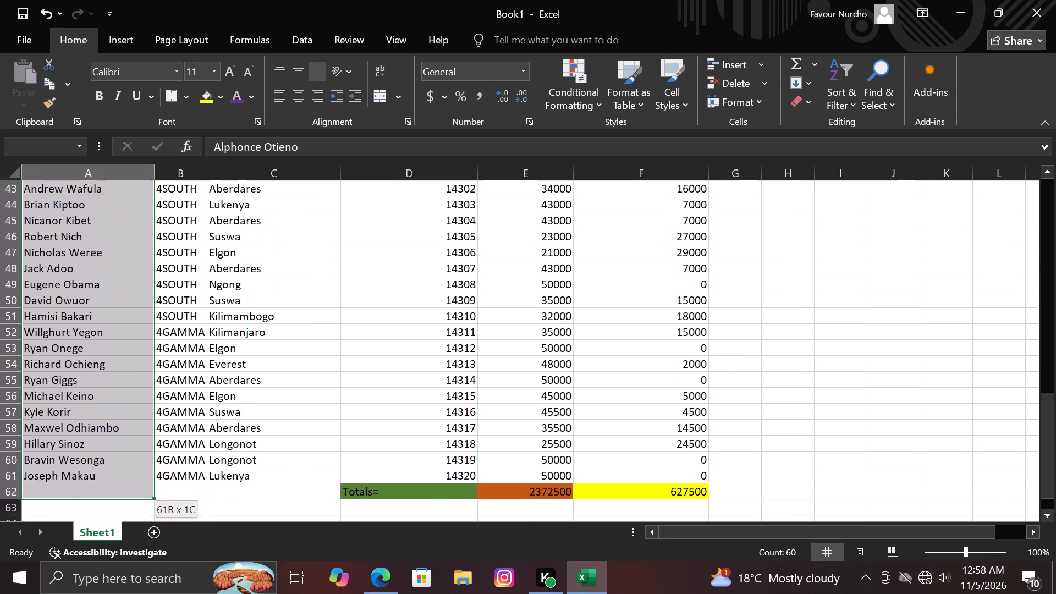
{"action": "left_click_drag", "start_coordinate": [147, 593], "coordinate": [139, 456]}
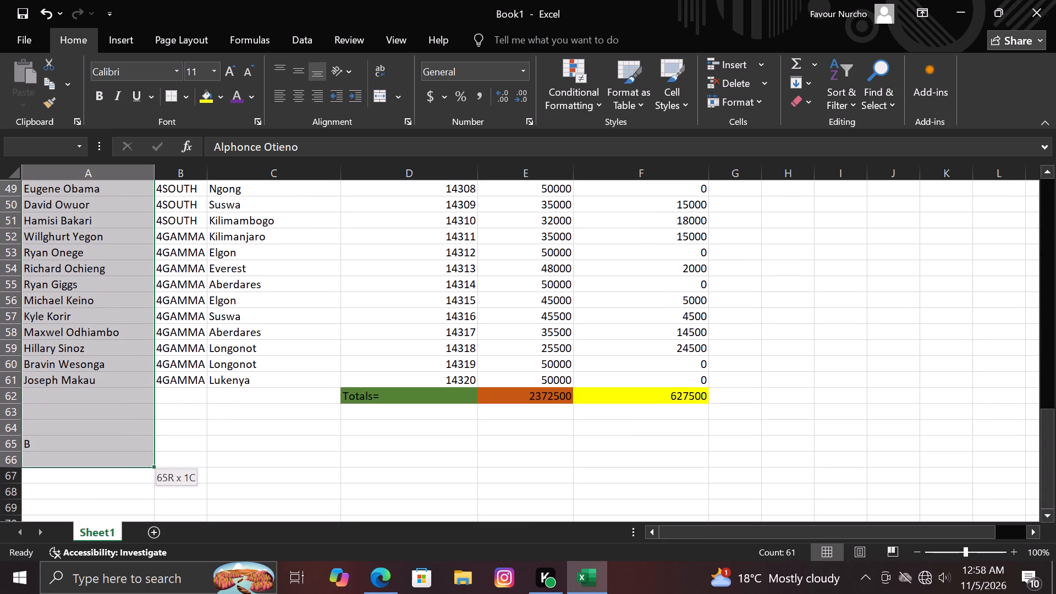
{"action": "left_click_drag", "start_coordinate": [139, 456], "coordinate": [136, 402]}
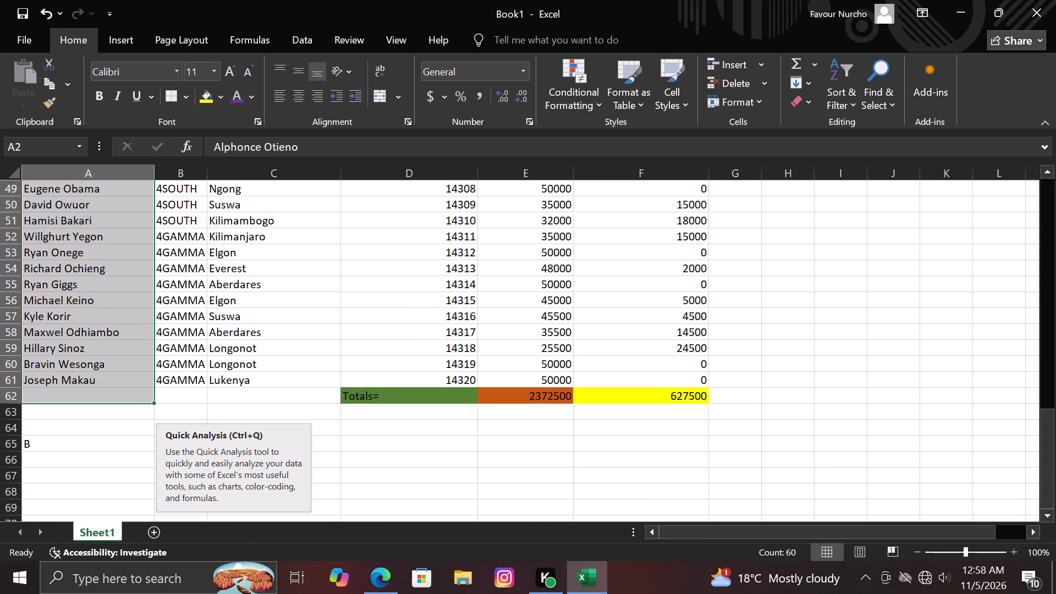
{"action": "left_click_drag", "start_coordinate": [153, 404], "coordinate": [153, 390]}
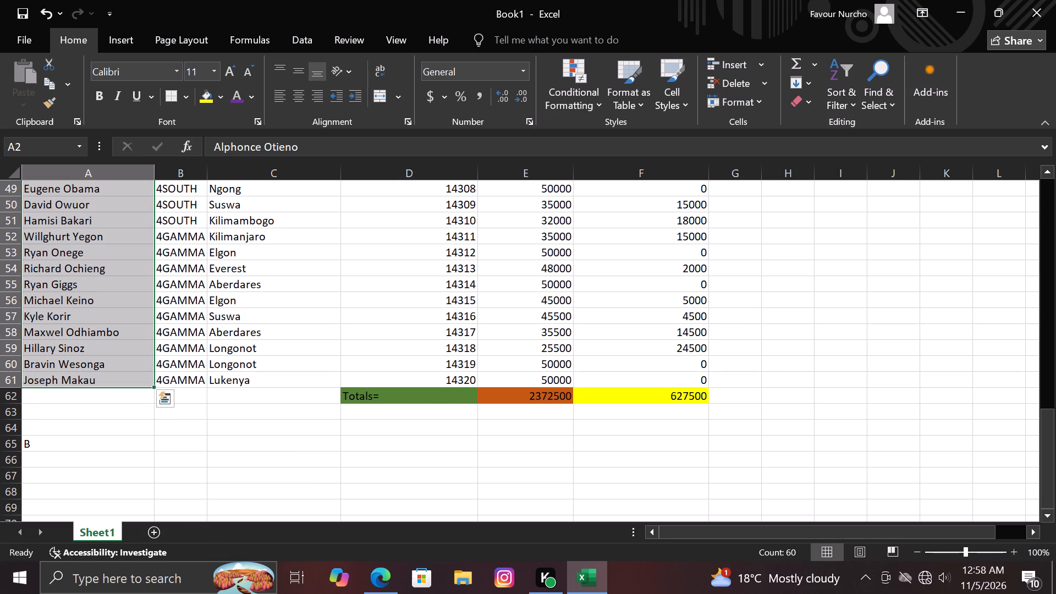
{"action": "left_click", "coordinate": [220, 100]}
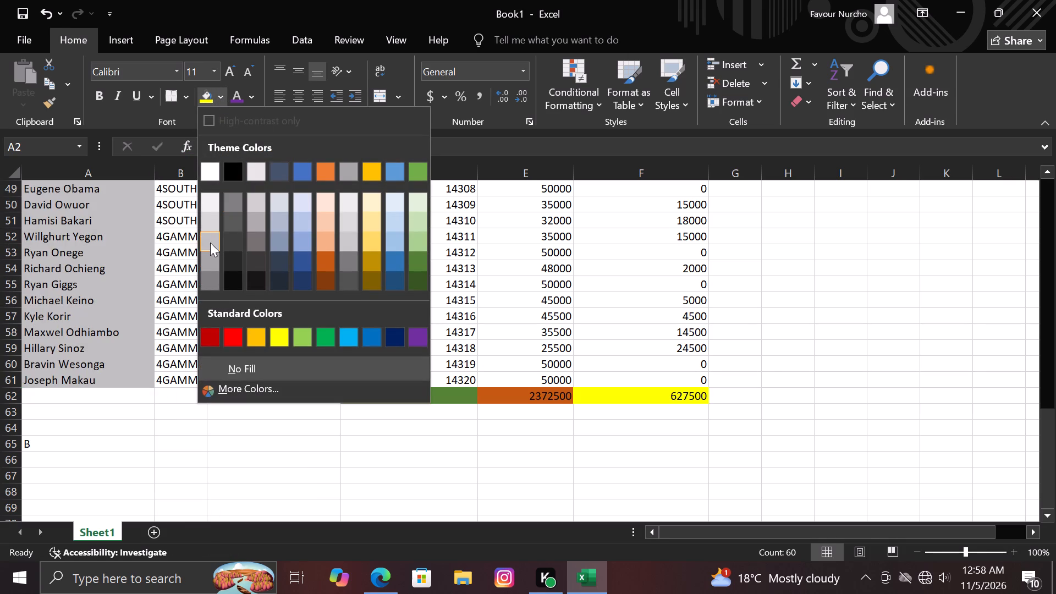
{"action": "left_click", "coordinate": [210, 247]}
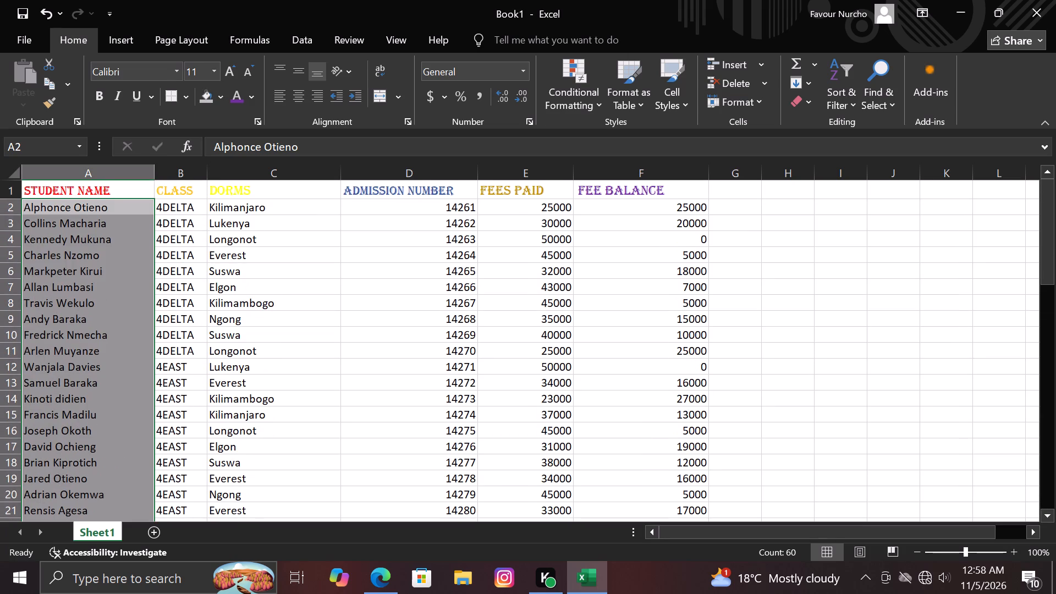
Fill the dorm cells C2:C61 with the lighter 40% shade of the theme blue-gray.
{"action": "left_click", "coordinate": [240, 209]}
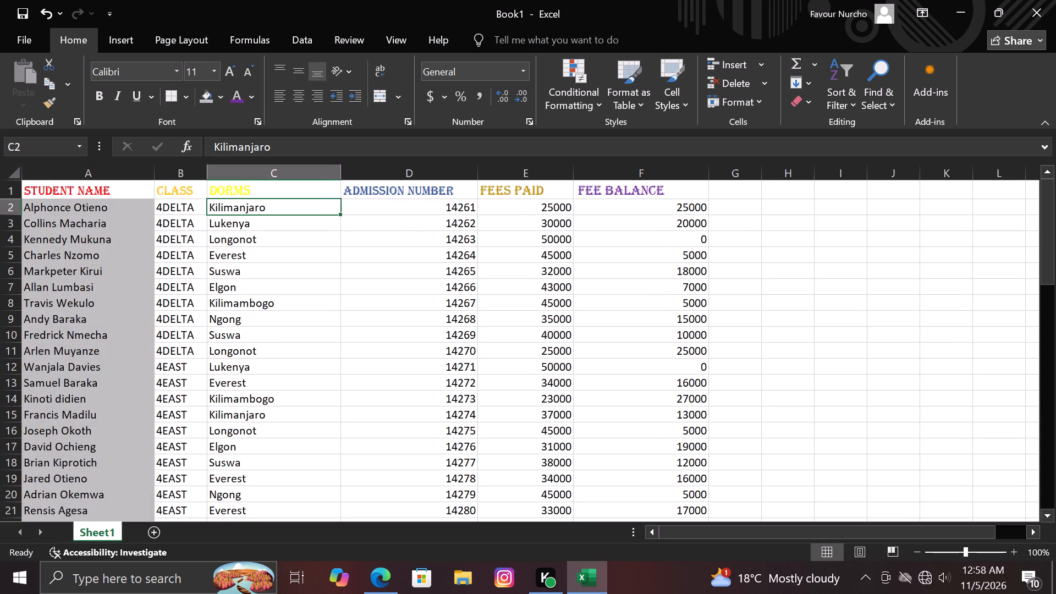
{"action": "left_click_drag", "start_coordinate": [319, 208], "coordinate": [325, 243]}
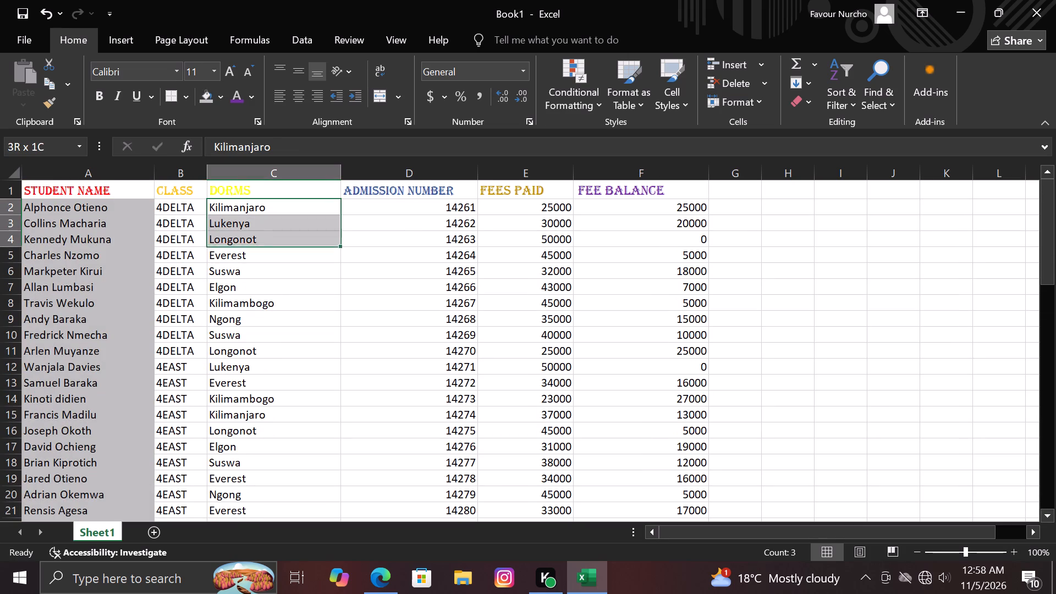
{"action": "left_click_drag", "start_coordinate": [325, 243], "coordinate": [333, 496]}
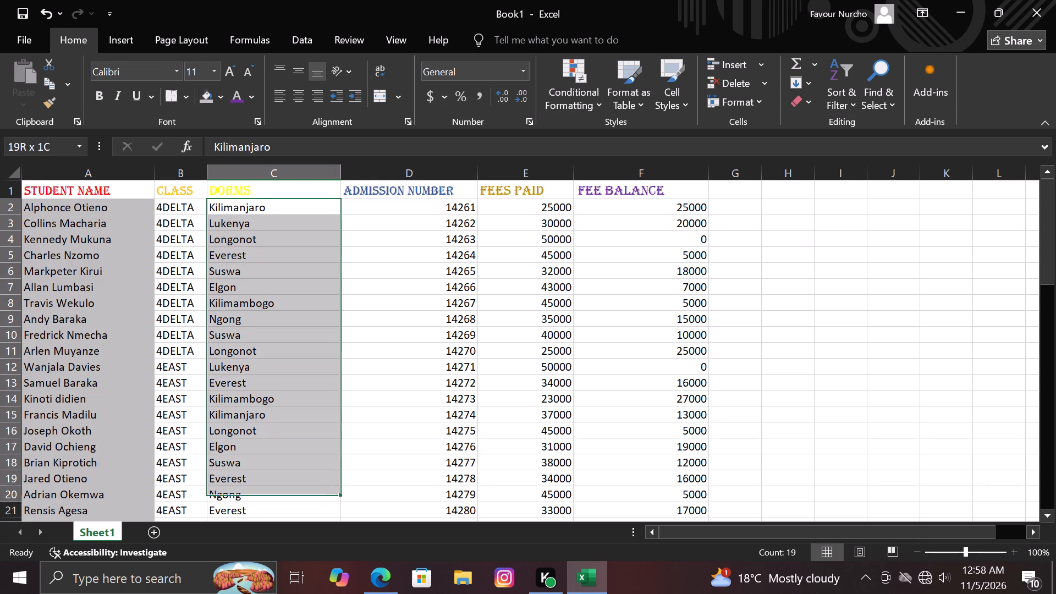
{"action": "left_click_drag", "start_coordinate": [333, 496], "coordinate": [328, 525]}
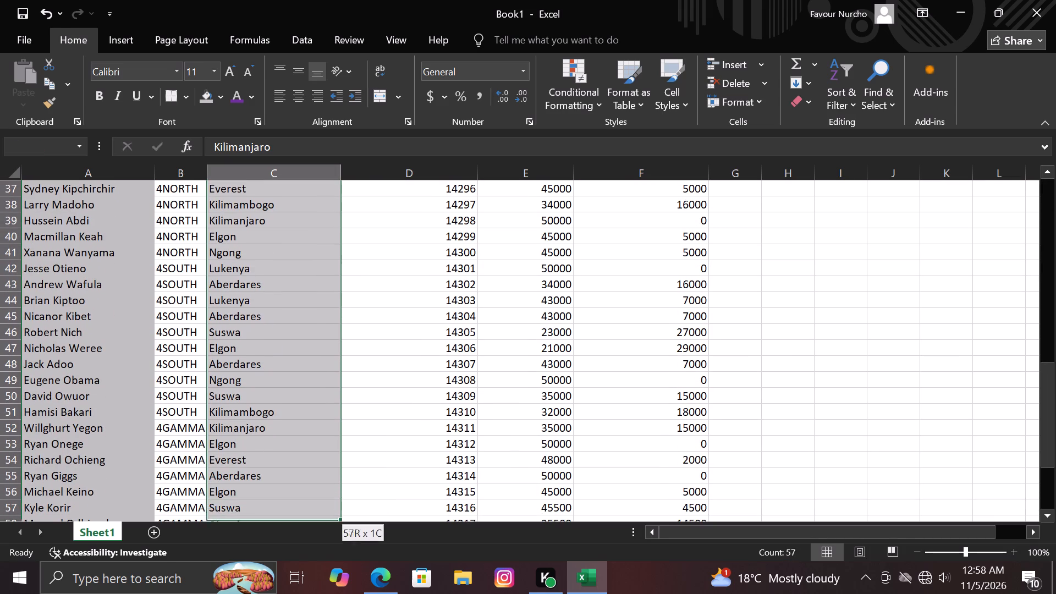
{"action": "left_click_drag", "start_coordinate": [328, 525], "coordinate": [321, 494]}
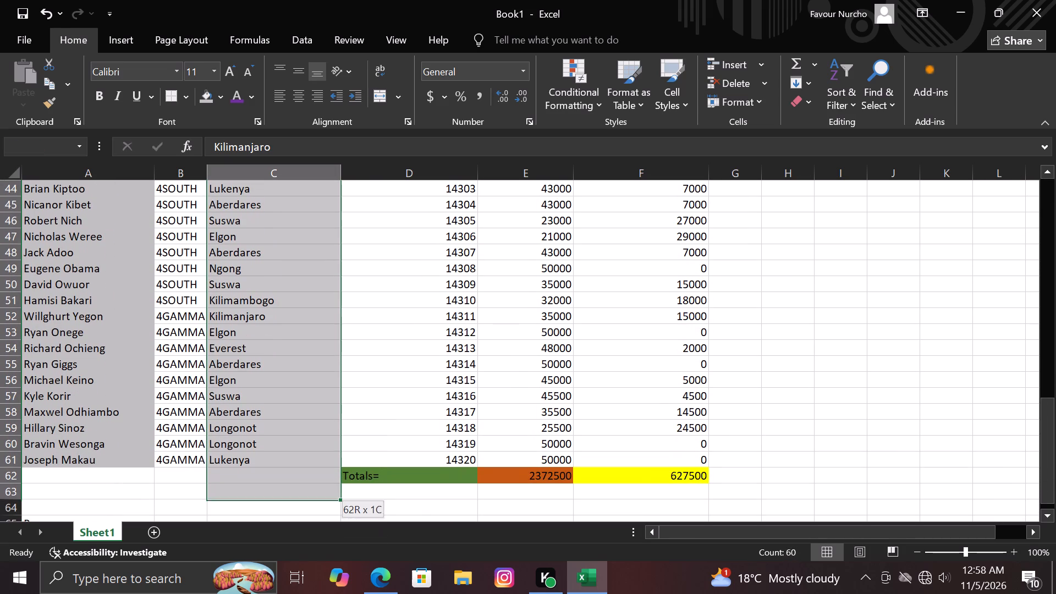
{"action": "left_click_drag", "start_coordinate": [321, 494], "coordinate": [316, 463]}
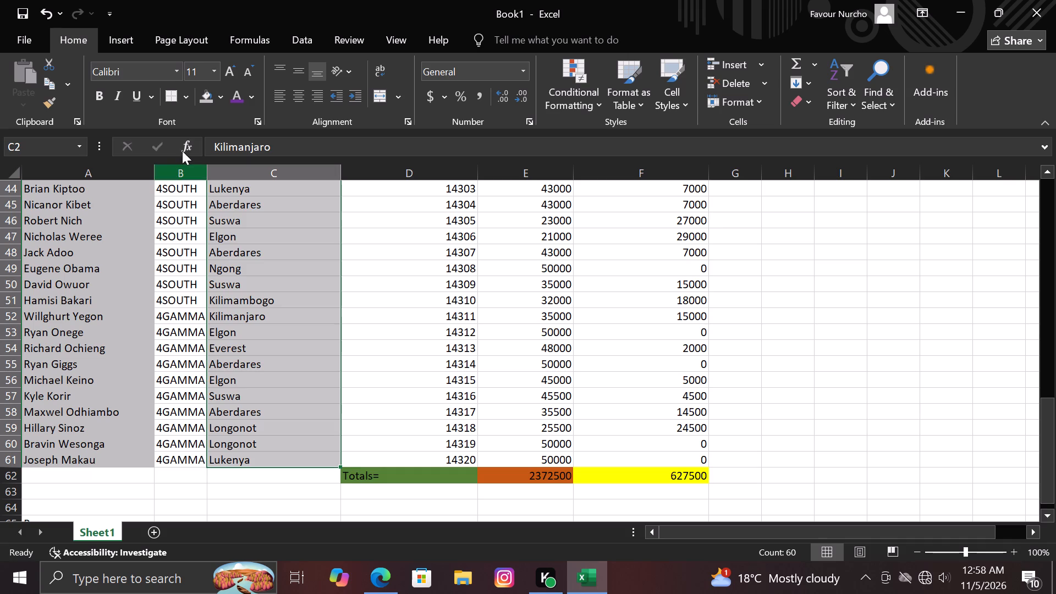
{"action": "left_click", "coordinate": [218, 98]}
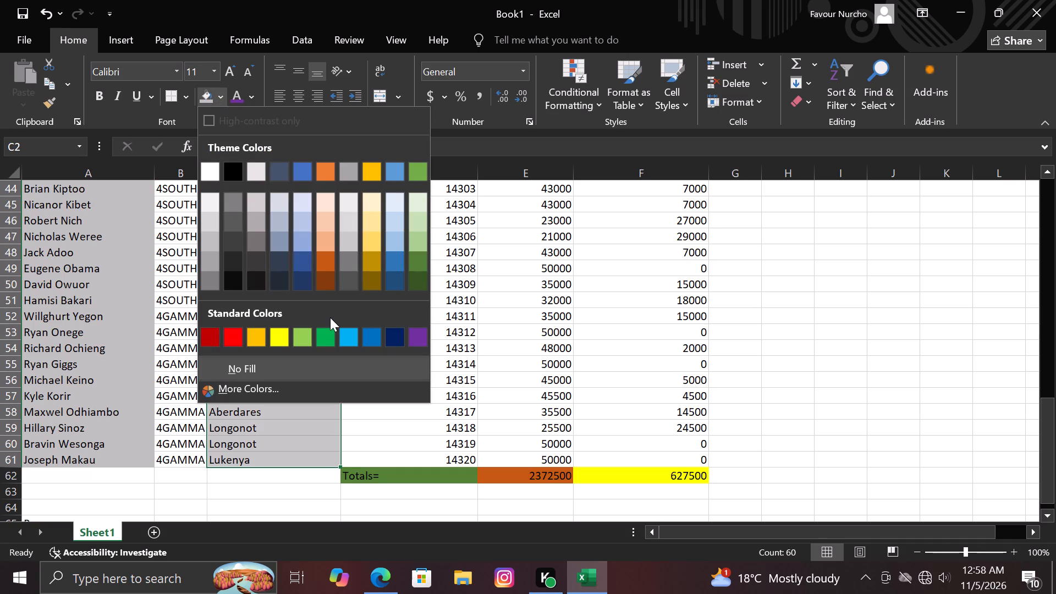
{"action": "left_click", "coordinate": [284, 246]}
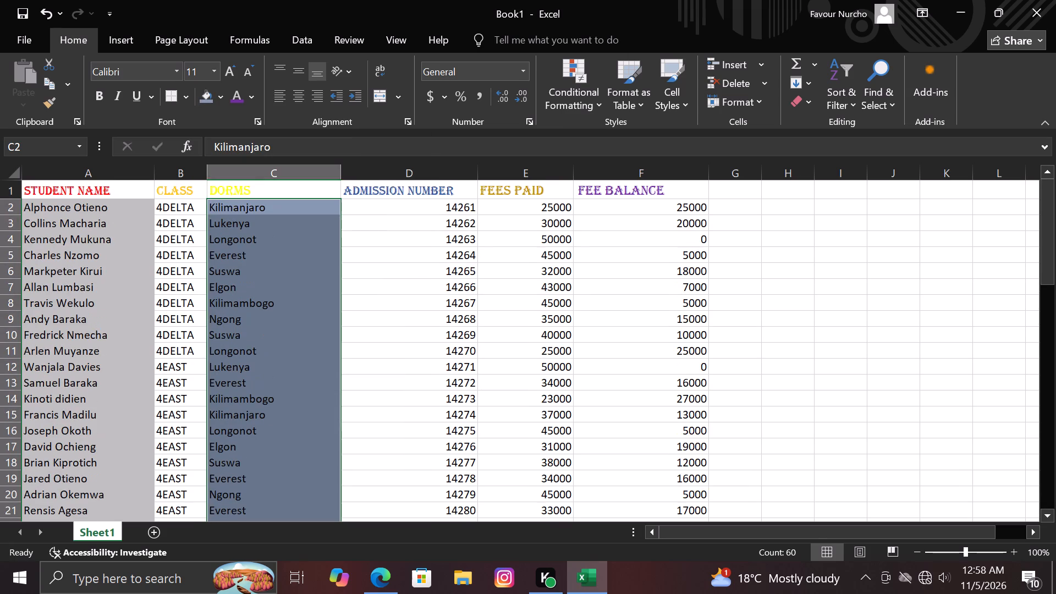
Fill the fees paid cells E2:E61 with the standard blue.
{"action": "left_click", "coordinate": [529, 213]}
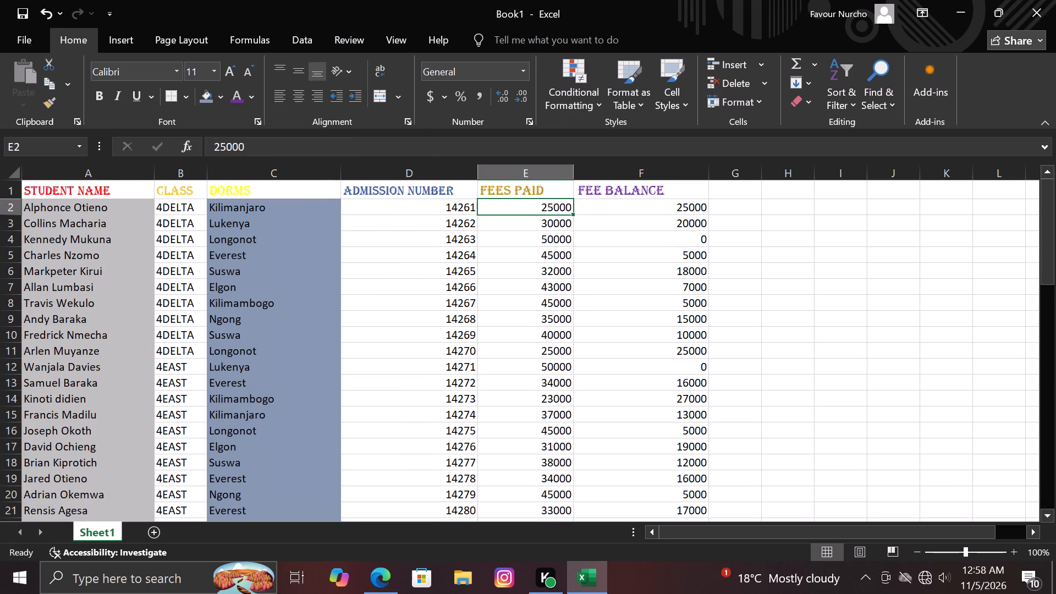
{"action": "left_click_drag", "start_coordinate": [529, 213], "coordinate": [533, 289]}
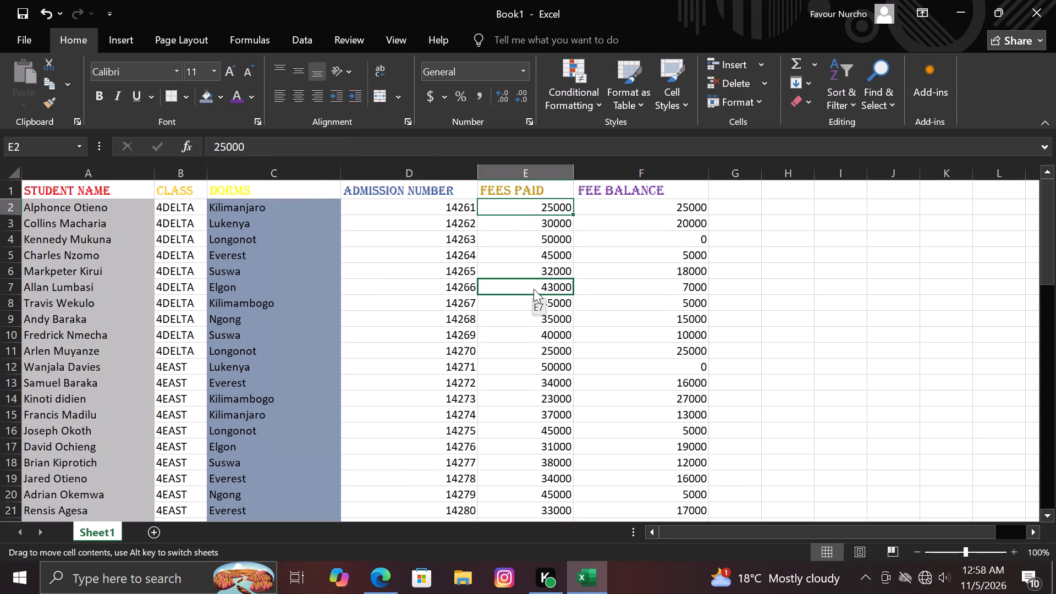
{"action": "left_click_drag", "start_coordinate": [533, 289], "coordinate": [532, 207]}
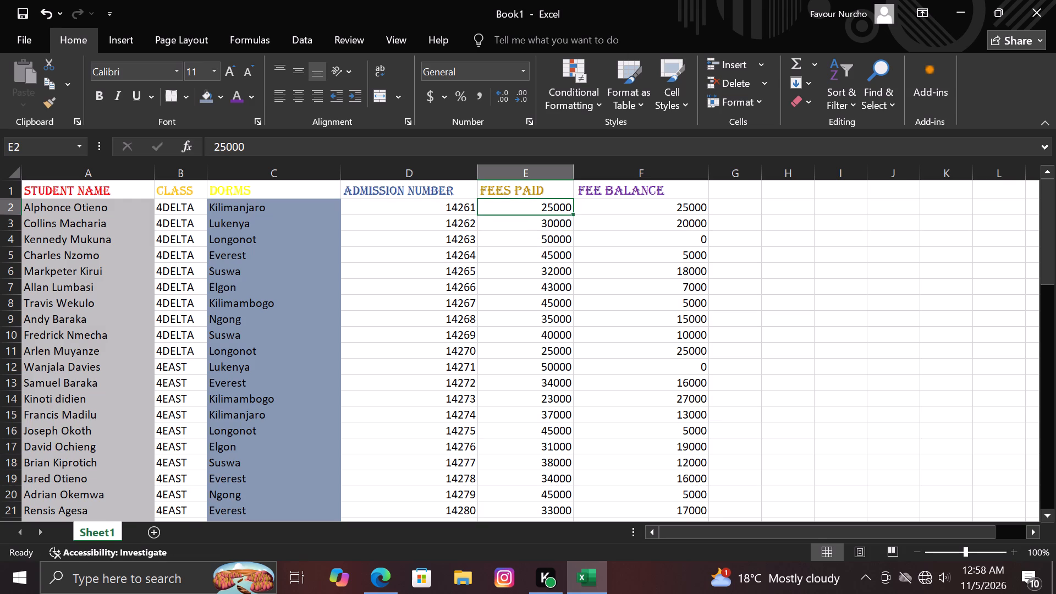
{"action": "left_click", "coordinate": [565, 205]}
{"action": "left_click_drag", "start_coordinate": [565, 205], "coordinate": [570, 265]}
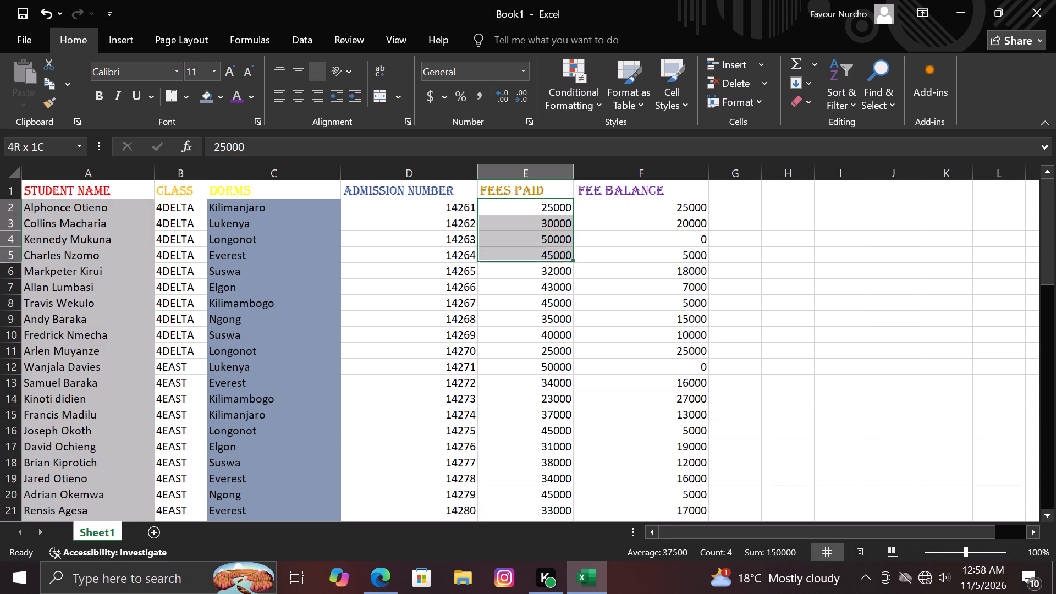
{"action": "left_click_drag", "start_coordinate": [570, 265], "coordinate": [555, 455]}
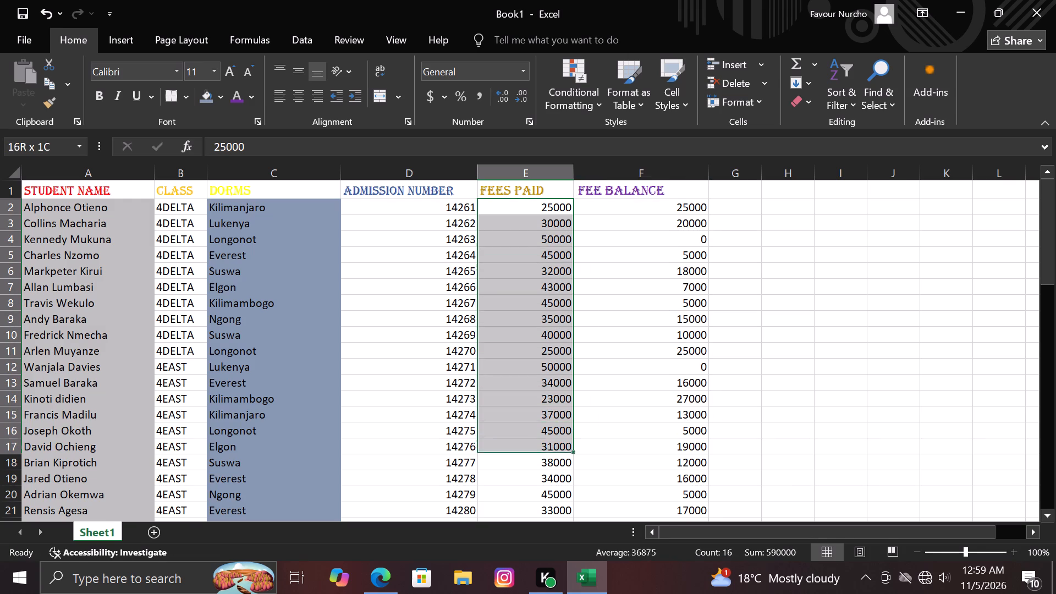
{"action": "left_click_drag", "start_coordinate": [555, 455], "coordinate": [555, 560]}
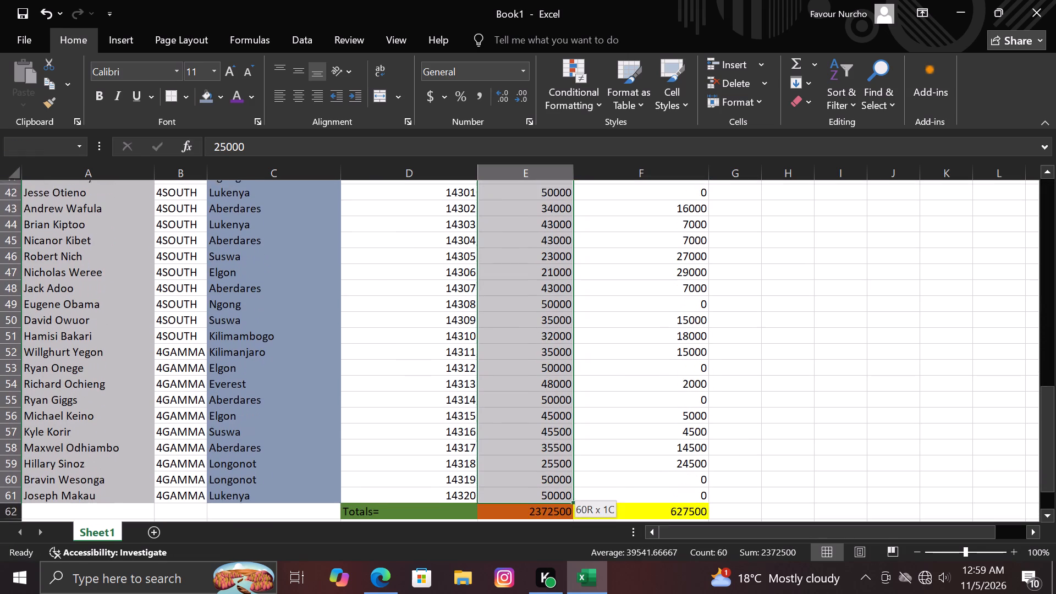
{"action": "left_click_drag", "start_coordinate": [555, 560], "coordinate": [546, 448]}
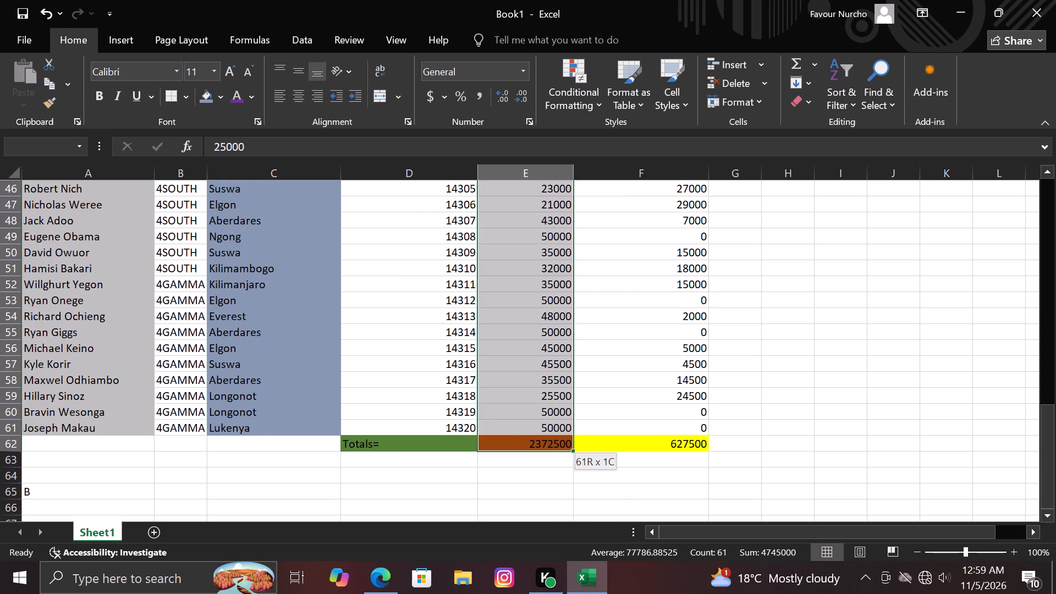
{"action": "left_click_drag", "start_coordinate": [546, 448], "coordinate": [545, 432]}
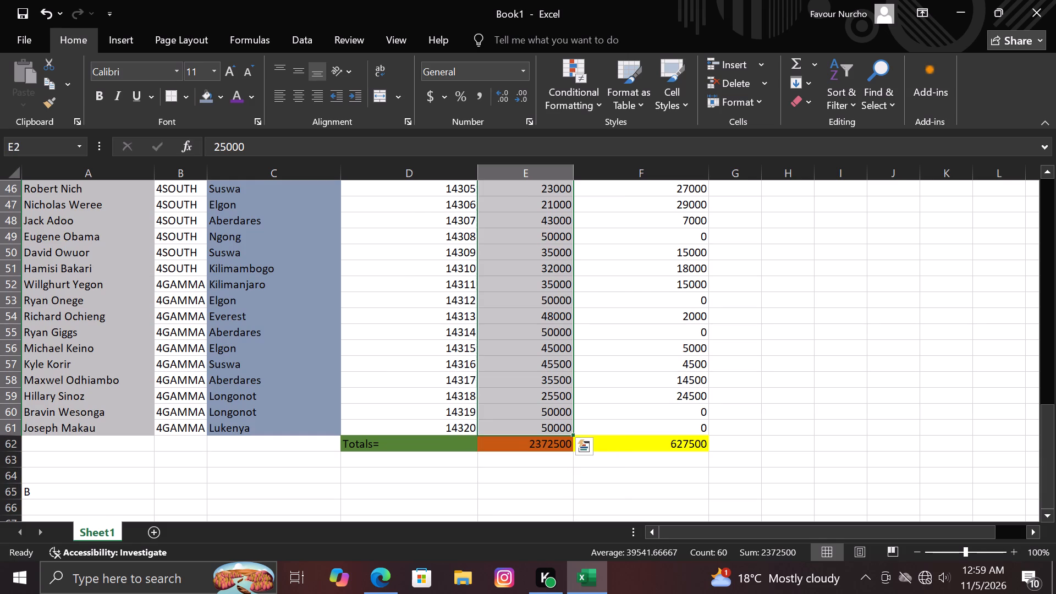
{"action": "left_click", "coordinate": [218, 100]}
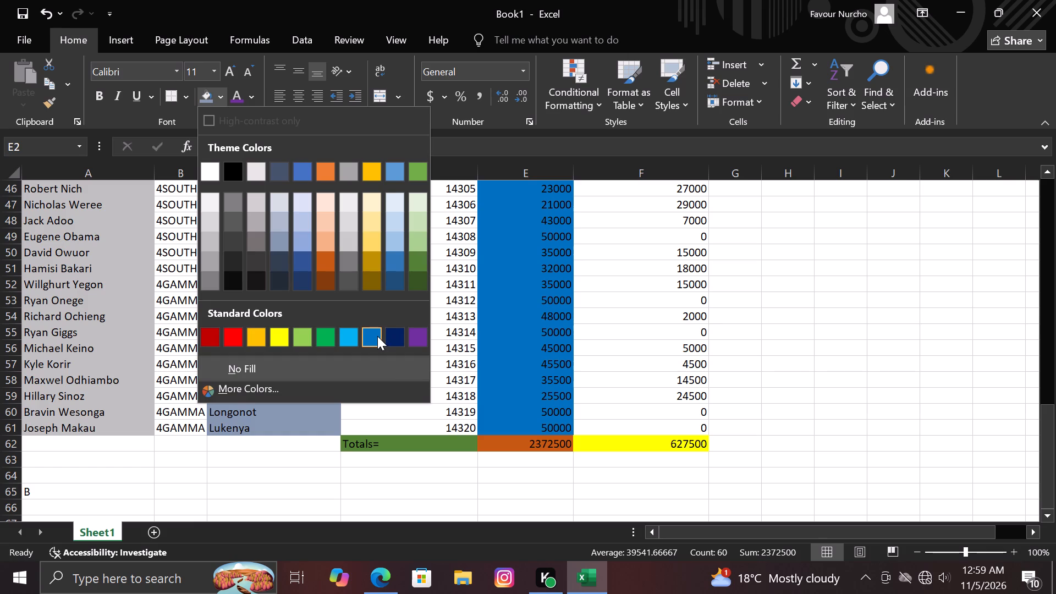
{"action": "left_click", "coordinate": [377, 336]}
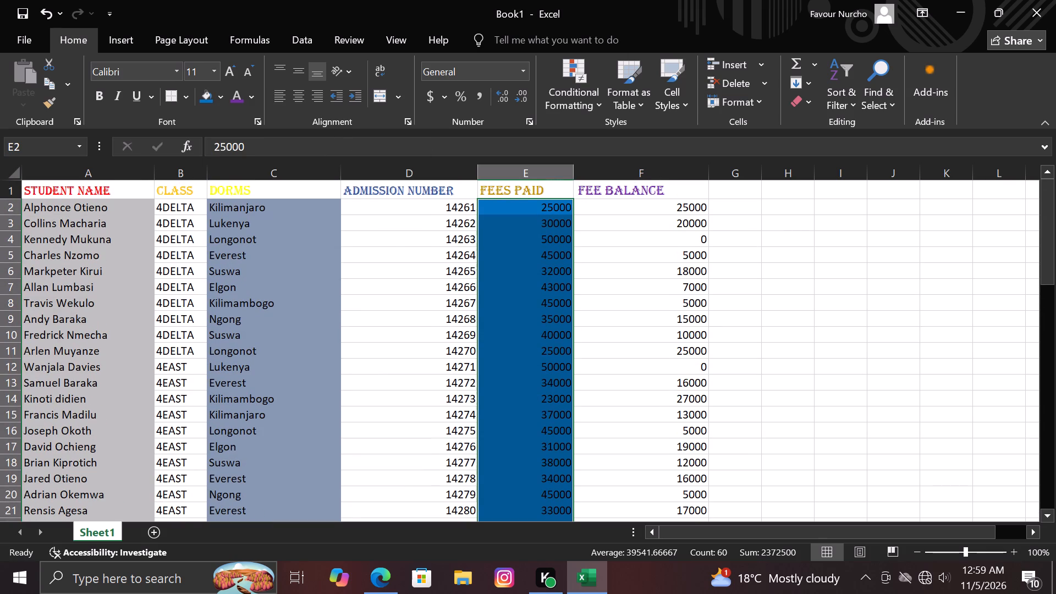
Centre the contents of the headings and all student records in A1:F61 horizontally.
{"action": "left_click", "coordinate": [680, 219]}
{"action": "left_click", "coordinate": [693, 208]}
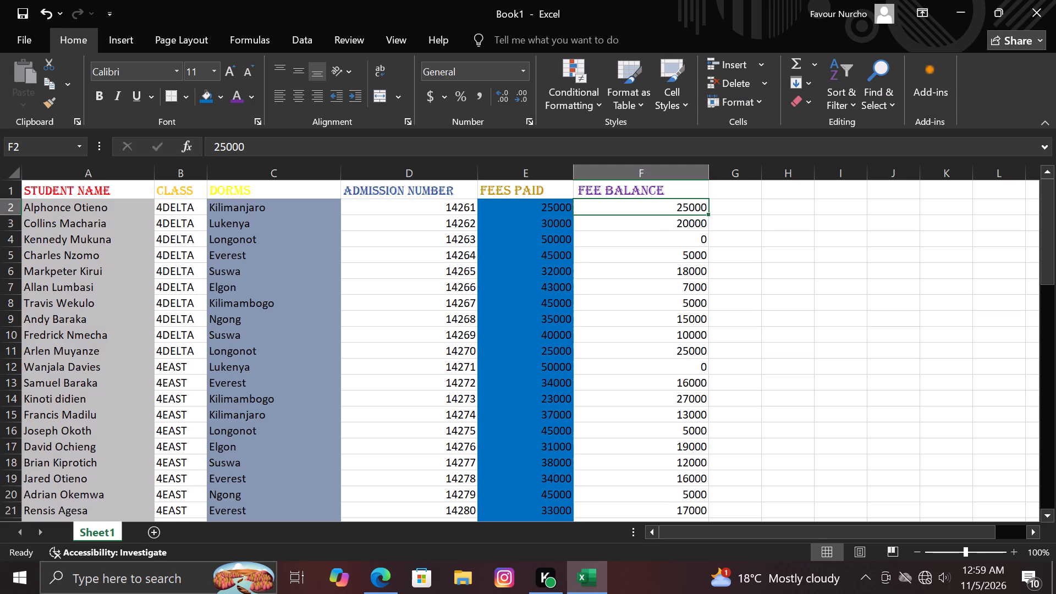
{"action": "left_click", "coordinate": [695, 189]}
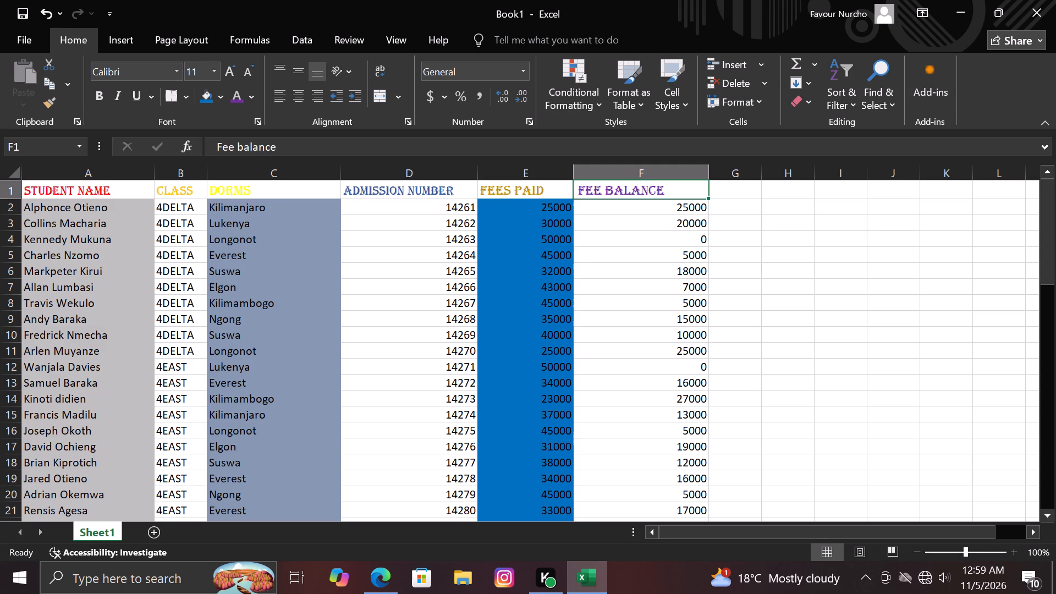
{"action": "left_click", "coordinate": [708, 197]}
{"action": "left_click", "coordinate": [662, 193]}
{"action": "left_click_drag", "start_coordinate": [658, 191], "coordinate": [661, 261]}
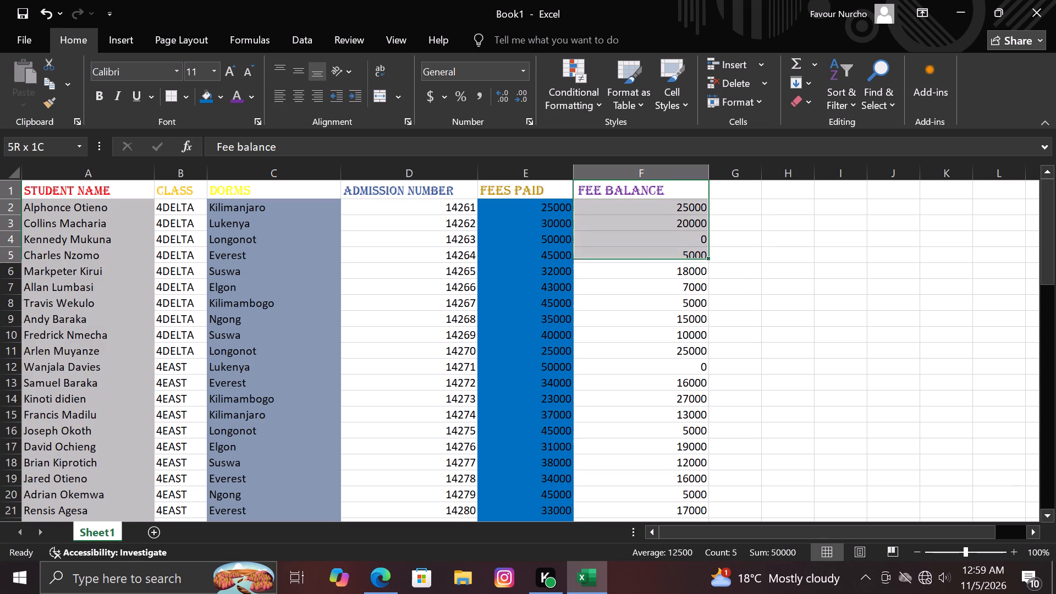
{"action": "left_click_drag", "start_coordinate": [661, 261], "coordinate": [676, 482]}
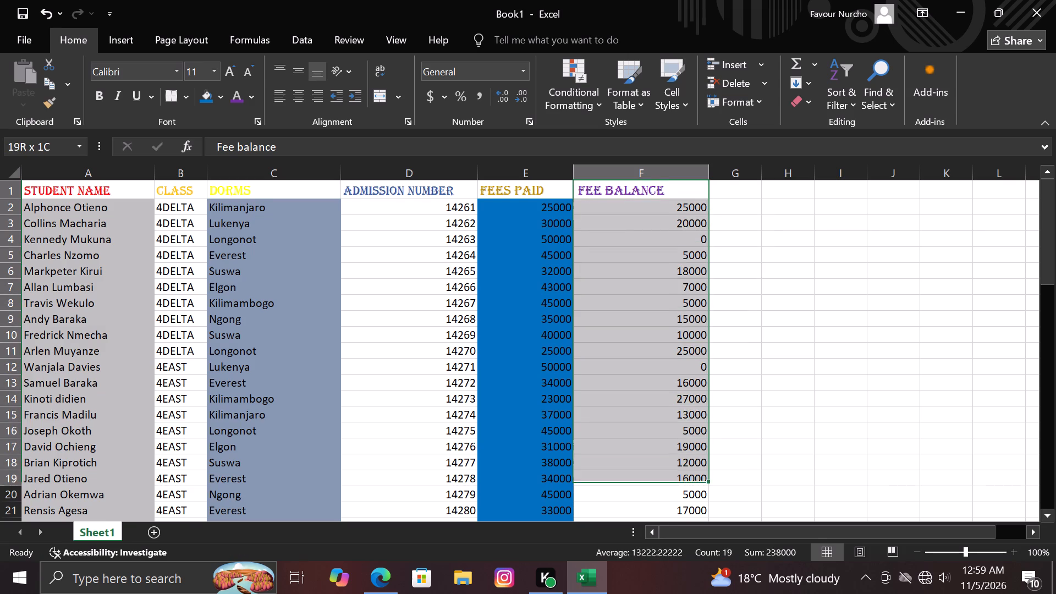
{"action": "left_click_drag", "start_coordinate": [676, 482], "coordinate": [647, 591]}
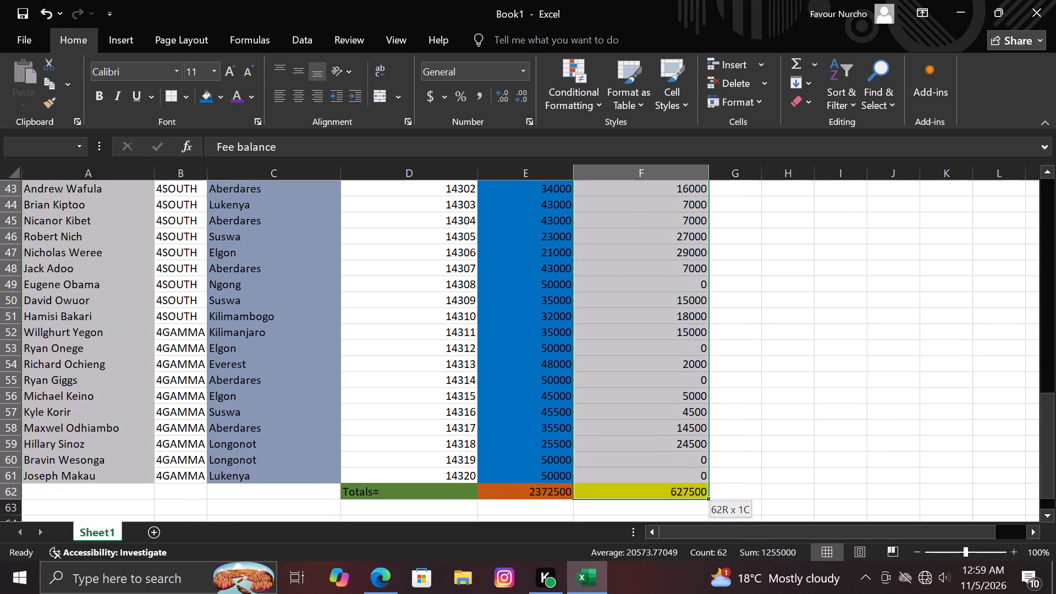
{"action": "left_click_drag", "start_coordinate": [647, 591], "coordinate": [505, 468]}
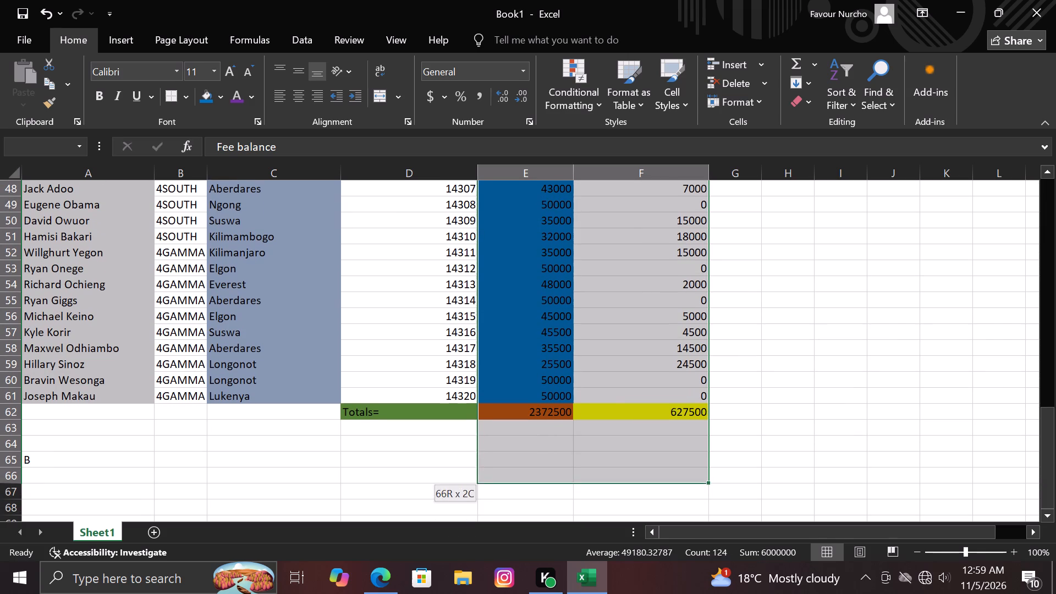
{"action": "left_click_drag", "start_coordinate": [505, 468], "coordinate": [302, 419]}
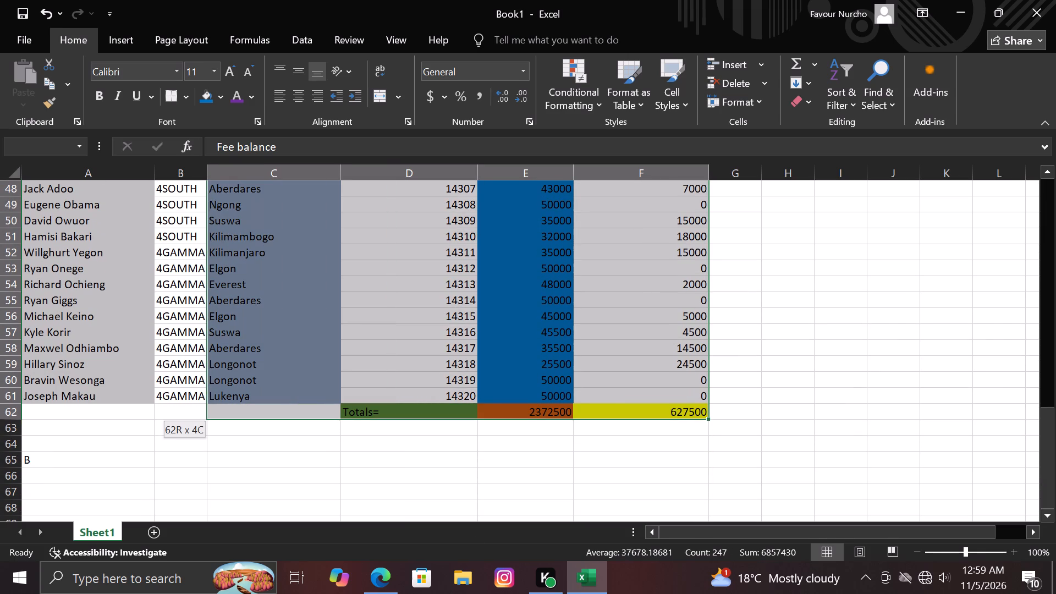
{"action": "left_click_drag", "start_coordinate": [302, 419], "coordinate": [184, 399]}
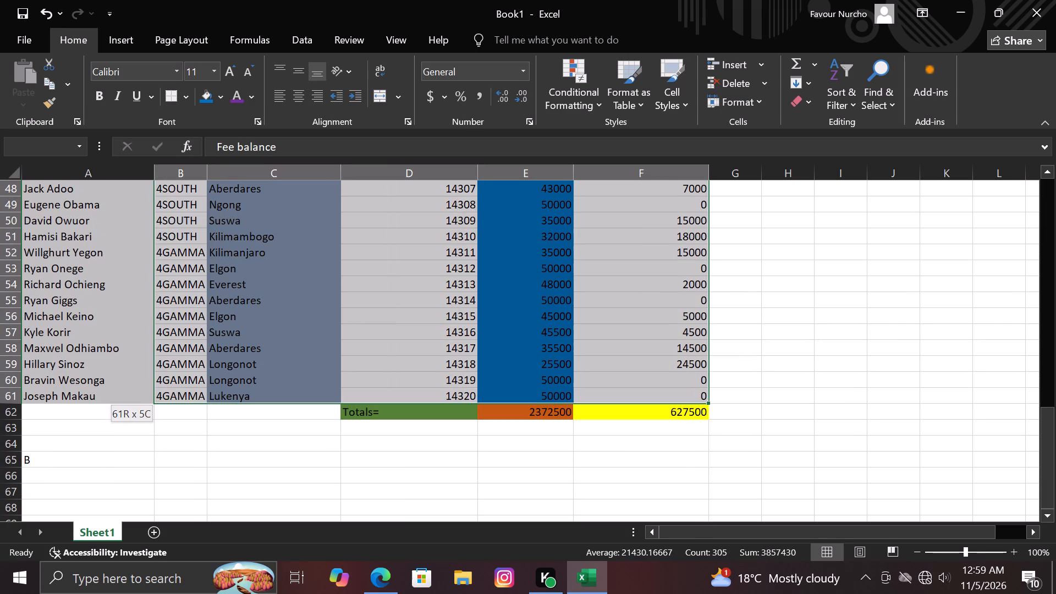
{"action": "left_click_drag", "start_coordinate": [184, 399], "coordinate": [55, 389]}
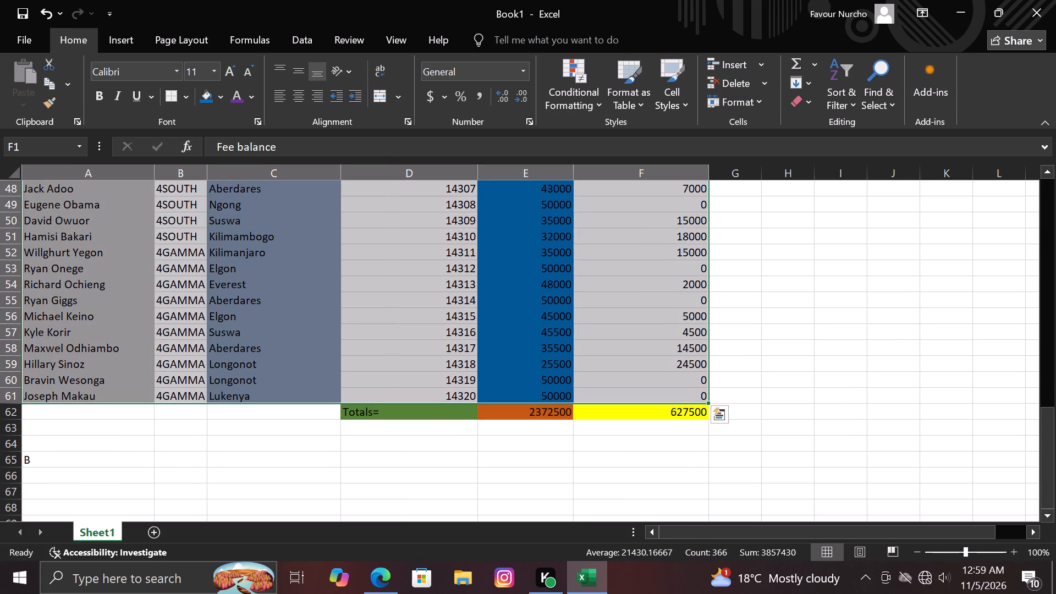
{"action": "left_click", "coordinate": [301, 90]}
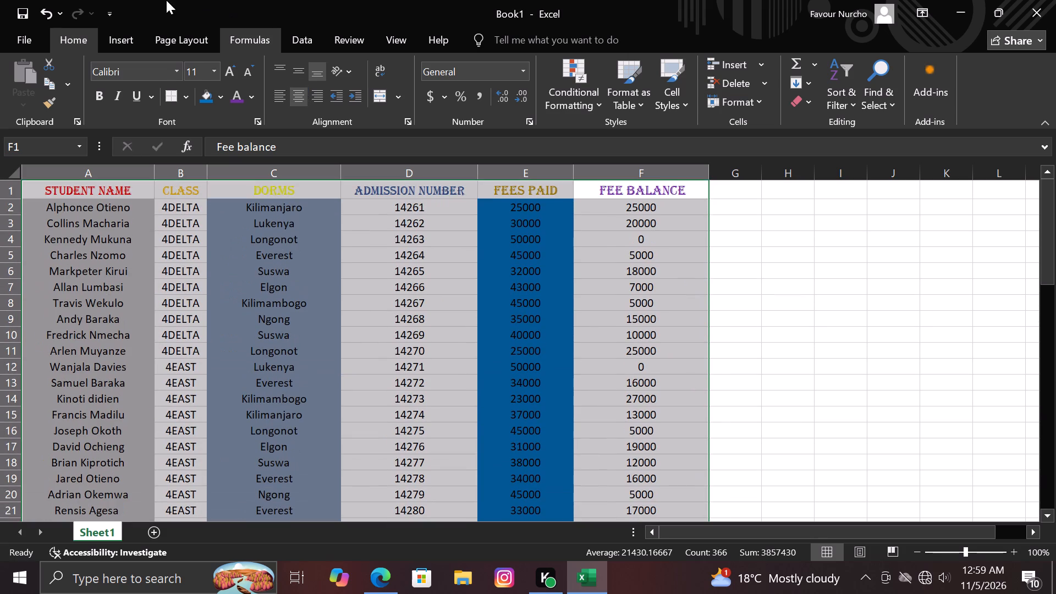
Save the workbook as CLASS 2323 in the OneDrive Documents folder.
{"action": "left_click", "coordinate": [23, 11]}
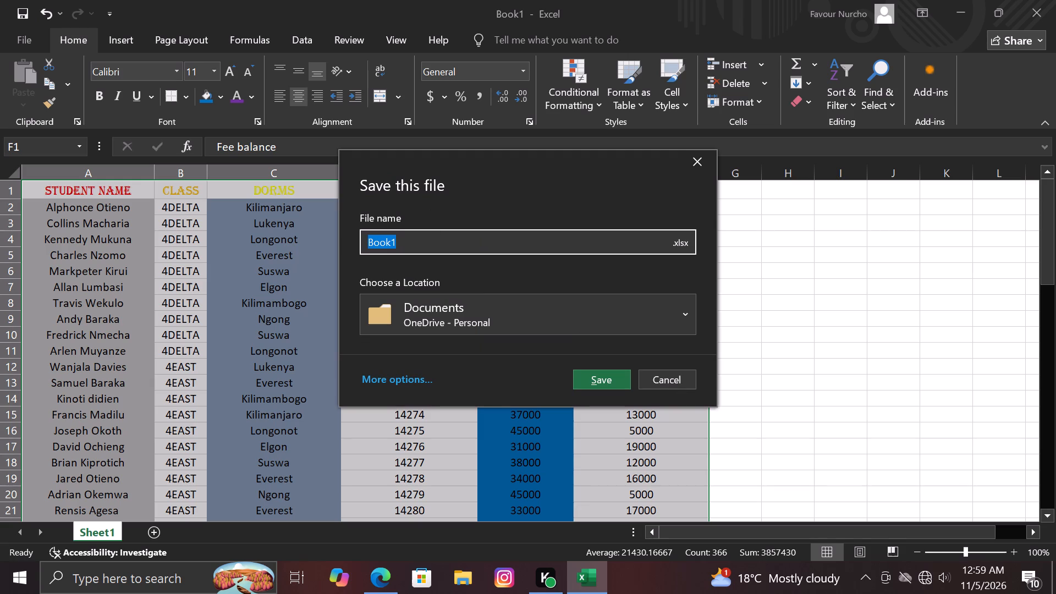
{"action": "left_click", "coordinate": [429, 237]}
{"action": "key", "text": "BackSpace"}
{"action": "key", "text": "BackSpace"}
{"action": "key", "text": "BackSpace"}
{"action": "key", "text": "BackSpace"}
{"action": "key", "text": "BackSpace"}
{"action": "key", "text": "BackSpace"}
{"action": "key", "text": "BackSpace"}
{"action": "key", "text": "BackSpace"}
{"action": "key", "text": "BackSpace"}
{"action": "key", "text": "BackSpace"}
{"action": "key", "text": "BackSpace"}
{"action": "key", "text": "BackSpace"}
{"action": "key", "text": "BackSpace"}
{"action": "key", "text": "BackSpace"}
{"action": "key", "text": "BackSpace"}
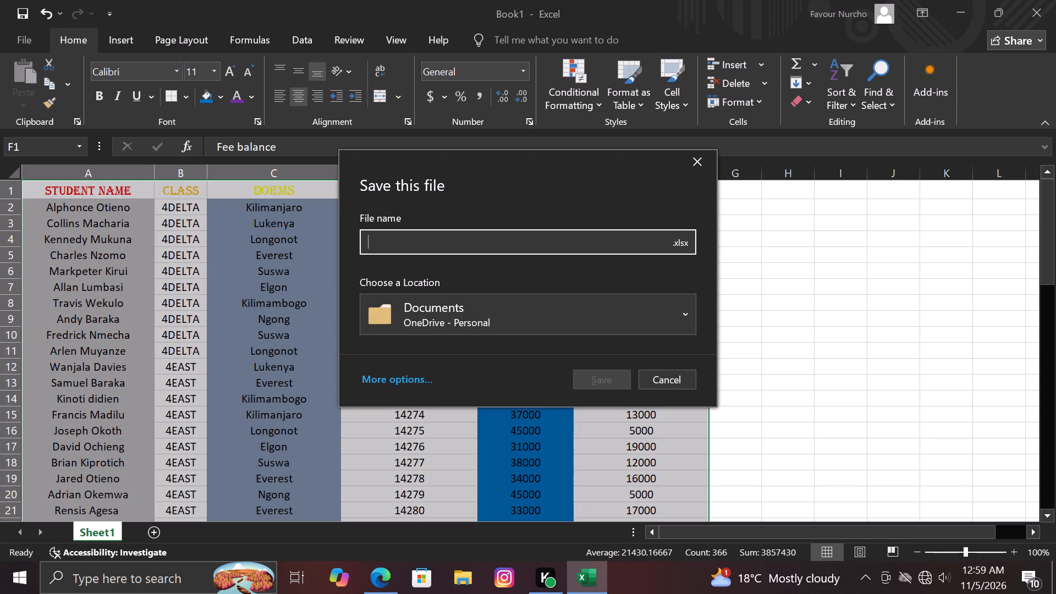
{"action": "type", "text": "C;"}
{"action": "key", "text": "BackSpace"}
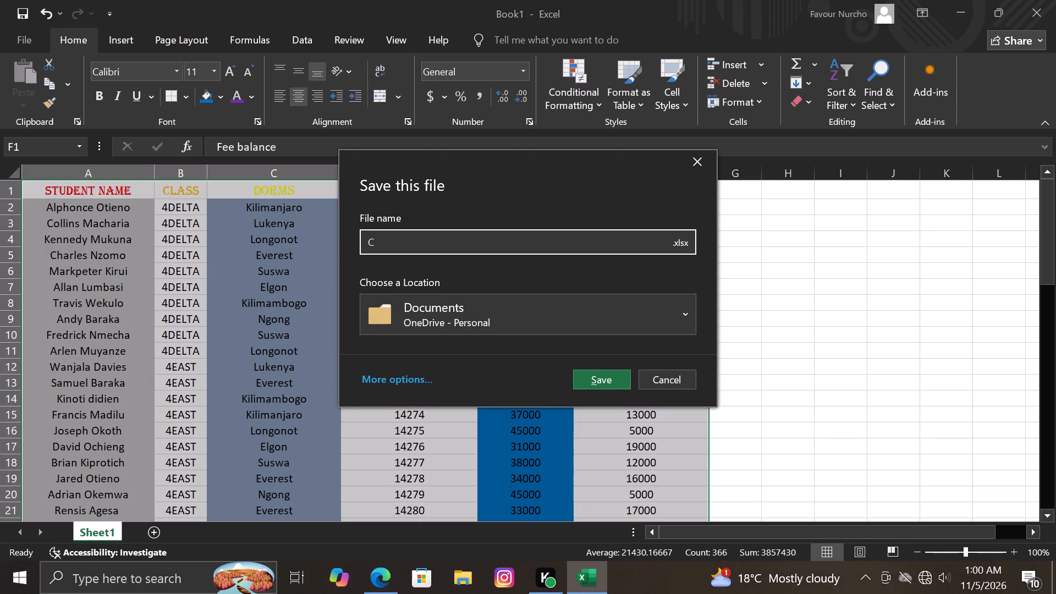
{"action": "type", "text": "LASS"}
{"action": "key", "text": "space"}
{"action": "type", "text": "2323"}
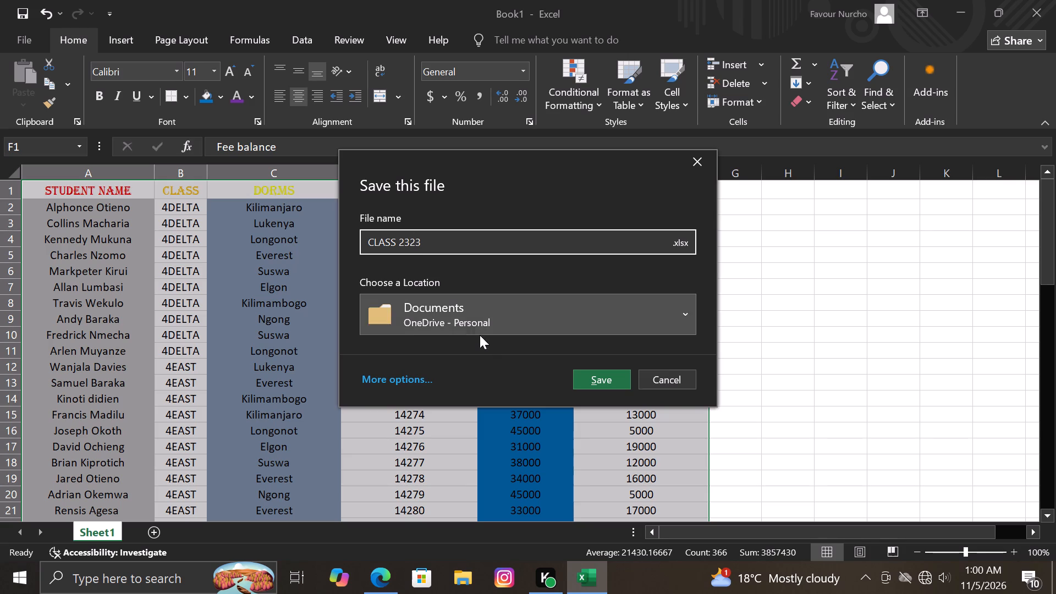
{"action": "left_click", "coordinate": [583, 370]}
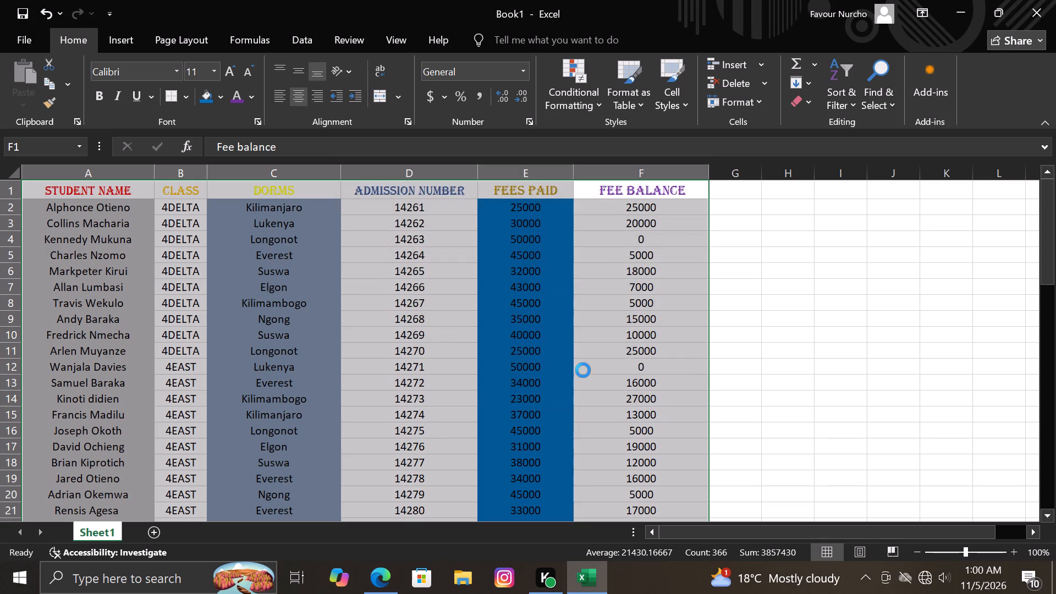
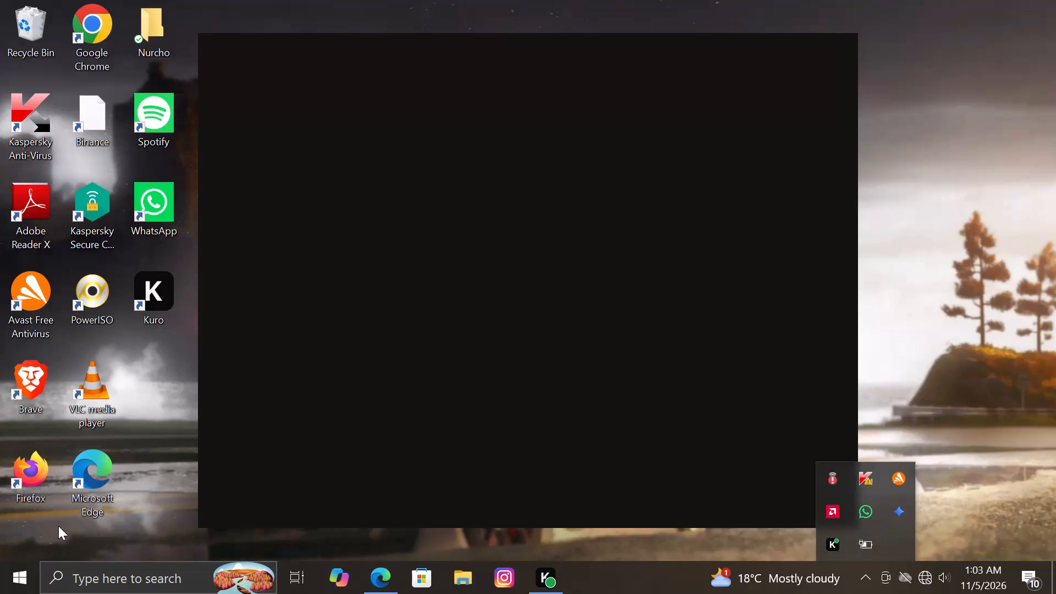
Open the Windows network settings and view the properties of the connected Wi-Fi network TMH.
{"action": "left_click", "coordinate": [21, 579]}
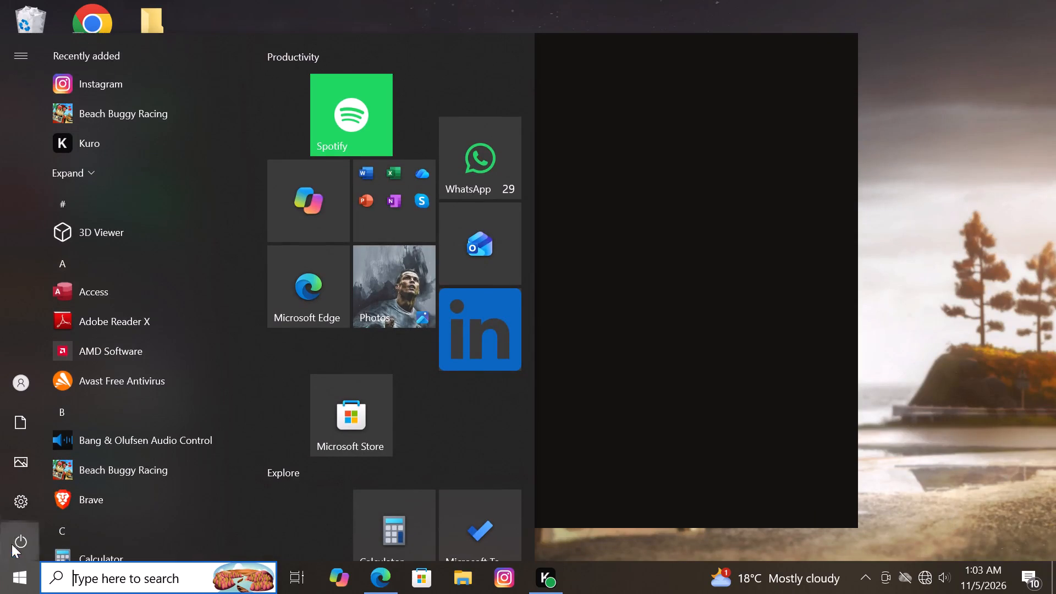
{"action": "left_click", "coordinate": [11, 513]}
{"action": "left_click", "coordinate": [11, 513]}
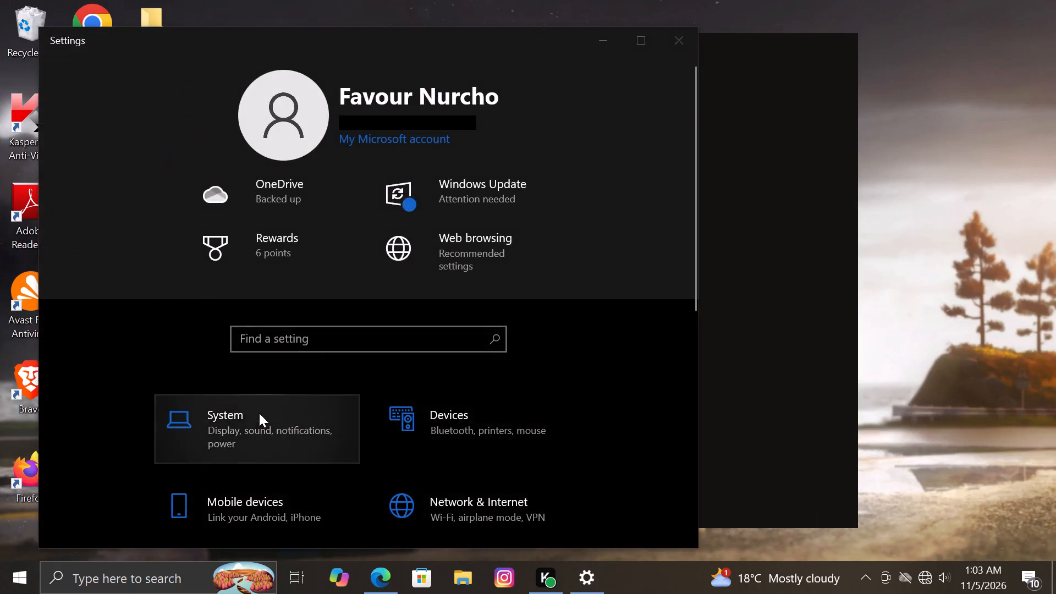
{"action": "double_click", "coordinate": [509, 525]}
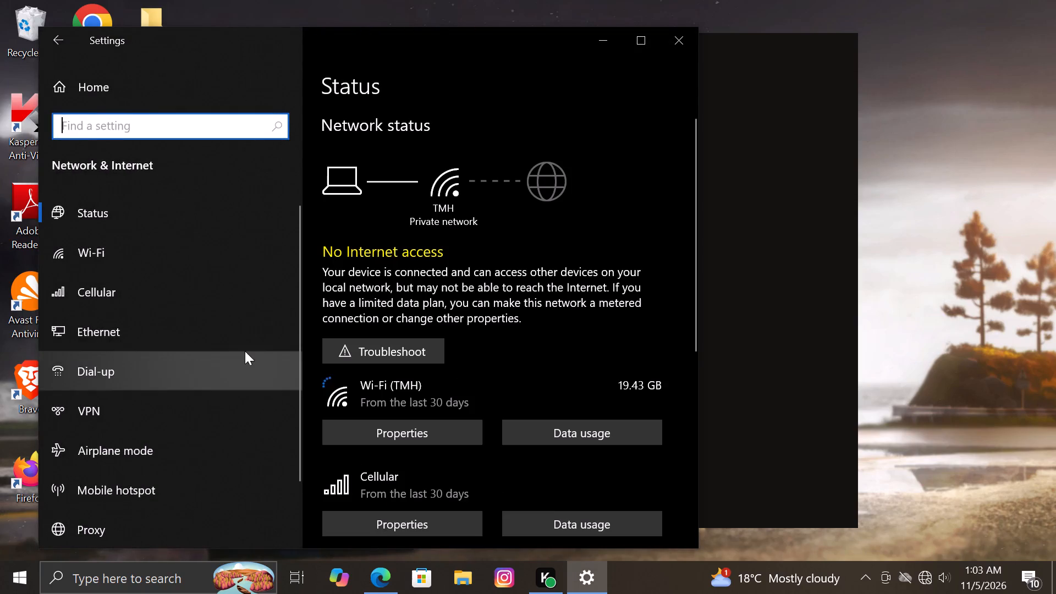
{"action": "left_click", "coordinate": [139, 265]}
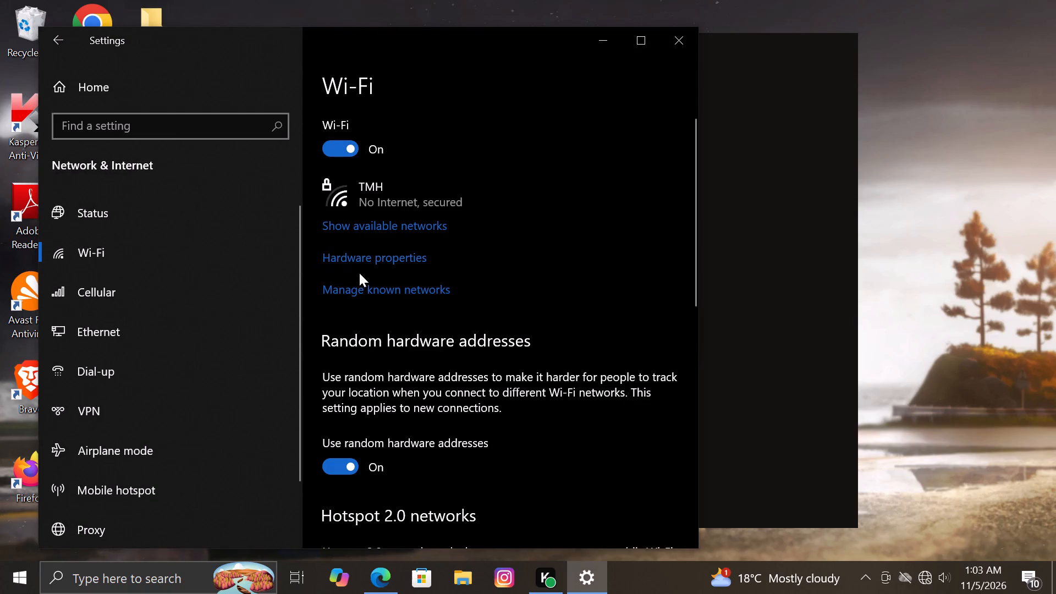
{"action": "left_click", "coordinate": [367, 210]}
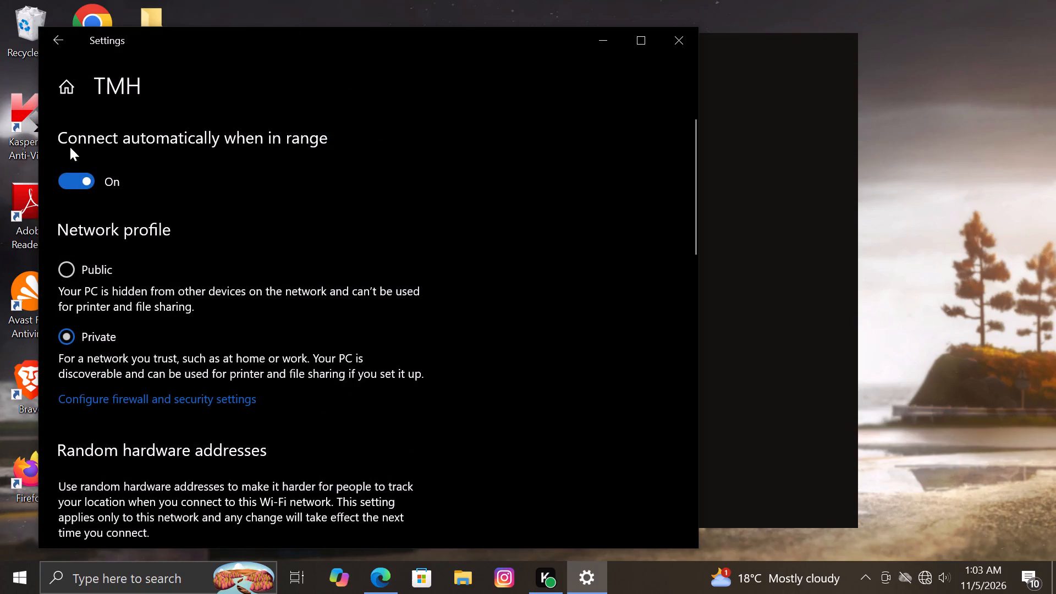
Return to the Wi-Fi settings and bring up the list of available networks.
{"action": "left_click", "coordinate": [61, 97]}
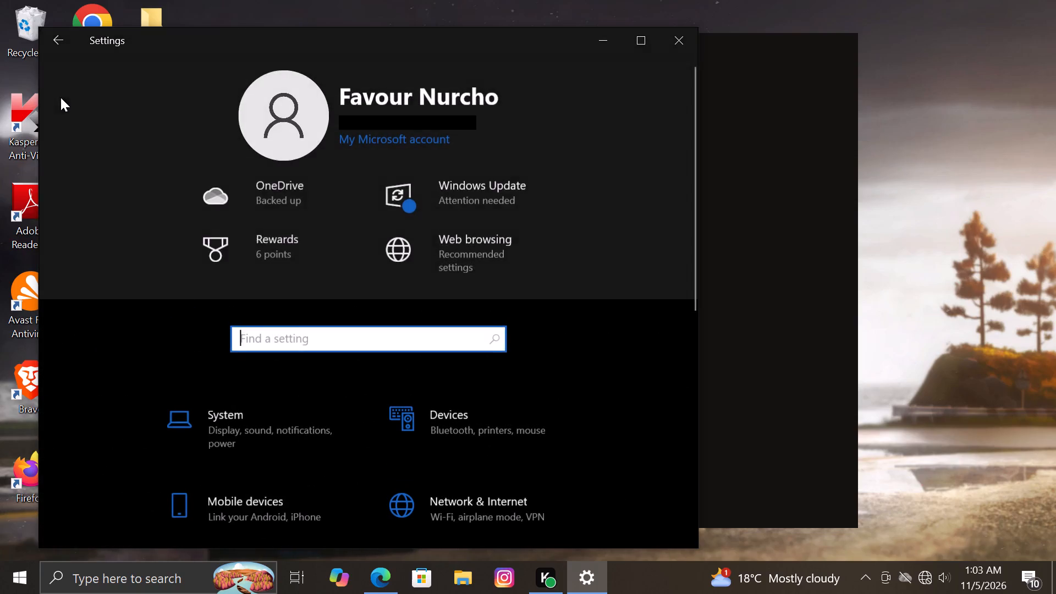
{"action": "left_click", "coordinate": [524, 521]}
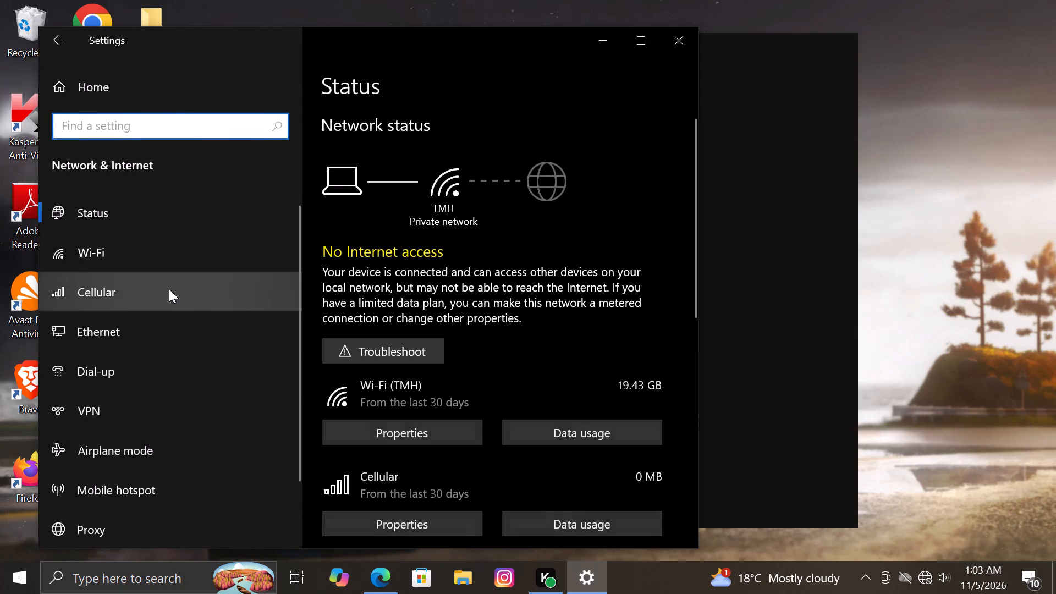
{"action": "left_click", "coordinate": [145, 256]}
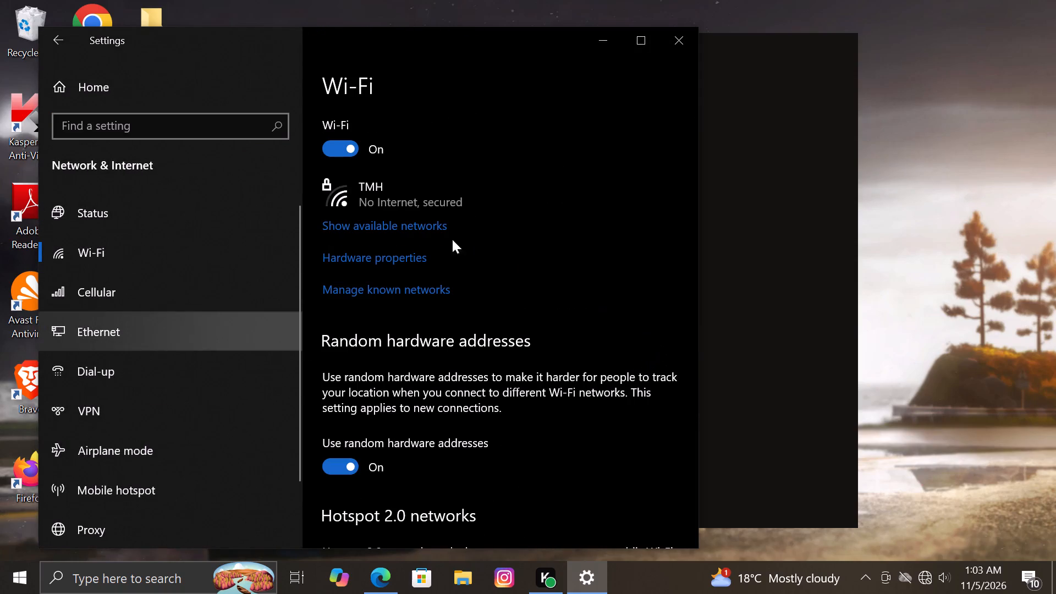
{"action": "left_click", "coordinate": [413, 230]}
{"action": "left_click", "coordinate": [413, 230]}
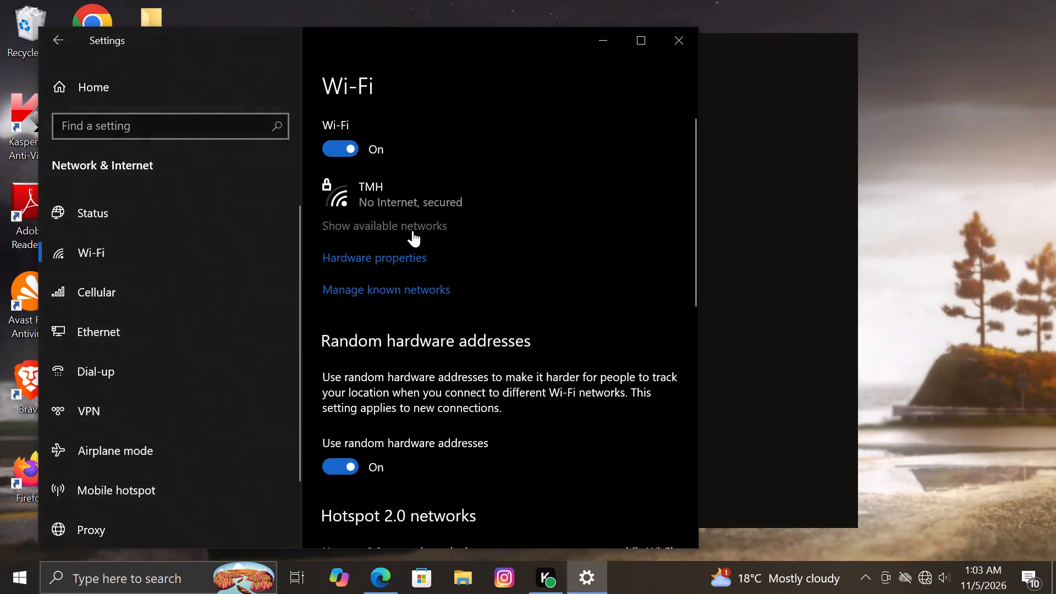